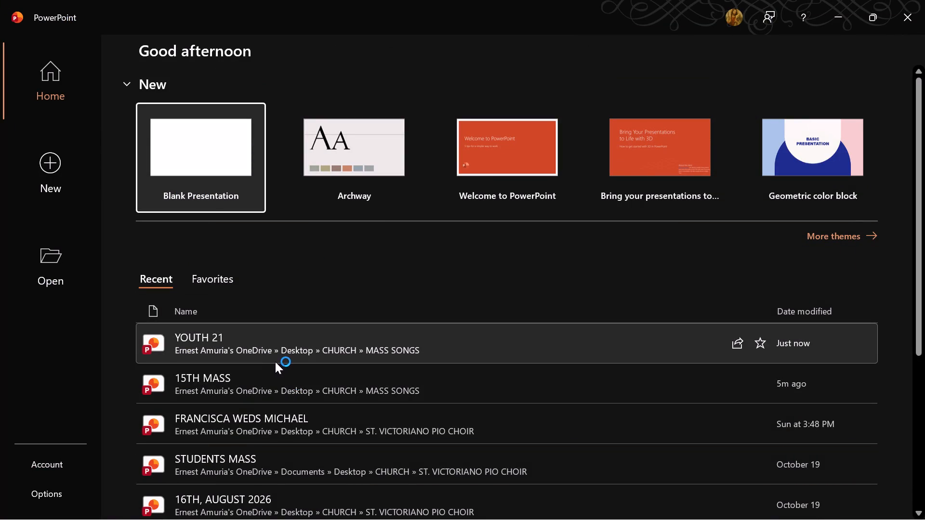
Open the recent presentation "23rd youth mass".
scroll(279, 364, down, 1)
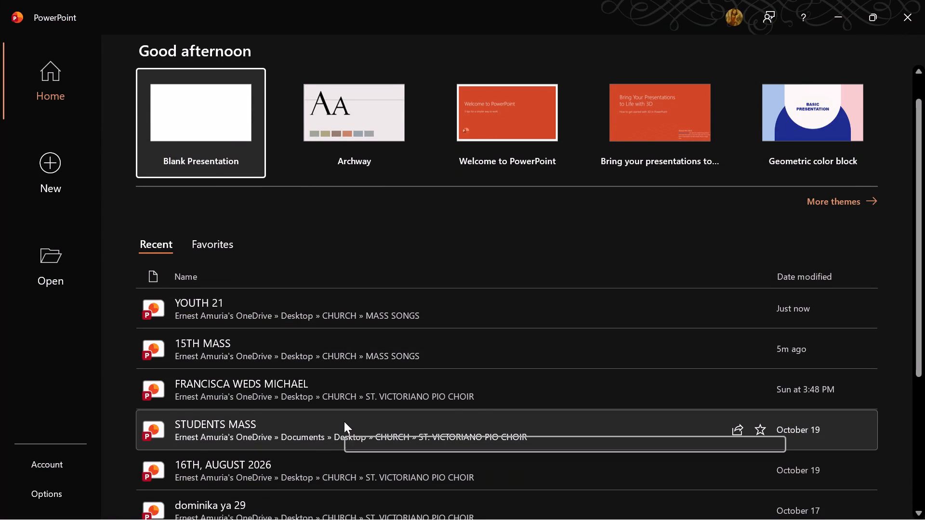
scroll(344, 421, down, 7)
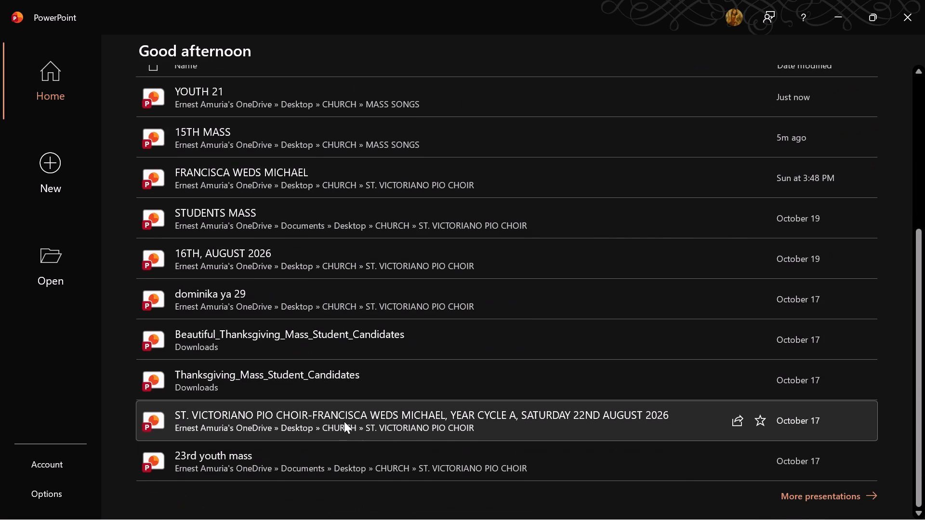
click(352, 458)
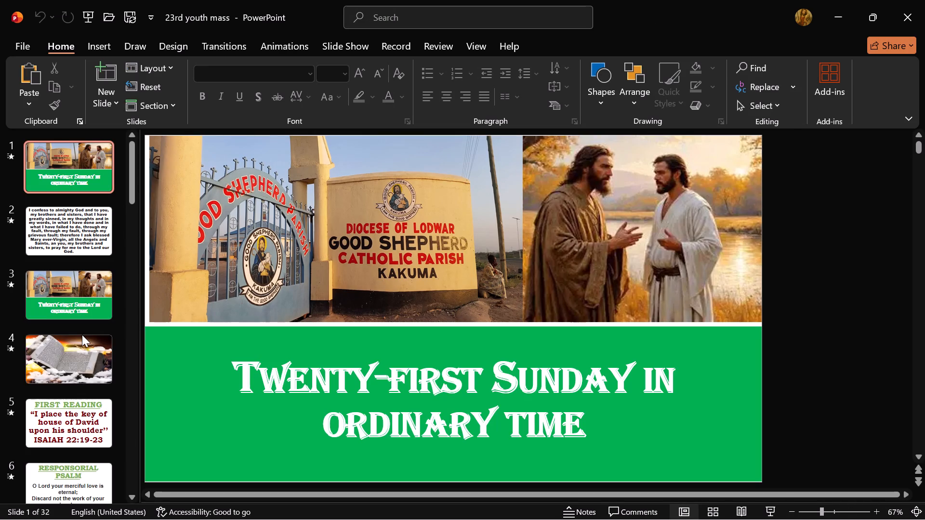
Look through the slides of the 23rd youth mass presentation, from the opening slide to the last one.
scroll(82, 335, down, 3)
click(82, 336)
scroll(87, 335, down, 5)
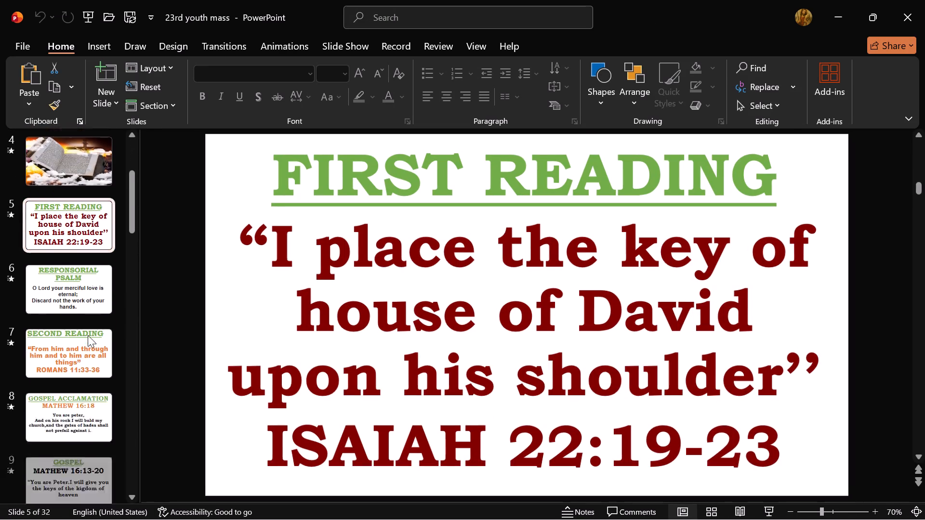
scroll(88, 335, down, 18)
scroll(88, 334, down, 8)
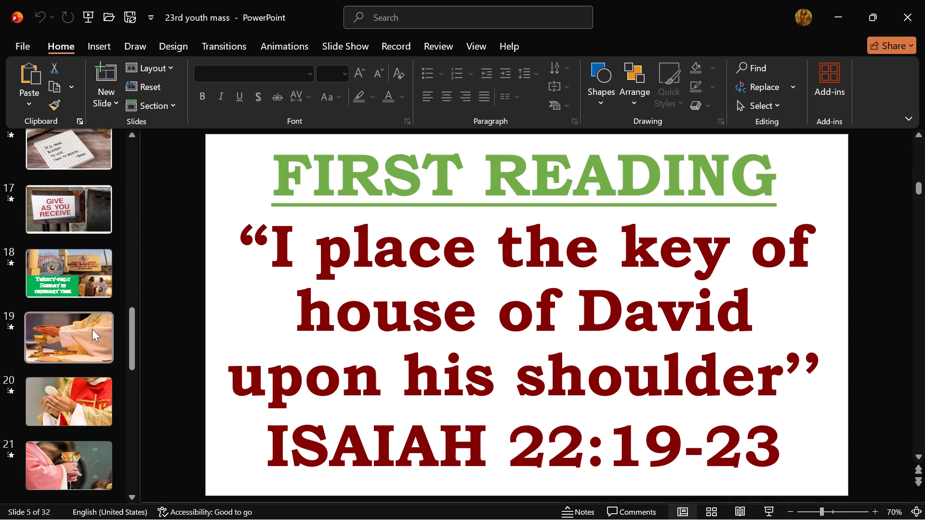
click(95, 325)
scroll(95, 245, down, 17)
scroll(93, 247, down, 9)
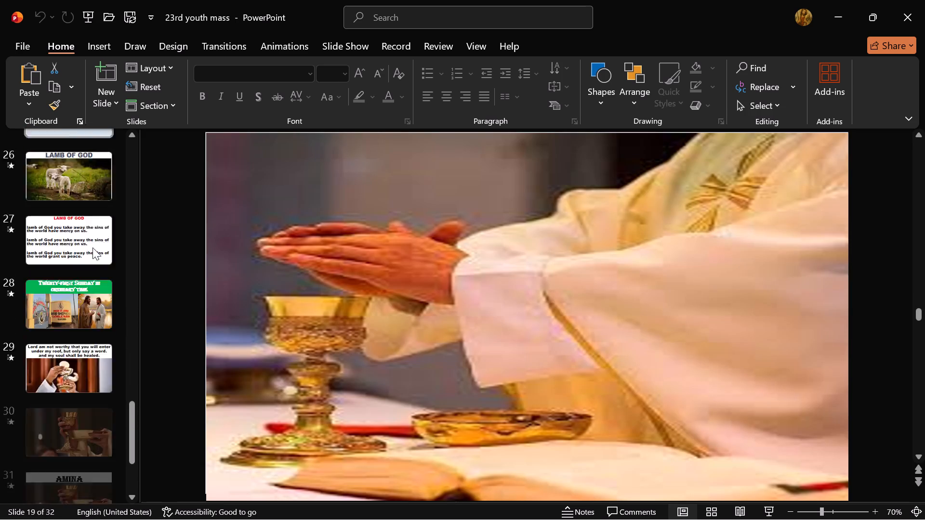
scroll(92, 247, down, 10)
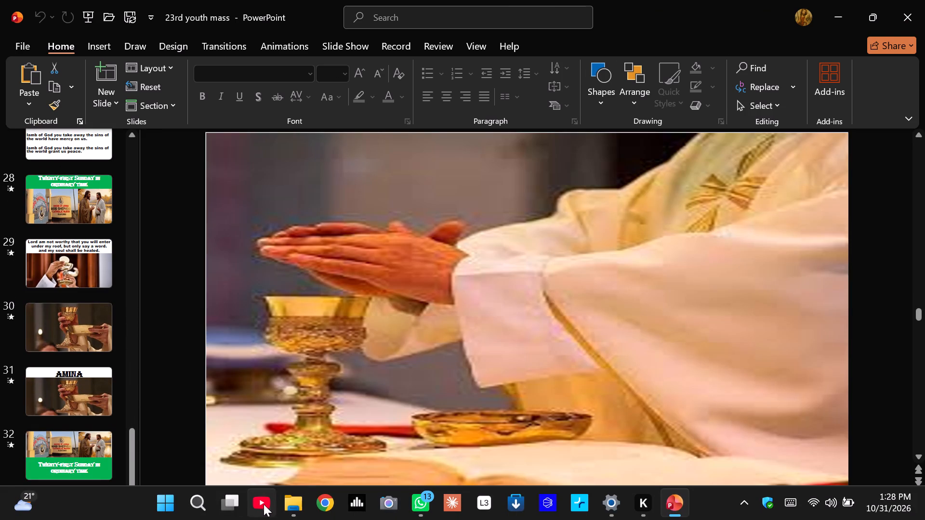
Switch to File Explorer and delete the Move Mouse Installer file from the Downloads folder.
click(289, 510)
click(288, 507)
click(288, 507)
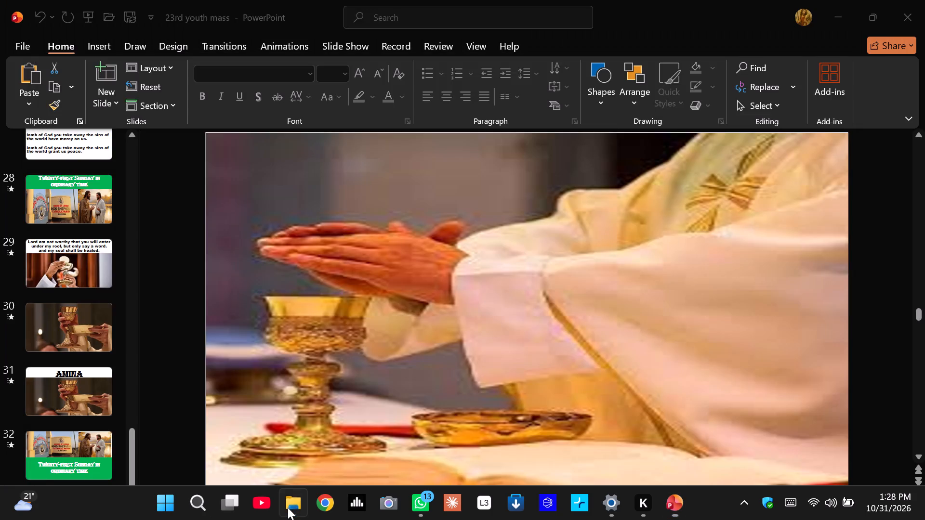
right_click(344, 288)
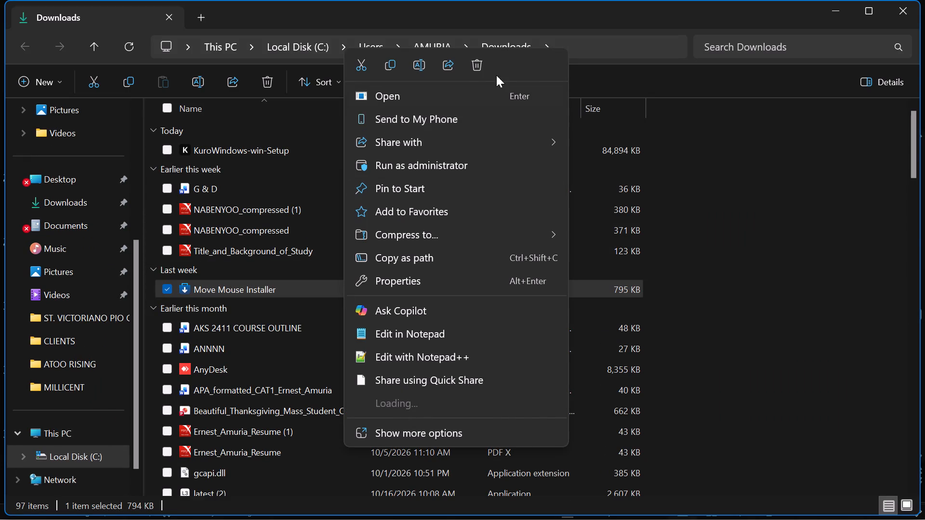
click(479, 72)
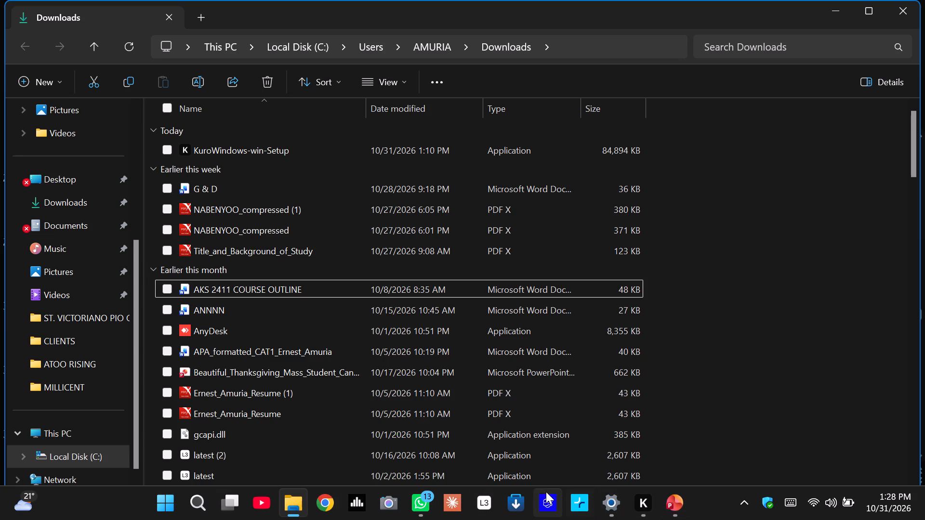
Unpin Afyangu, Loggy3 and the app with the blue down-arrow icon from the taskbar.
right_click(548, 500)
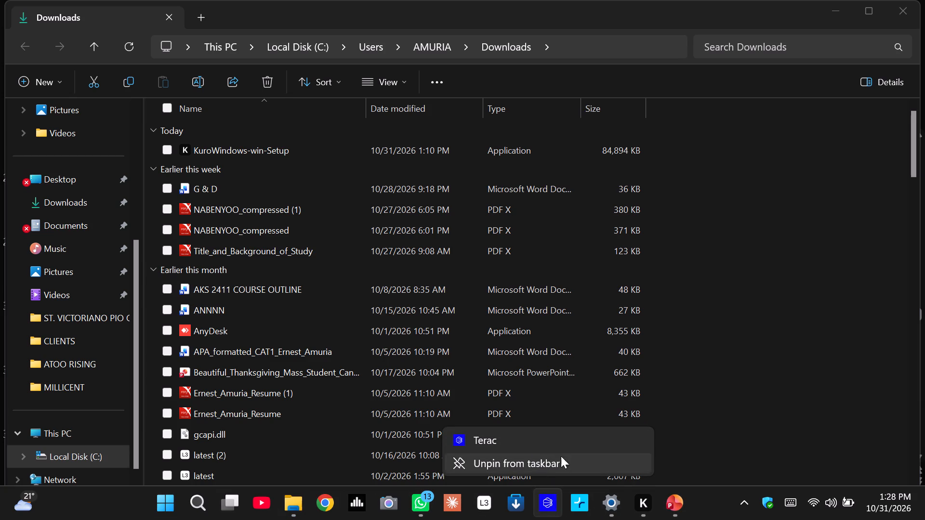
right_click(584, 503)
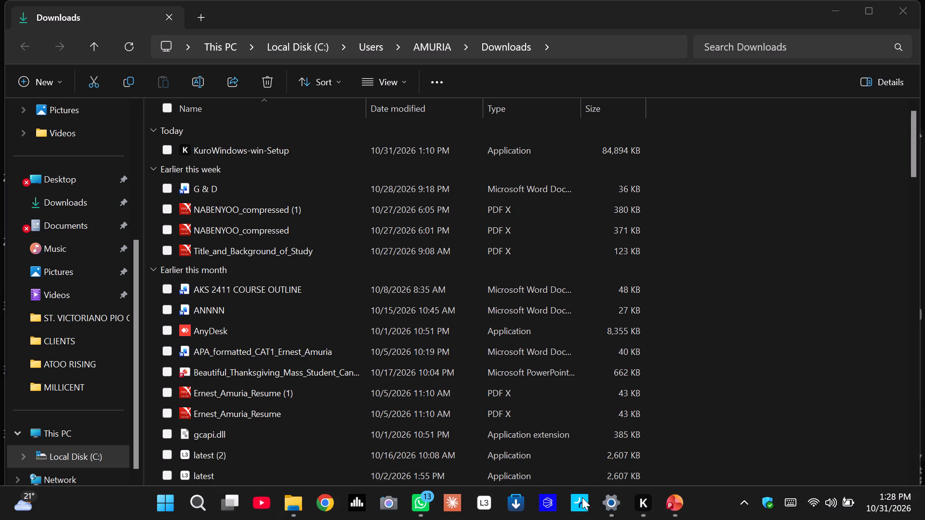
right_click(582, 497)
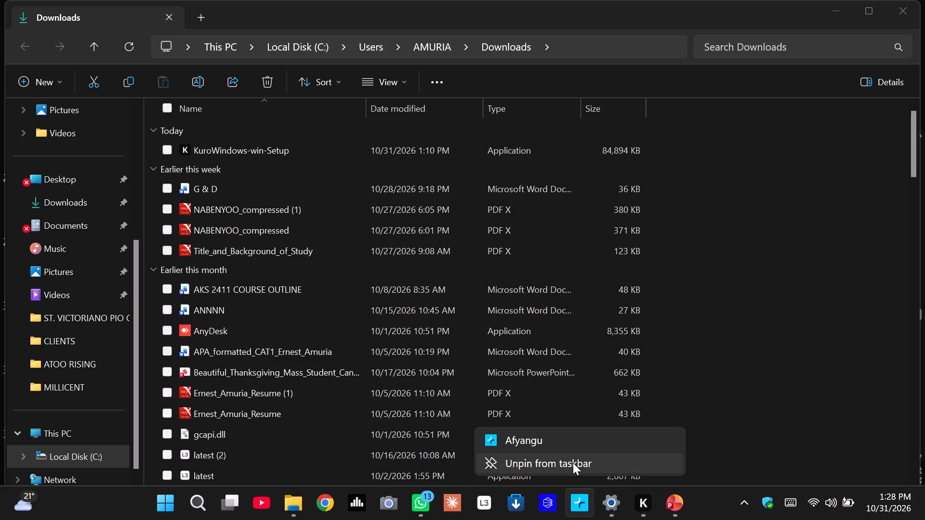
click(573, 463)
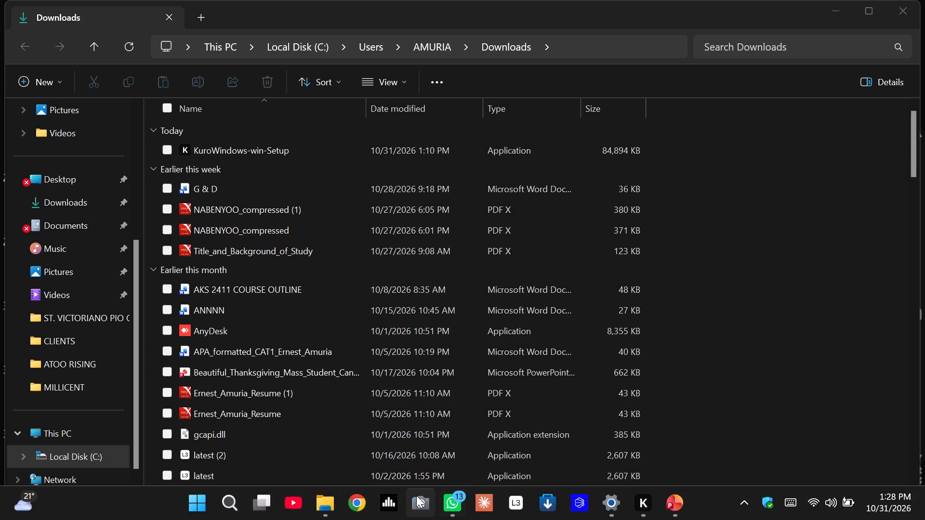
right_click(517, 513)
right_click(518, 512)
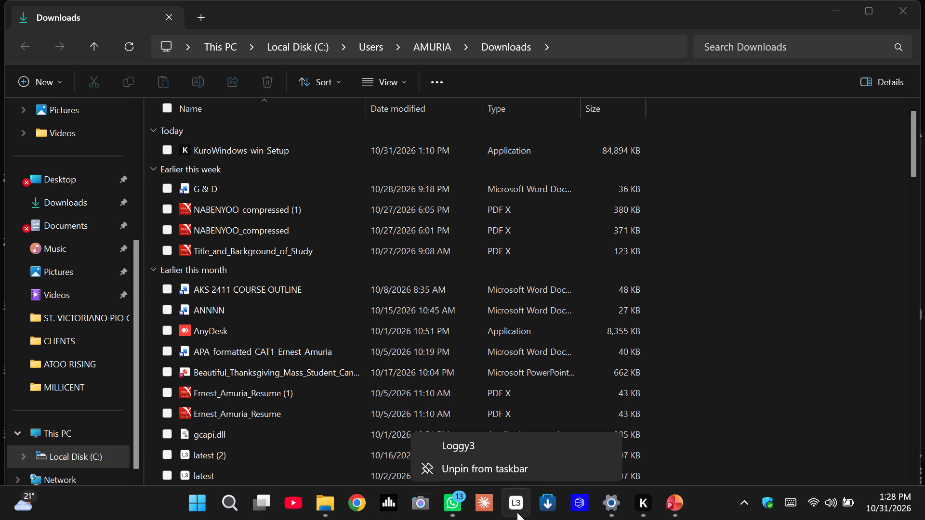
click(515, 464)
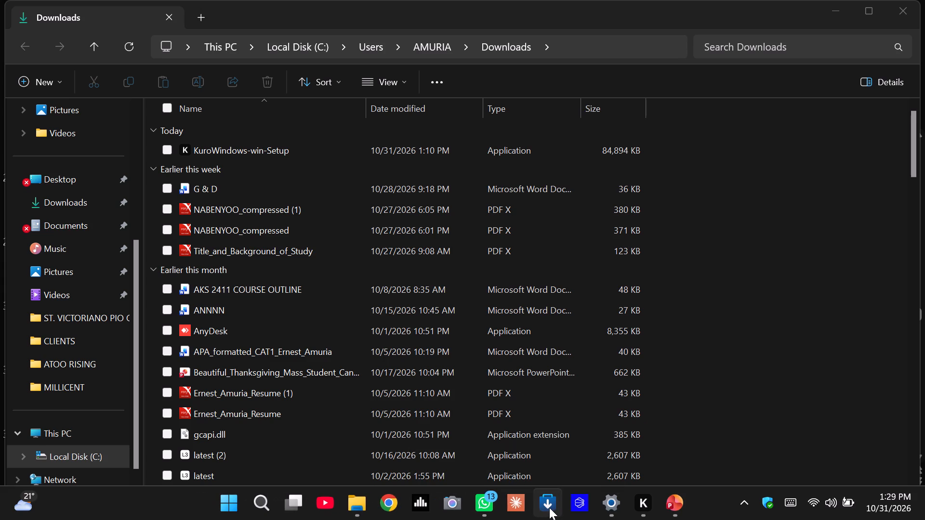
right_click(549, 507)
click(551, 459)
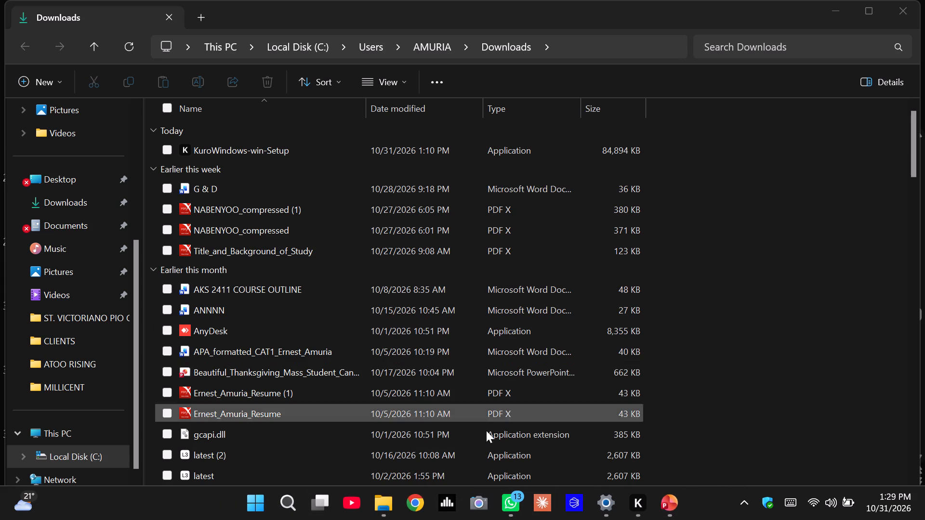
Switch back to PowerPoint and create a new blank presentation.
click(657, 515)
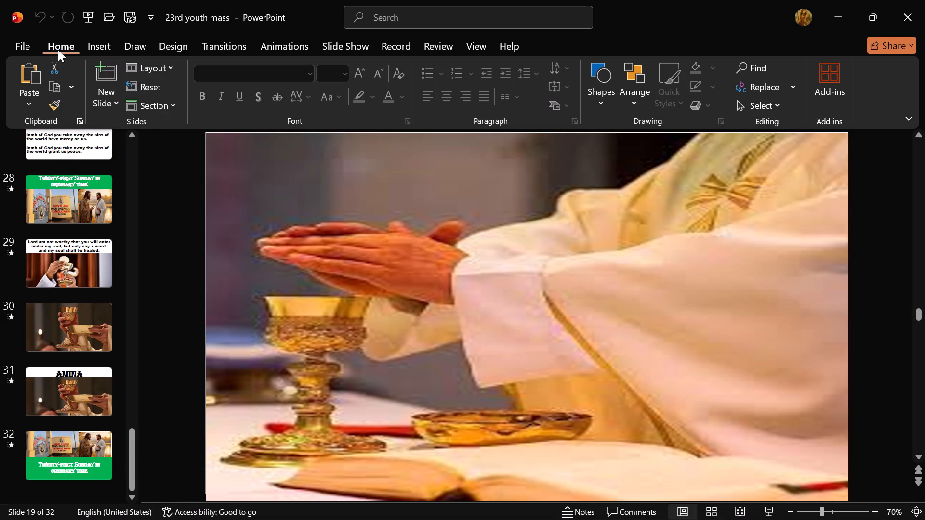
click(35, 50)
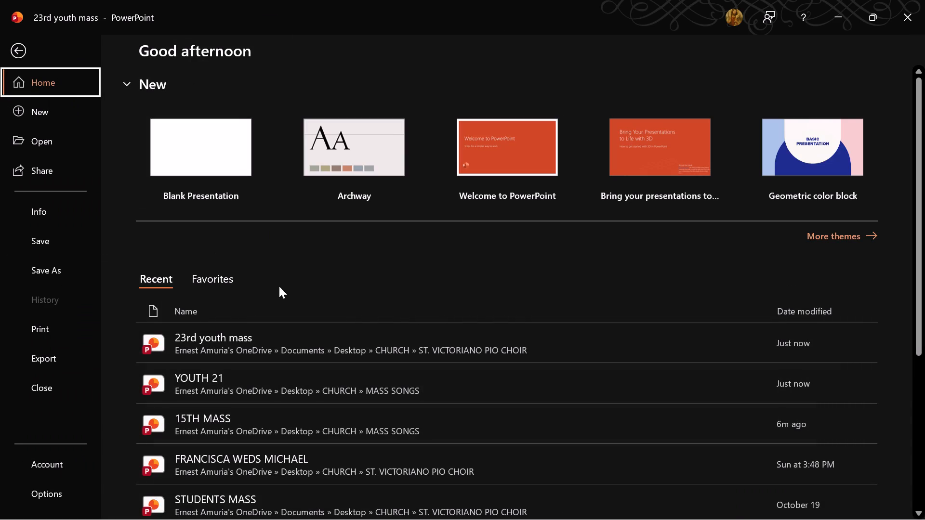
click(220, 163)
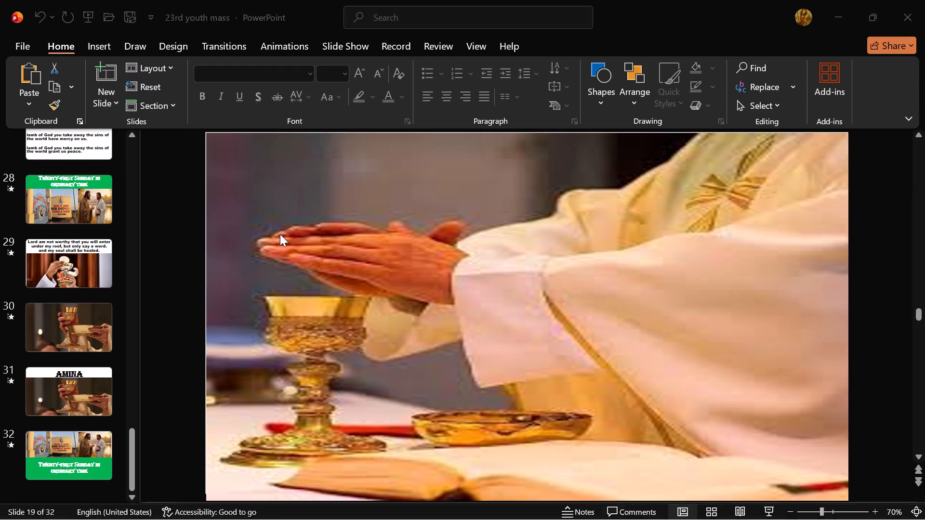
Cut the title placeholder from the first slide of the new presentation.
click(370, 268)
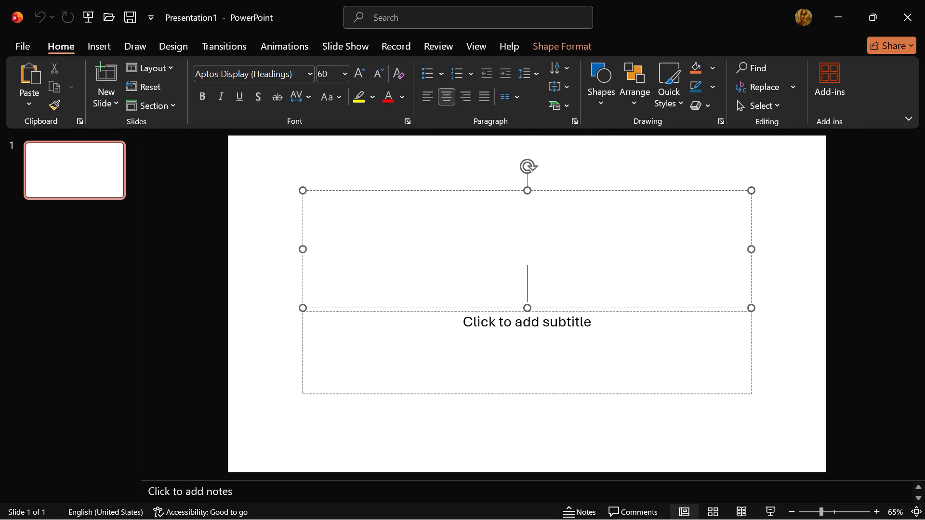
drag(307, 245, 304, 250)
click(302, 252)
right_click(302, 251)
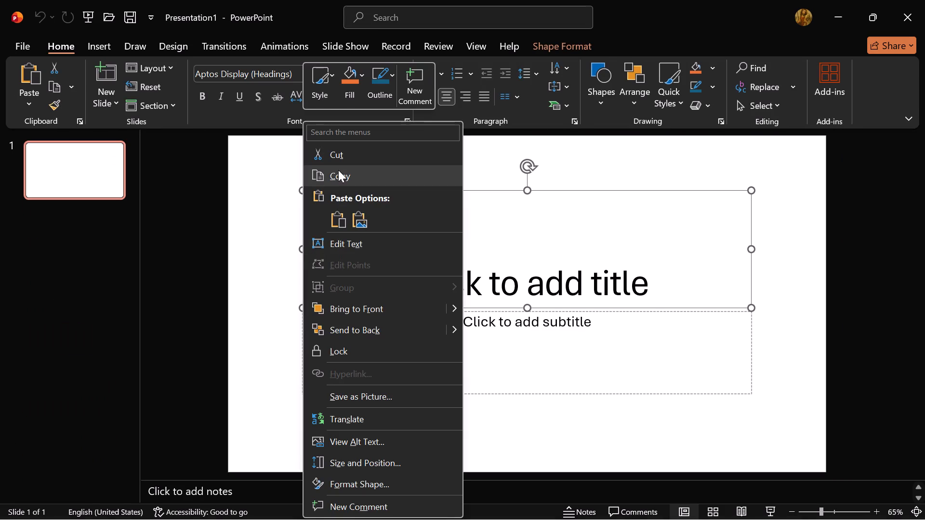
click(336, 157)
click(355, 269)
Enlarge the subtitle placeholder from both corners so that it covers nearly the whole slide.
click(354, 325)
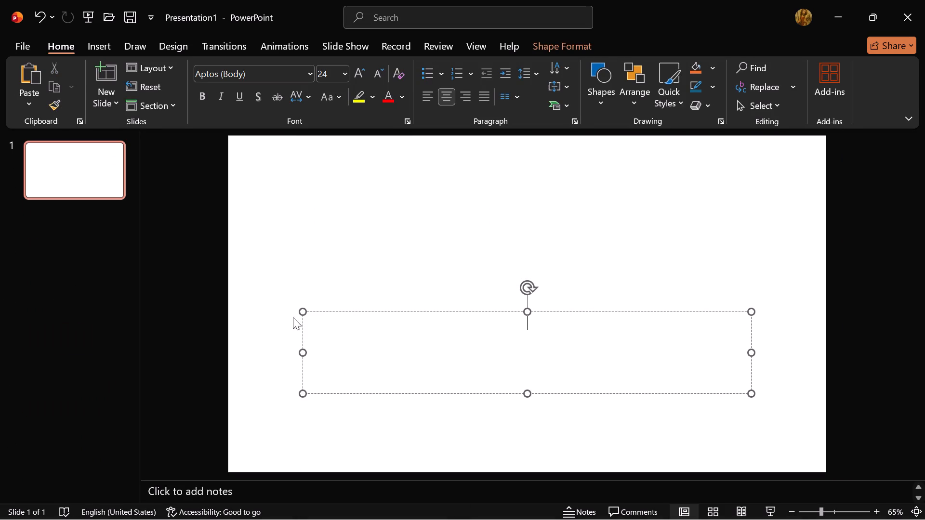
drag(304, 310, 269, 181)
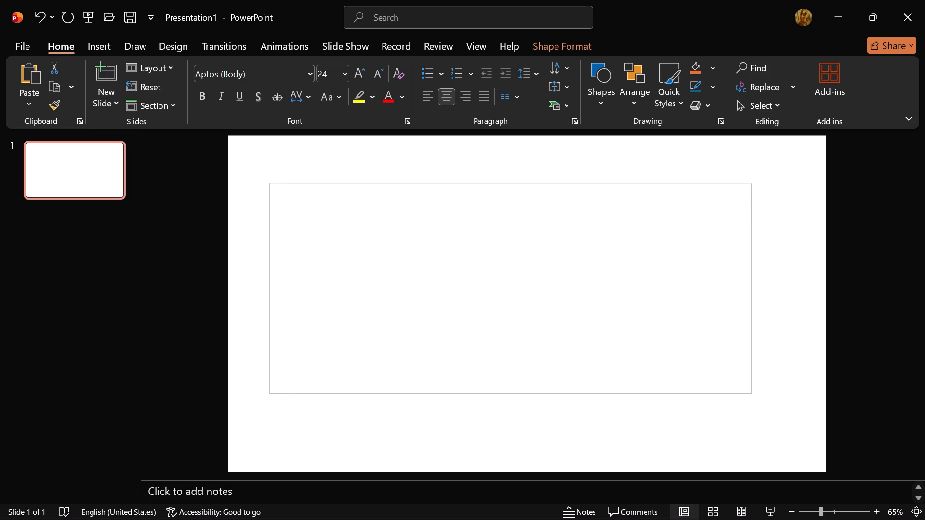
drag(269, 181, 227, 134)
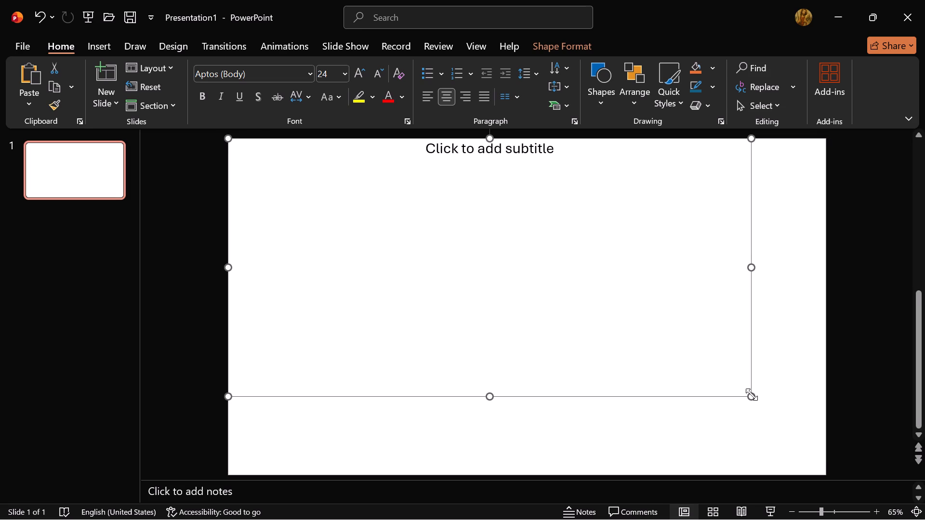
drag(752, 394, 826, 470)
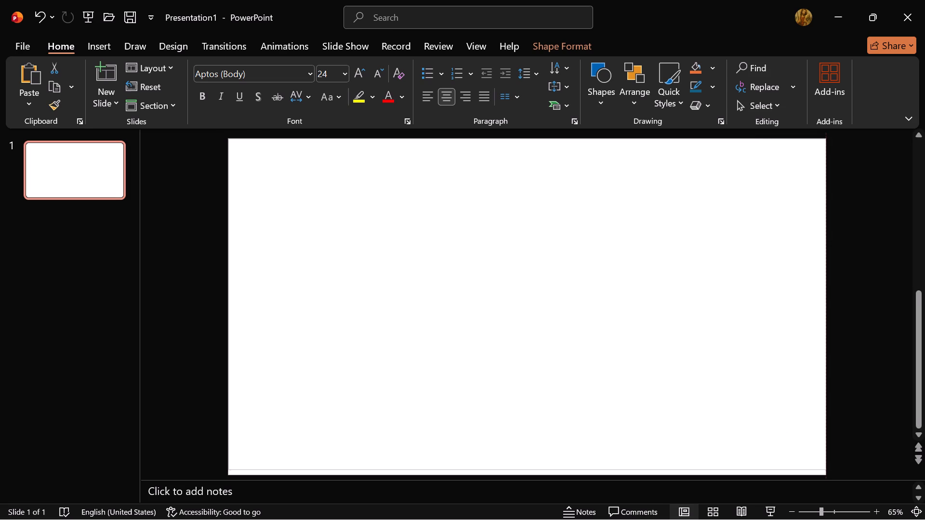
drag(826, 470, 824, 469)
drag(824, 469, 824, 469)
Set the enlarged subtitle placeholder's text to Arial Black at size 66.
click(501, 167)
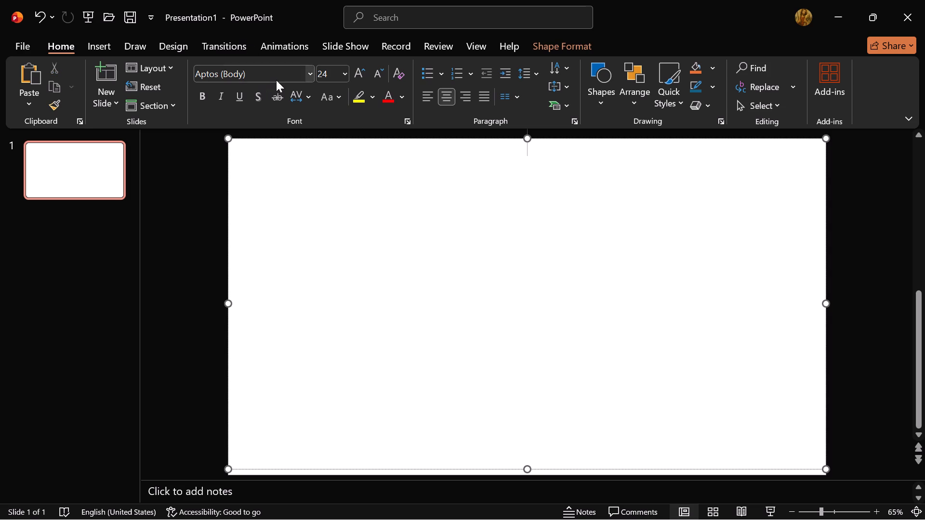
key(ctrl+a)
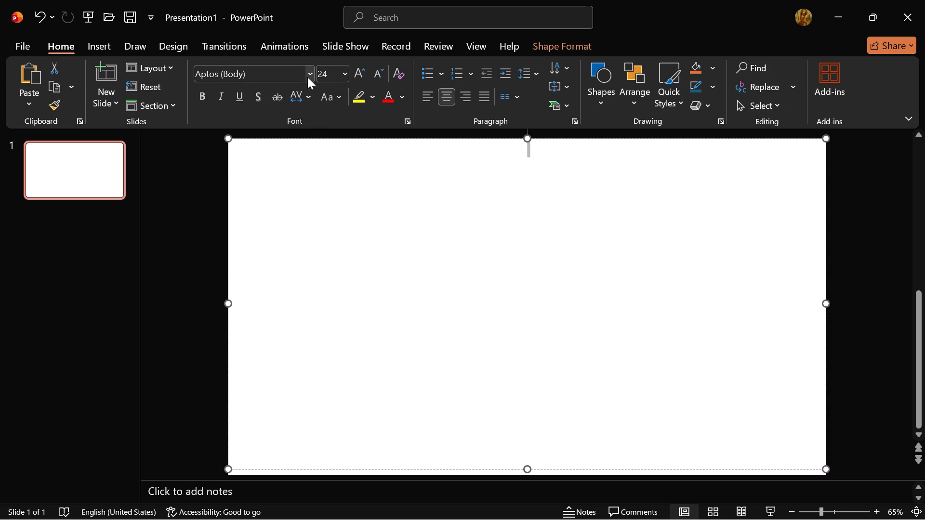
click(307, 77)
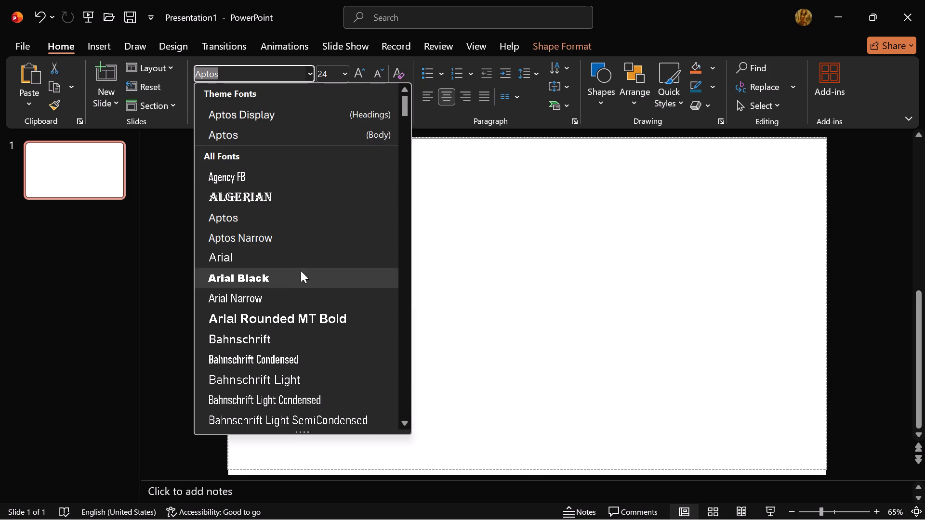
click(299, 269)
click(344, 77)
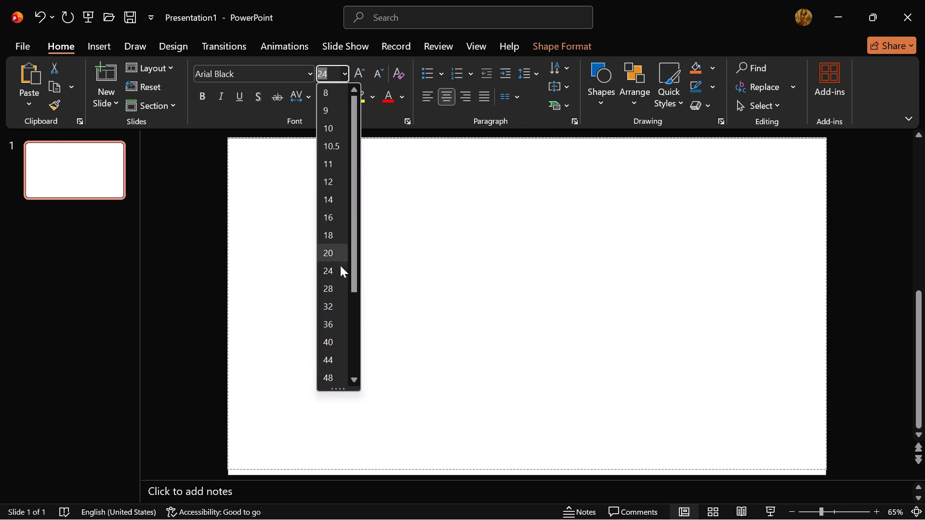
scroll(325, 299, down, 5)
click(339, 299)
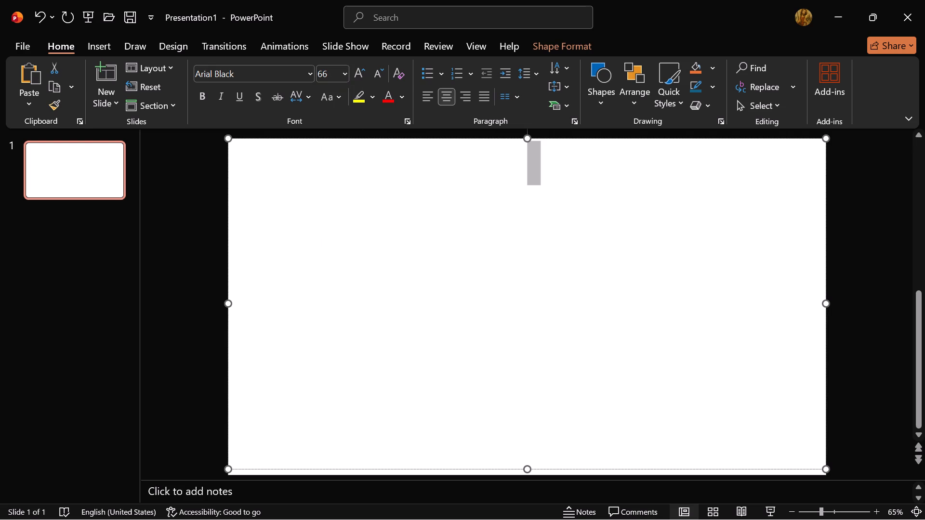
Save the presentation as STUDENTS @ 31 in the ST. VICTORIANO PIO CHOIR folder under Desktop » CHURCH.
click(132, 17)
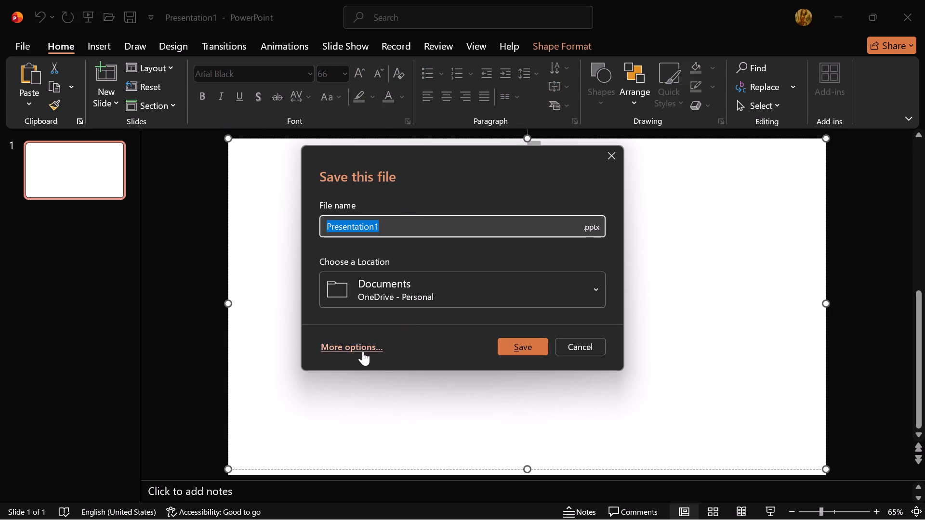
click(363, 351)
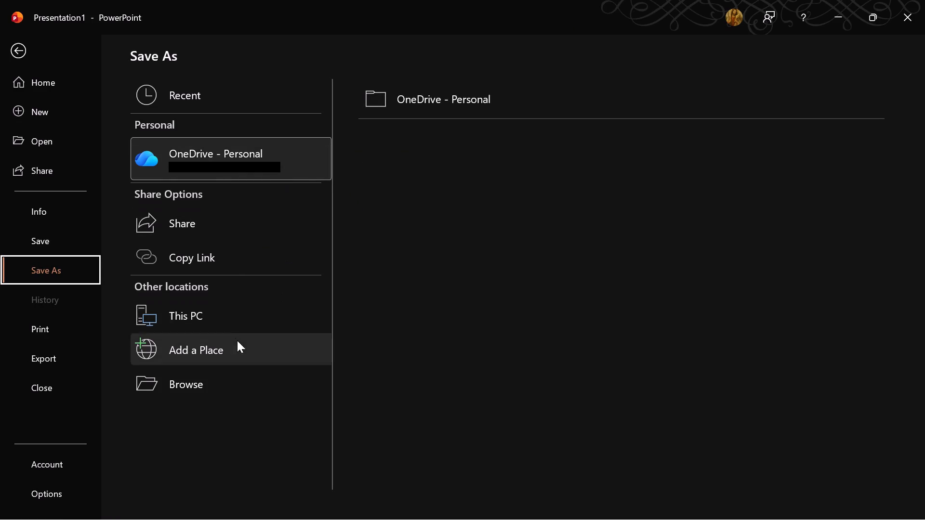
click(235, 309)
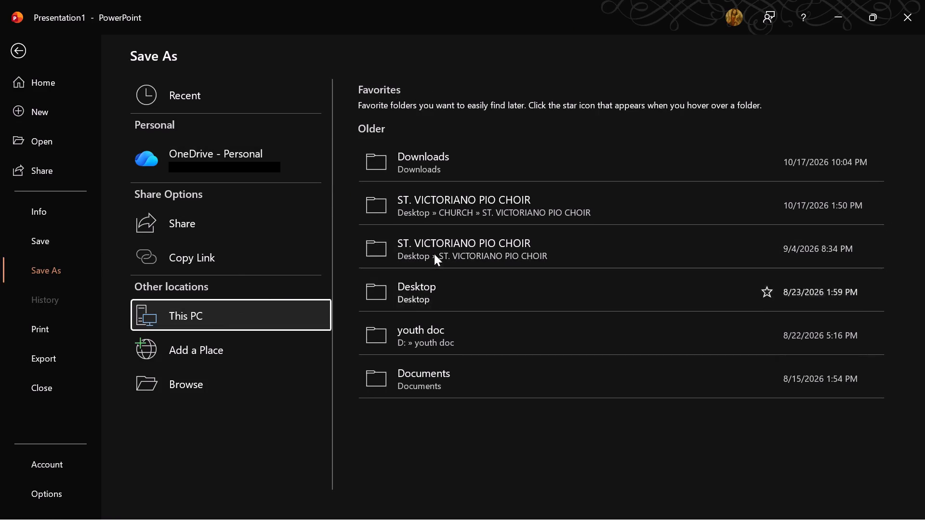
double_click(427, 211)
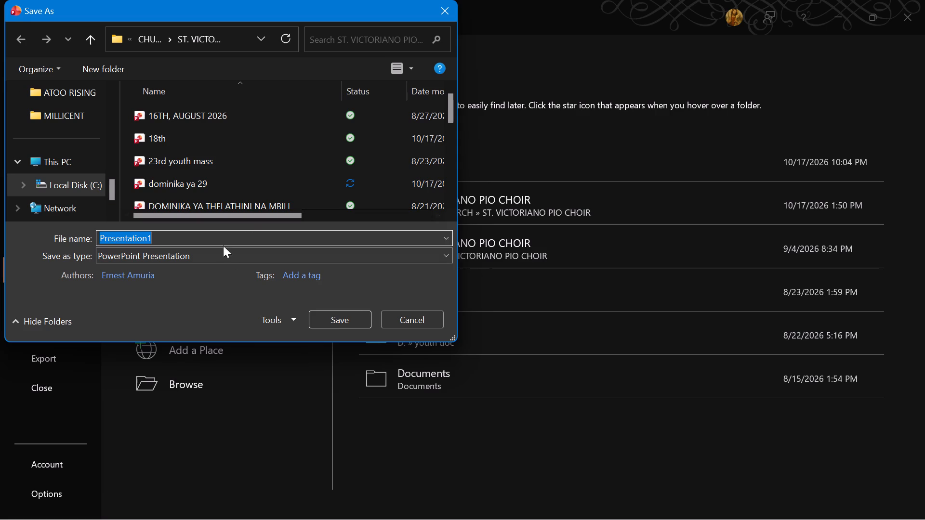
scroll(213, 174, down, 9)
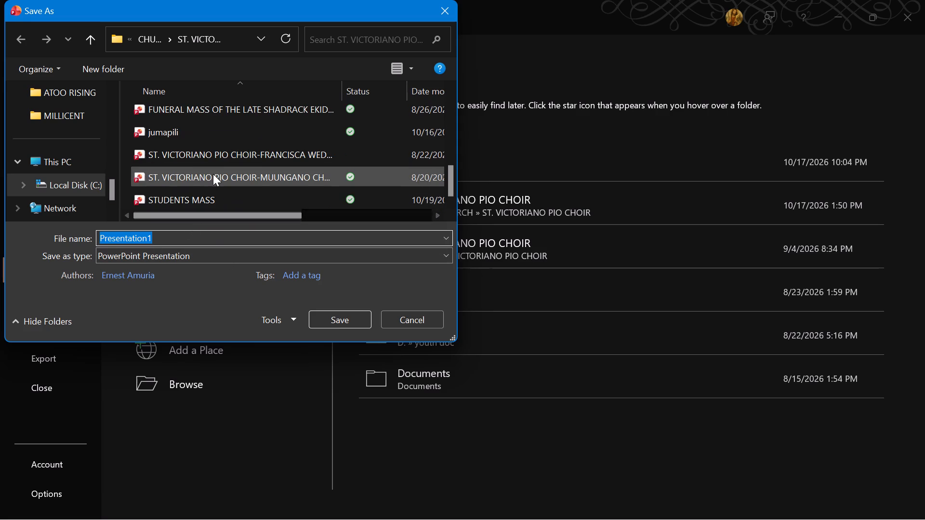
scroll(213, 174, down, 9)
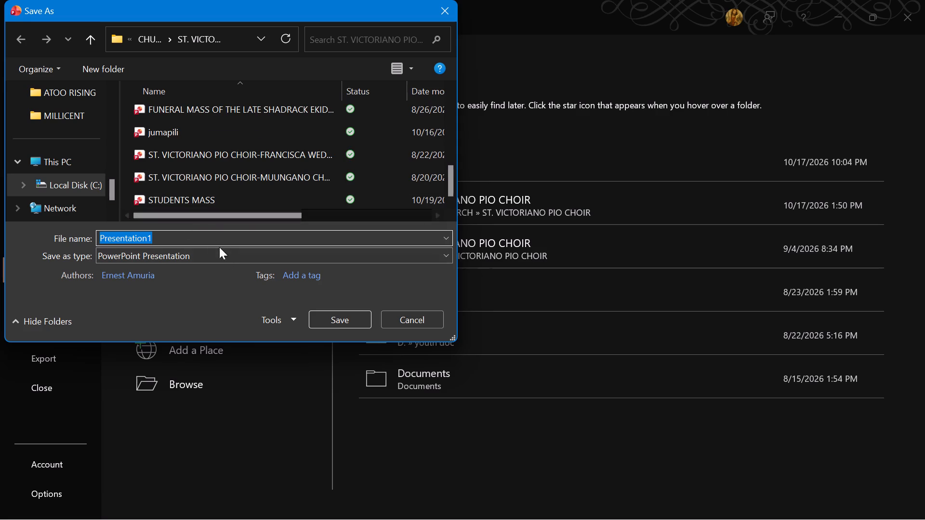
key(BackSpace)
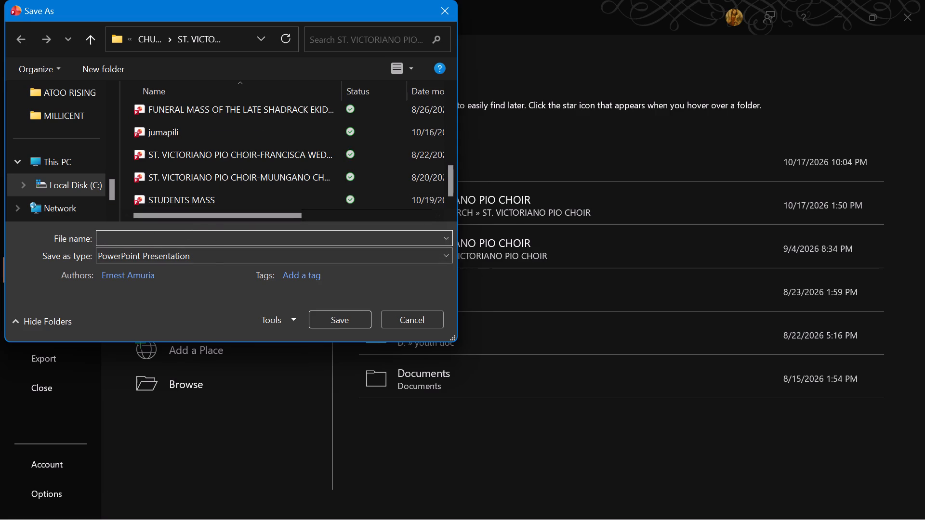
text(STUDENTS @)
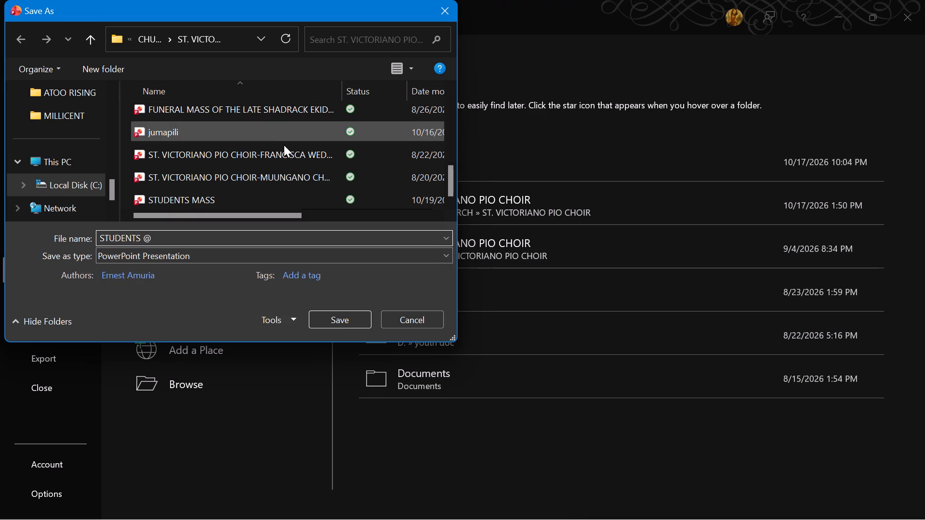
key(space)
key(1)
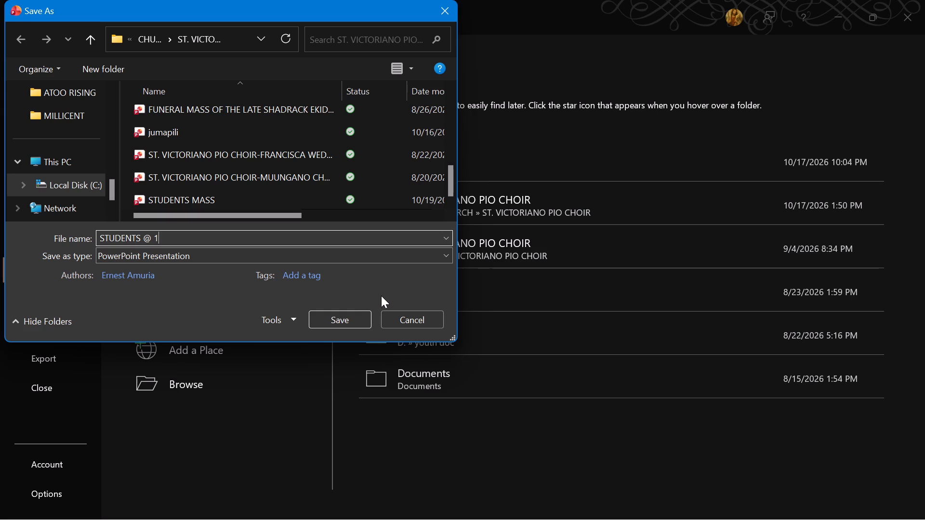
key(BackSpace)
text(31)
click(327, 318)
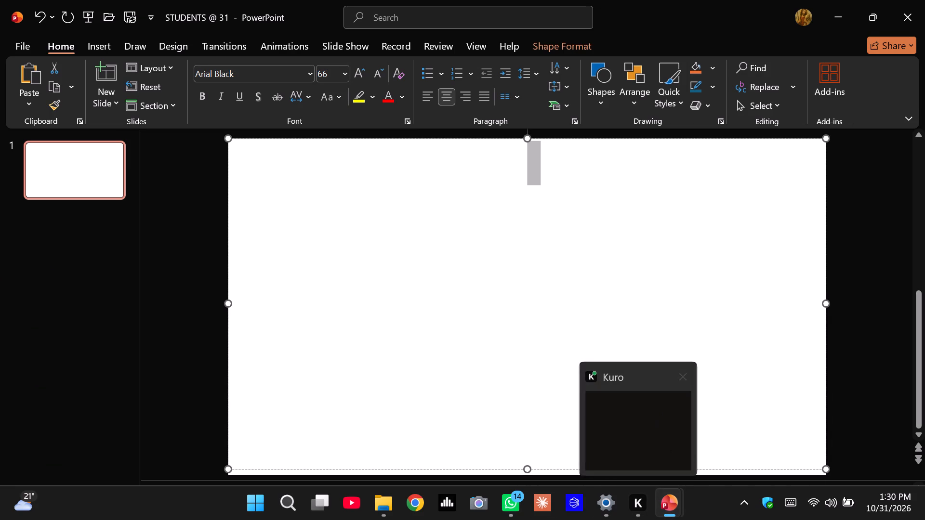
Duplicate the first slide with its full-slide subtitle placeholder.
click(537, 169)
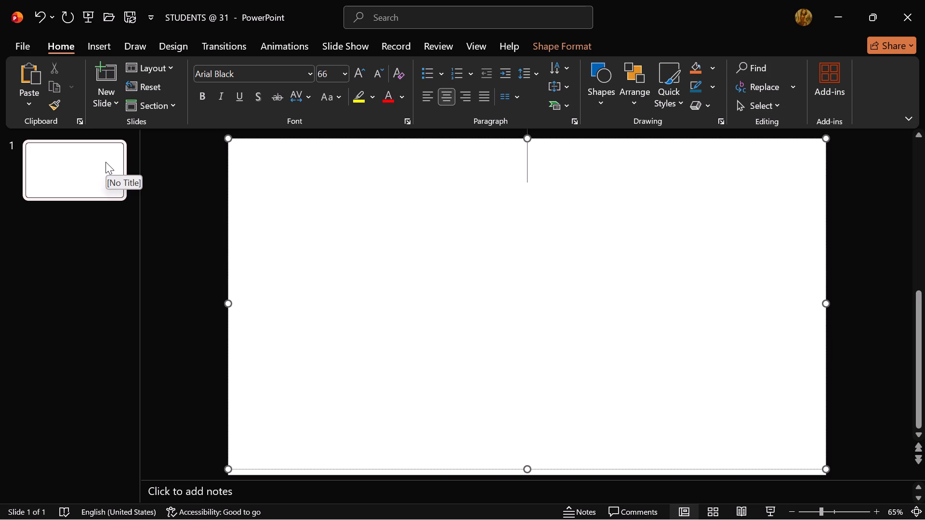
click(117, 171)
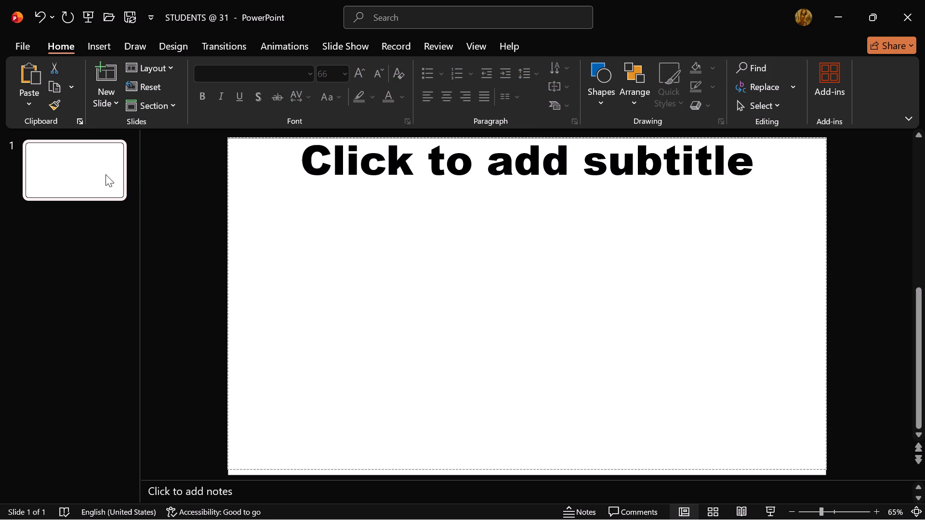
right_click(104, 174)
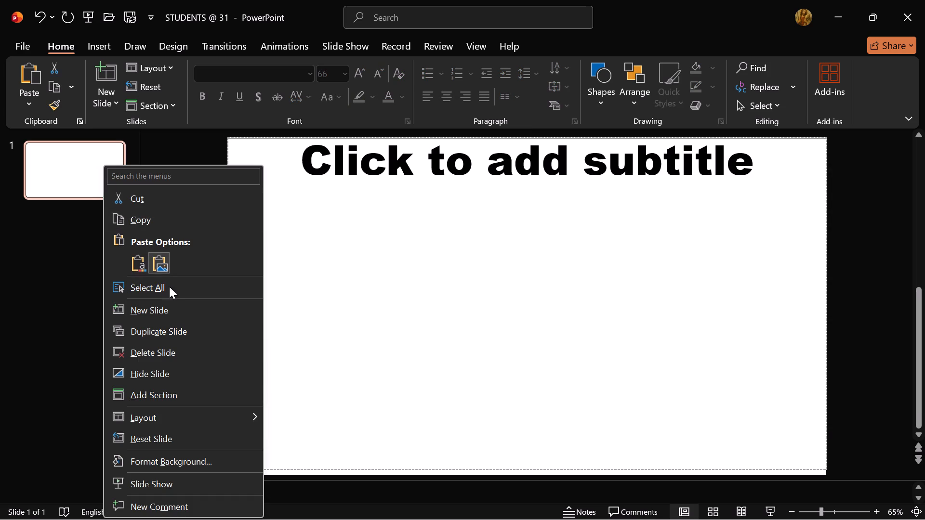
click(174, 333)
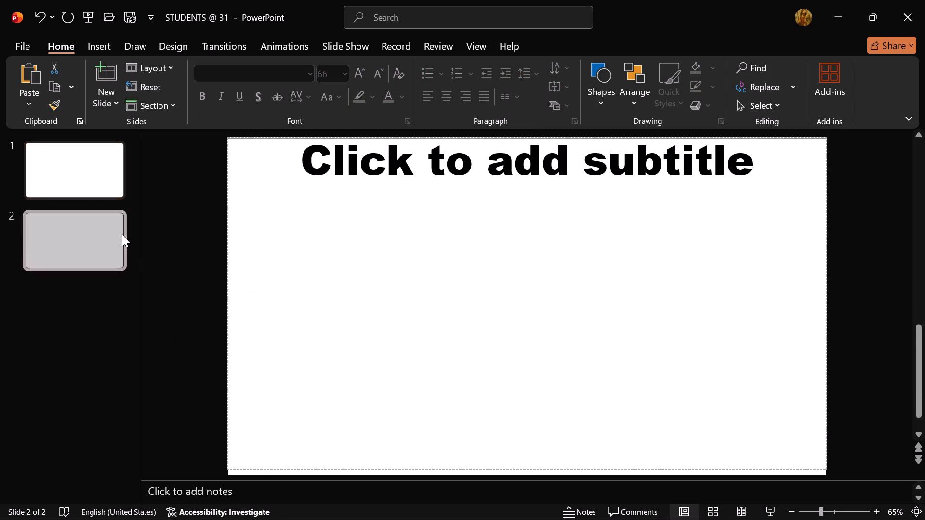
Copy the second slide.
click(100, 256)
click(103, 251)
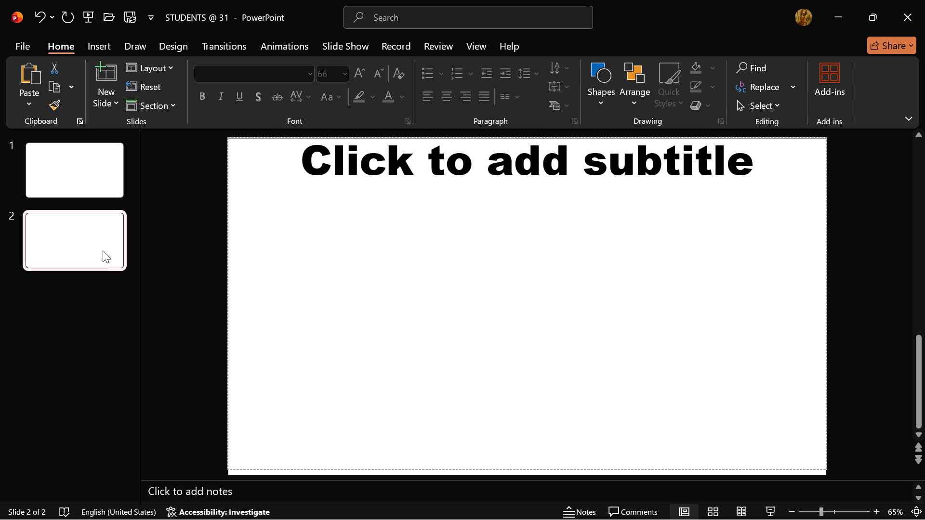
click(107, 243)
right_click(108, 243)
click(86, 255)
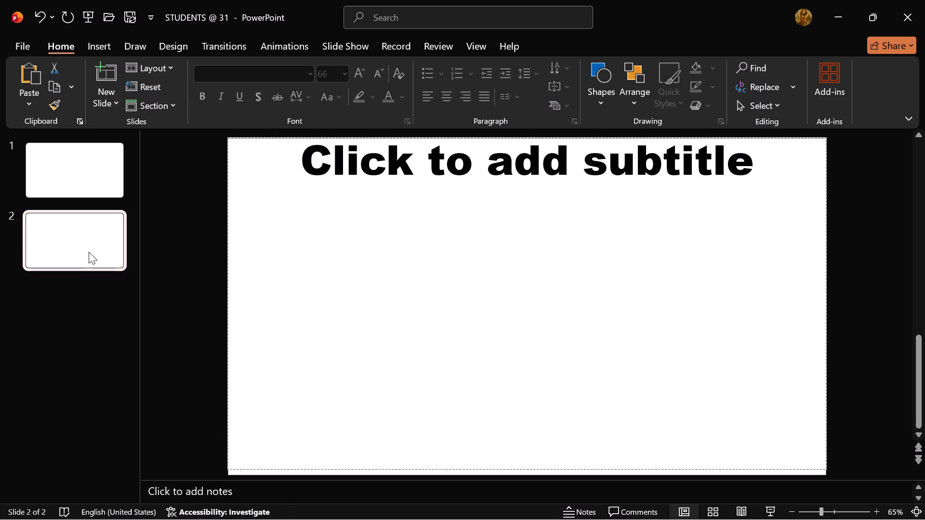
click(91, 249)
right_drag(109, 254, 109, 254)
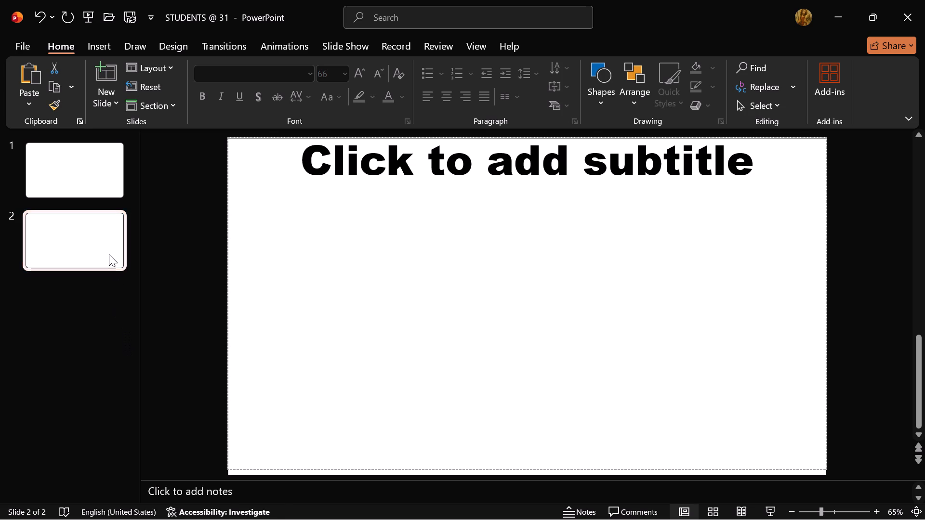
right_drag(109, 254, 110, 260)
drag(110, 260, 113, 264)
right_click(103, 247)
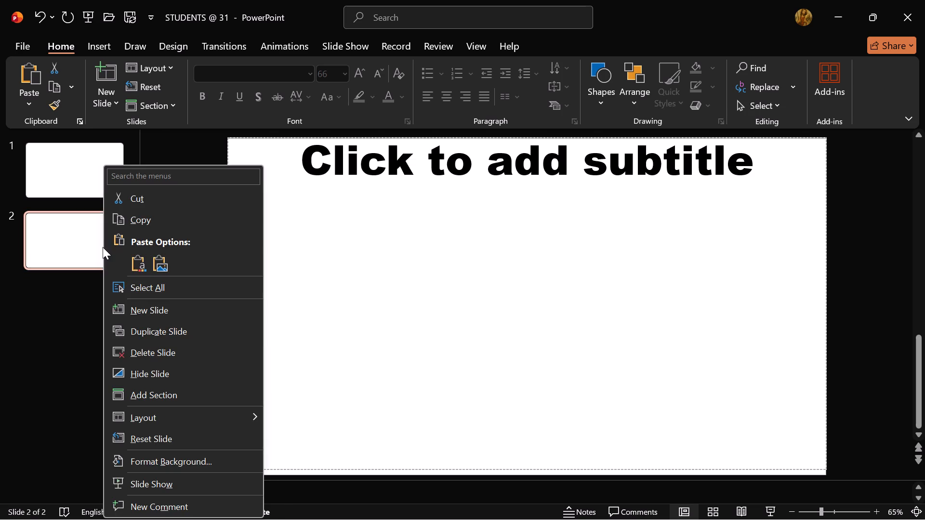
click(91, 247)
right_click(91, 247)
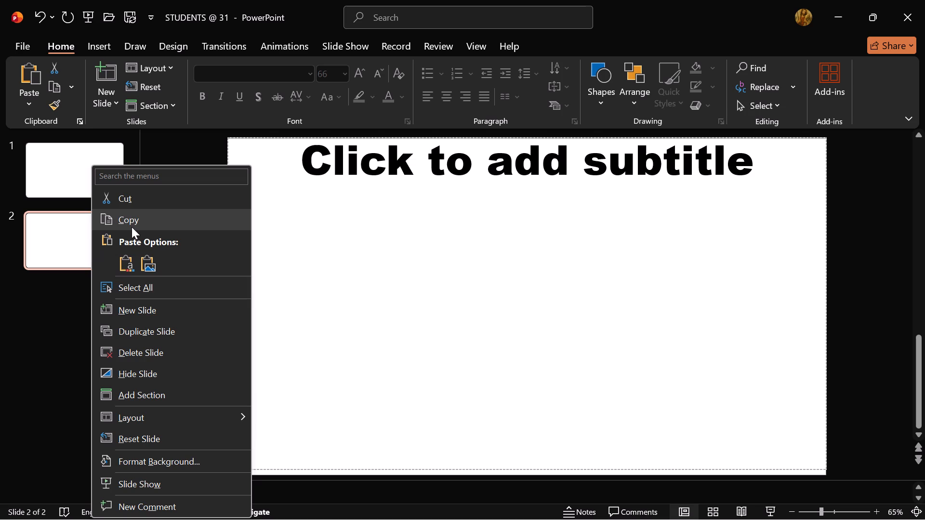
click(133, 225)
Paste the copied slide repeatedly after slide 2 until the presentation has 50 slides.
click(54, 298)
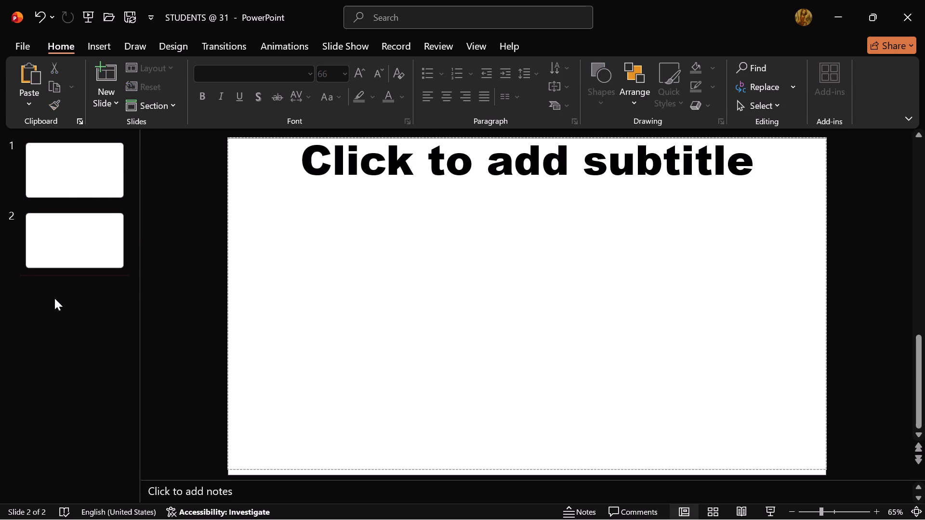
right_click(53, 297)
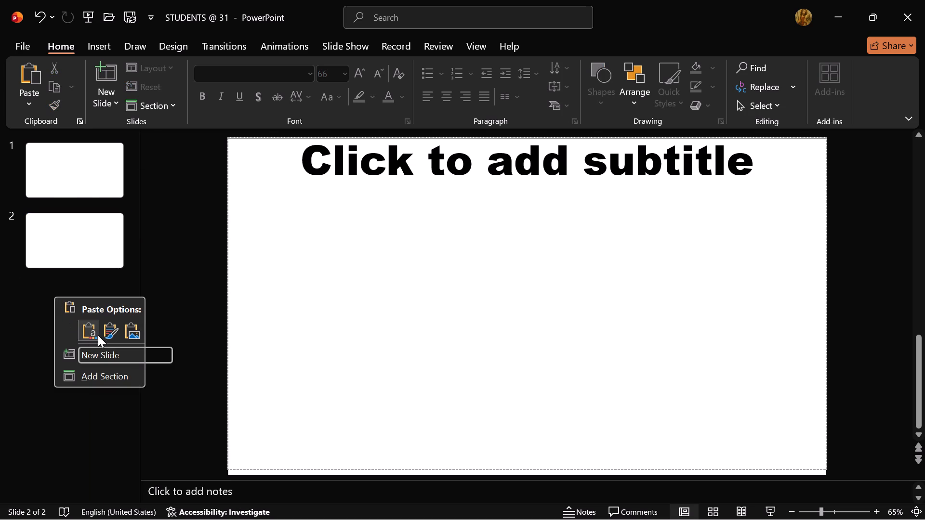
click(38, 296)
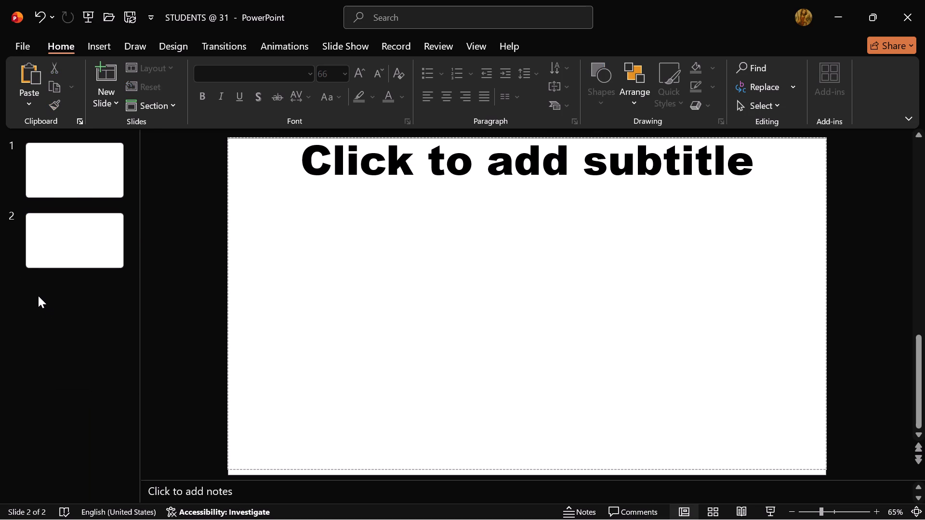
key(ctrl+v)
key(ctrl+v)
key(ctrl+v)
key(ctrl+v)
key(ctrl+v)
key(ctrl+v)
key(ctrl+v)
key(ctrl+v)
key(ctrl+v)
key(ctrl+v)
key(ctrl+v)
key(ctrl+v)
key(ctrl+v)
key(ctrl+v)
key(ctrl+v)
key(ctrl+v)
key(ctrl+v)
key(ctrl+v)
key(ctrl+v)
key(ctrl+v)
ctrl+drag(39, 294, 63, 345)
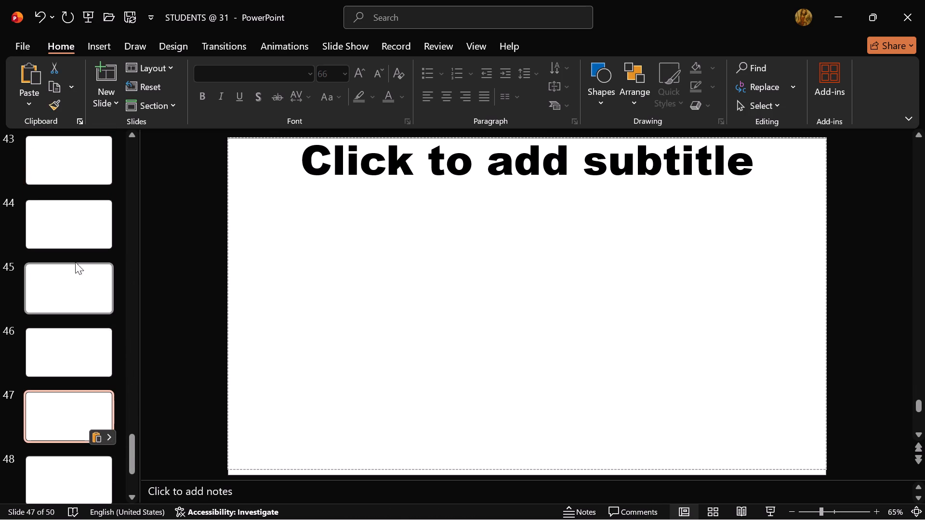
Go back to the first slide and place the text cursor in its subtitle placeholder.
scroll(78, 254, up, 12)
scroll(78, 252, up, 19)
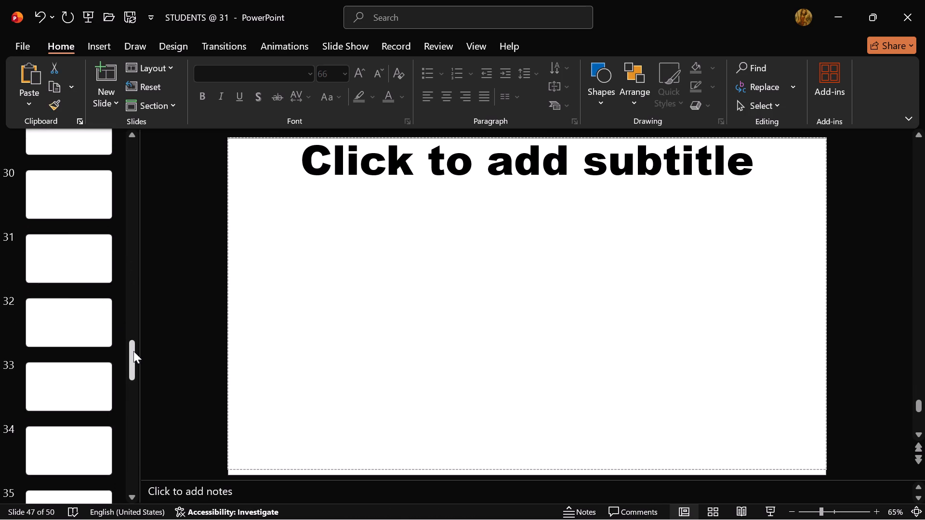
drag(133, 349, 119, 121)
click(81, 188)
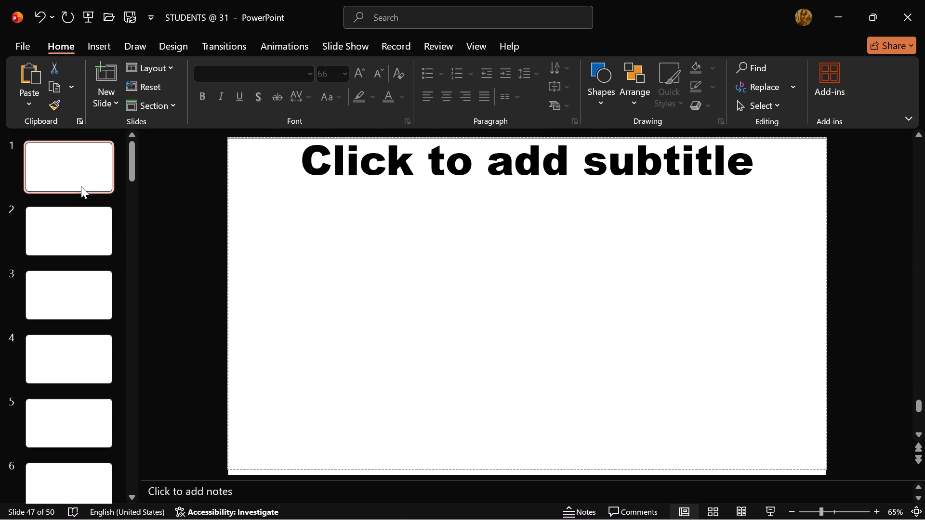
click(311, 182)
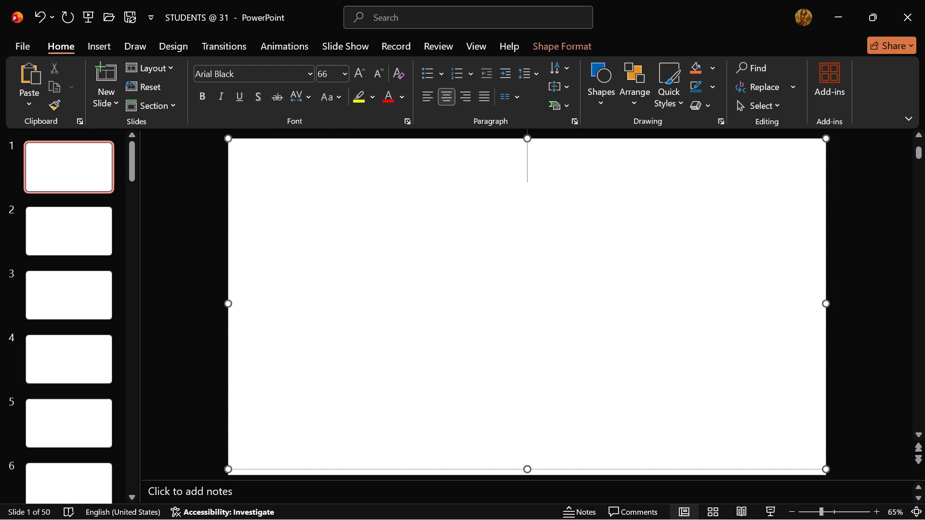
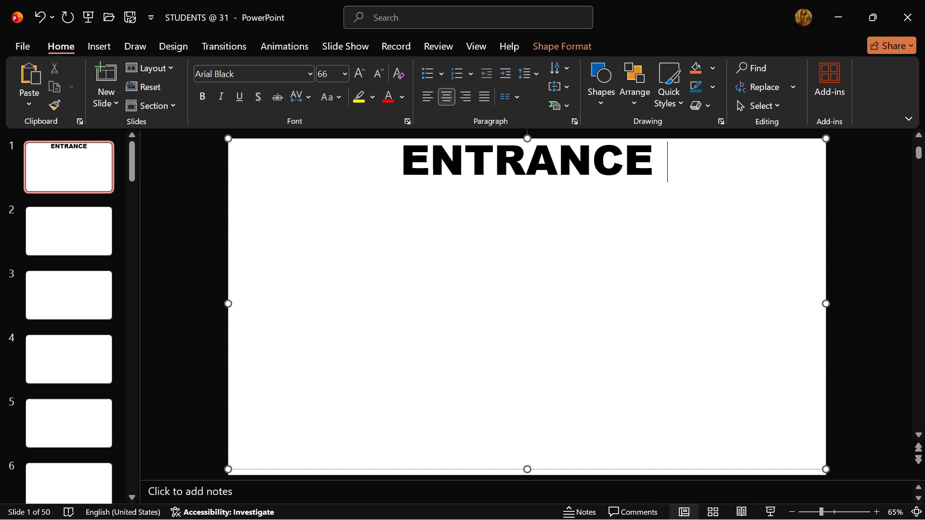
Colour the ENTRANCE heading on the first slide red.
drag(678, 161, 406, 168)
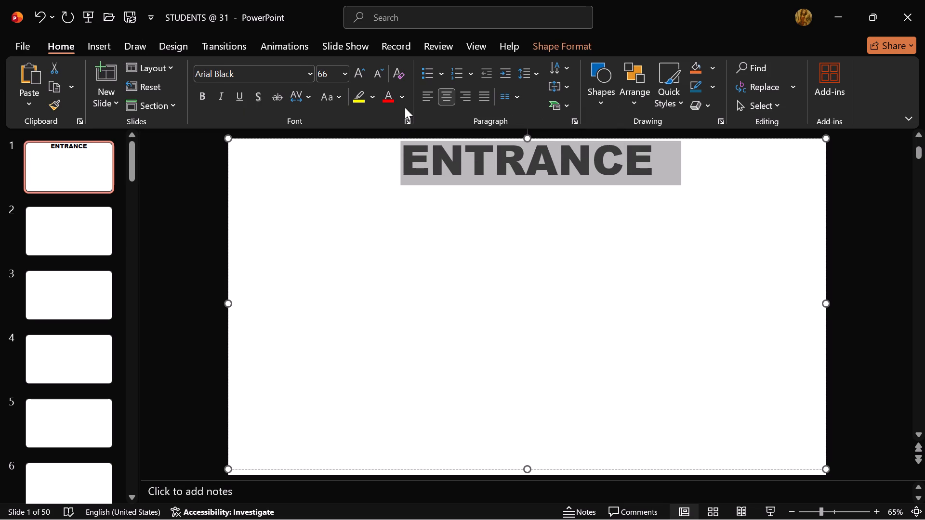
click(387, 95)
click(407, 93)
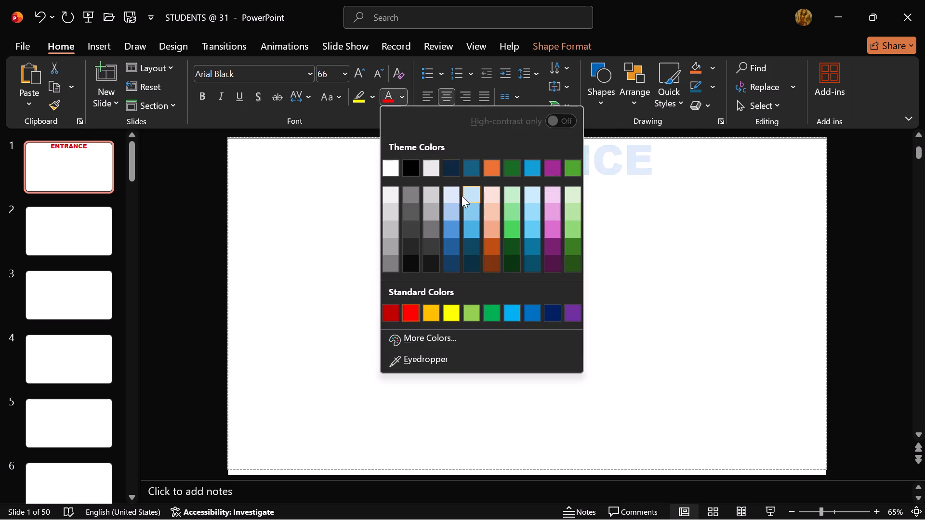
click(688, 237)
Insert two blank lines above ENTRANCE to move the heading down the first slide.
click(391, 170)
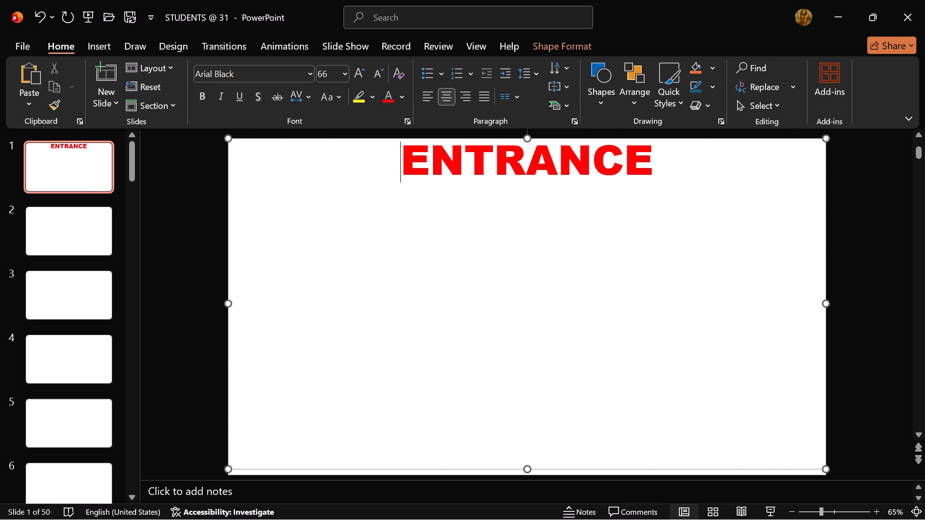
key(Return)
key(Return)
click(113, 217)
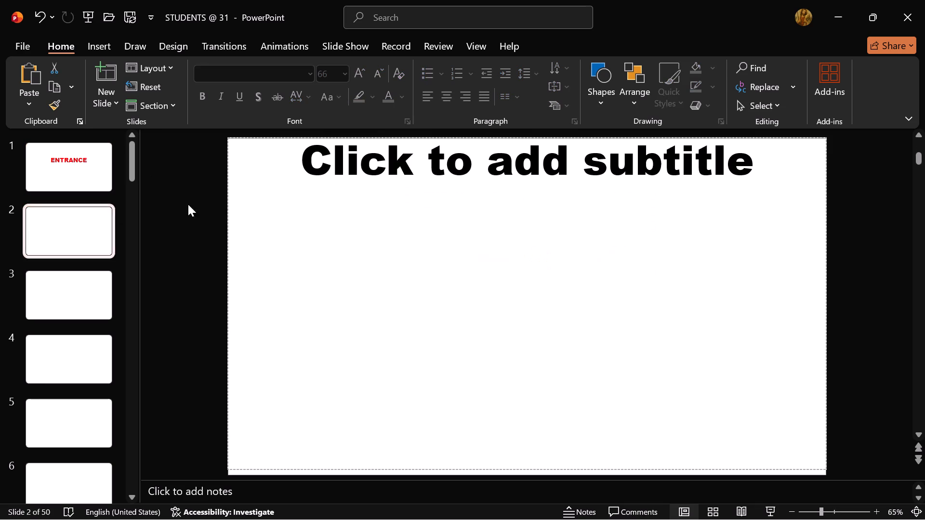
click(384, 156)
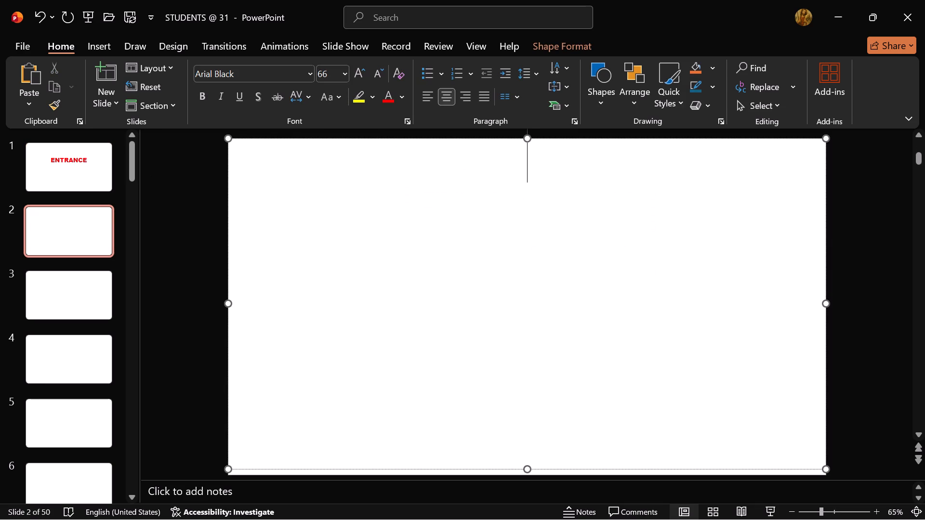
Add the line WAKRISTU WOTE SIMAMENI below ENTRANCE on the first slide.
click(61, 163)
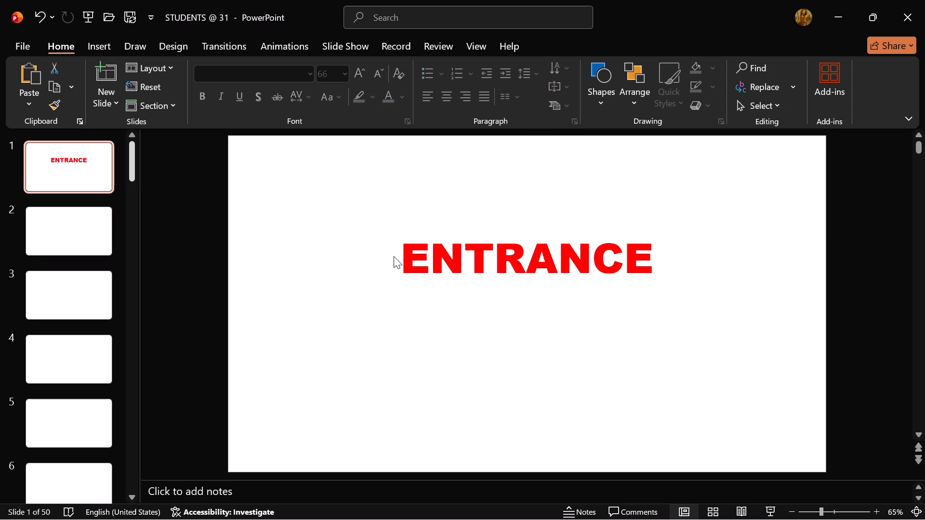
click(394, 256)
click(651, 273)
key(Return)
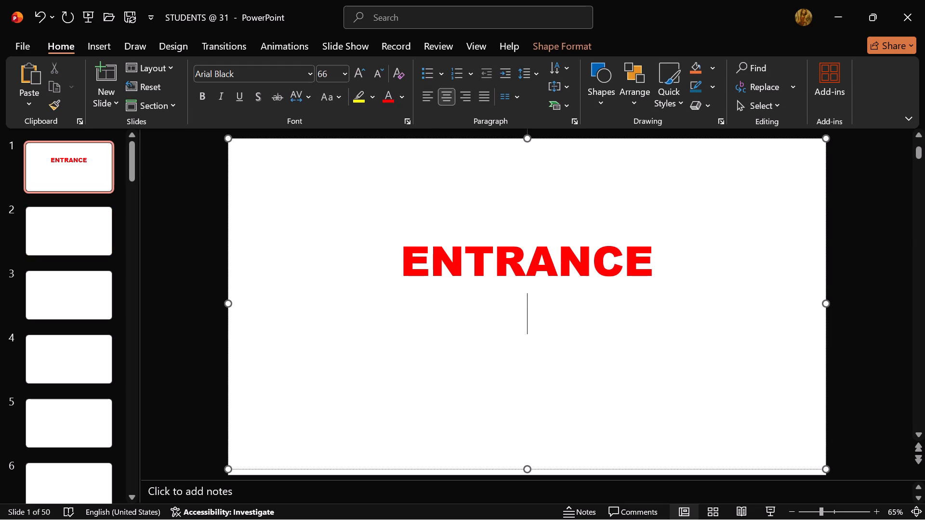
text(WAK)
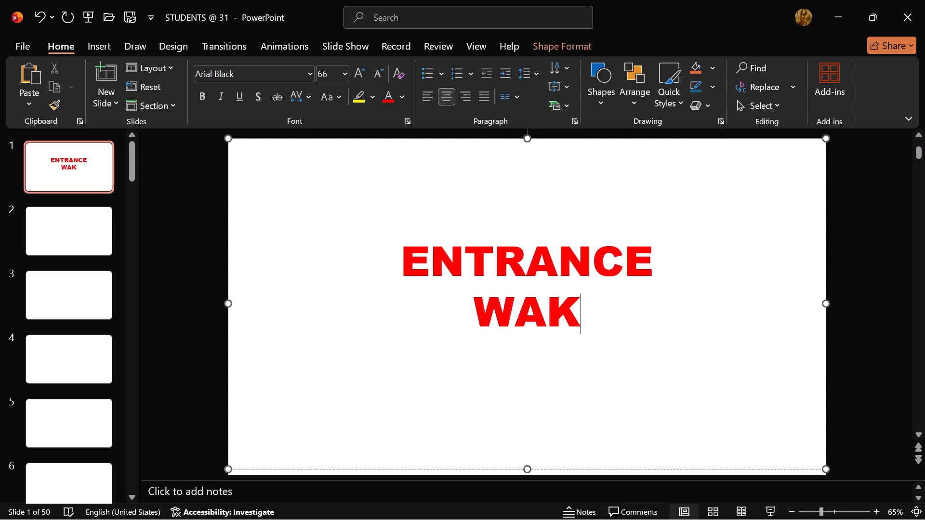
key(r)
text(ISTU WOTE SIMAMENI)
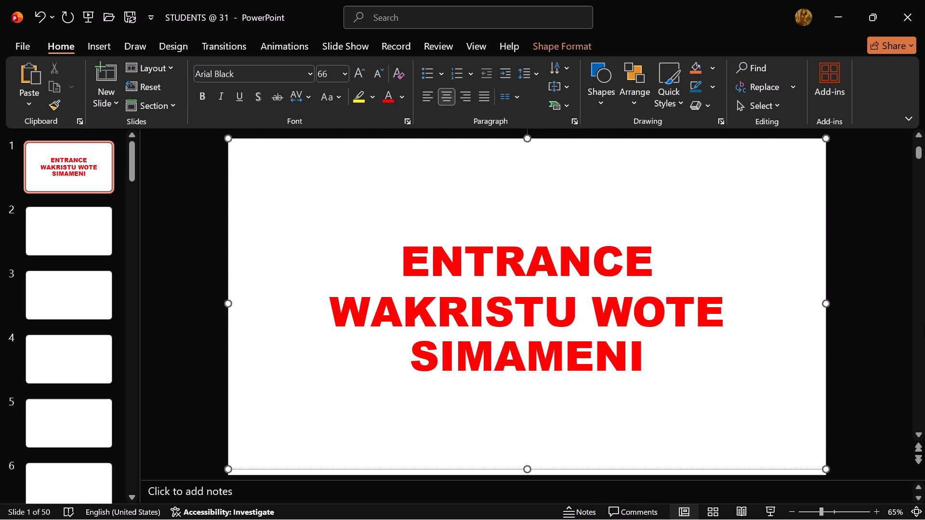
click(835, 510)
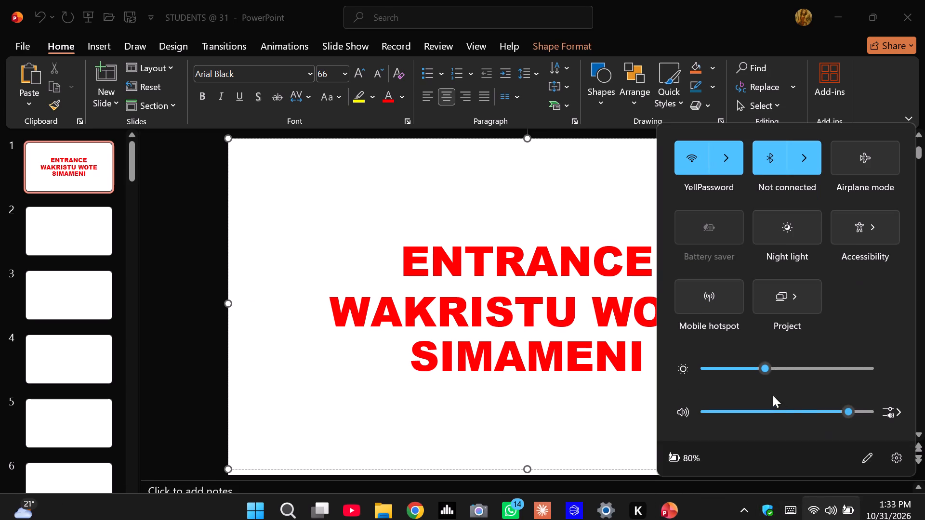
Lower the screen brightness to about a fifth of its range in the system quick settings.
drag(748, 379, 740, 372)
drag(721, 370, 713, 362)
click(712, 362)
click(535, 286)
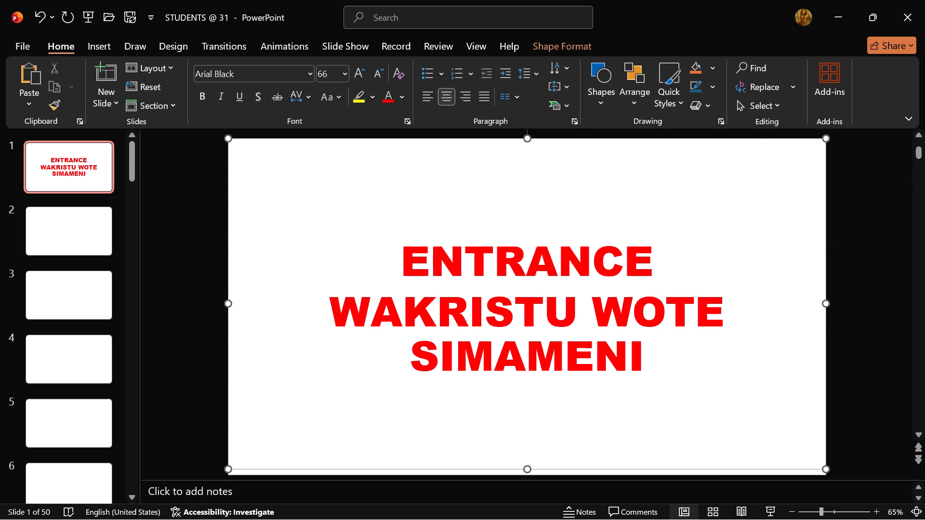
click(845, 510)
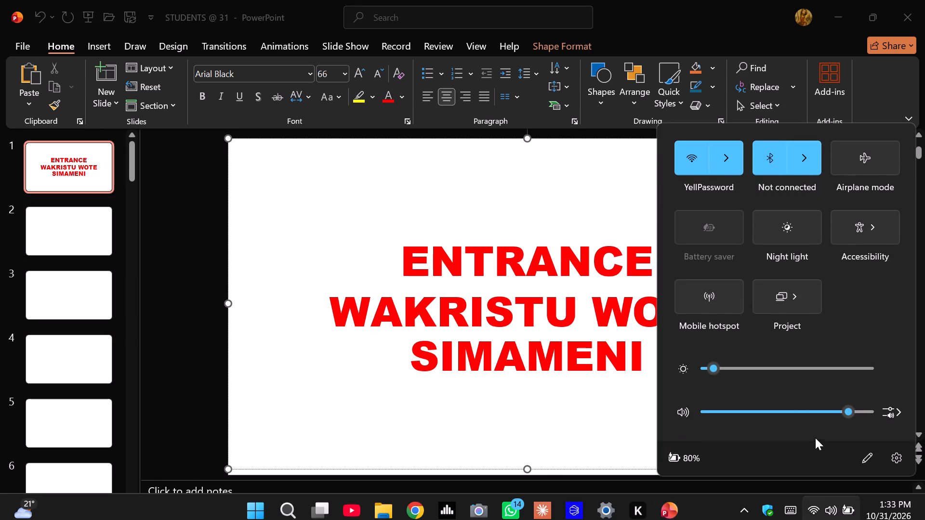
click(761, 369)
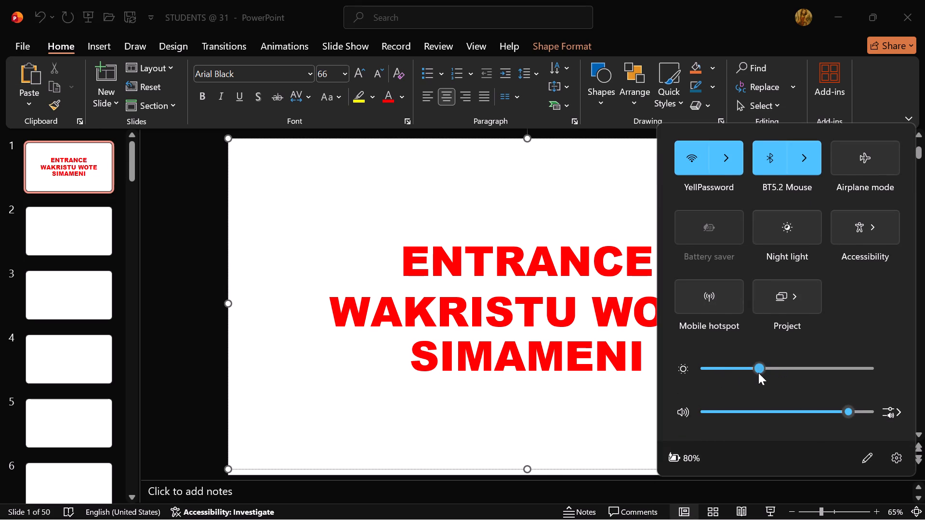
click(738, 370)
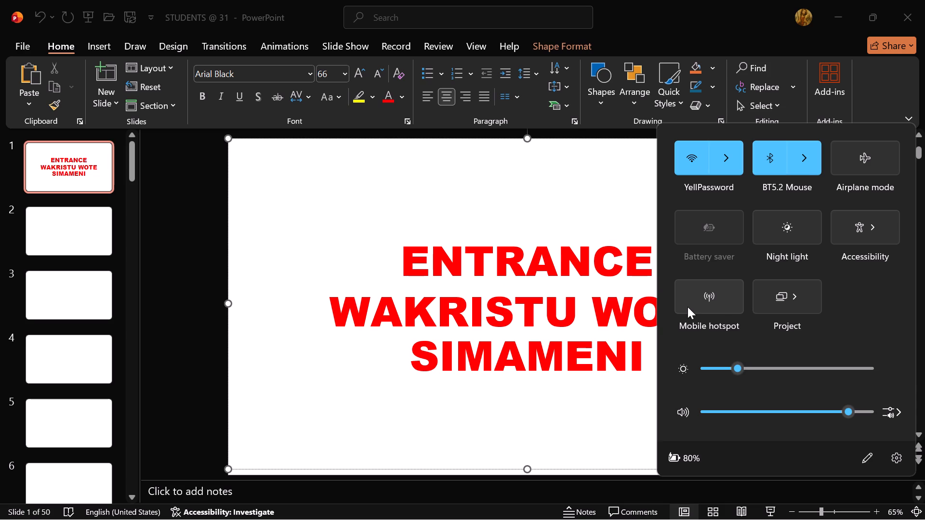
click(437, 204)
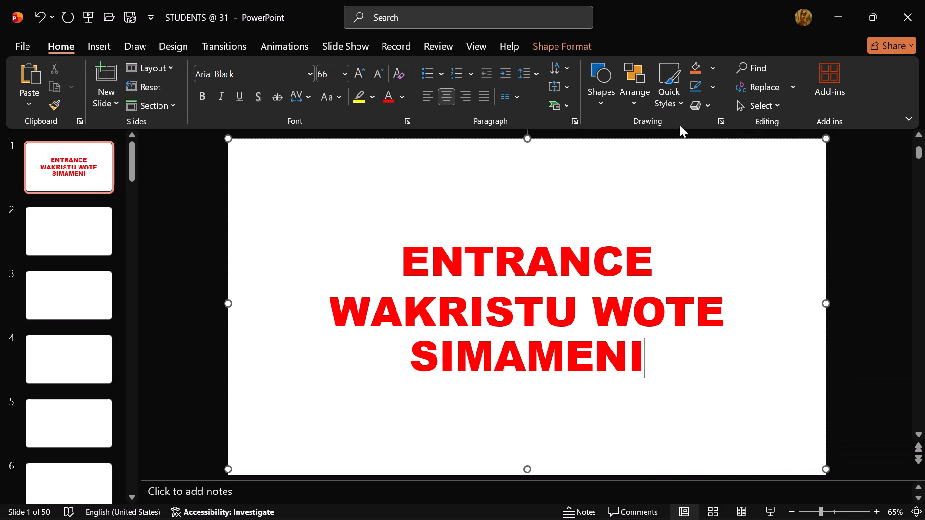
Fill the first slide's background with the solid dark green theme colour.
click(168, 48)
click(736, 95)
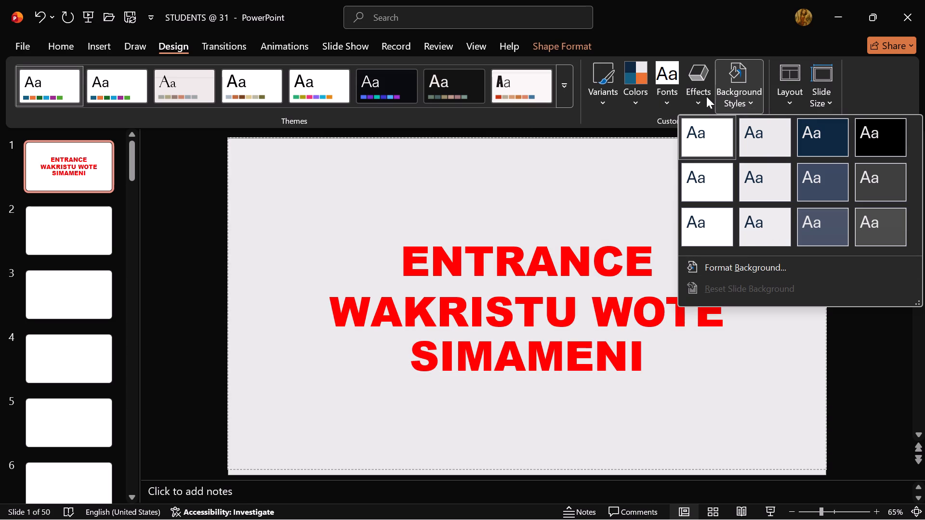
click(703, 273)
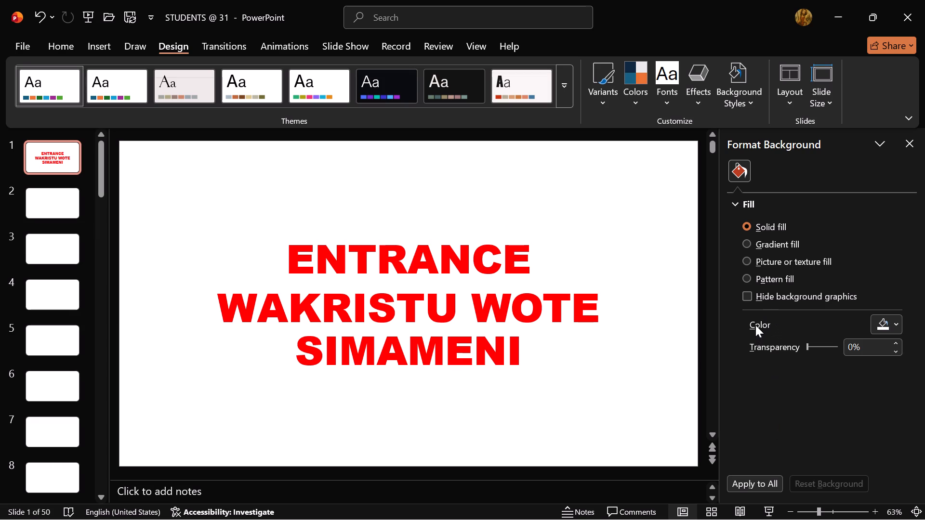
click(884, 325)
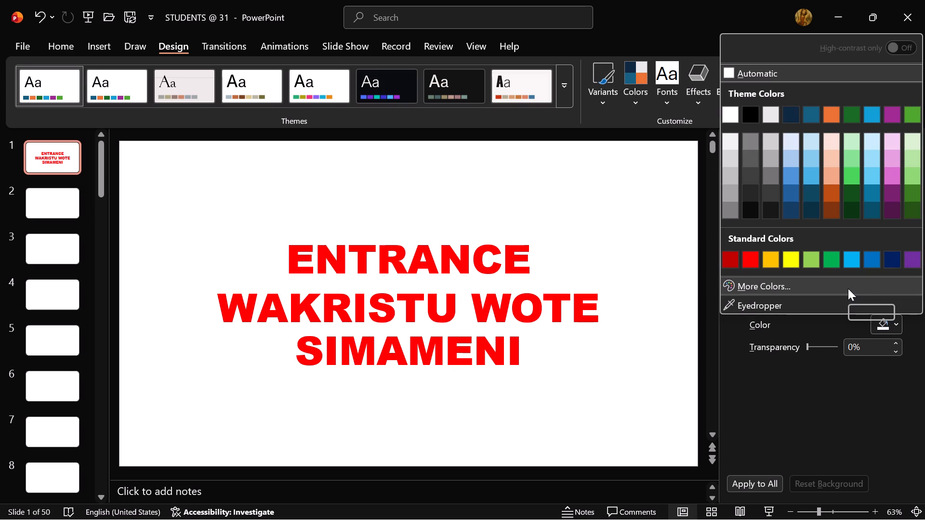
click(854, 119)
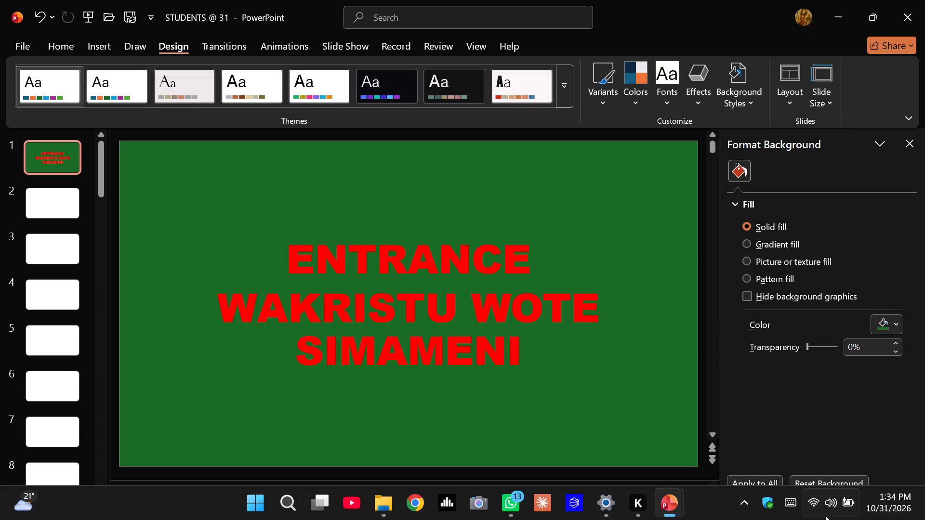
Turn on the computer's mobile hotspot in the system quick settings and return to the presentation.
click(831, 510)
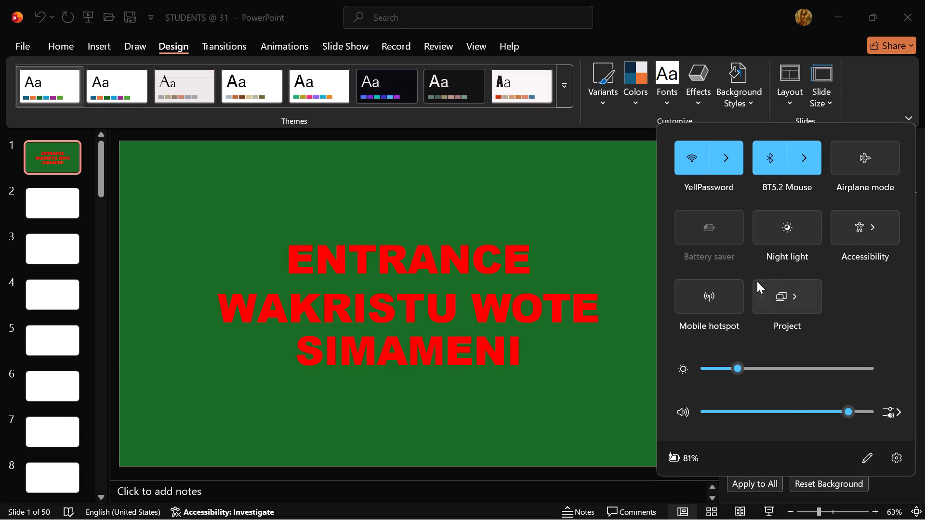
click(727, 290)
click(612, 278)
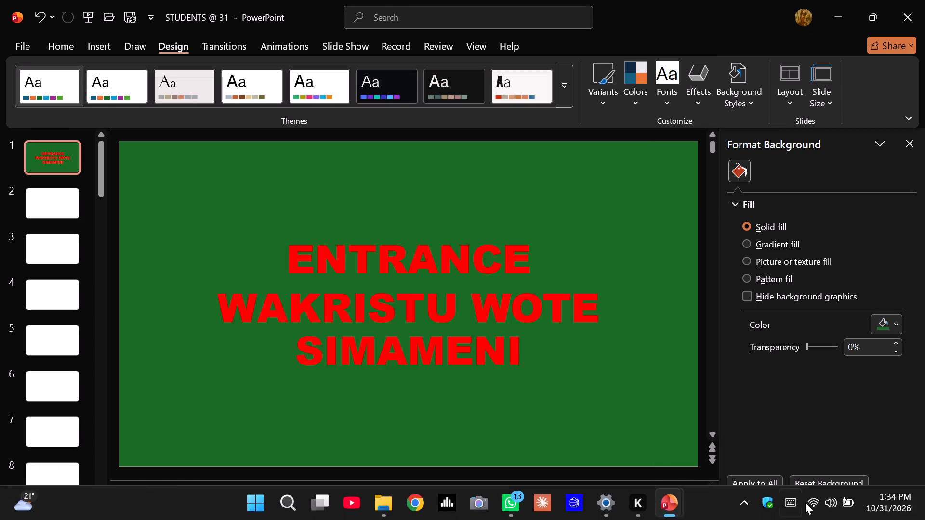
click(824, 498)
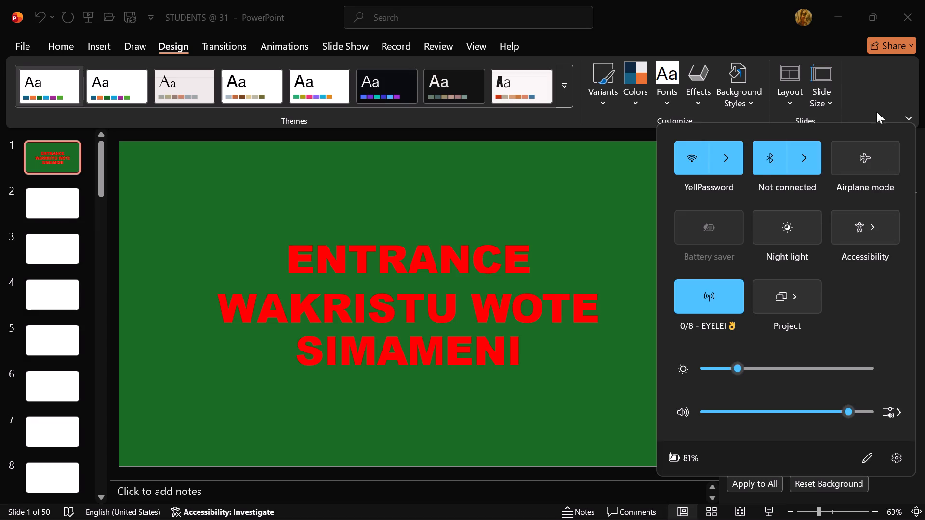
click(874, 95)
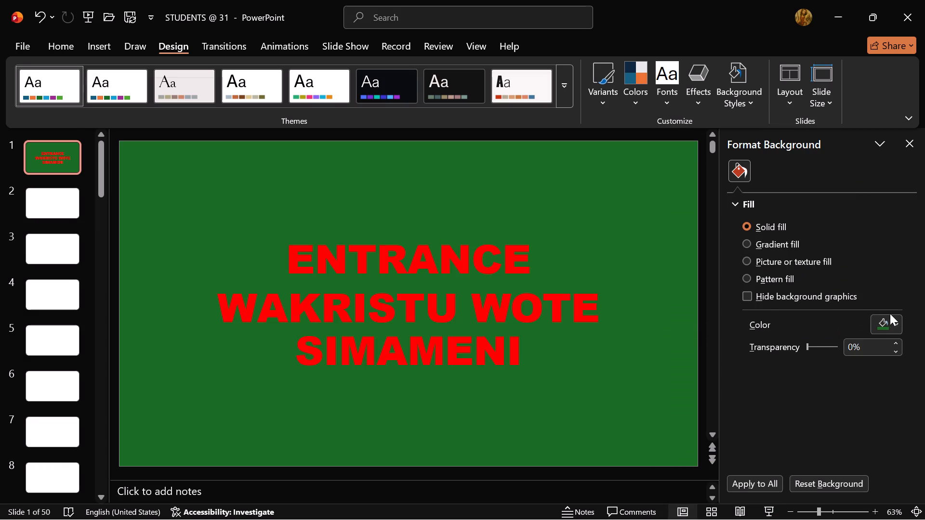
Set the first slide's solid background fill to the standard dark blue colour.
click(890, 317)
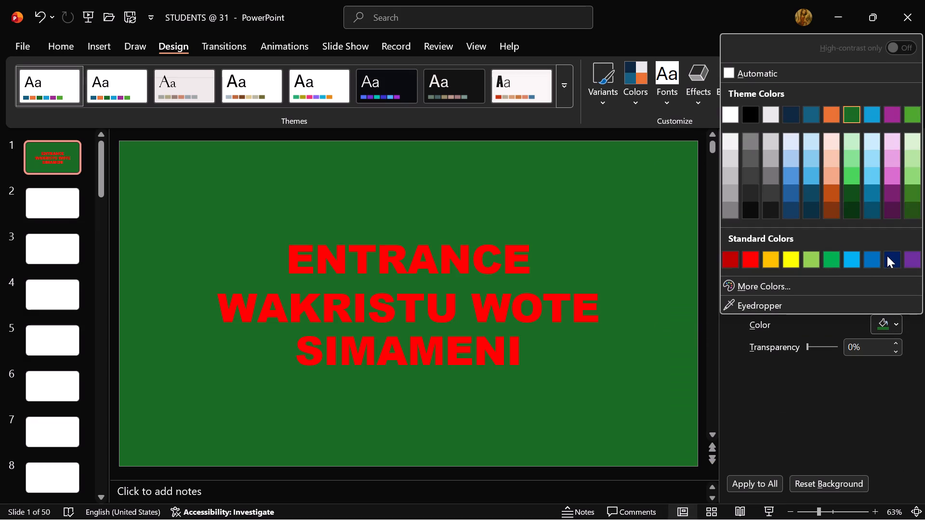
click(887, 256)
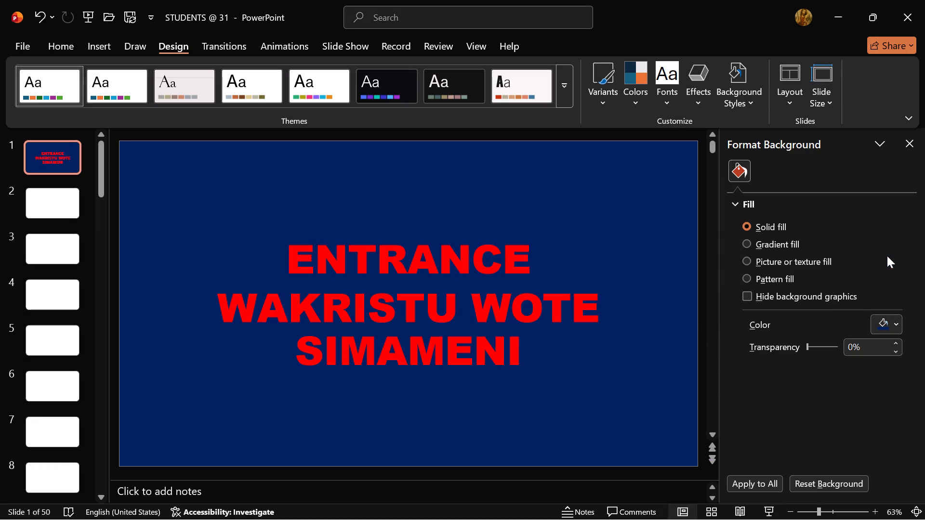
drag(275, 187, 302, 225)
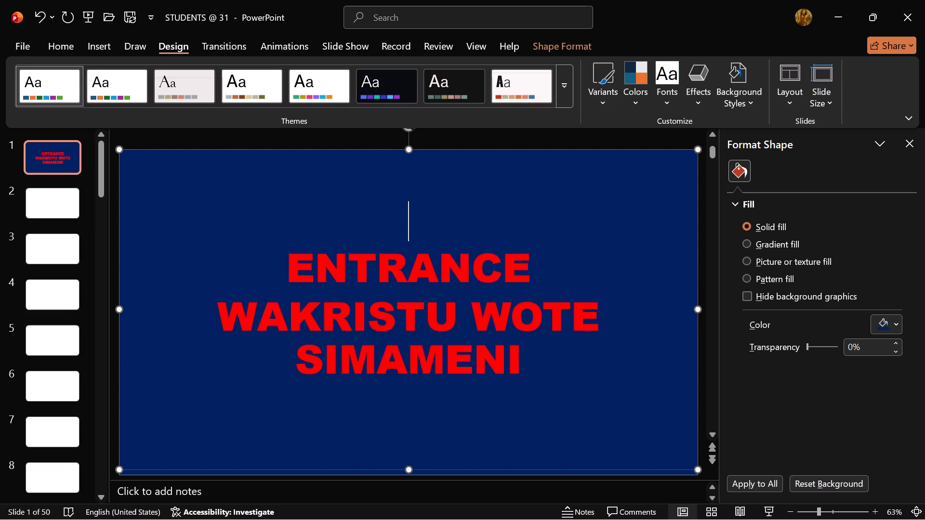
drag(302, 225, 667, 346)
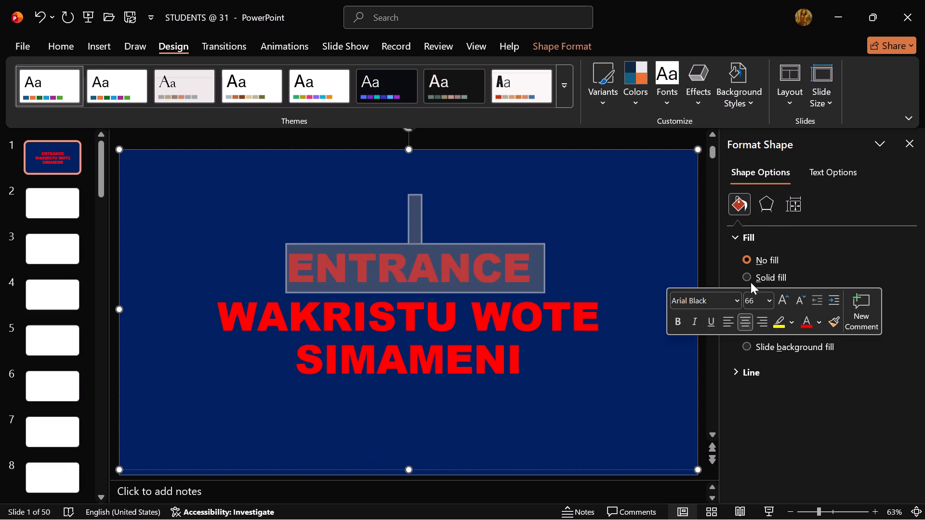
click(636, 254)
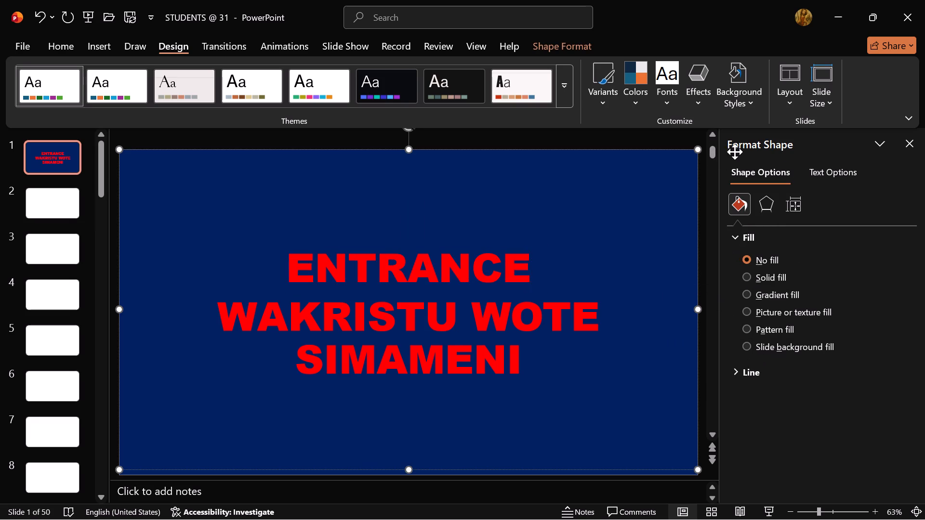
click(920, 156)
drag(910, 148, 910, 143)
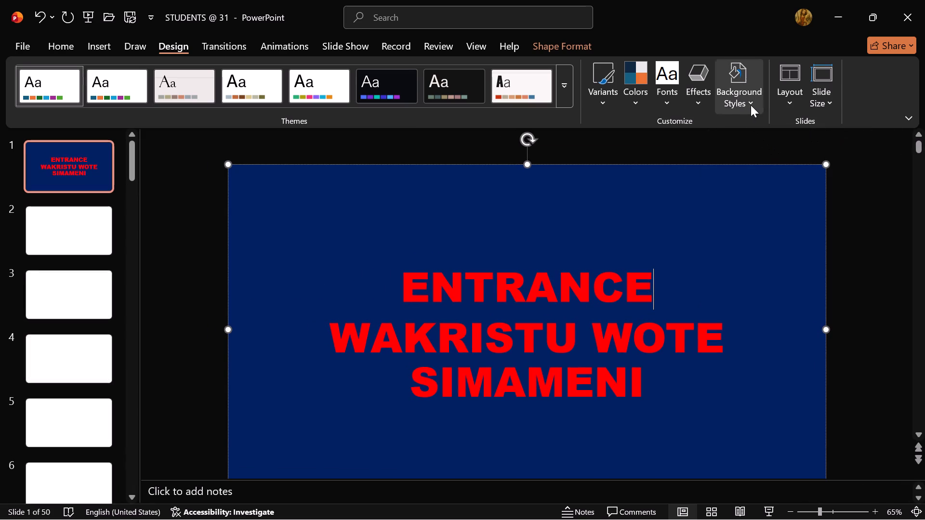
Apply the first slide's dark blue background to all slides in the presentation.
click(738, 99)
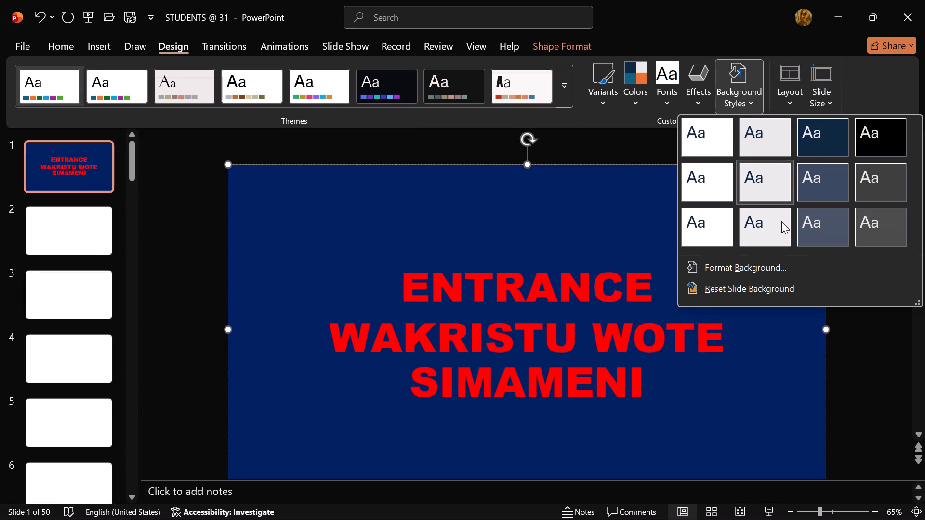
click(753, 263)
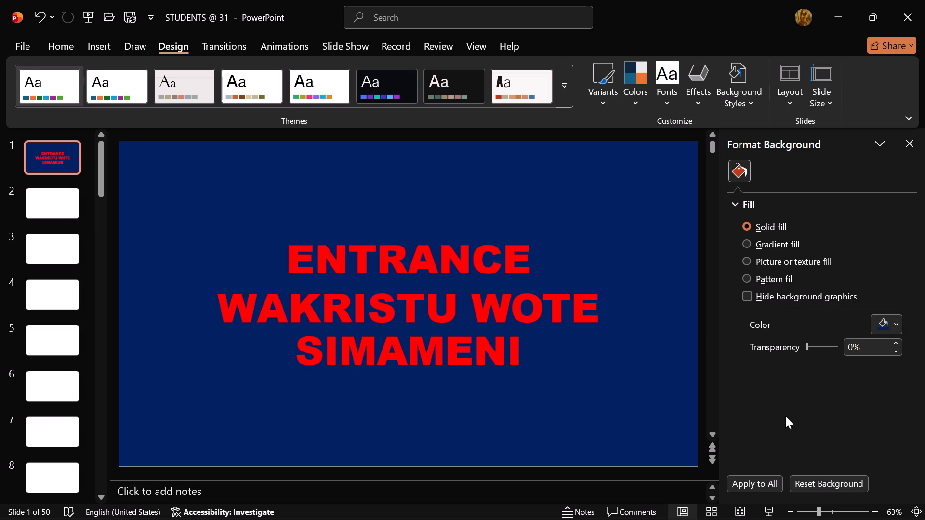
click(754, 483)
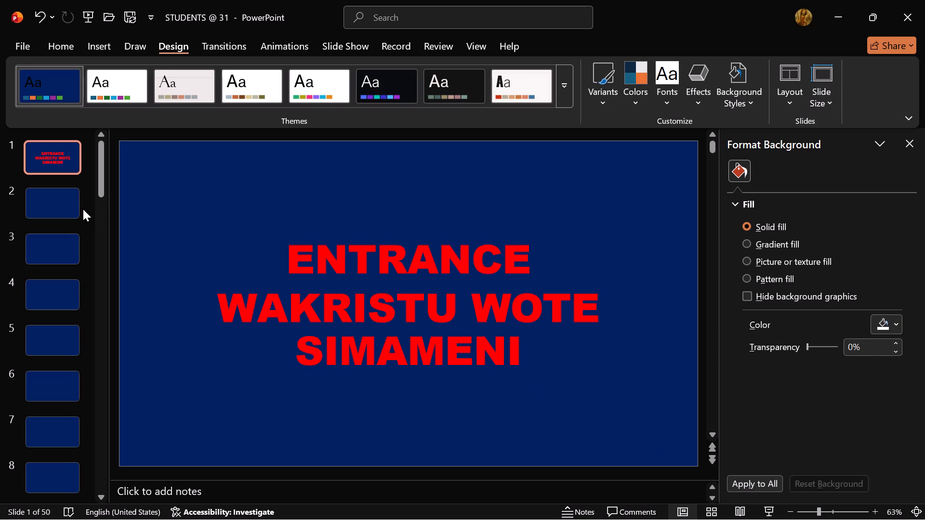
Change the font colour of WAKRISTU WOTE SIMAMENI on the first slide to the dark green theme colour.
drag(311, 274, 305, 271)
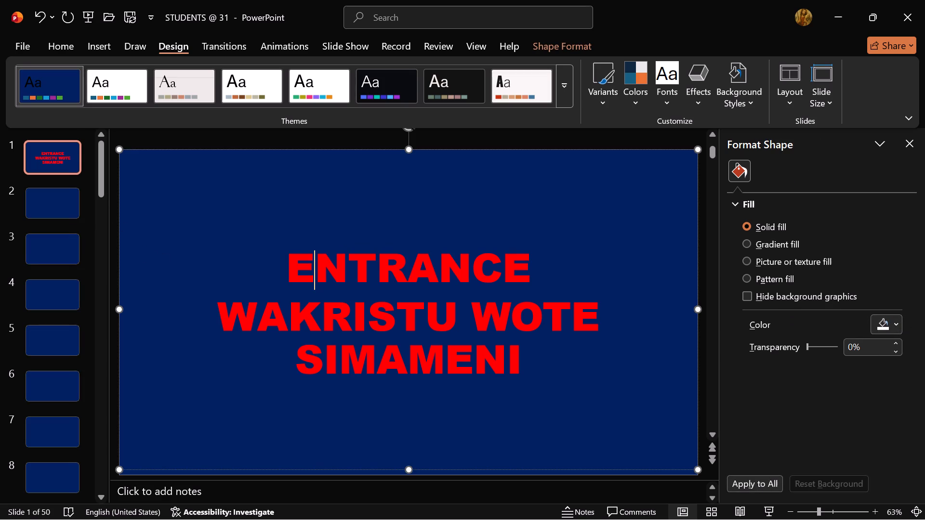
click(214, 322)
drag(214, 322, 384, 328)
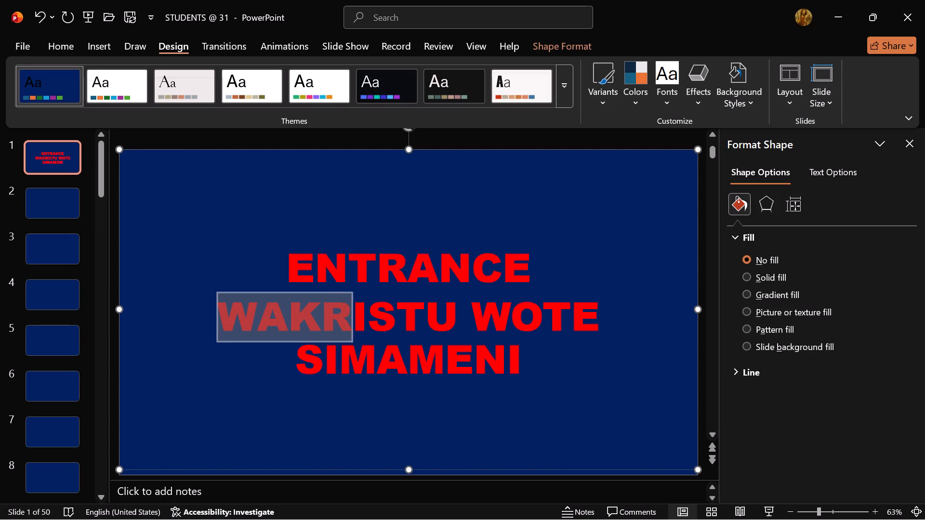
drag(384, 328, 645, 372)
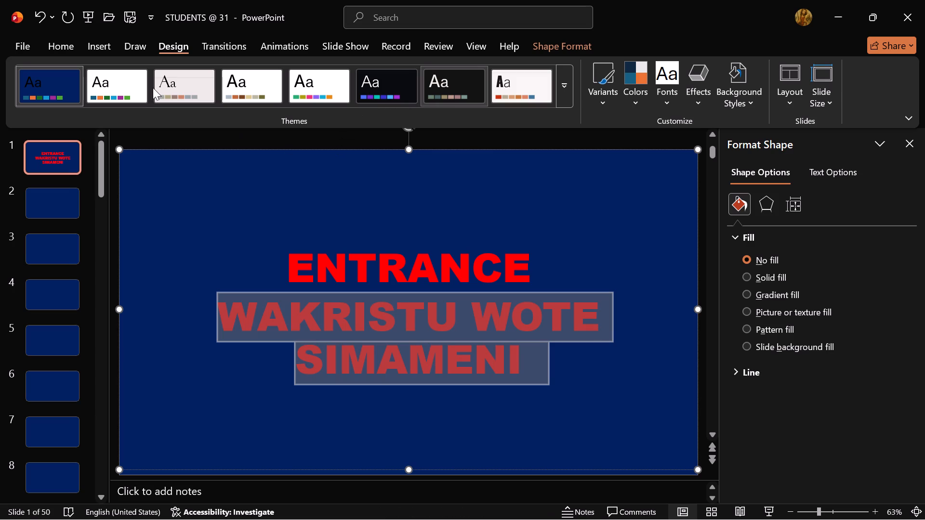
click(72, 45)
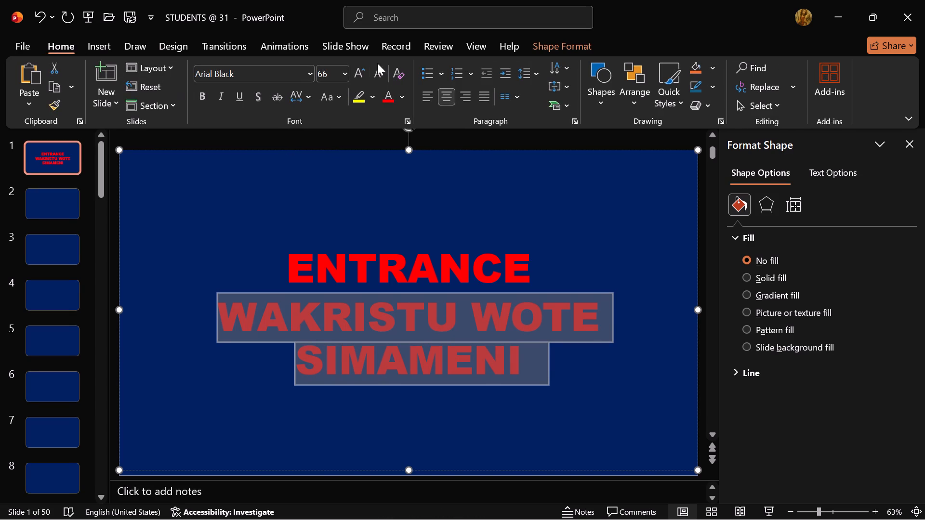
click(399, 97)
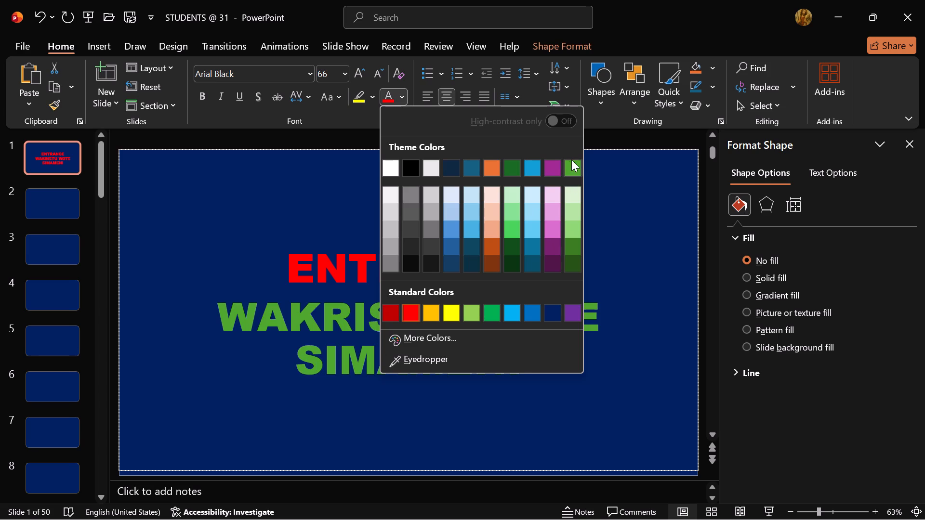
click(514, 168)
click(503, 296)
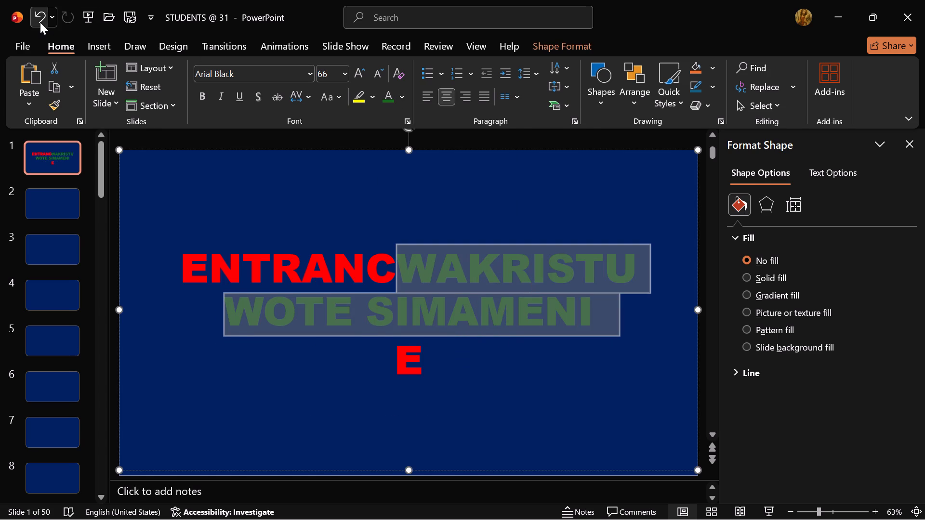
click(40, 21)
Insert a blank line between ENTRANCE and WAKRISTU WOTE SIMAMENI.
click(534, 264)
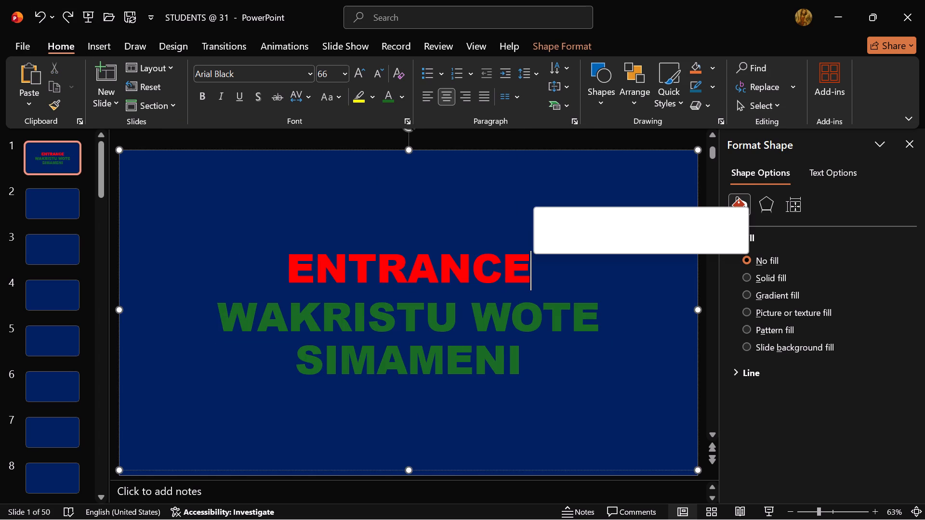
key(Return)
Remove one blank line above ENTRANCE so the first slide's text moves up.
key(Up)
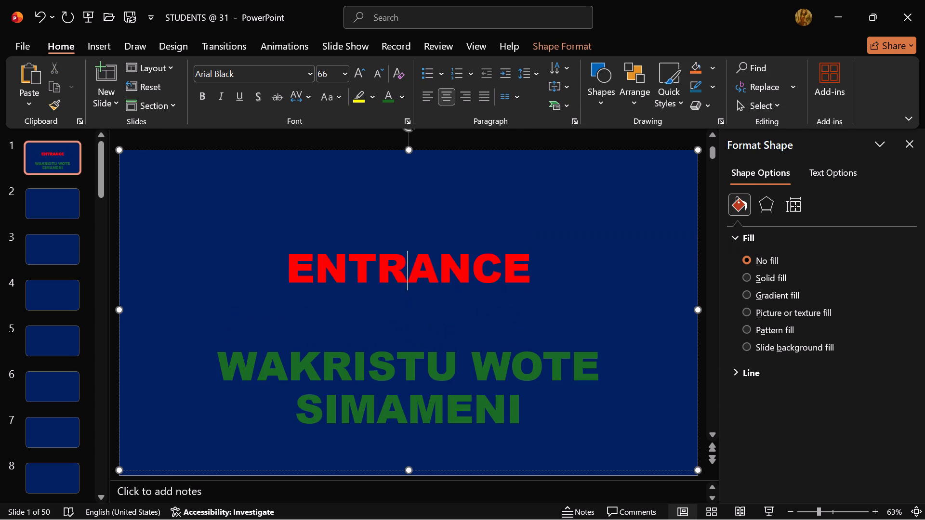
key(Right)
key(Right)
key(Right)
key(Right)
key(Right)
key(Left)
key(Left)
key(Left)
key(Left)
key(Left)
key(Left)
key(Left)
key(Left)
key(Left)
key(BackSpace)
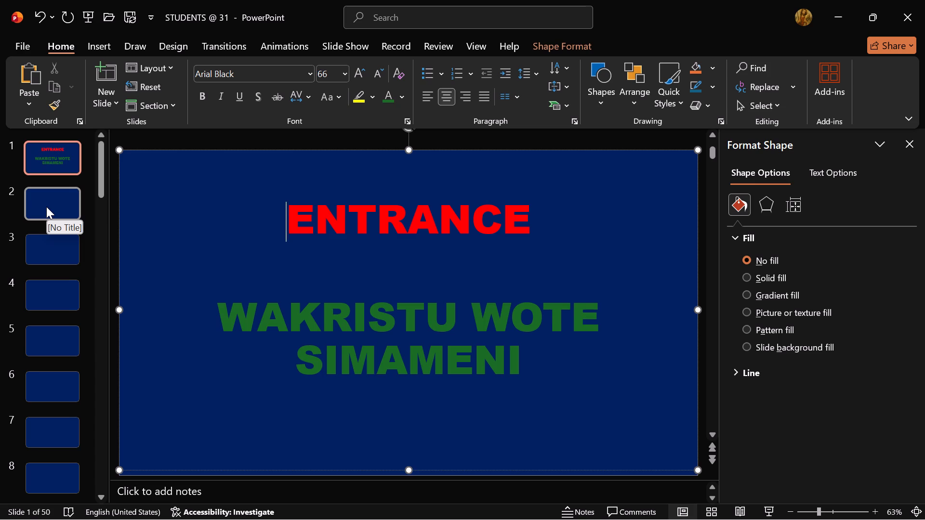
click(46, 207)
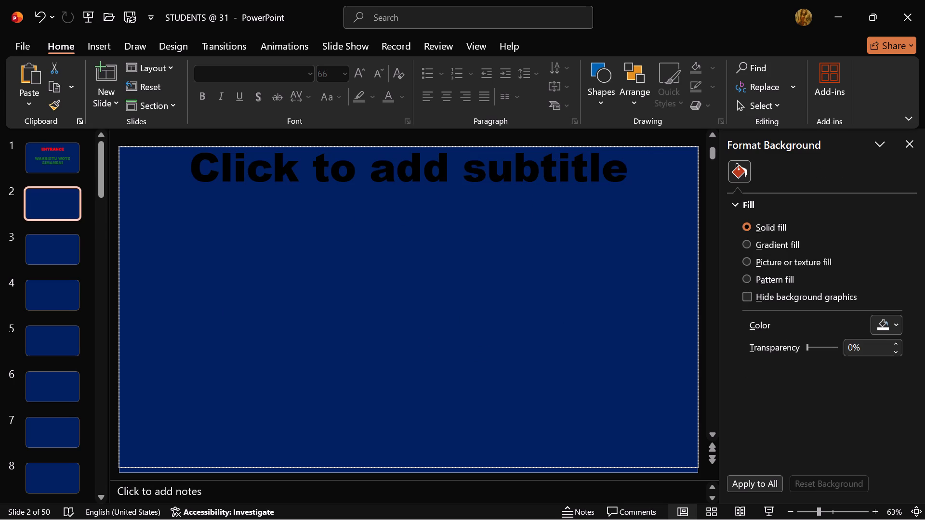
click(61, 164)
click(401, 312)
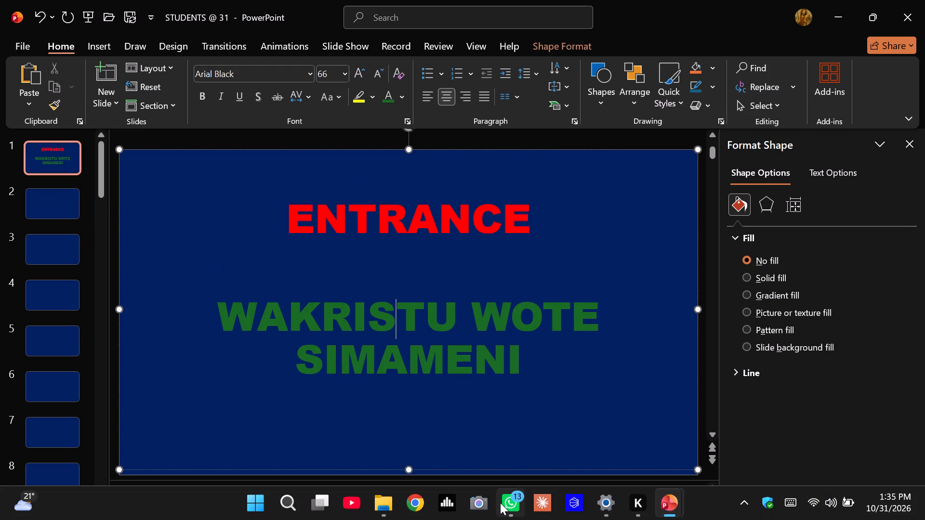
Switch to Google Chrome.
click(408, 509)
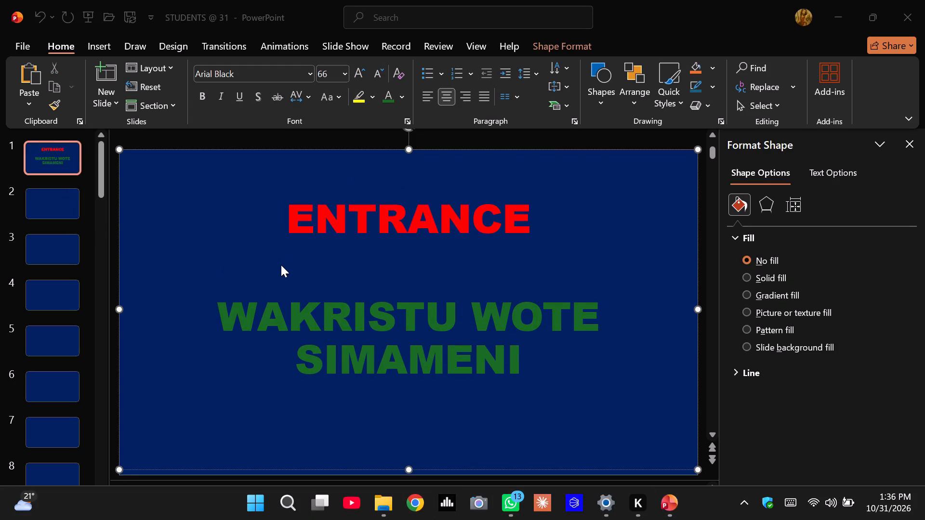
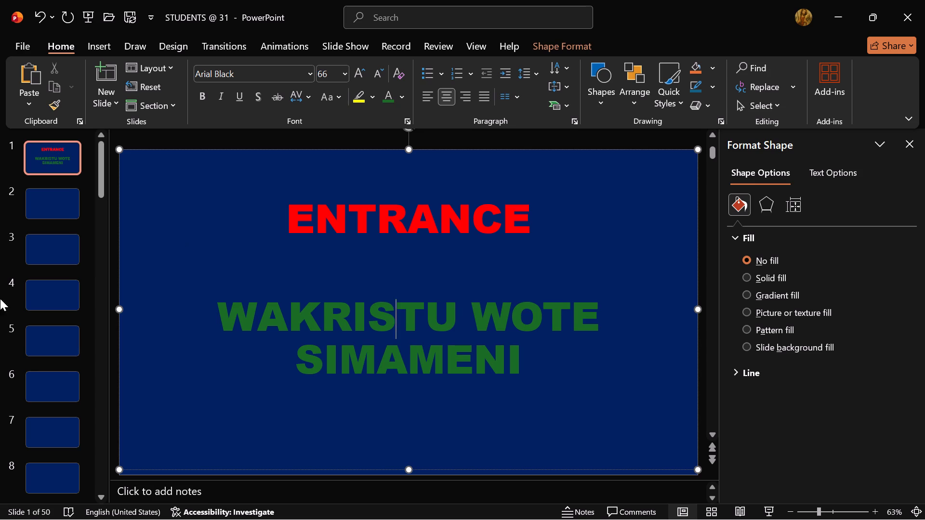
Go to slide 2 of the presentation.
click(47, 208)
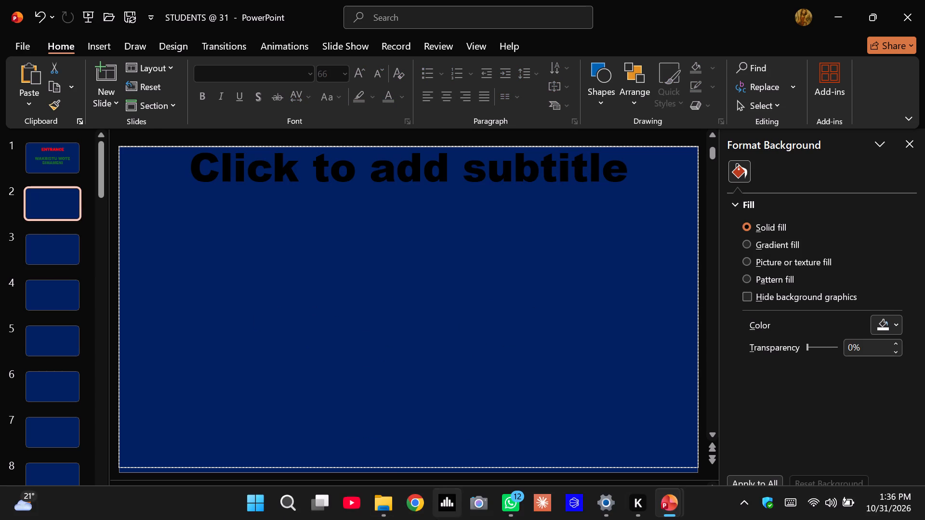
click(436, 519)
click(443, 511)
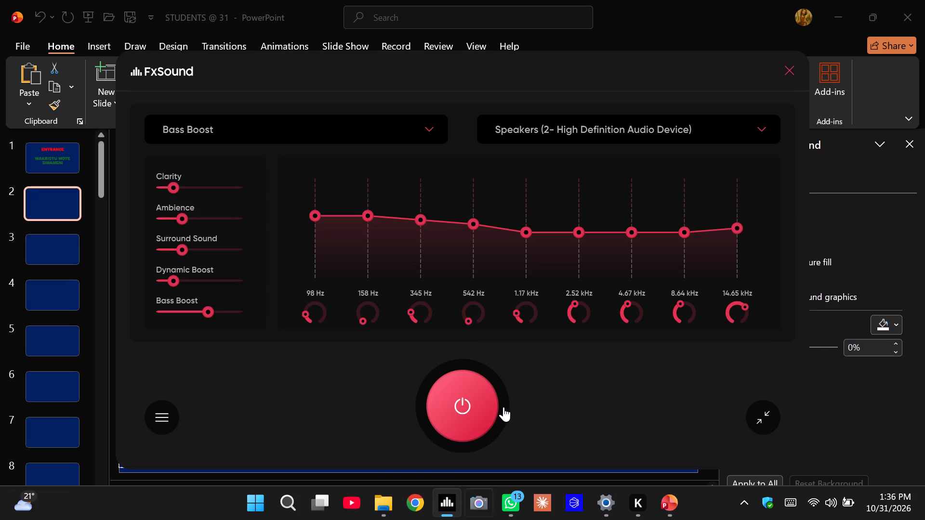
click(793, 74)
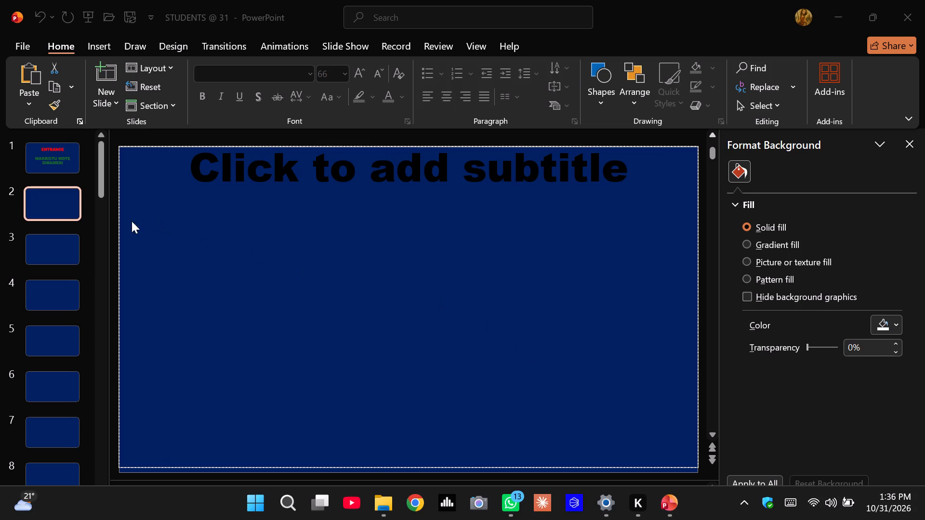
Place the text cursor in the empty subtitle placeholder on slide 2, checking the first slide along the way.
click(241, 172)
click(251, 177)
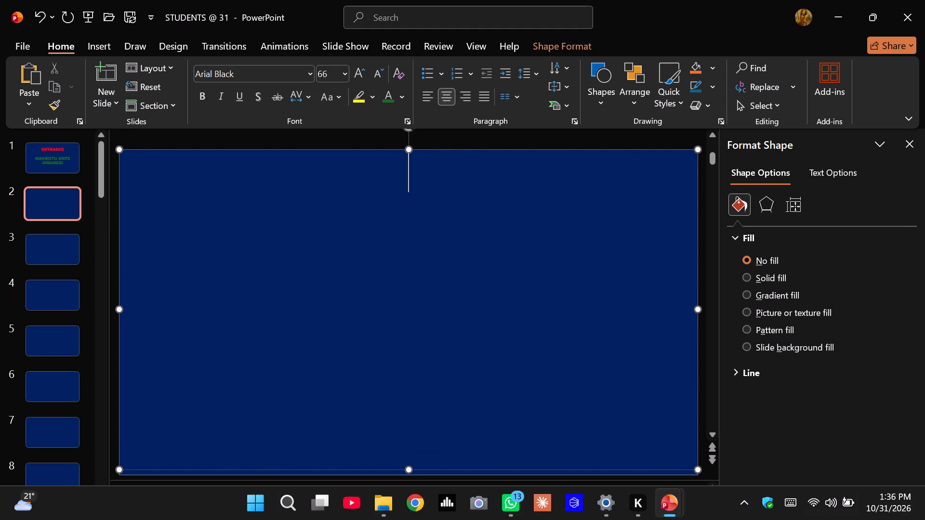
click(33, 162)
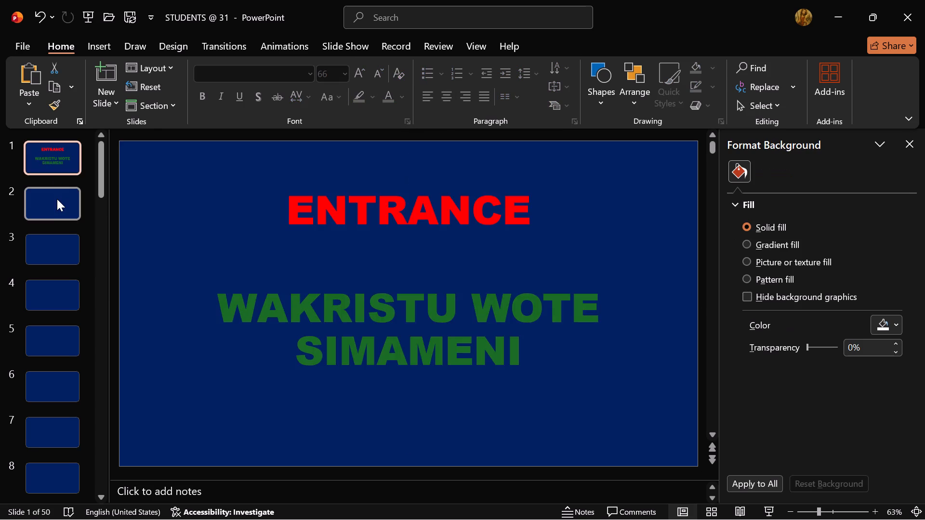
click(57, 197)
click(294, 167)
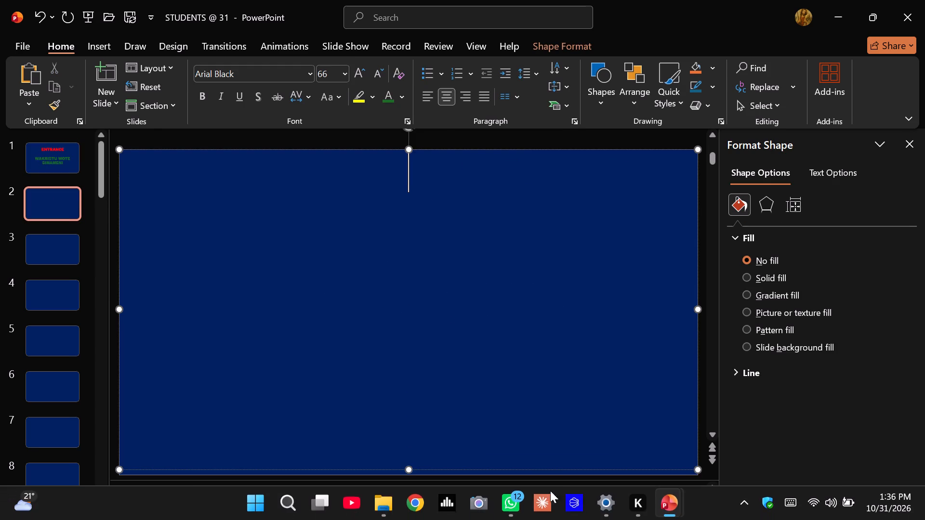
Switch to Google Chrome and search the web for the suggested song title "wakristo wote tusimame".
click(411, 500)
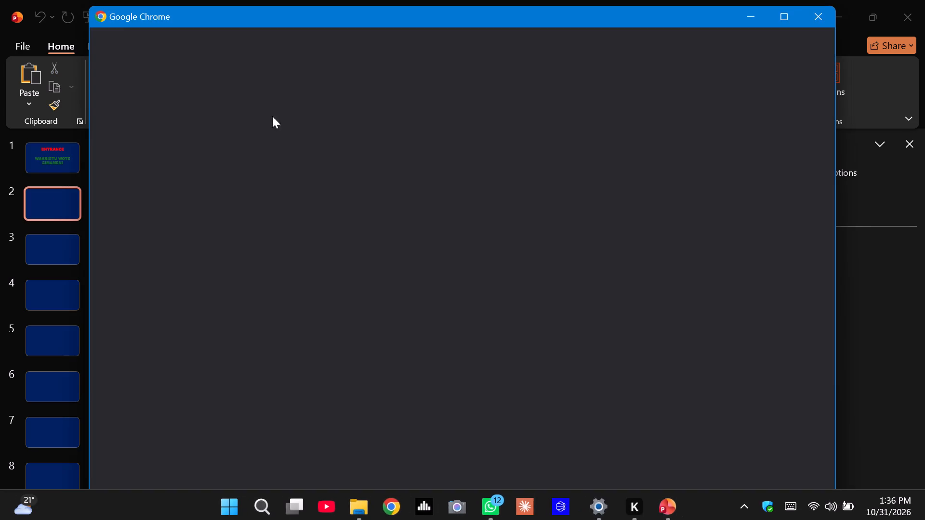
click(425, 265)
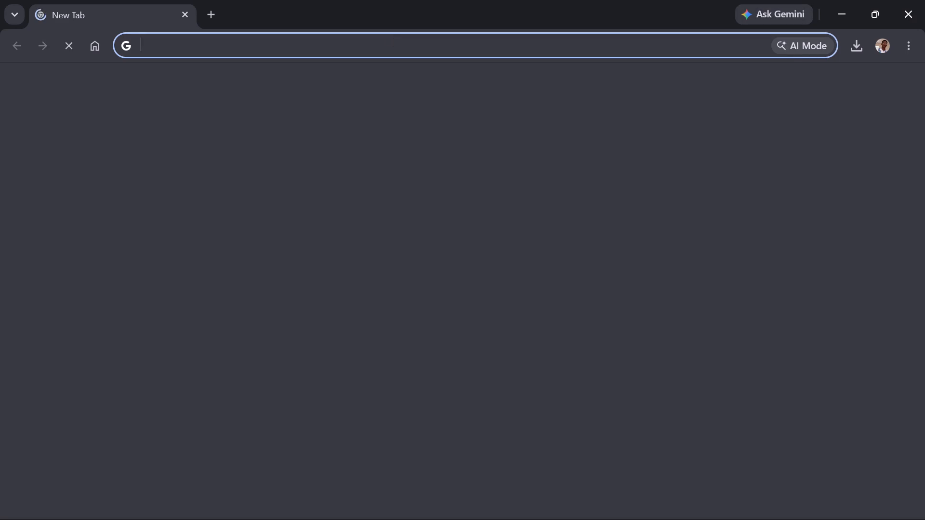
click(391, 39)
key(w)
key(a)
key(k)
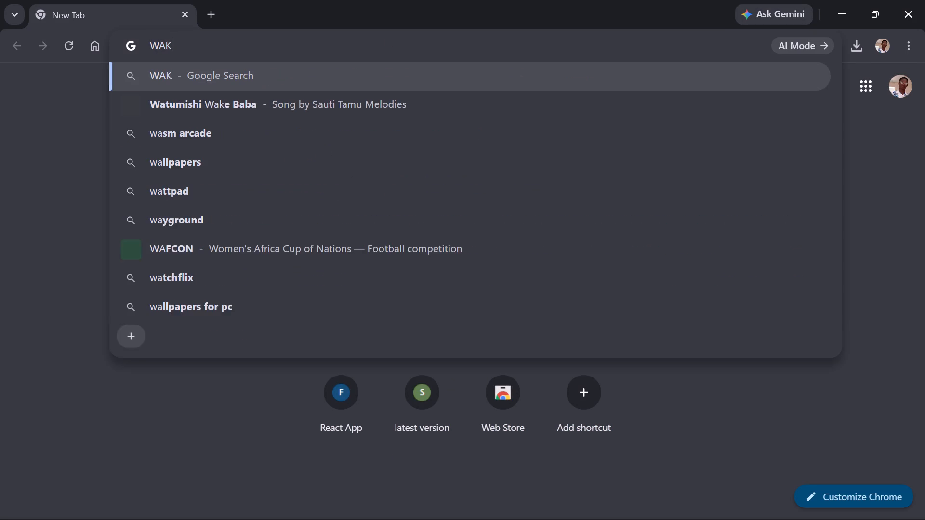
key(r)
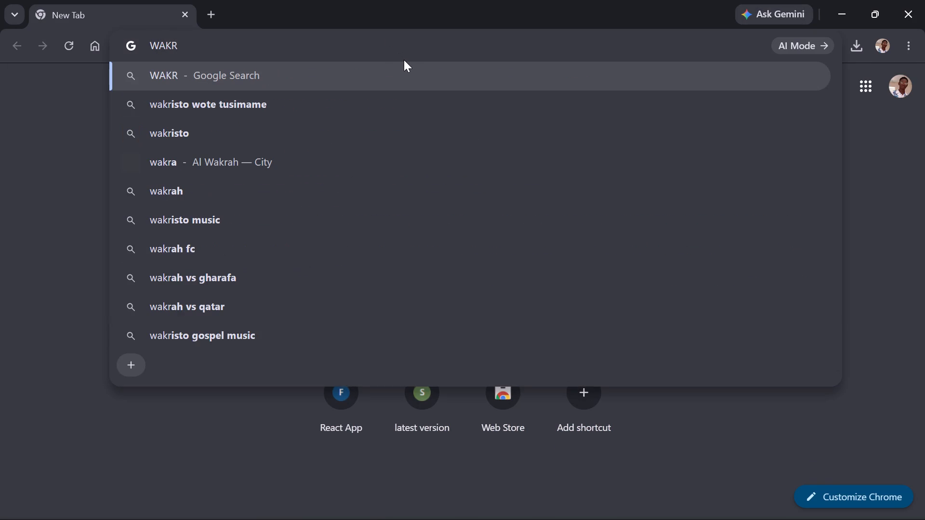
click(436, 115)
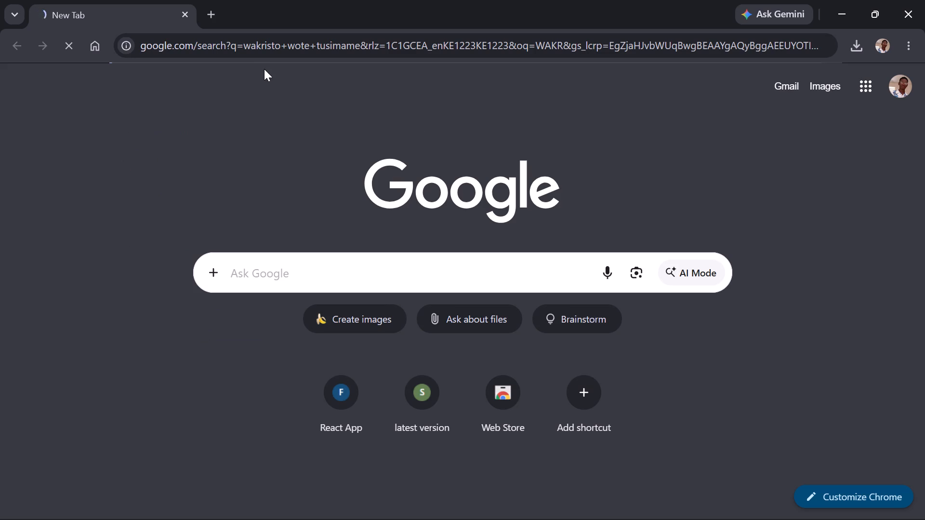
Switch to WhatsApp.
click(514, 517)
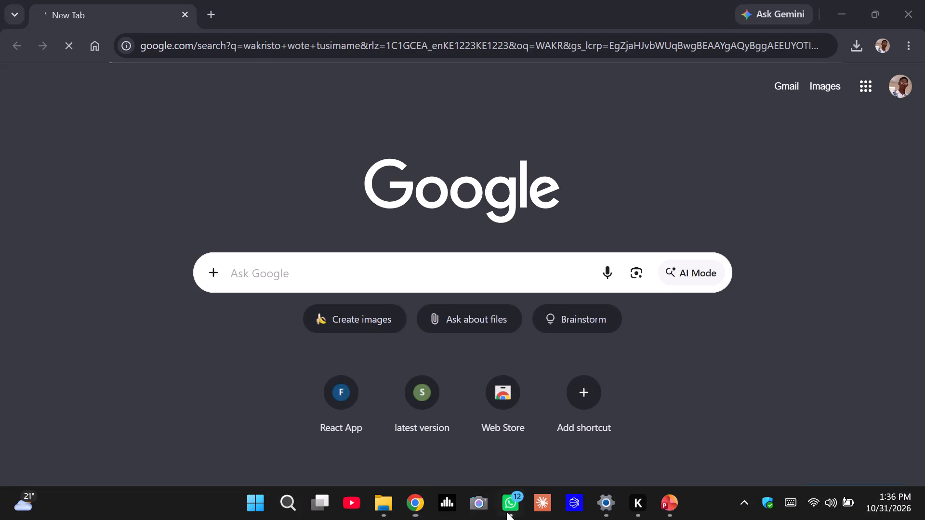
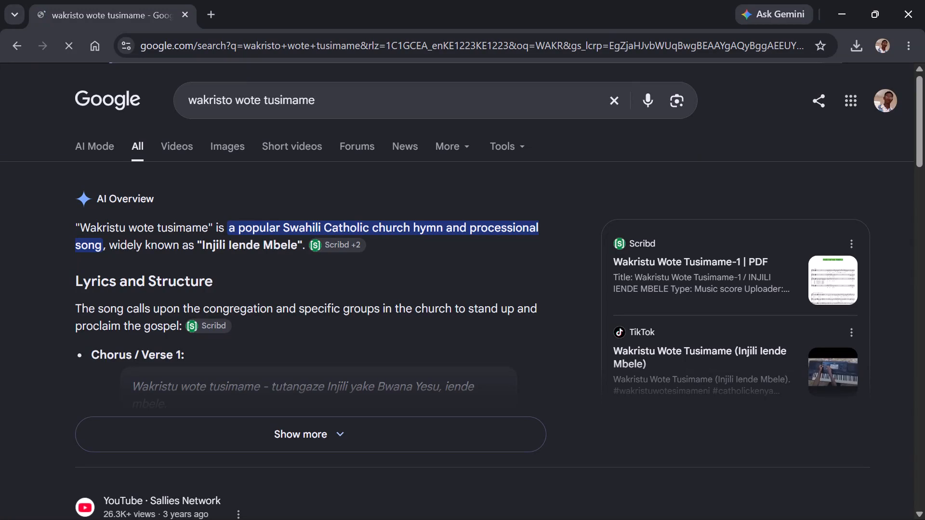
Change the web search to the suggested query "wakristo wote simameni lyrics".
key(BackSpace)
key(BackSpace)
key(BackSpace)
key(BackSpace)
key(BackSpace)
key(BackSpace)
key(BackSpace)
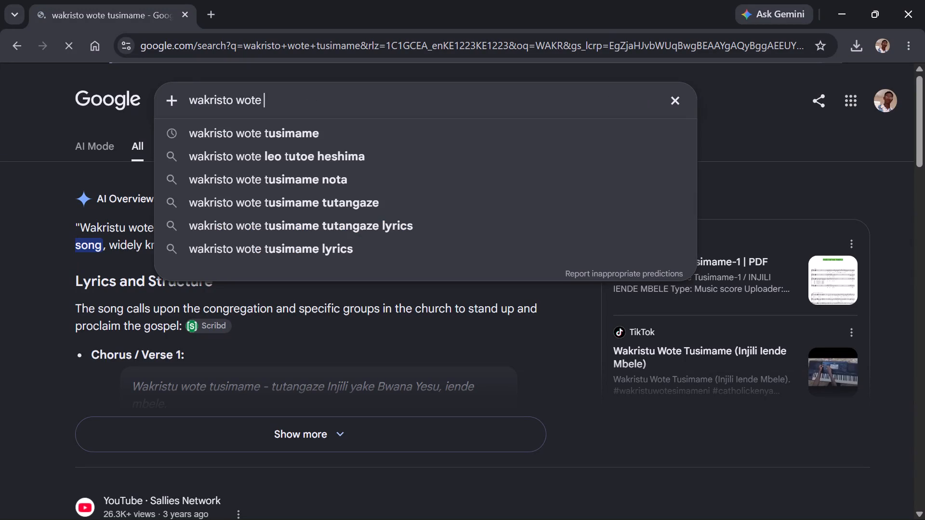
text(SIMAMENI)
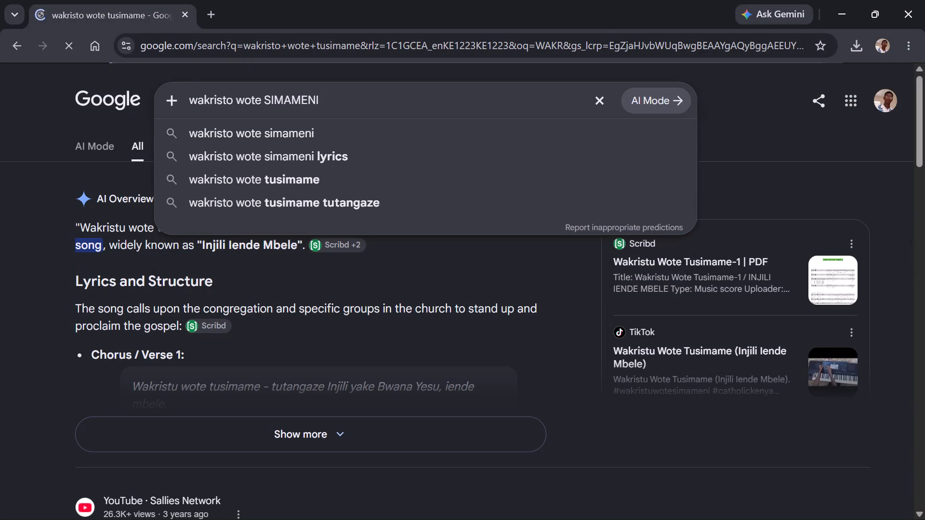
click(368, 157)
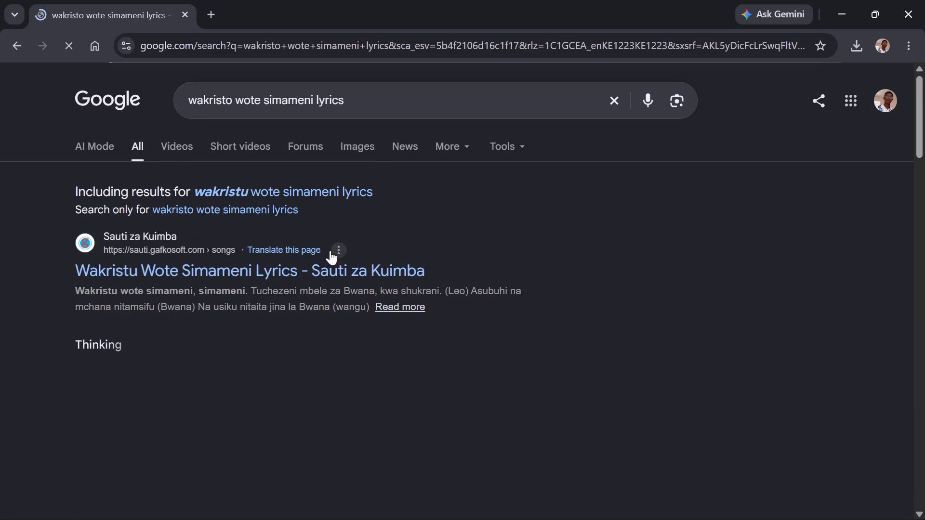
Open the Sauti za Kuimba result for the Wakristu Wote Simameni lyrics.
click(337, 264)
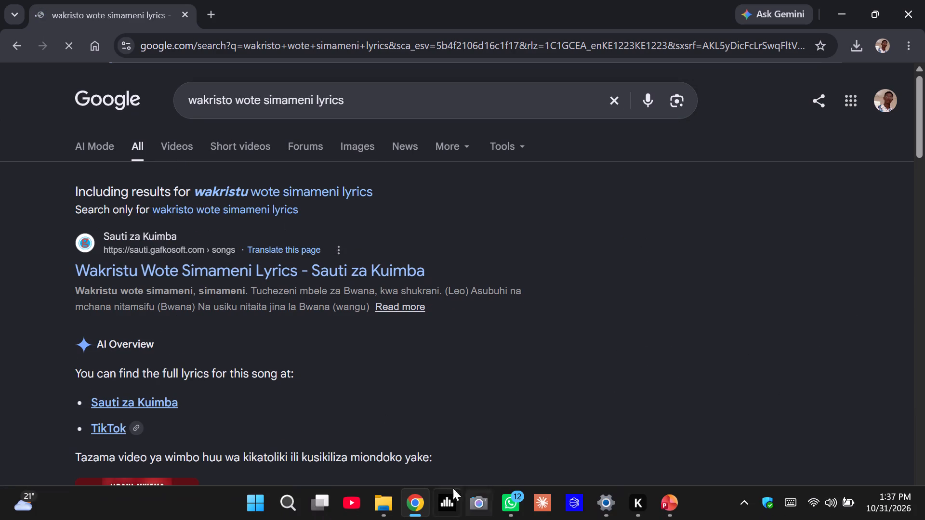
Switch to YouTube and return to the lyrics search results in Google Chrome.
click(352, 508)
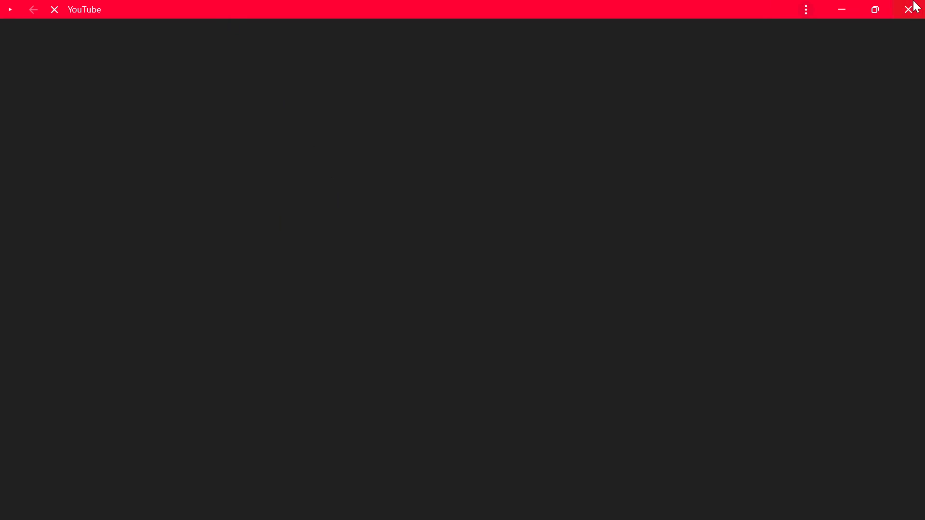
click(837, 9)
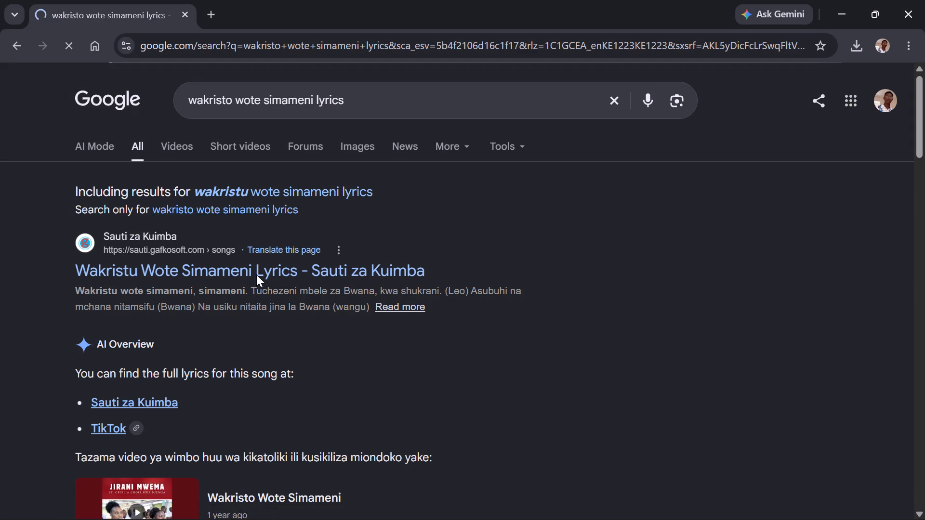
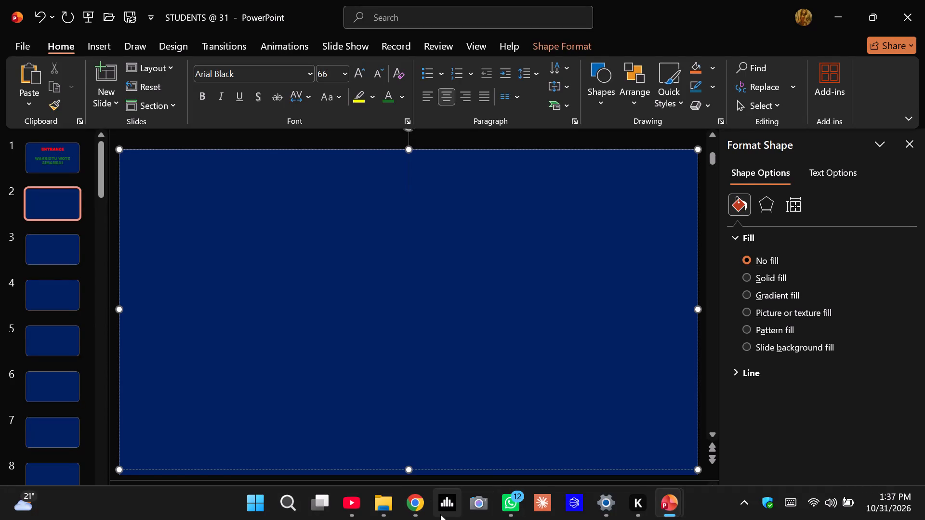
Switch to the lyrics search results in Google Chrome and open the Sauti za Kuimba page for Wakristu Wote Simameni.
click(421, 505)
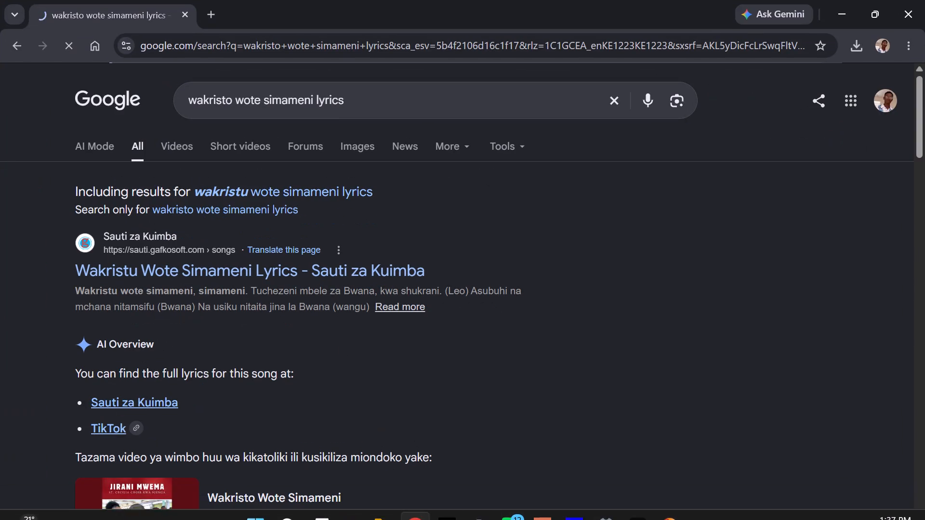
click(244, 272)
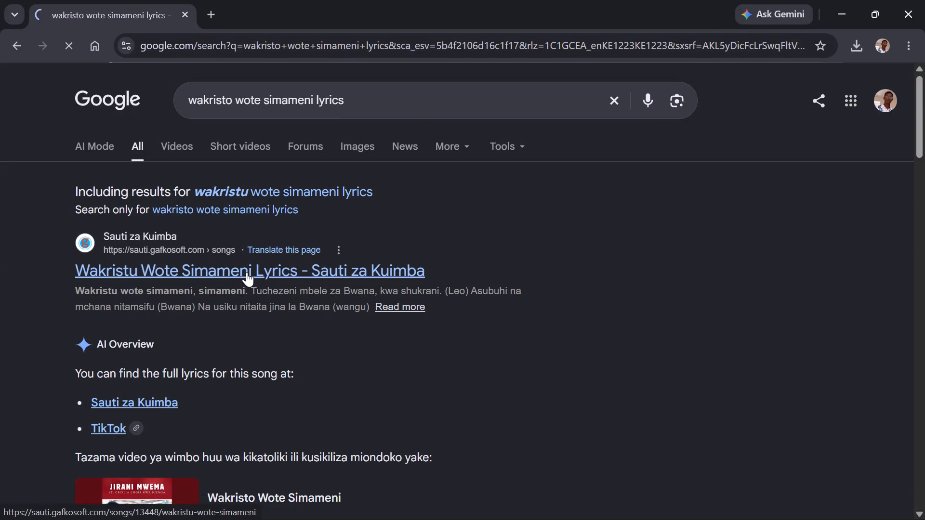
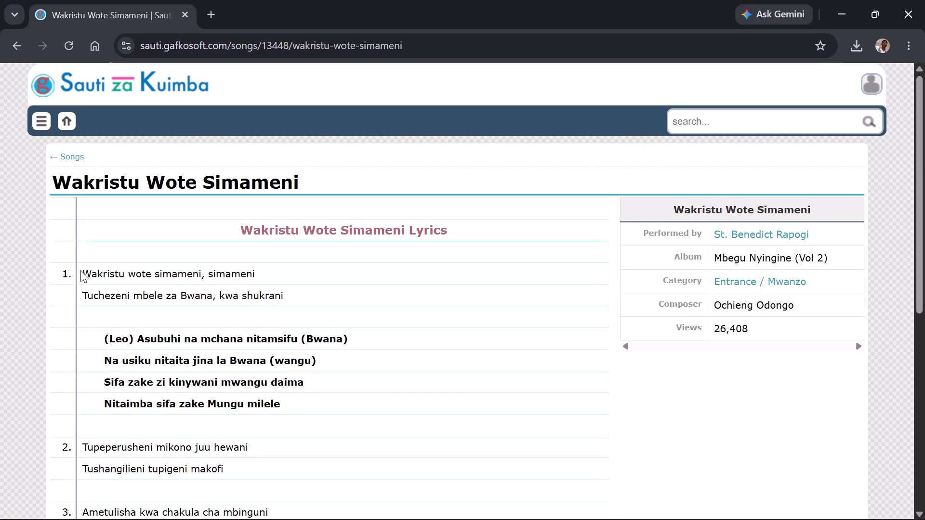
Copy the two lines of verse 1, from "Wakristu wote simameni" to "kwa shukrani", on the lyrics page.
drag(58, 271, 220, 271)
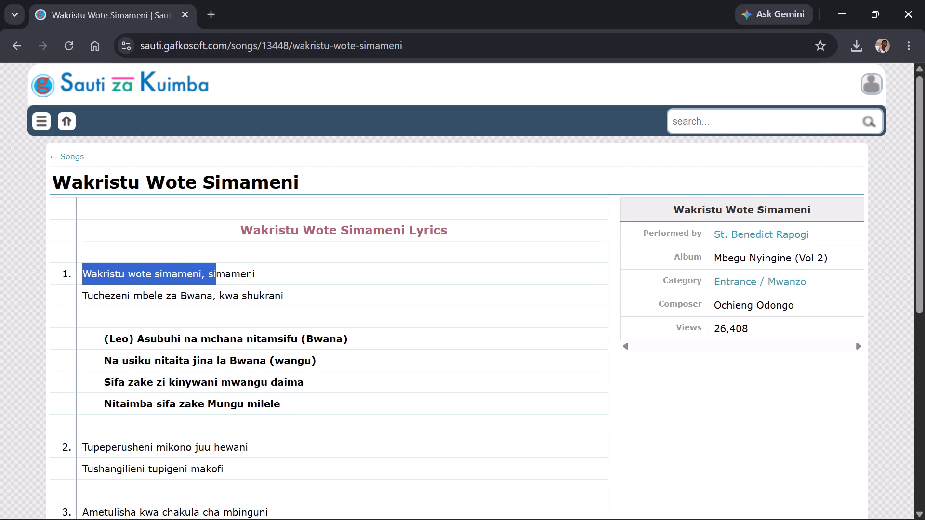
drag(220, 271, 293, 274)
ctrl+drag(60, 276, 72, 273)
ctrl+drag(62, 272, 86, 266)
drag(82, 273, 299, 304)
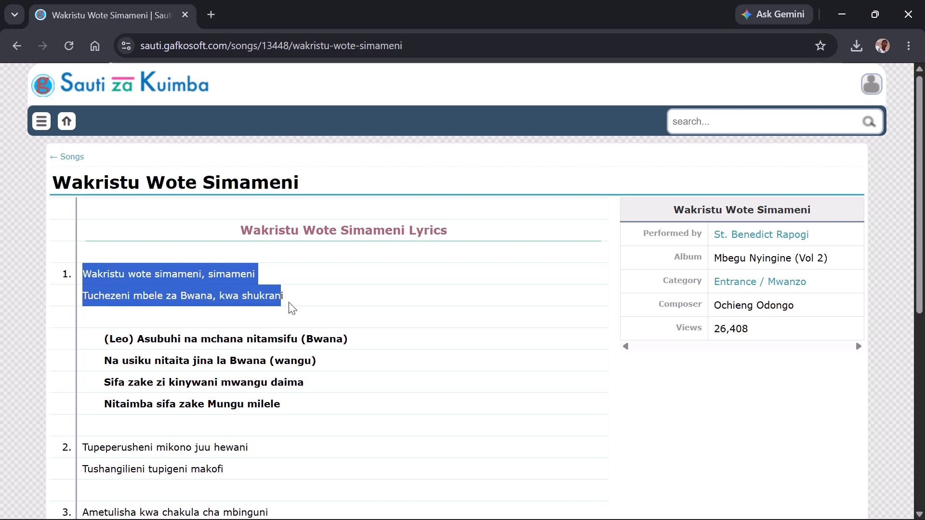
right_click(242, 279)
click(304, 300)
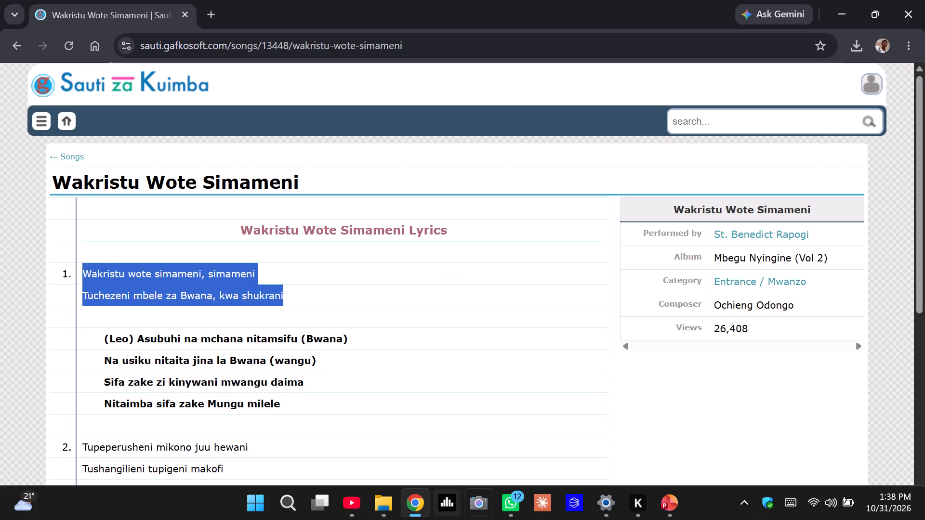
Close the 23rd youth mass presentation and switch to STUDENTS @ 31 in PowerPoint.
click(659, 506)
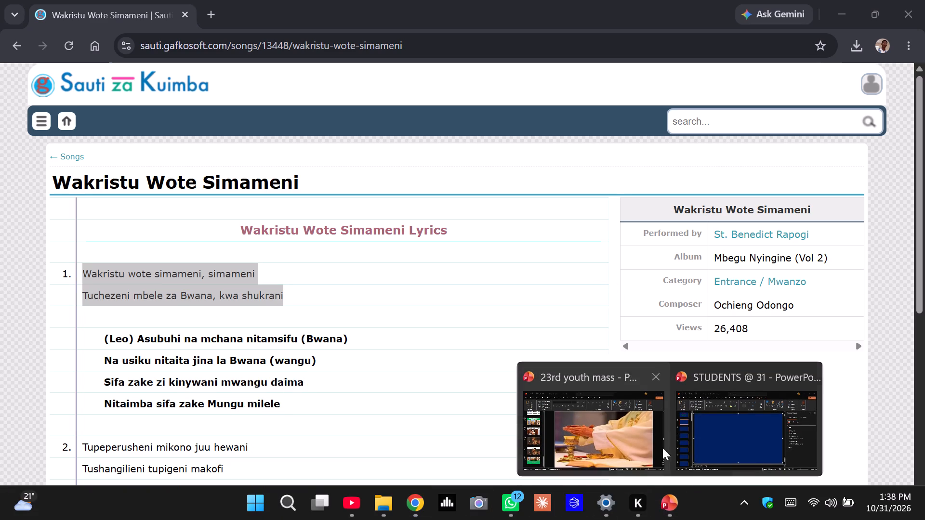
click(658, 381)
click(737, 437)
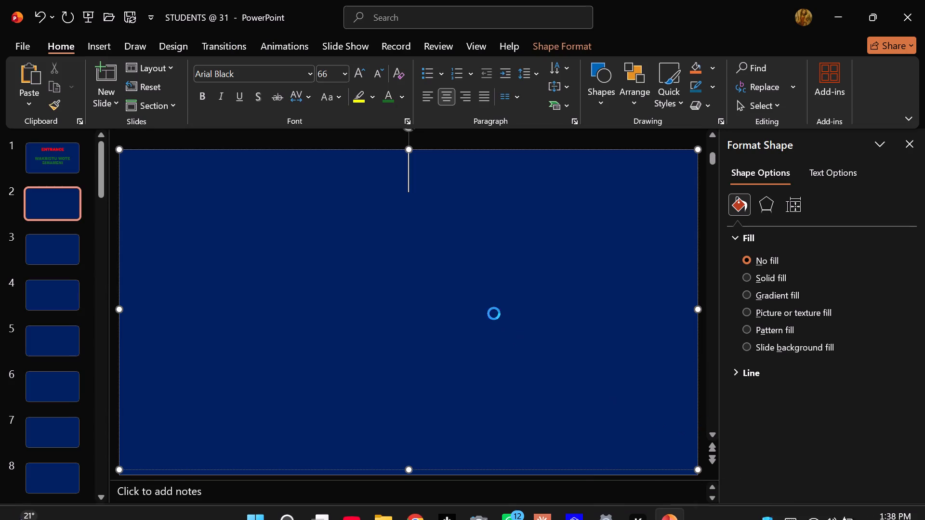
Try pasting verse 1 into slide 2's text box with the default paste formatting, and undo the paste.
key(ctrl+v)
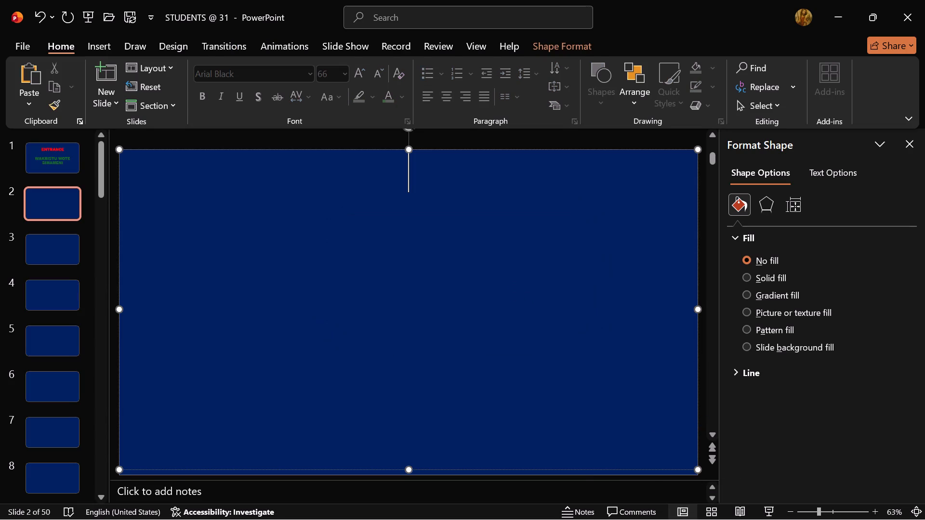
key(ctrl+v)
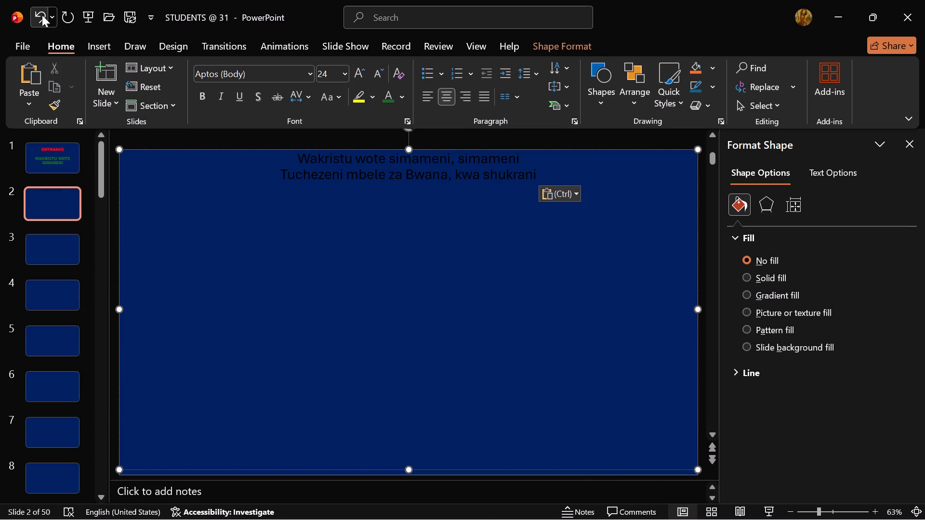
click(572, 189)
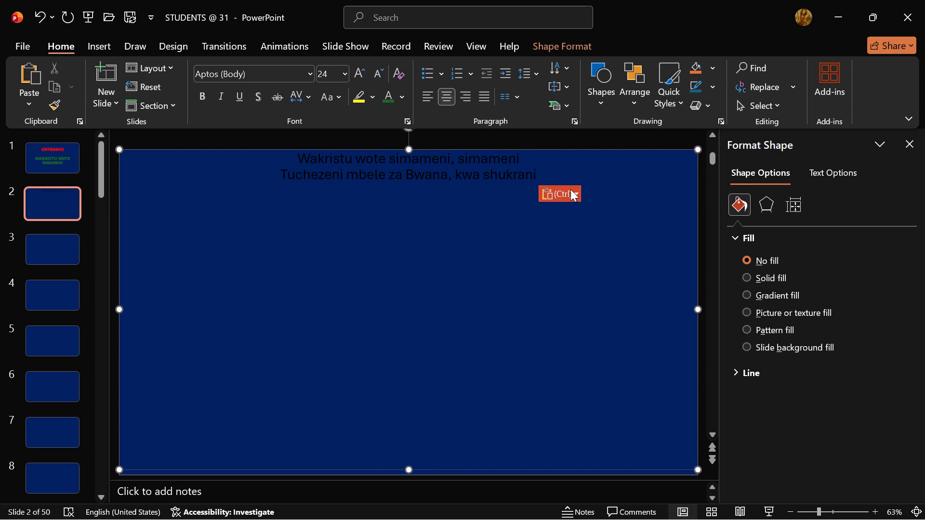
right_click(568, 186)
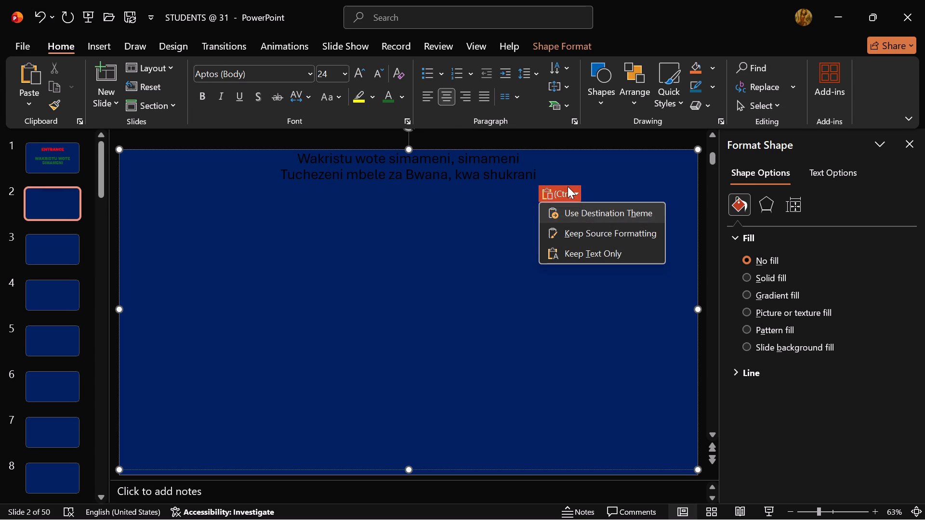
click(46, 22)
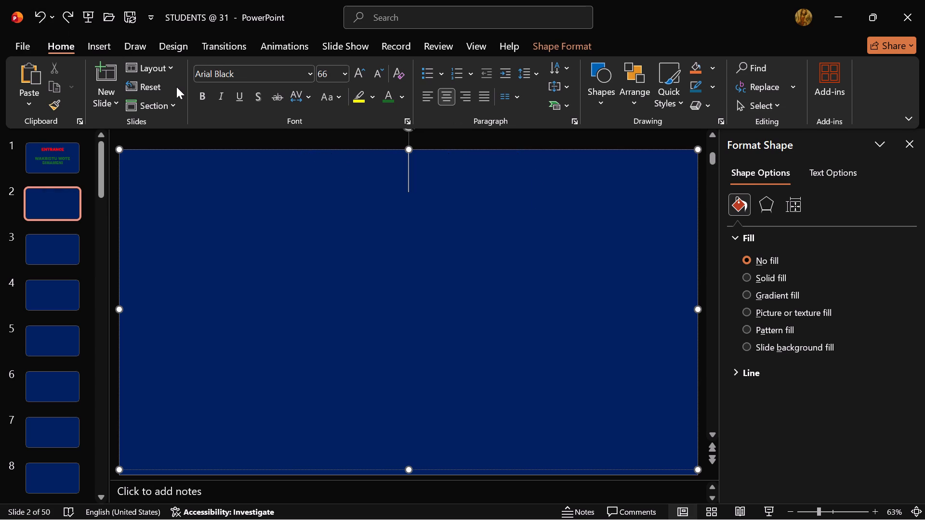
Paste verse 1 into slide 2's text box as text only.
right_click(449, 161)
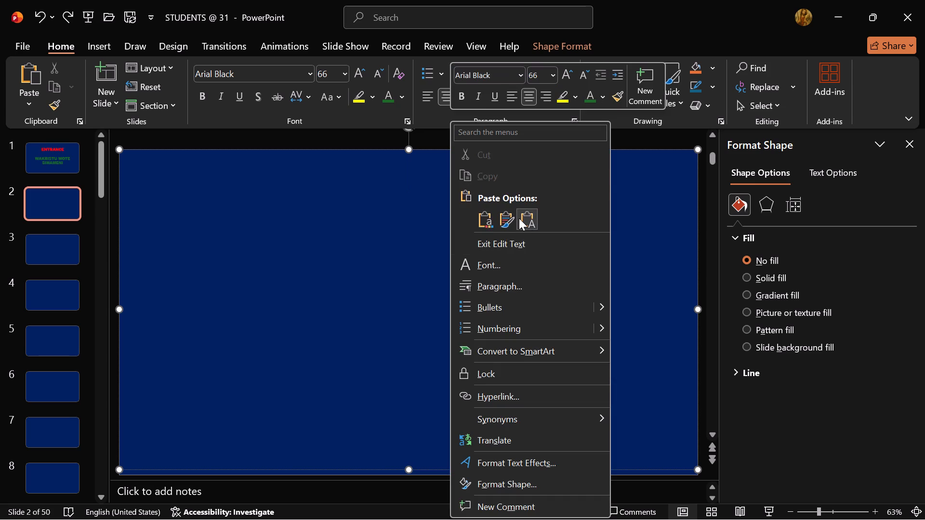
click(519, 218)
Number the verse on slide 2 with "1. " before "Wakristu" and insert a blank line above it.
drag(128, 189, 125, 183)
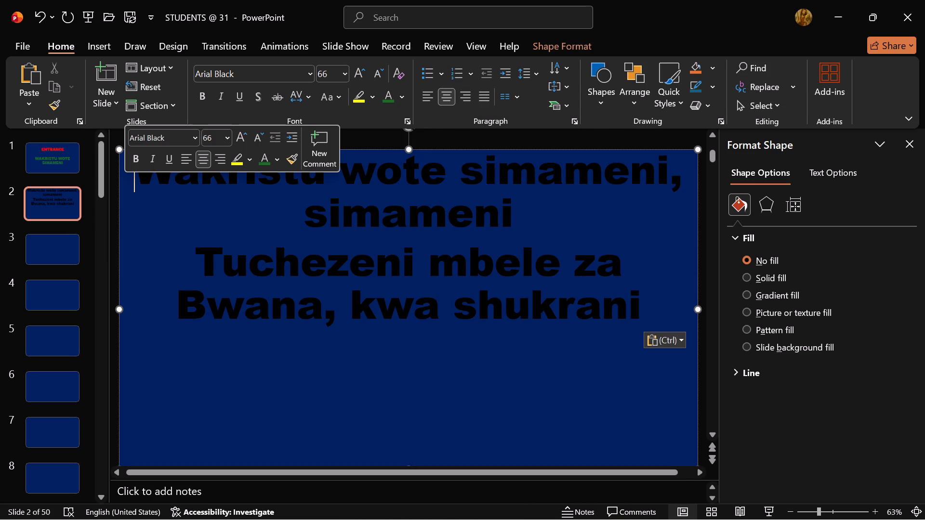
text(1.)
key(space)
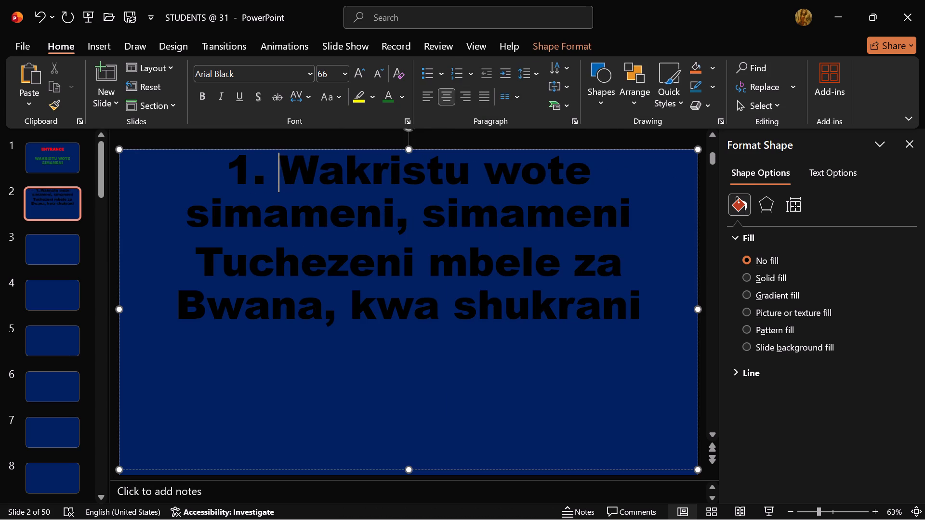
click(209, 171)
key(Return)
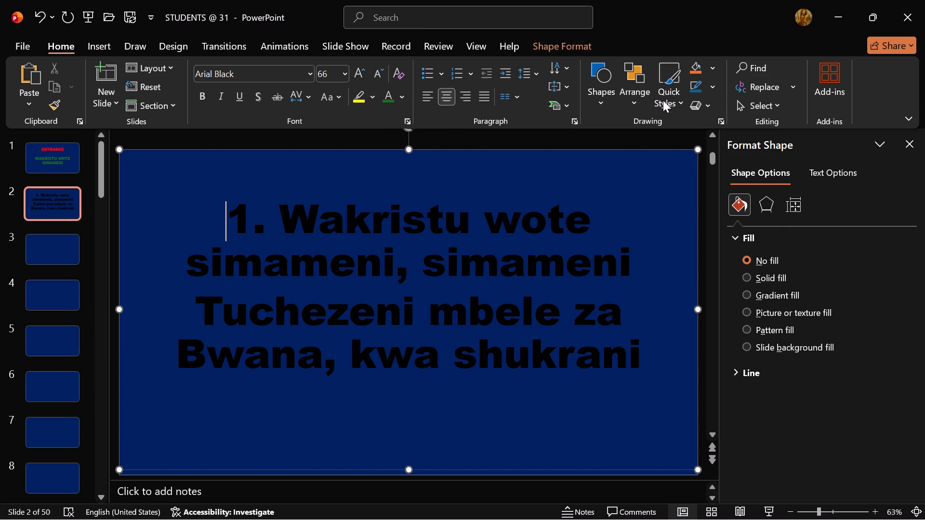
Set slide 2's background to a solid light blue theme colour.
click(131, 51)
click(176, 45)
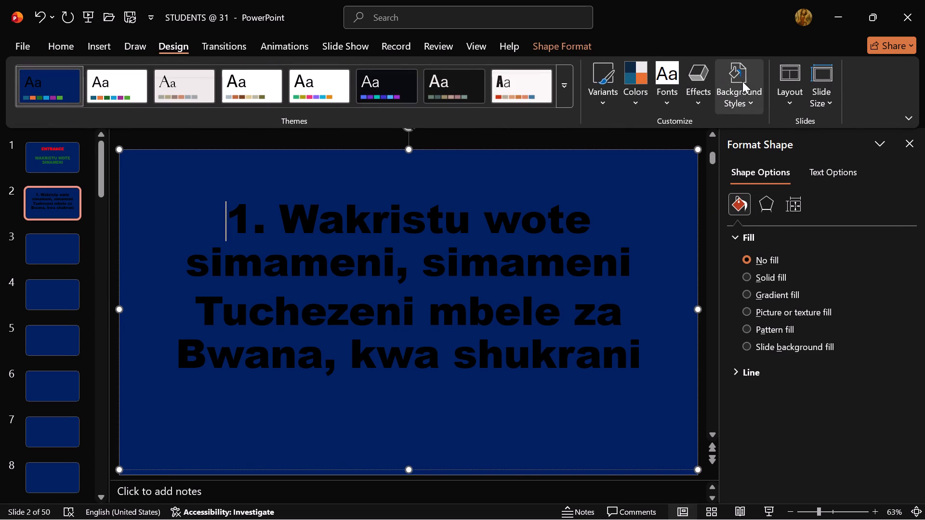
click(742, 81)
click(804, 264)
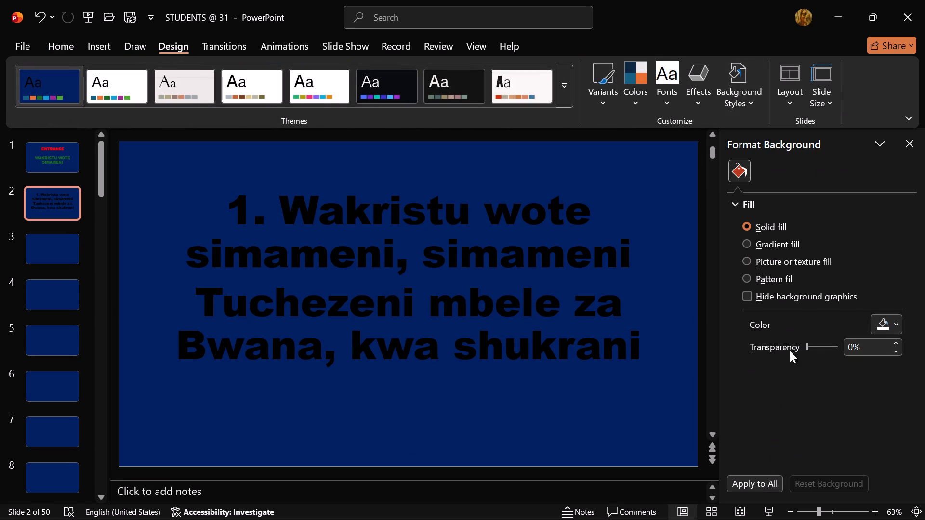
click(905, 321)
click(893, 324)
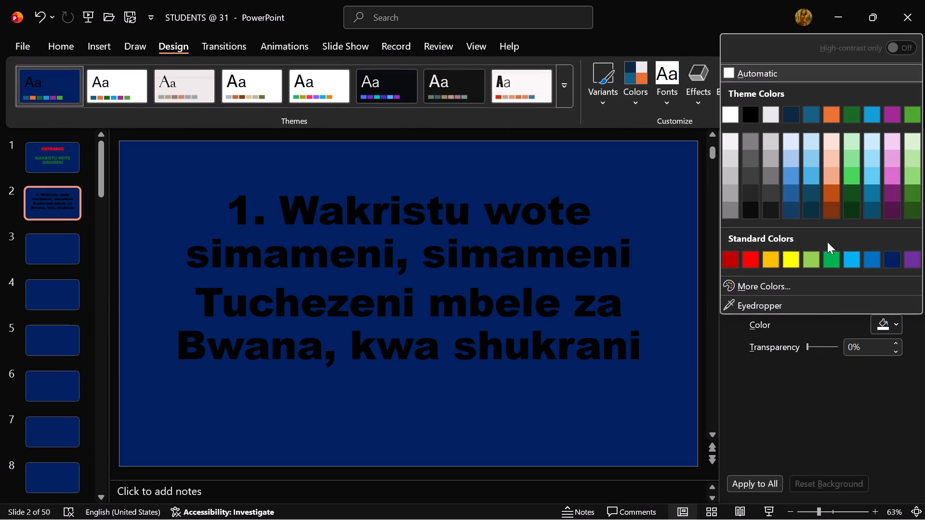
click(810, 163)
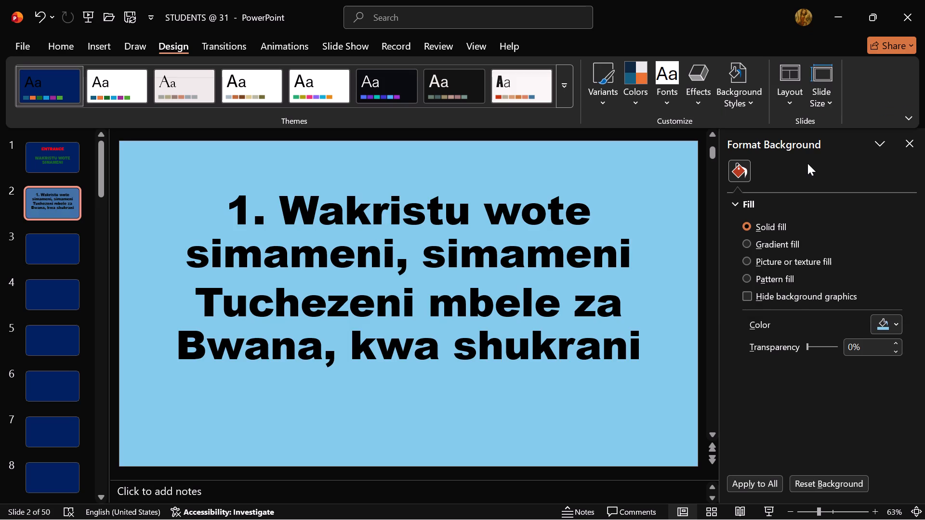
Apply slide 2's light blue background to all slides.
click(592, 313)
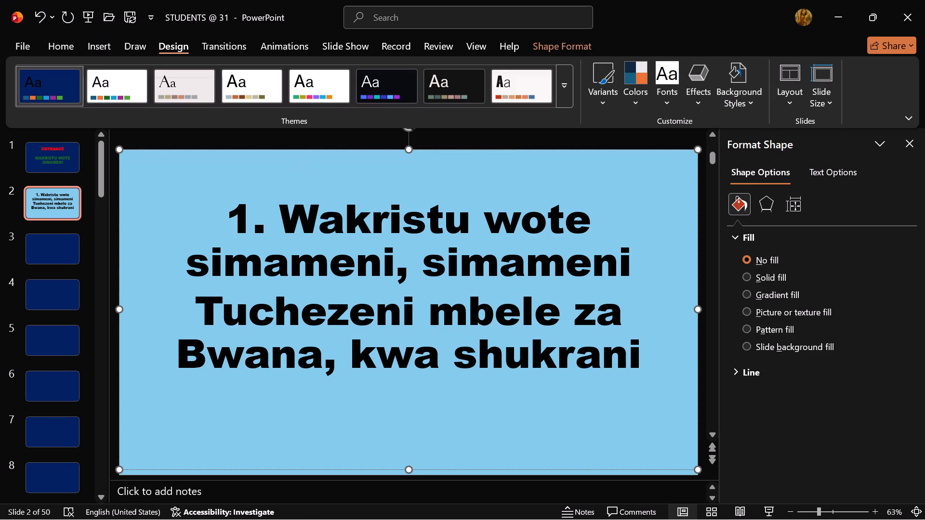
click(766, 96)
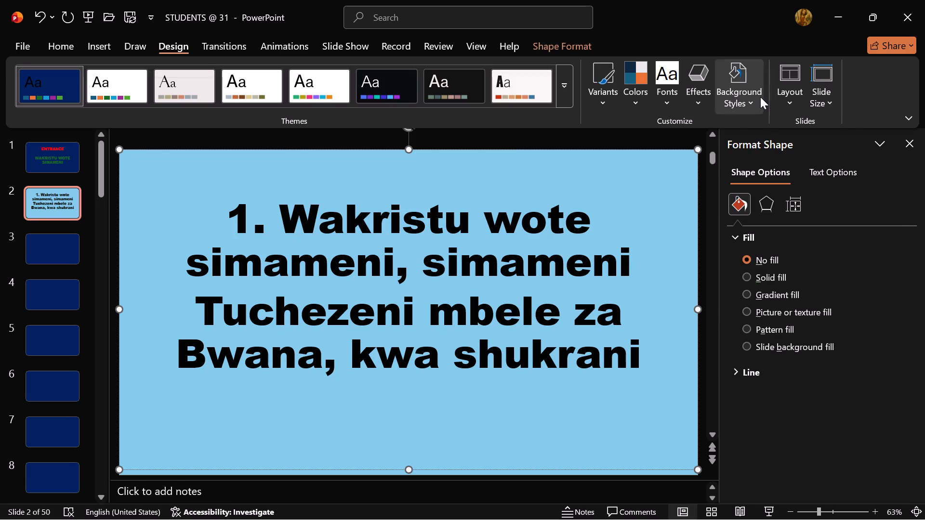
click(760, 97)
click(804, 268)
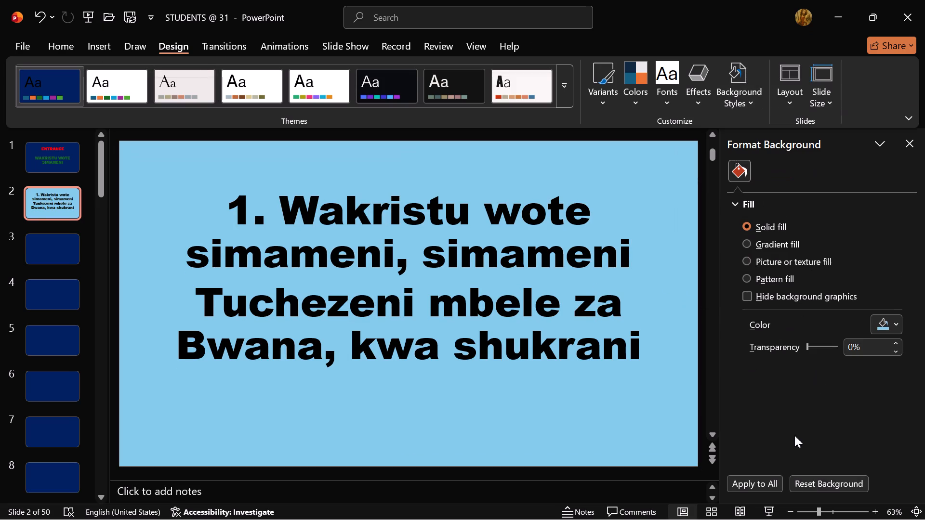
click(760, 478)
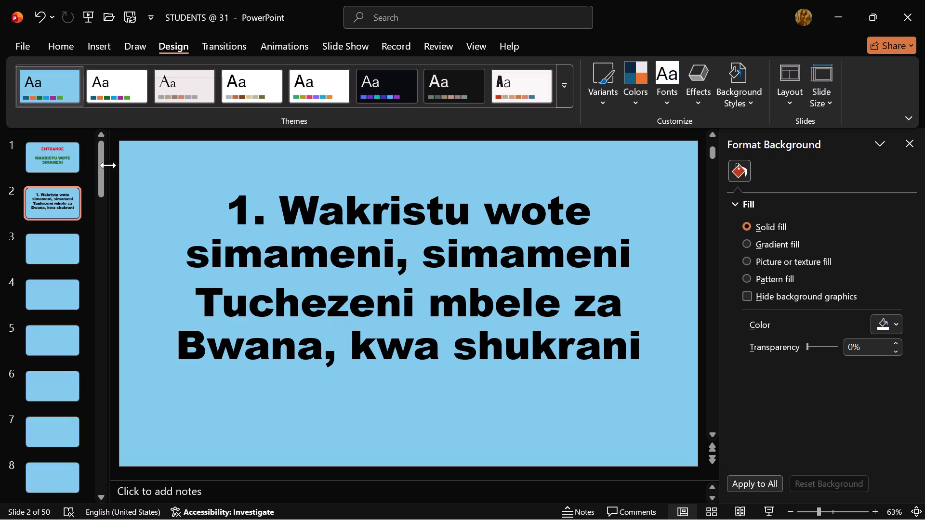
Activate slide 3's text box and copy the four-line chorus, starting "(Leo) Asubuhi na mchana", from the lyrics page in Google Chrome.
click(61, 206)
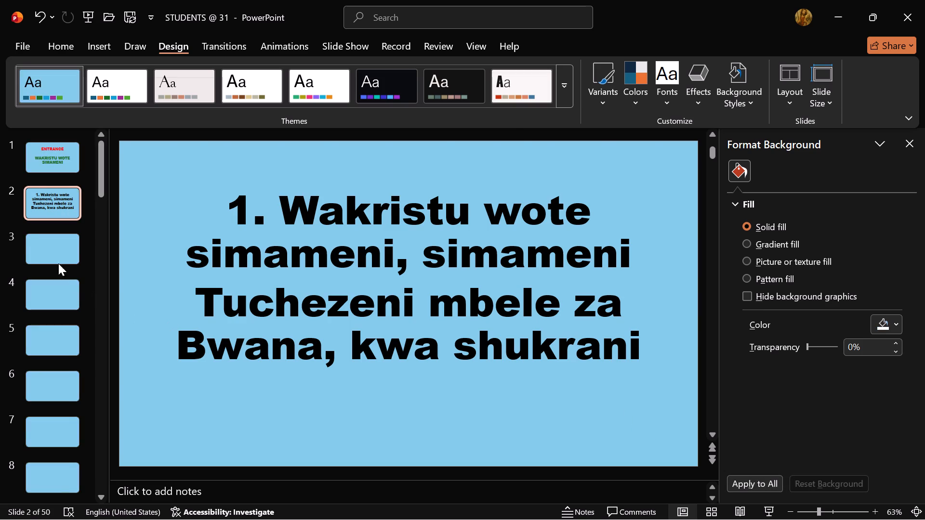
click(43, 234)
click(296, 200)
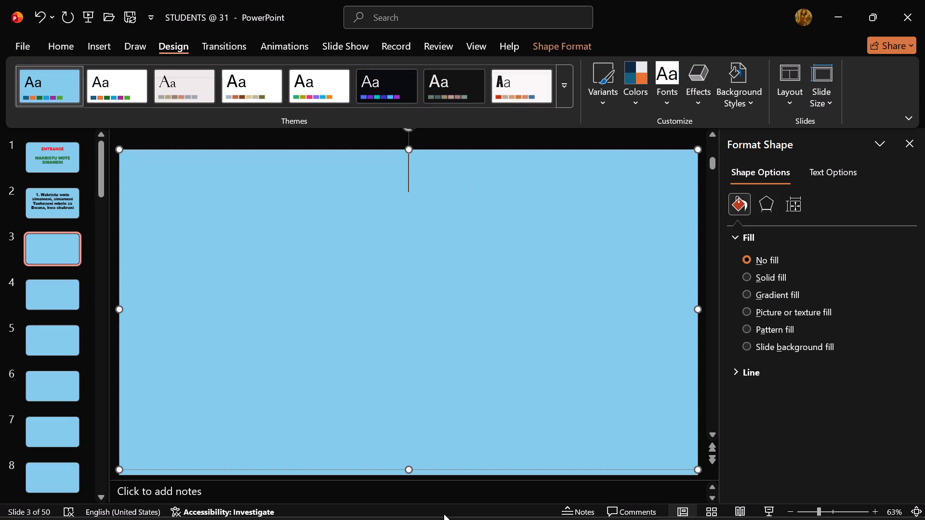
click(423, 506)
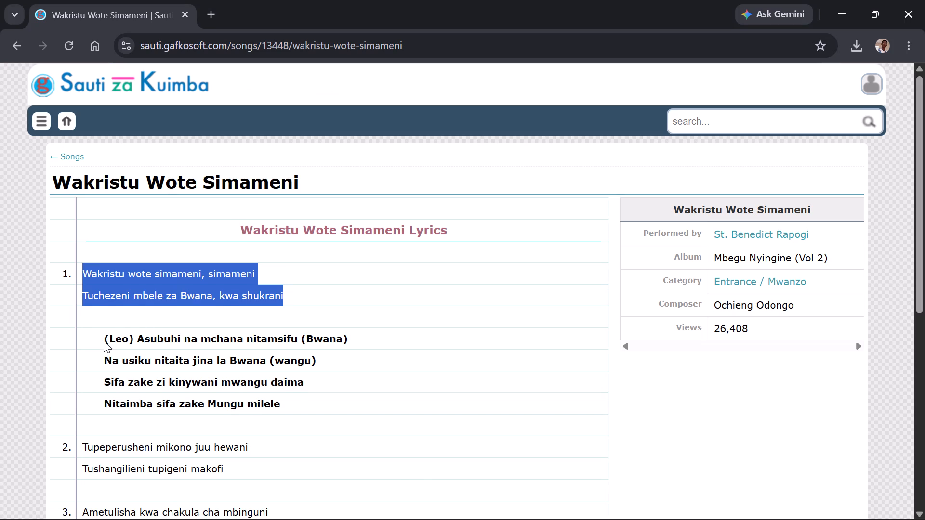
drag(104, 340, 330, 405)
right_click(198, 327)
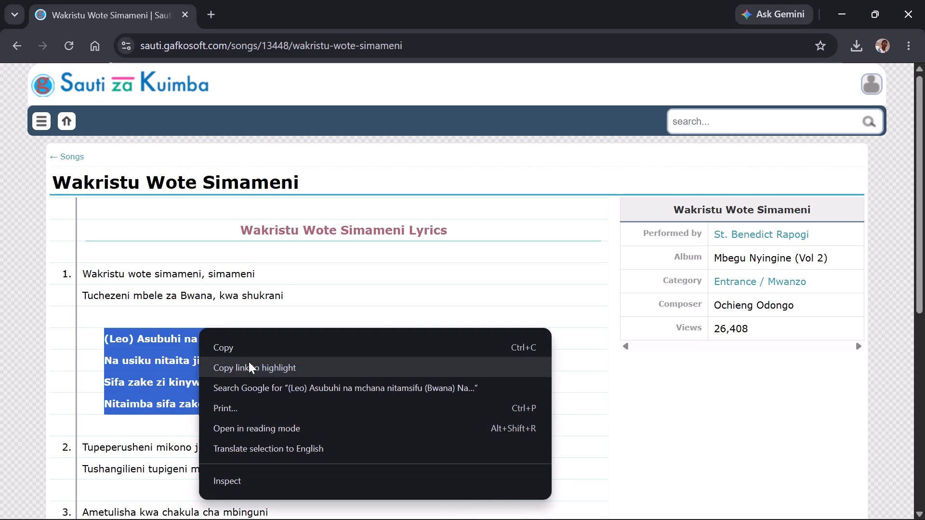
click(251, 339)
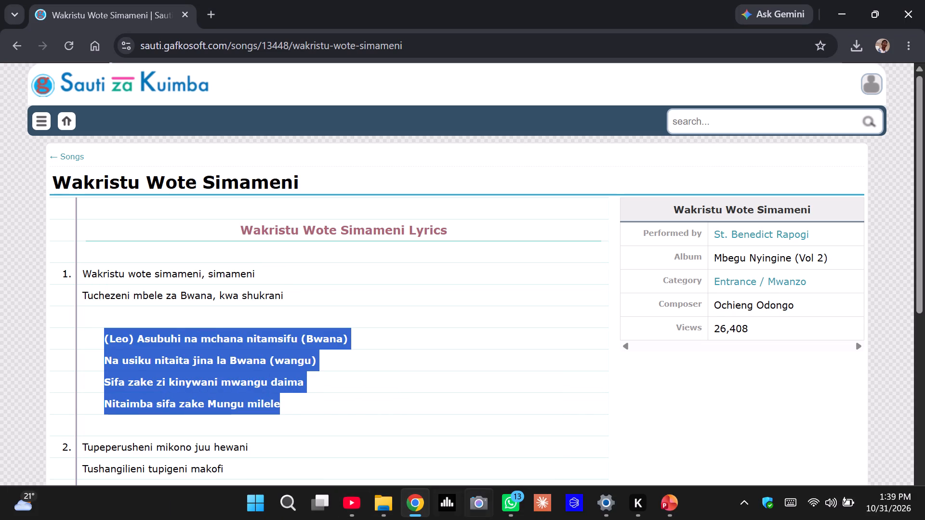
Return to PowerPoint and paste the chorus into slide 3's text box, keeping text only.
click(409, 509)
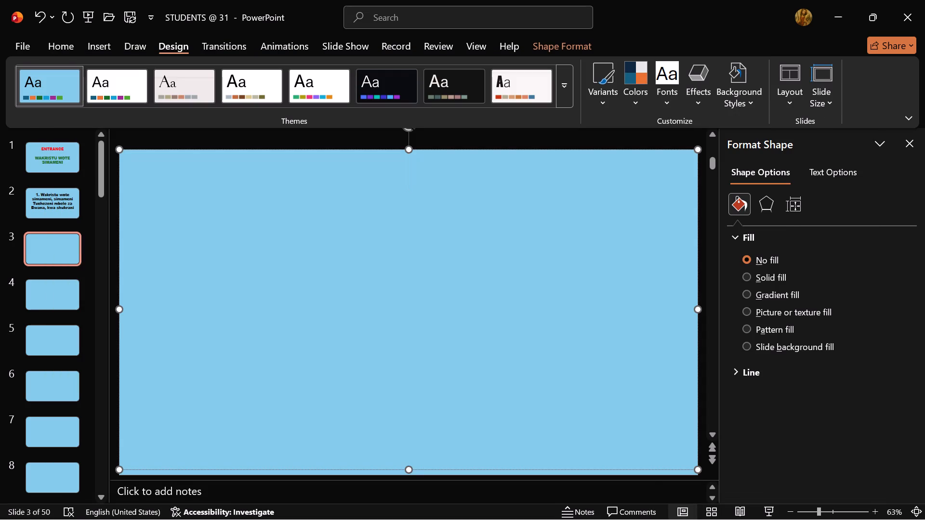
key(ctrl+v)
click(456, 272)
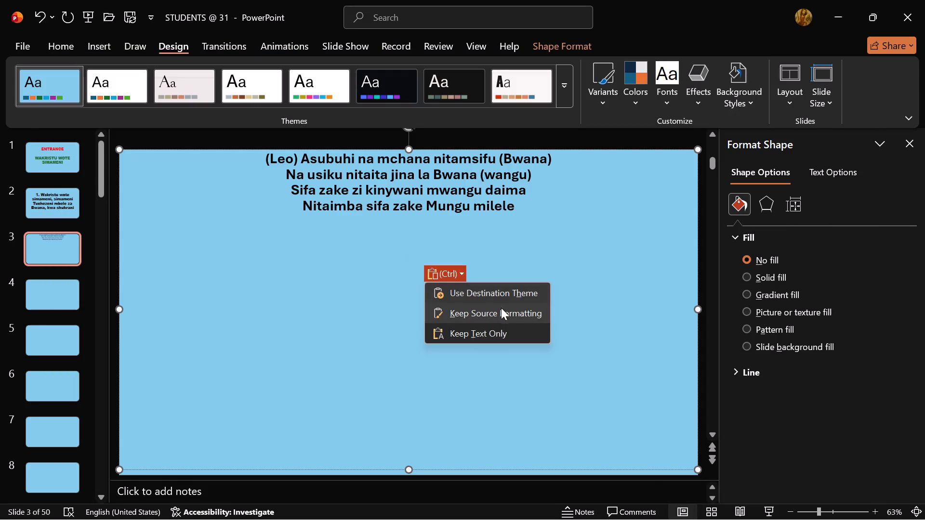
click(492, 293)
click(452, 269)
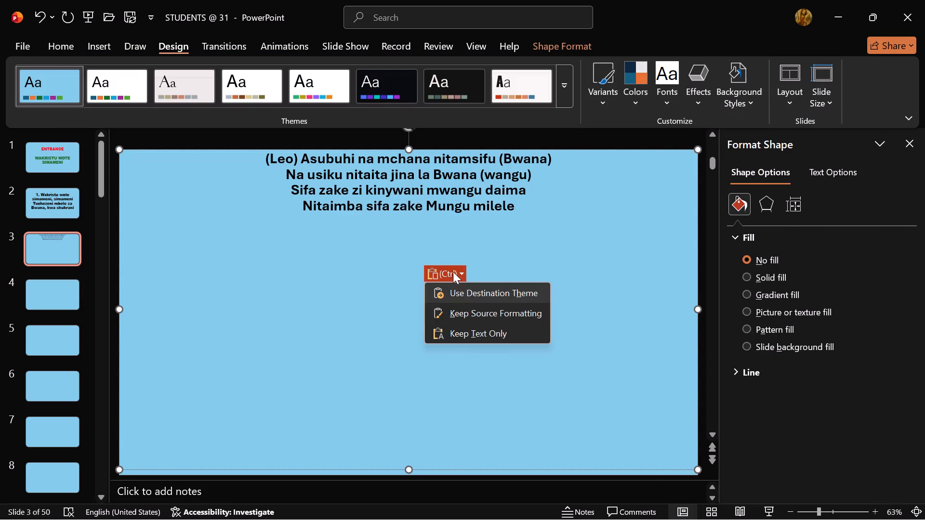
click(481, 315)
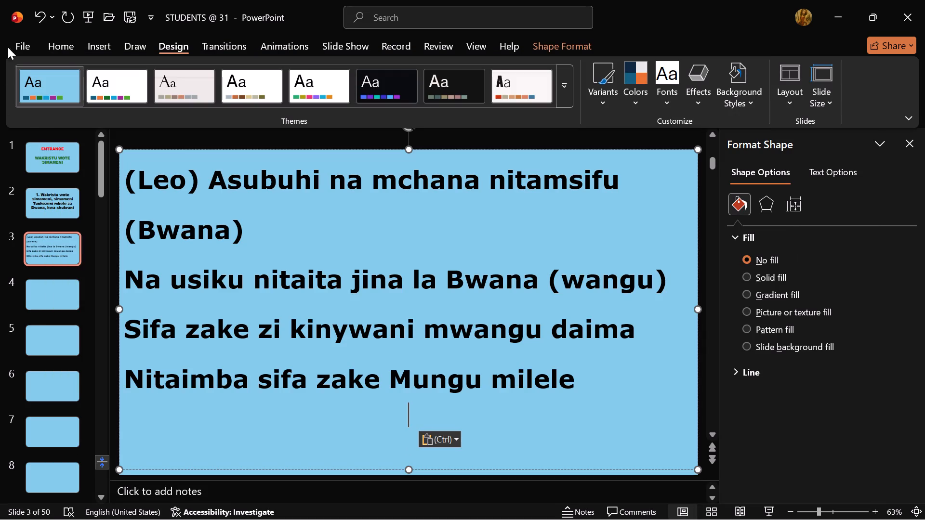
click(437, 438)
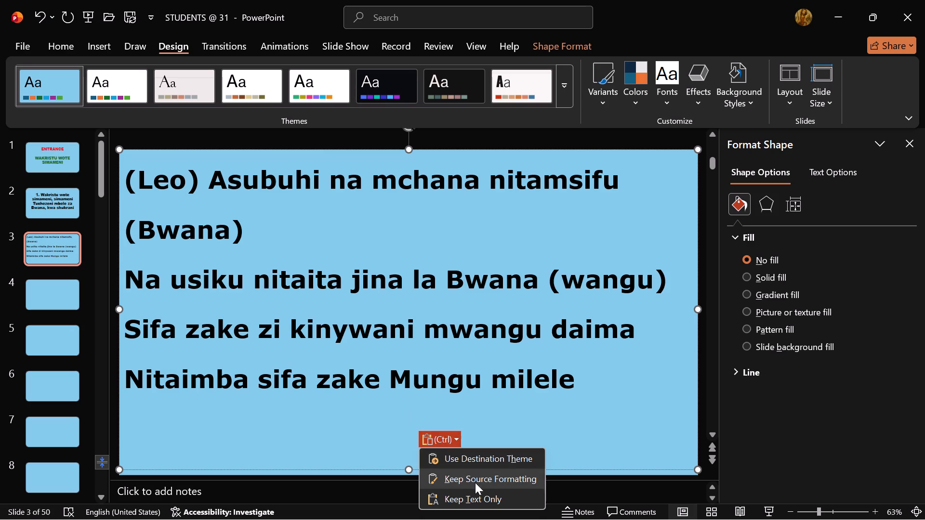
click(478, 496)
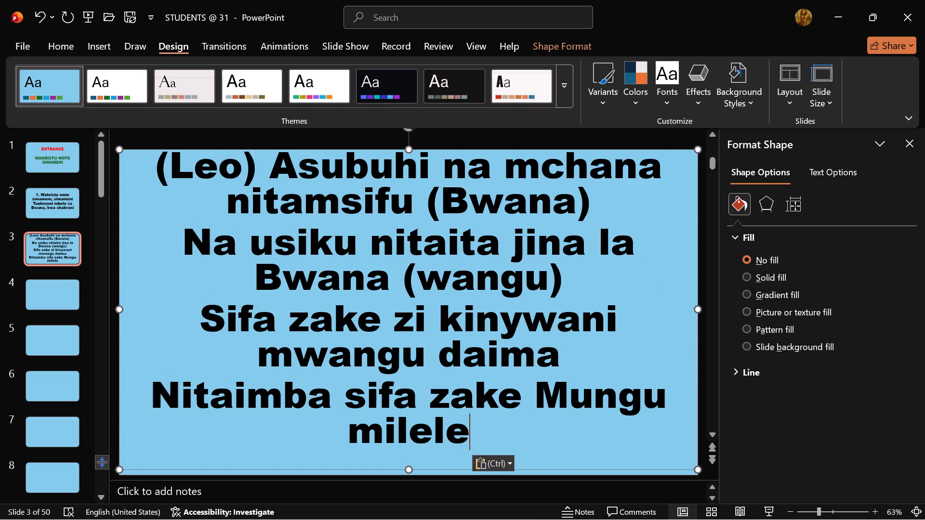
click(145, 163)
Select slide 4.
click(90, 302)
click(57, 301)
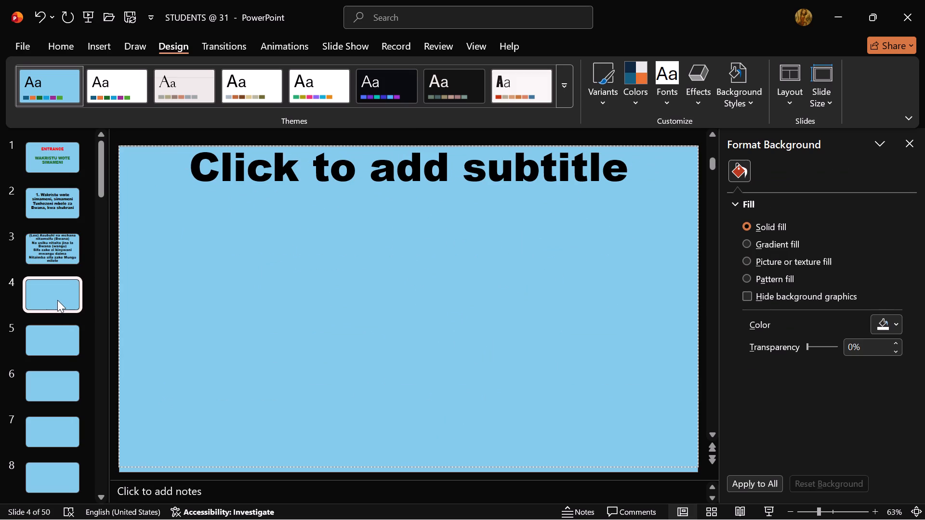
click(57, 300)
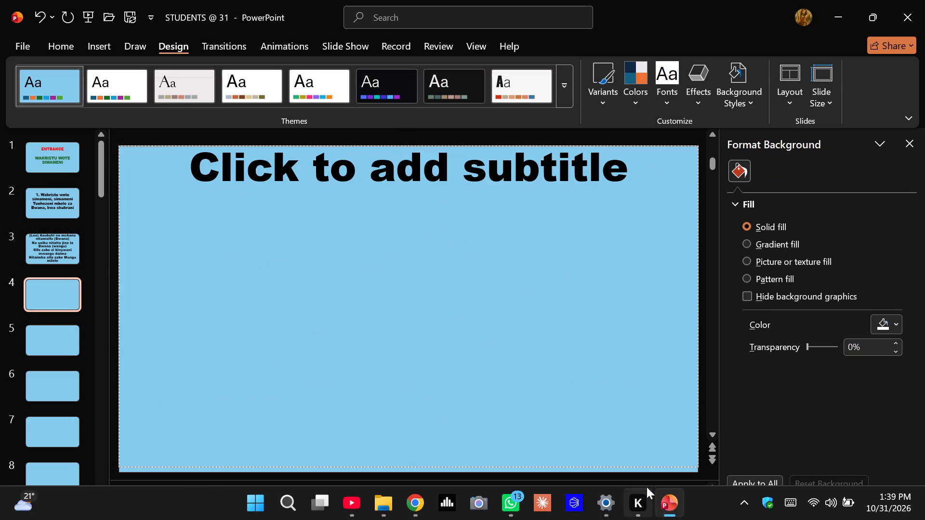
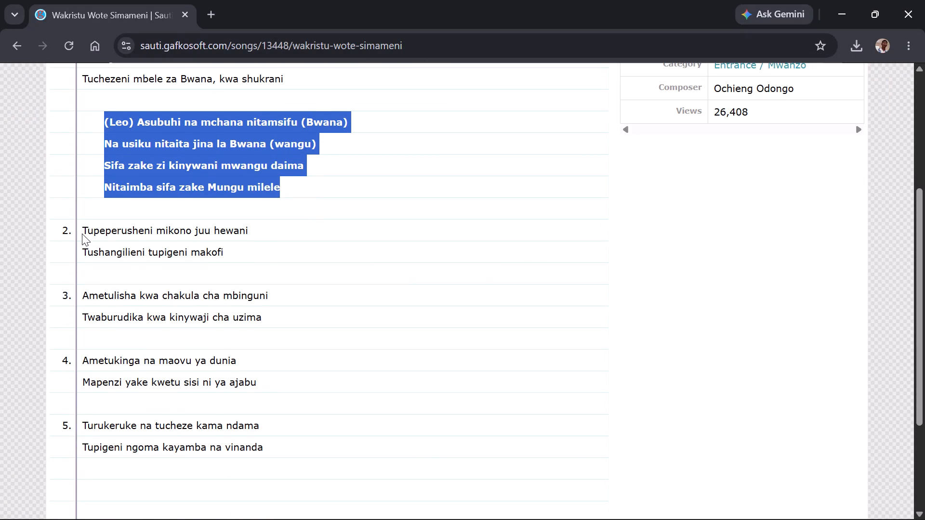
Copy the two lines of verse 2, starting "Tupeperusheni mikono juu hewani", from the lyrics page.
drag(83, 234, 269, 259)
right_click(163, 245)
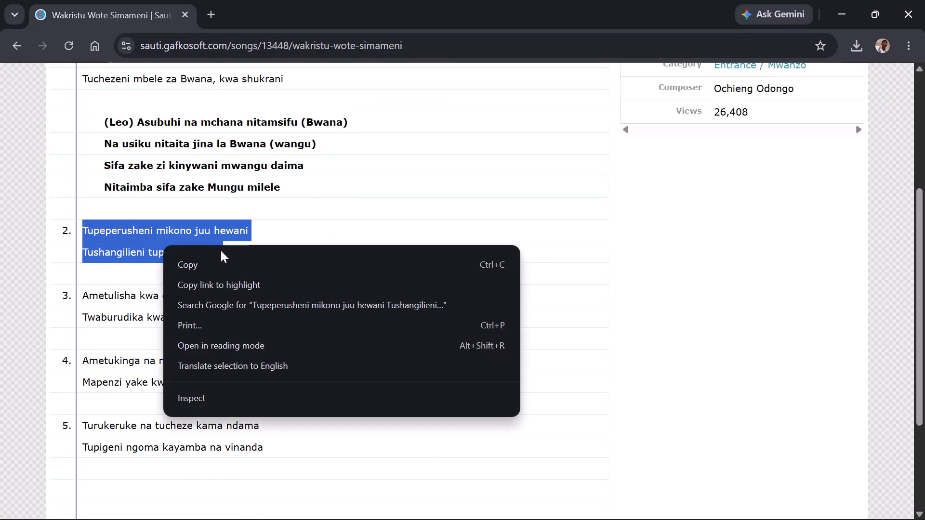
click(251, 268)
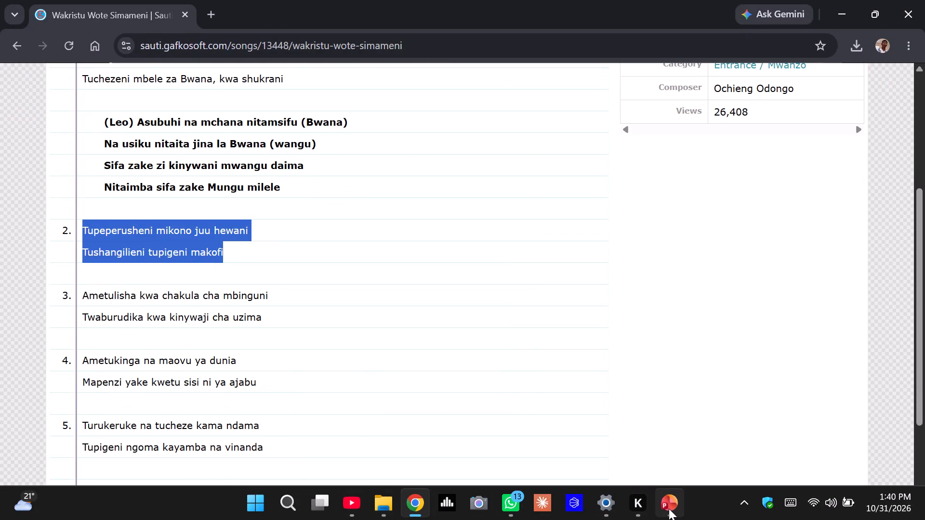
Switch to PowerPoint and fill slide 4's text box with "2. " and the copied verse, keeping text only, with a blank line above.
click(669, 508)
click(282, 178)
key(2)
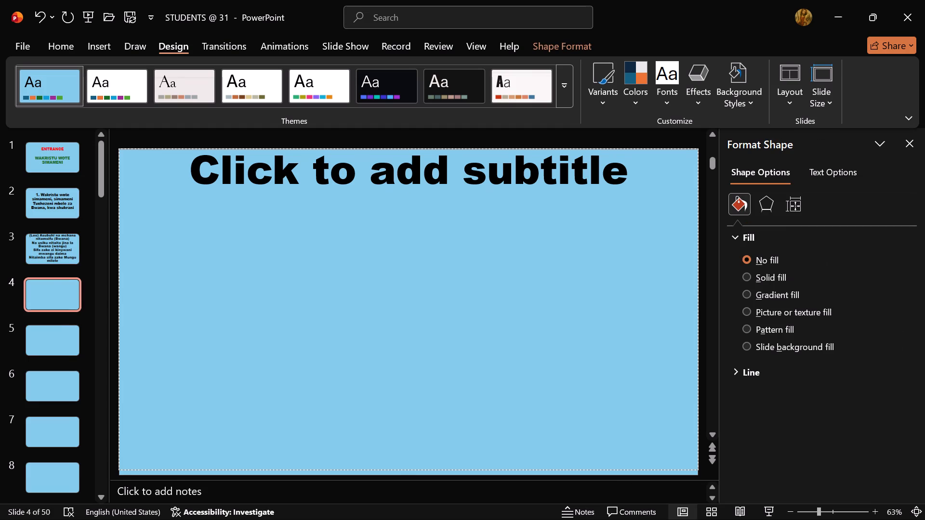
key(period)
key(space)
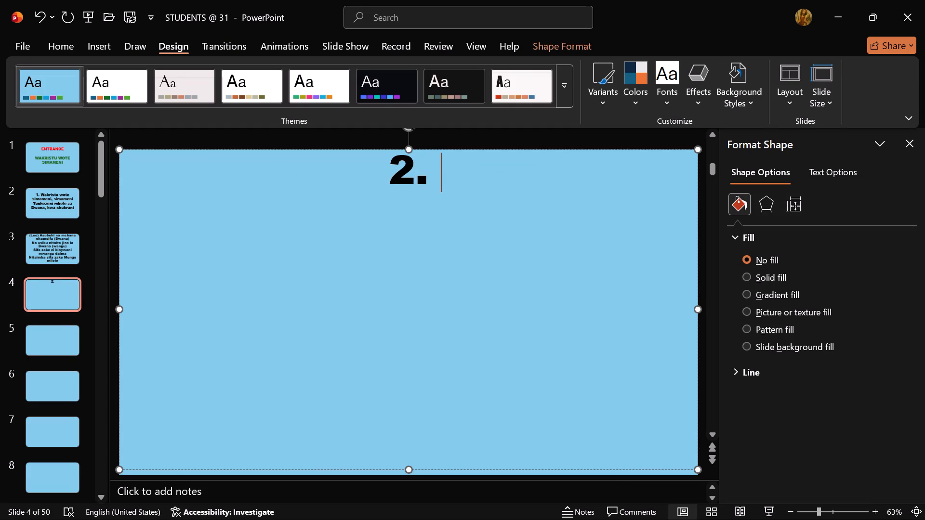
key(ctrl+v)
click(470, 280)
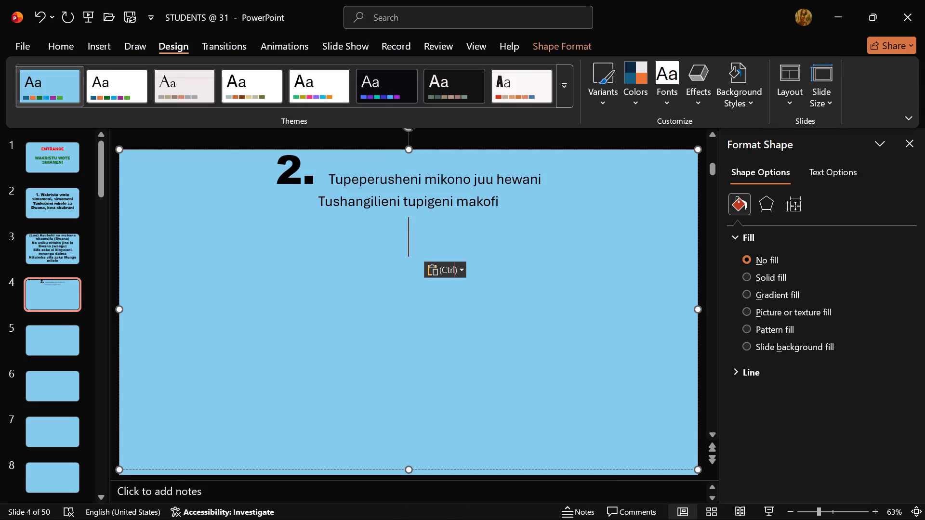
click(459, 269)
click(483, 329)
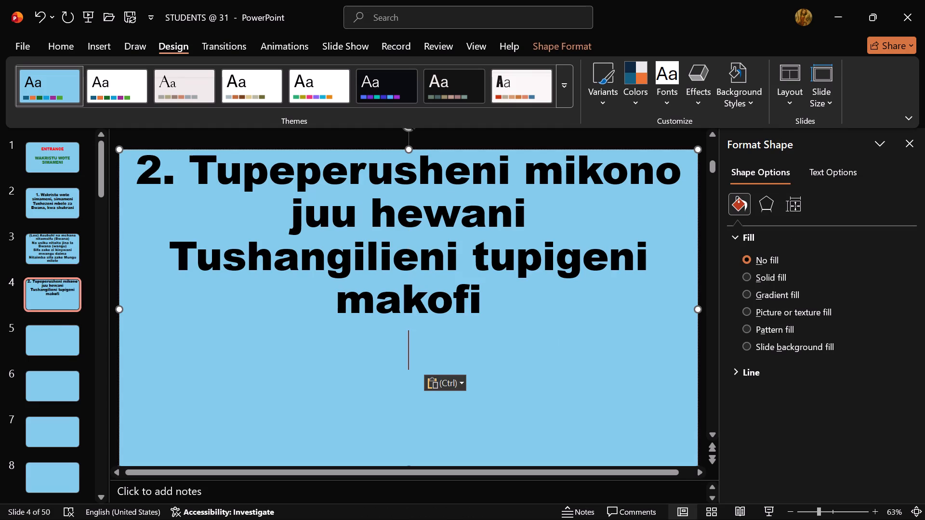
click(143, 176)
key(Return)
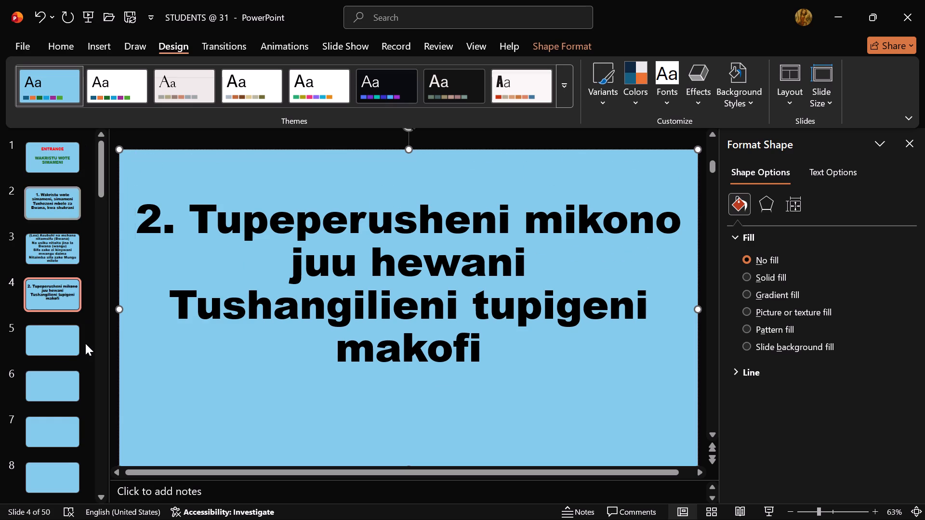
Start slide 5's text box with the verse number "3. ".
click(46, 343)
key(3)
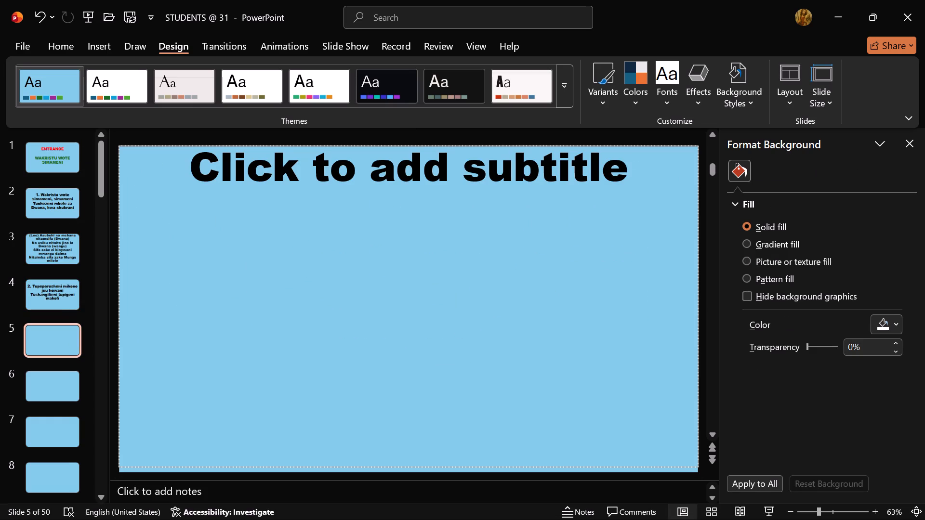
click(443, 156)
key(3)
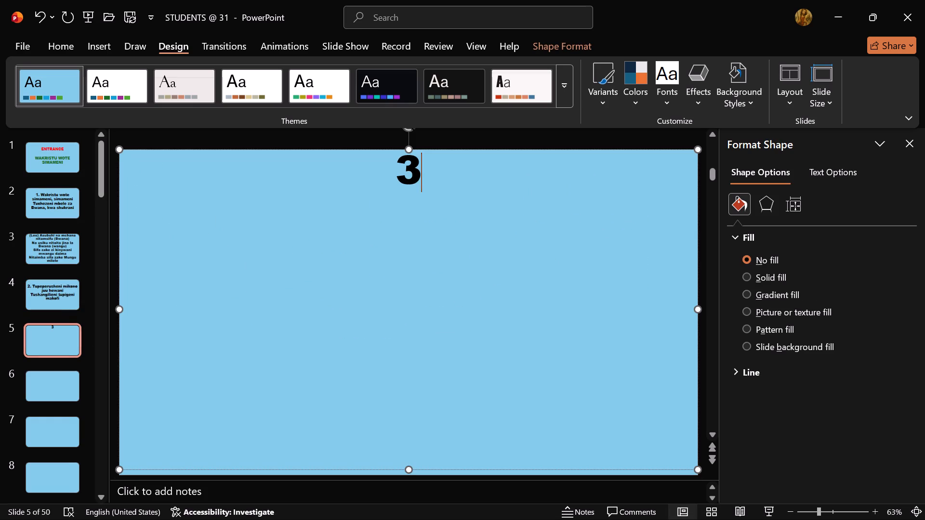
key(period)
key(space)
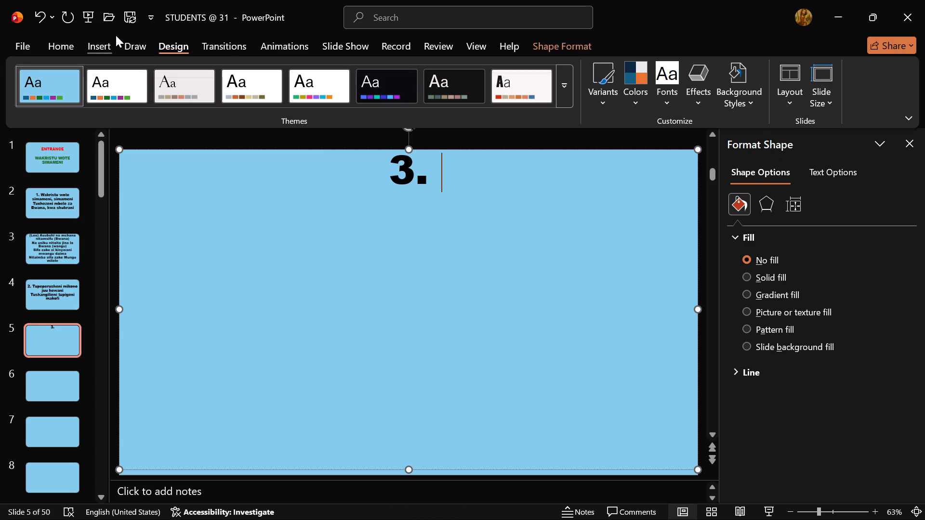
click(59, 48)
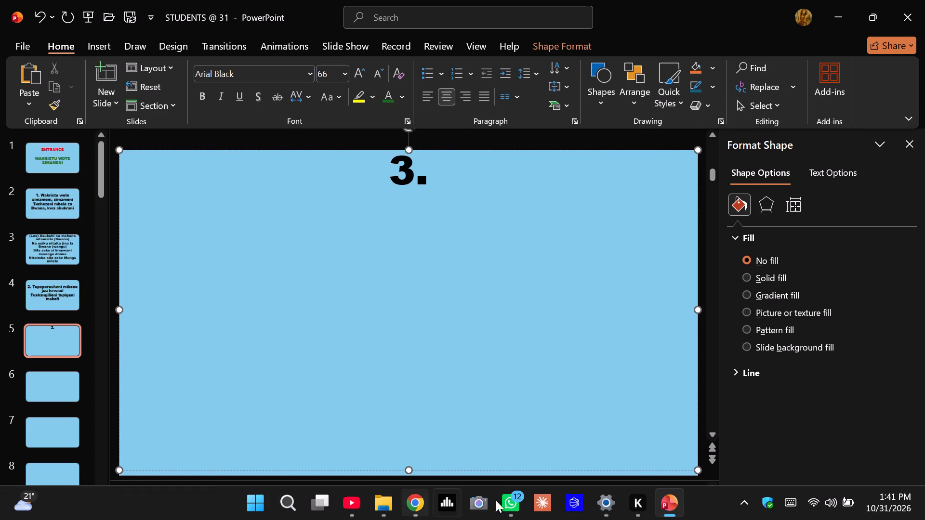
Switch to Google Chrome and copy the two lines of verse 3, starting "Ametulisha kwa chakula cha mbinguni".
click(415, 507)
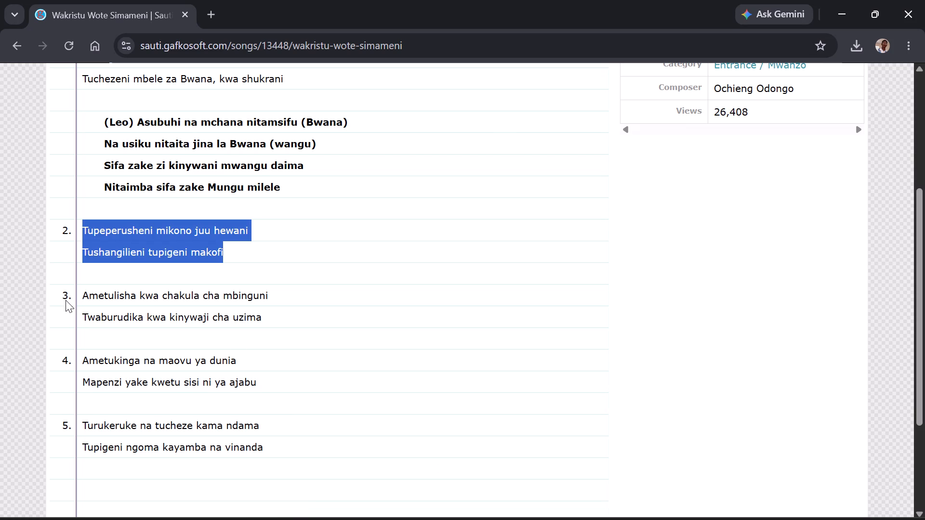
drag(82, 297, 308, 316)
right_click(204, 301)
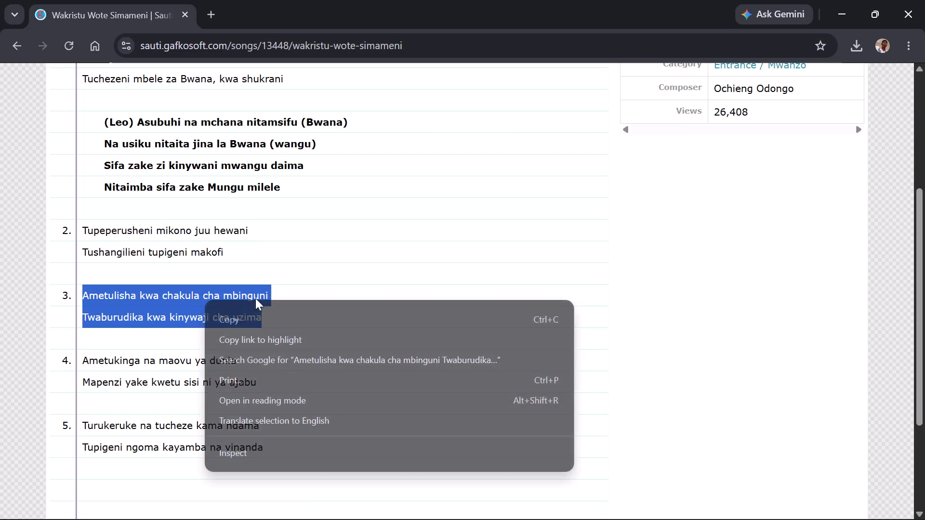
click(301, 326)
Return to PowerPoint and paste verse 3 after the number on slide 5, keeping text only, and add a blank line above.
click(411, 513)
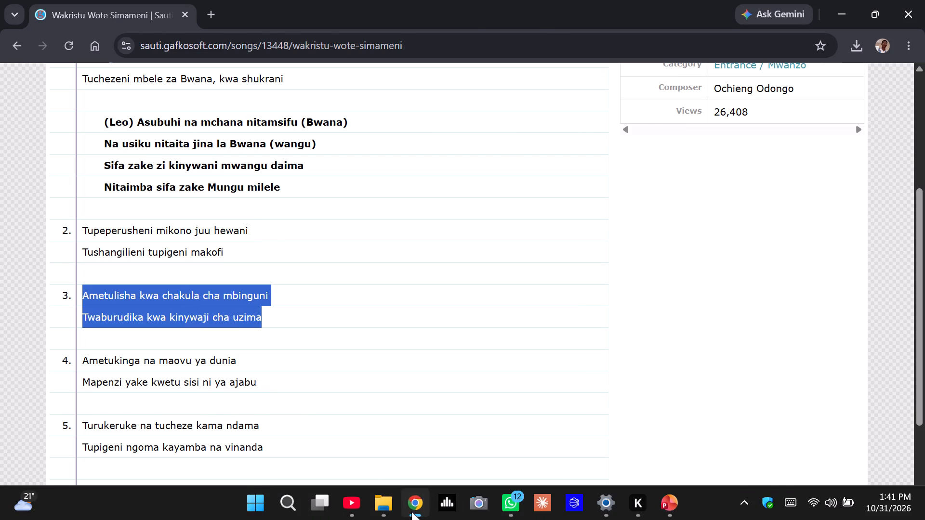
key(ctrl+v)
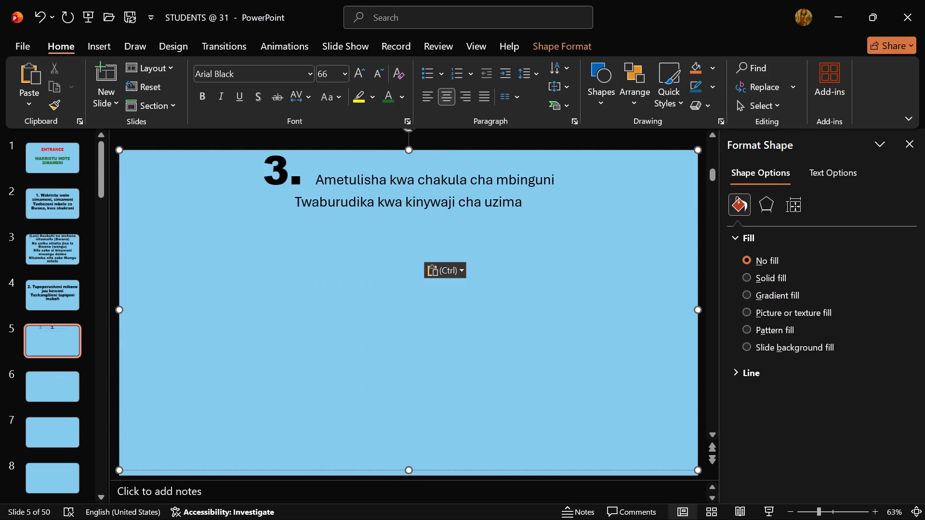
click(449, 278)
click(475, 337)
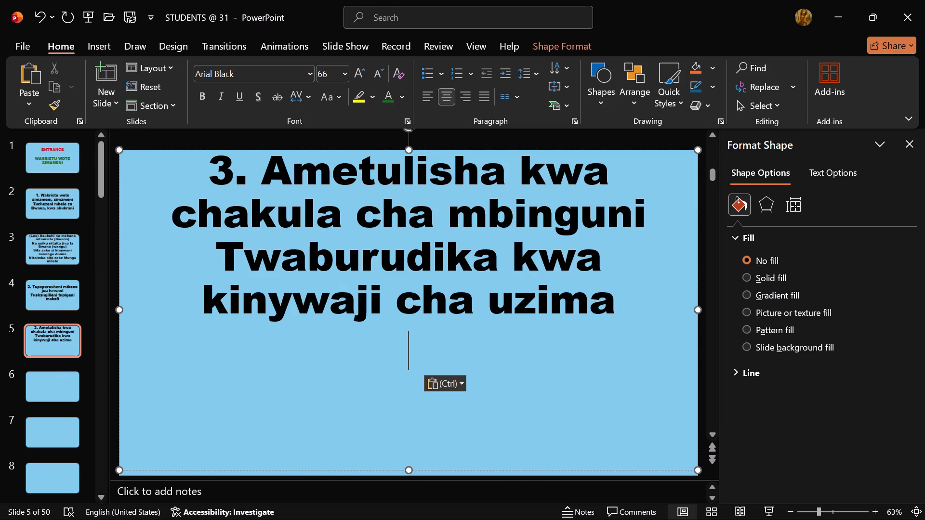
click(185, 169)
key(Return)
Select slide 6 and copy the two lines of verse 4, starting "Ametukinga na maovu ya dunia", from the lyrics page in Google Chrome.
click(70, 385)
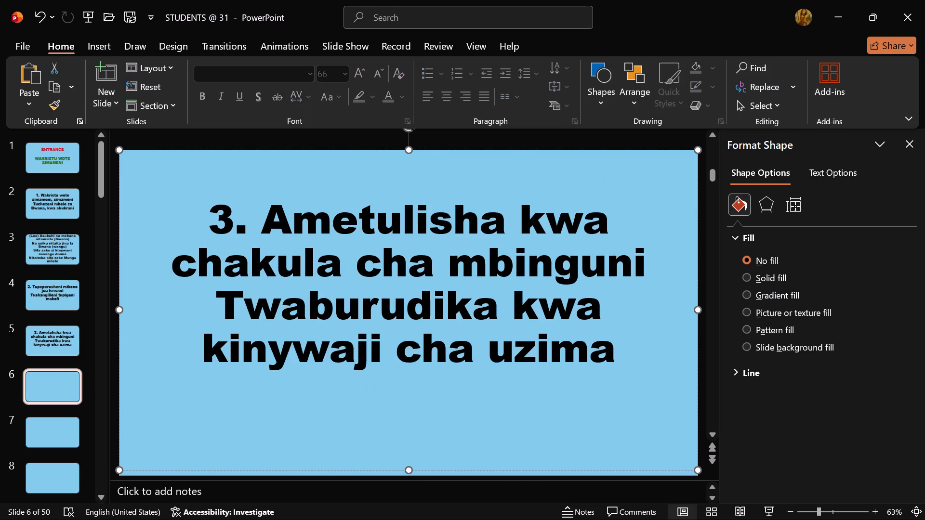
click(419, 504)
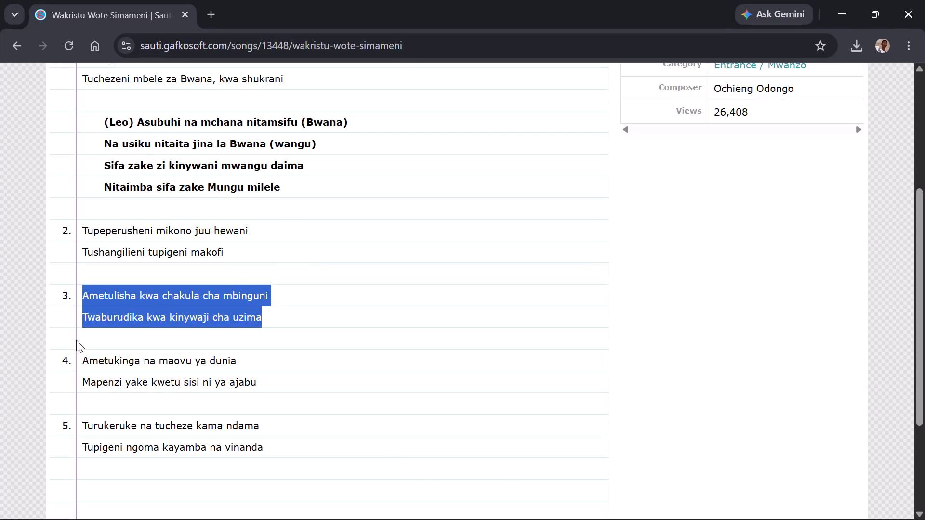
drag(79, 360, 296, 394)
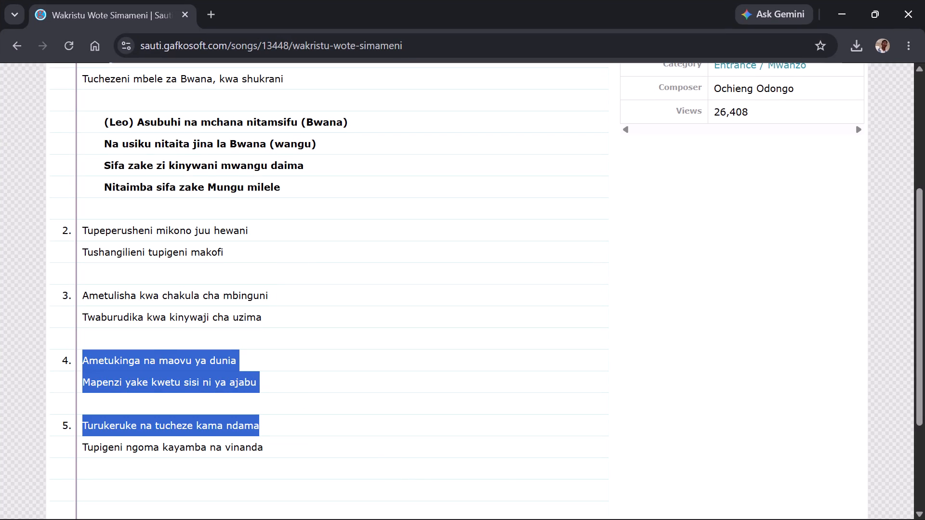
click(174, 381)
drag(295, 386, 66, 364)
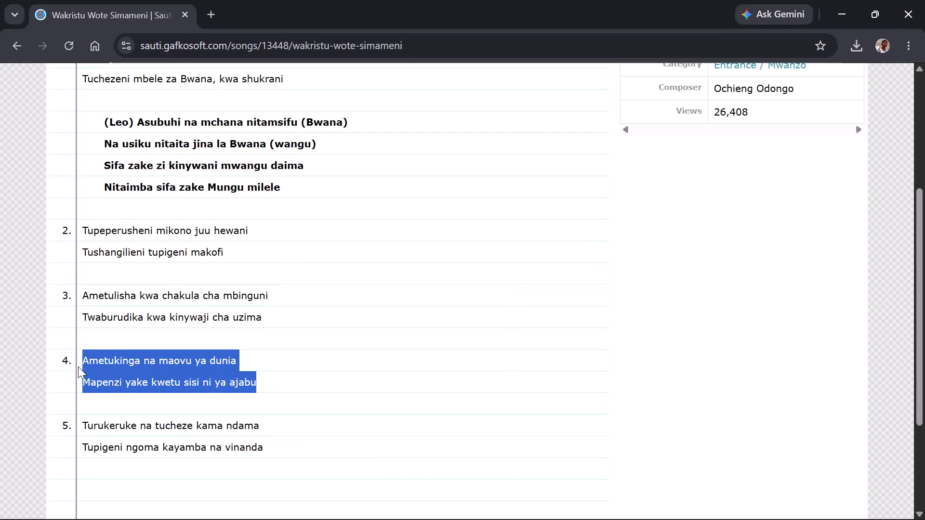
right_click(132, 364)
click(230, 217)
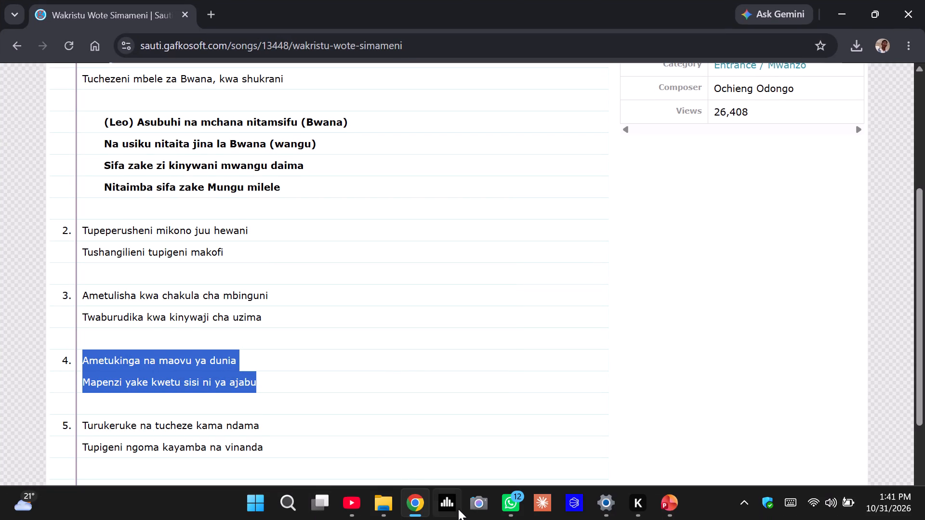
Return to PowerPoint and start slide 6's text box with a blank line followed by "4. ".
click(414, 500)
click(231, 201)
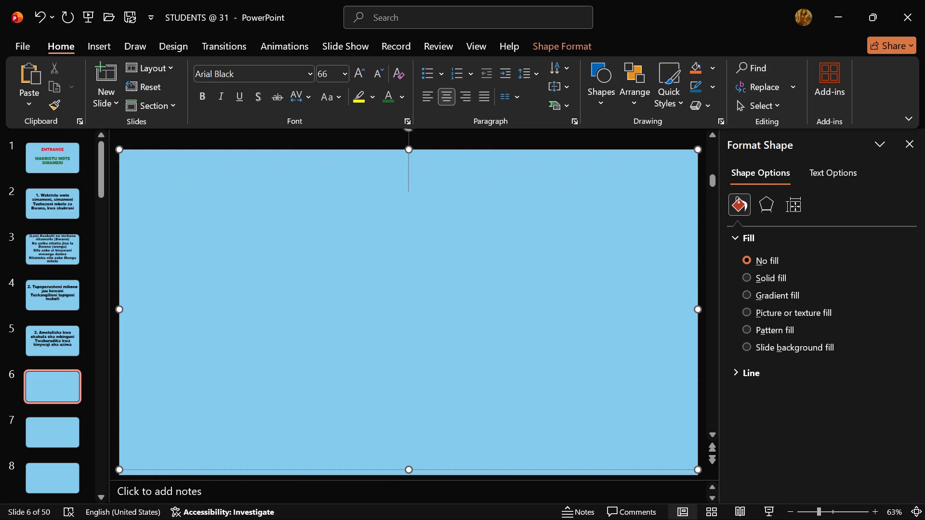
key(Return)
key(4)
key(period)
key(space)
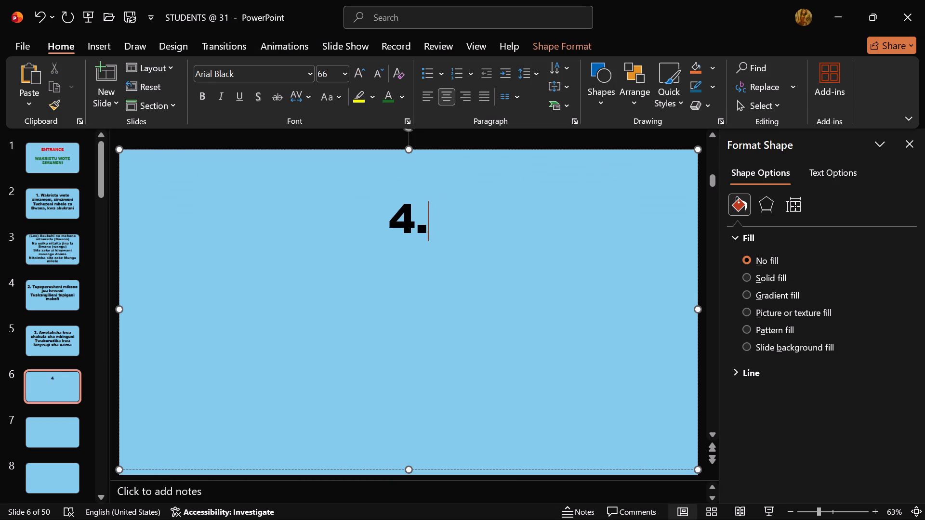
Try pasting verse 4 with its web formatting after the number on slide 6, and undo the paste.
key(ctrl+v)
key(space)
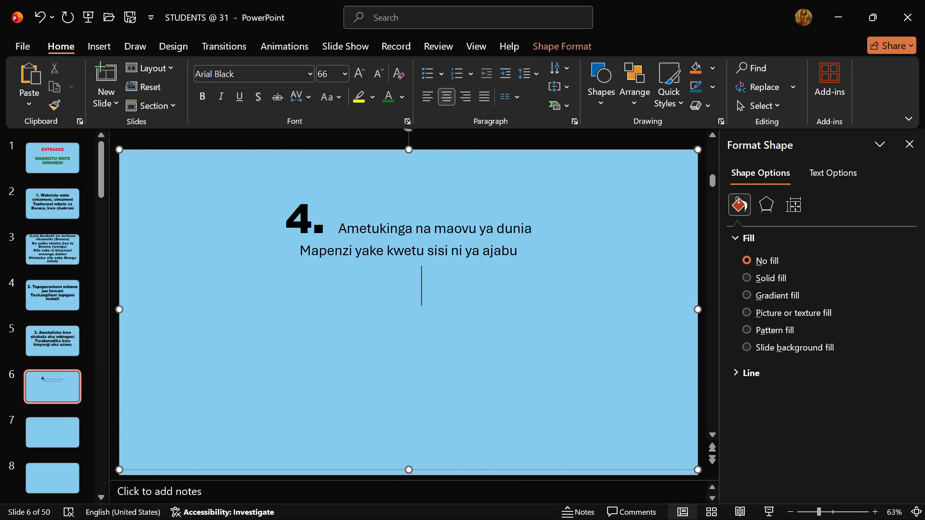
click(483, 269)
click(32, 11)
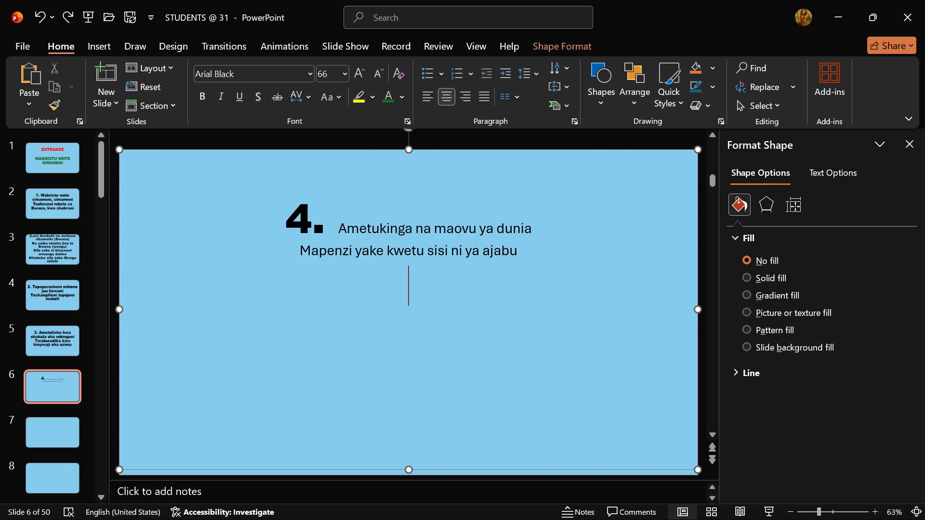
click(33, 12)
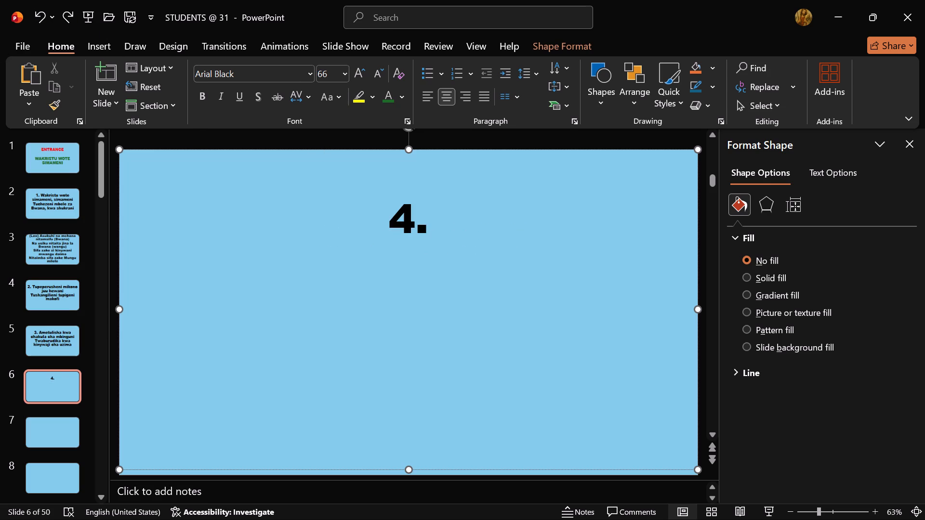
Paste verse 4 after the number on slide 6, keeping text only.
key(ctrl+v)
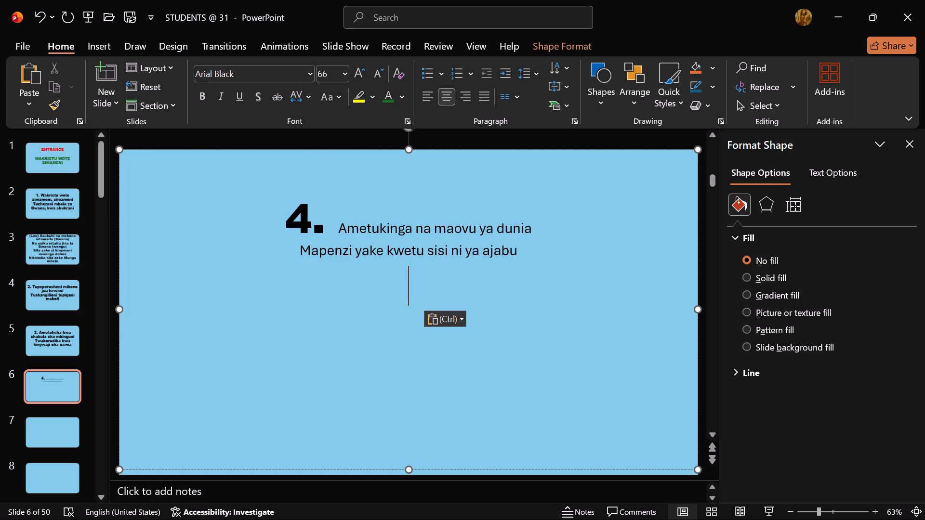
click(438, 316)
click(485, 375)
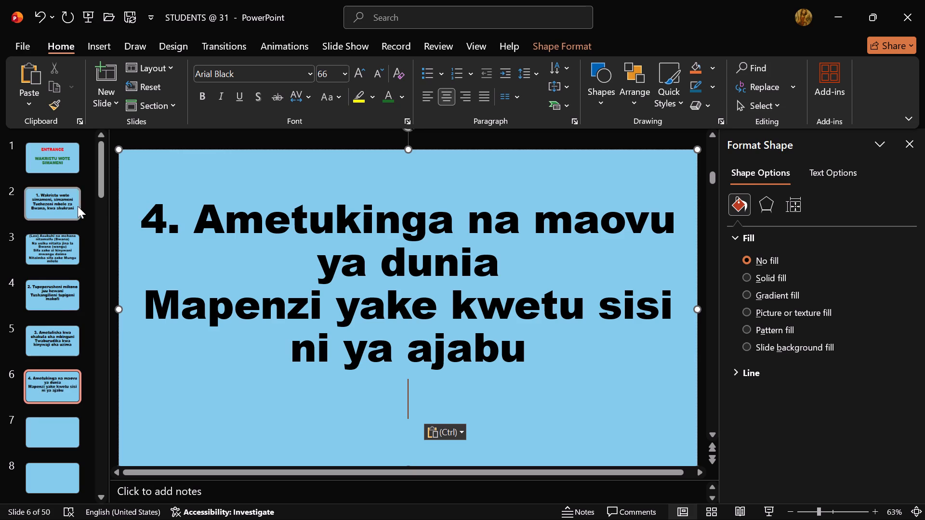
Start slide 7's text box with a blank line followed by "5. ".
click(26, 442)
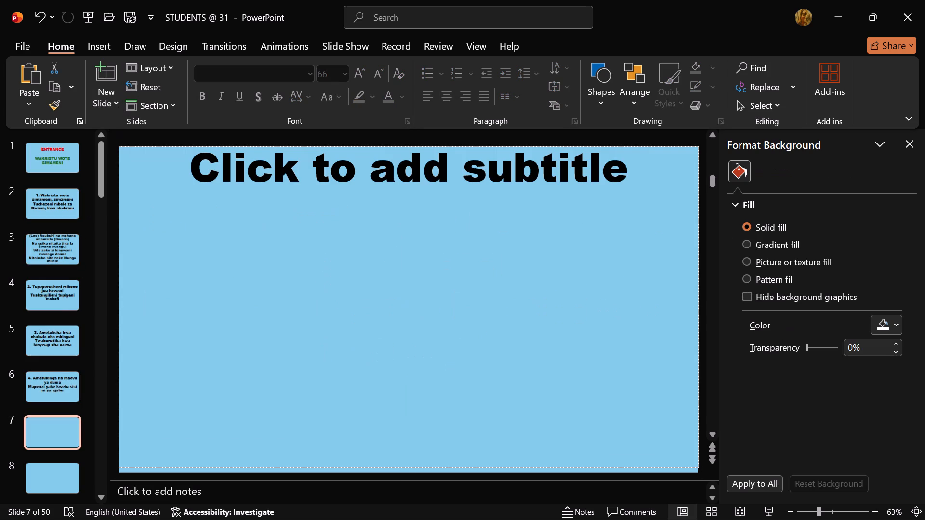
click(264, 163)
key(Return)
key(5)
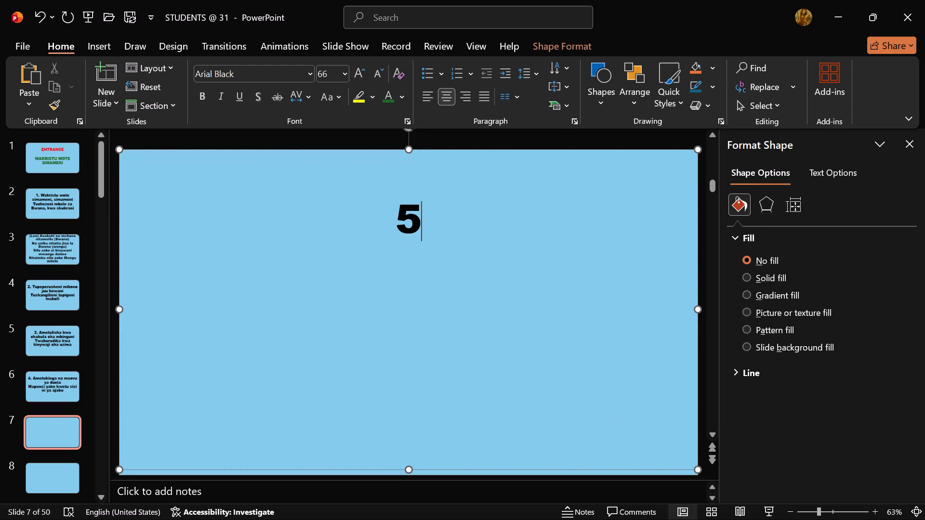
key(period)
key(space)
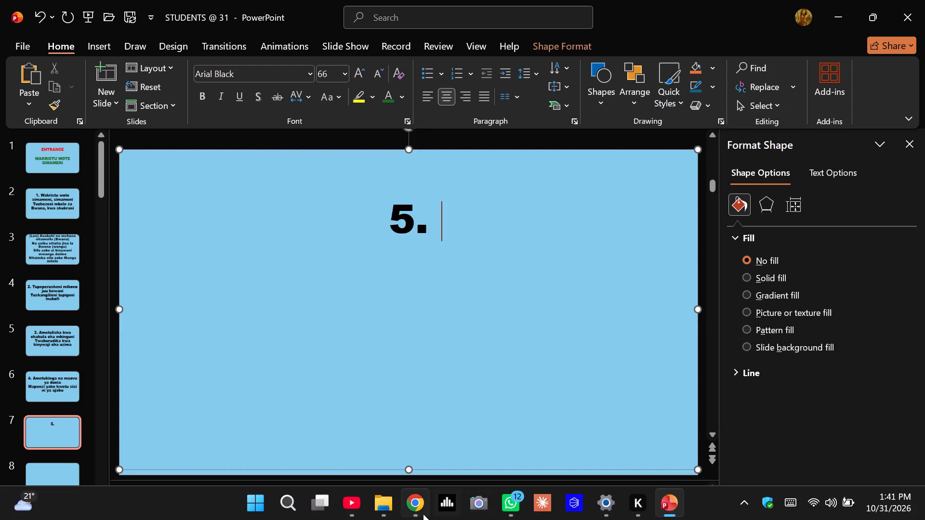
Switch to Google Chrome and copy the two lines of verse 5, starting "Turukeruke na tucheze kama ndama".
click(423, 514)
scroll(92, 429, down, 4)
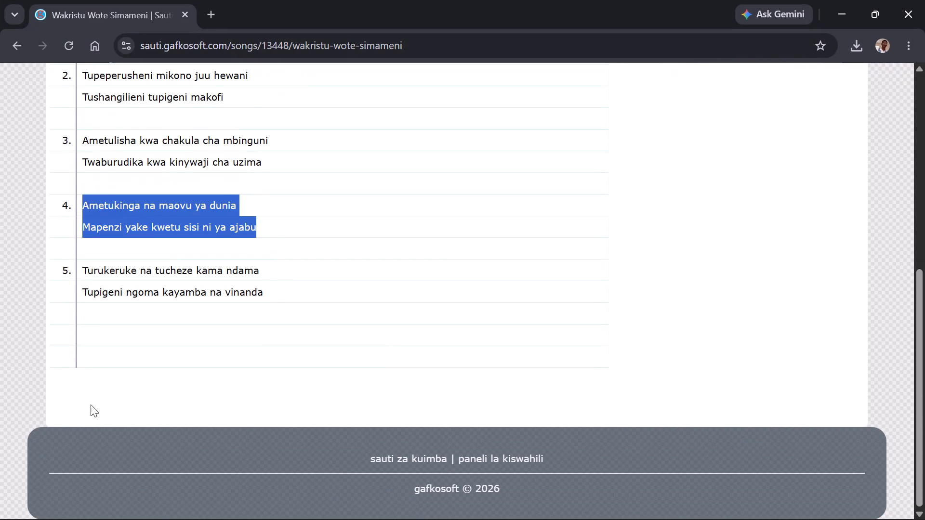
drag(79, 271, 306, 300)
right_click(235, 288)
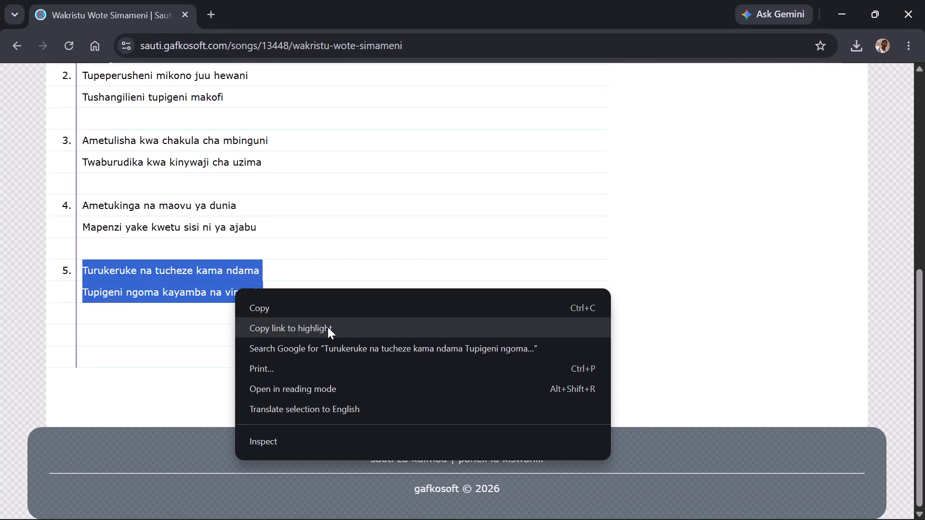
click(323, 312)
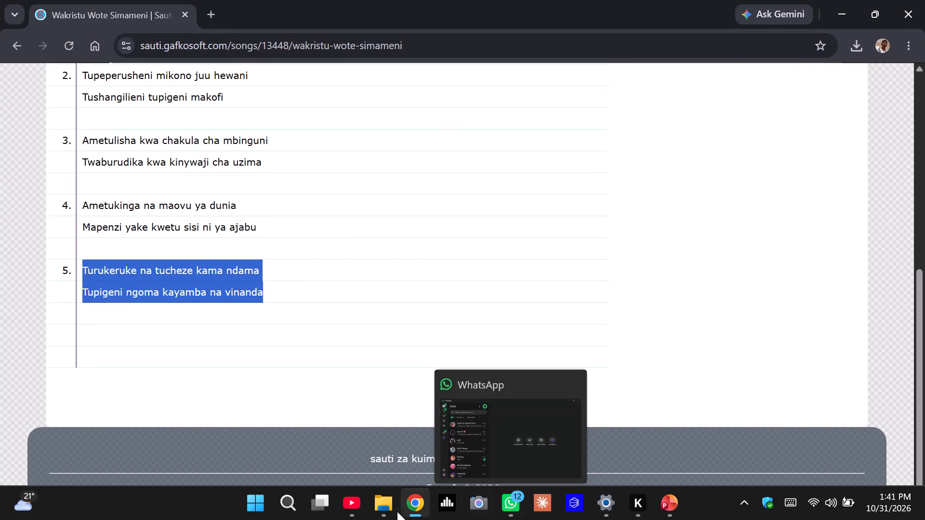
Switch to PowerPoint, paste verse 5 after the number on slide 7 keeping text only, and save the presentation.
click(416, 512)
key(ctrl+v)
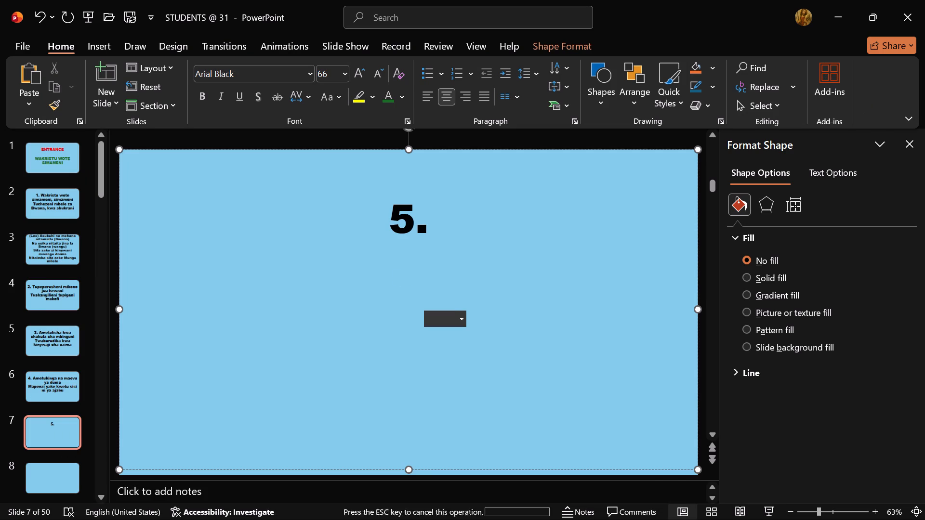
click(457, 323)
click(486, 372)
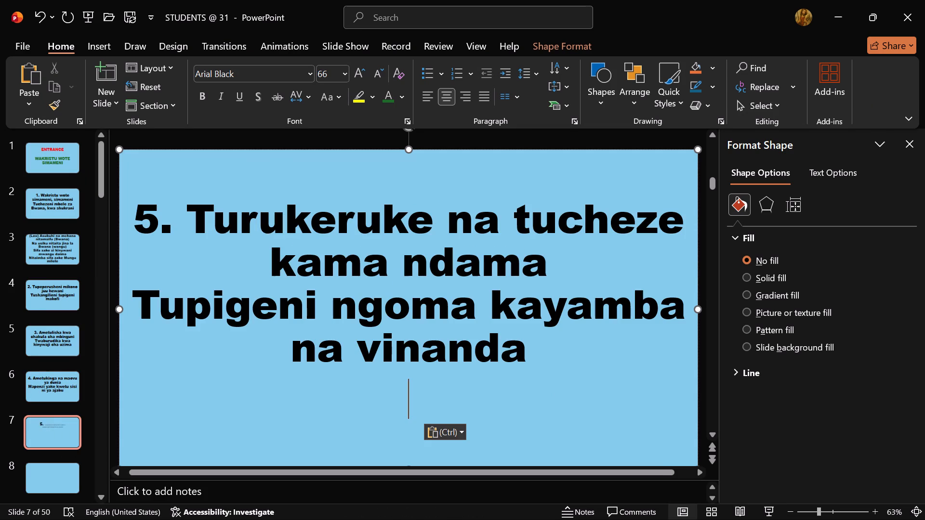
click(132, 10)
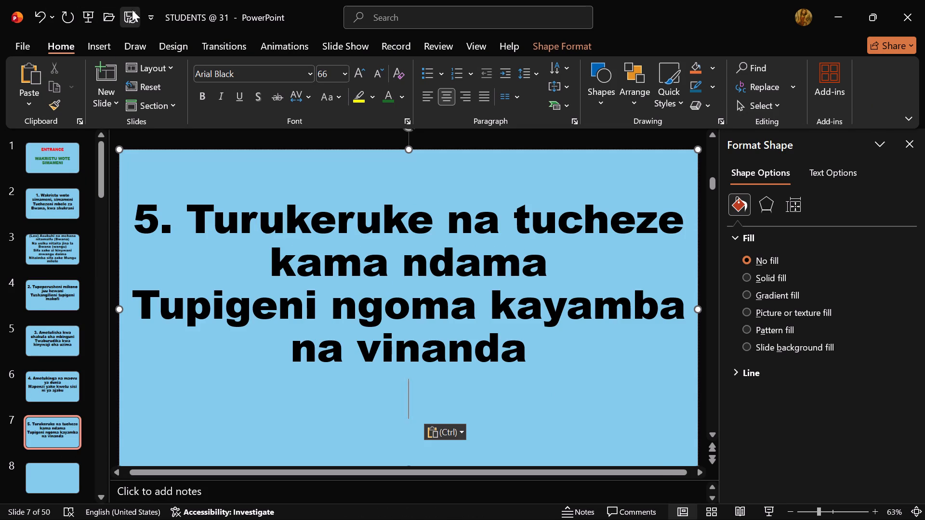
Enter the song title "NALIFRAHI SANA" on slide 8 with two blank lines above it.
scroll(78, 353, down, 2)
click(60, 439)
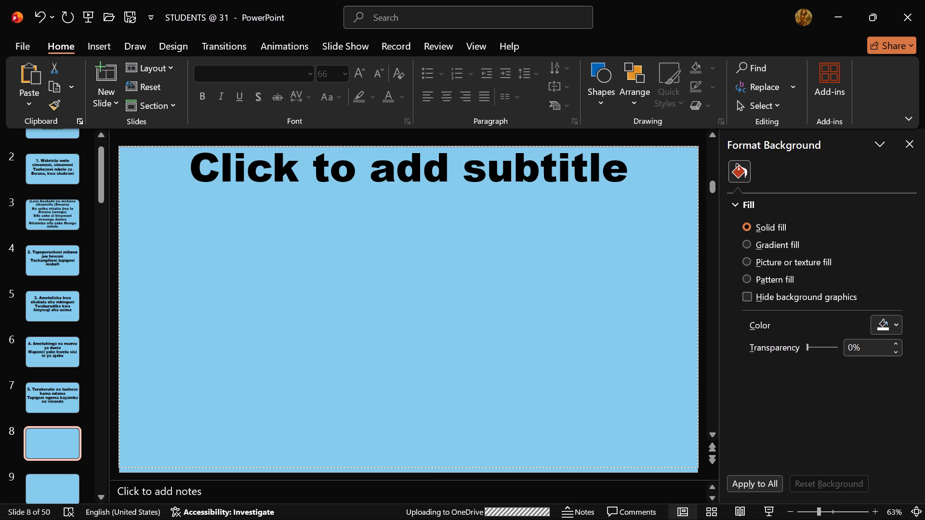
click(431, 206)
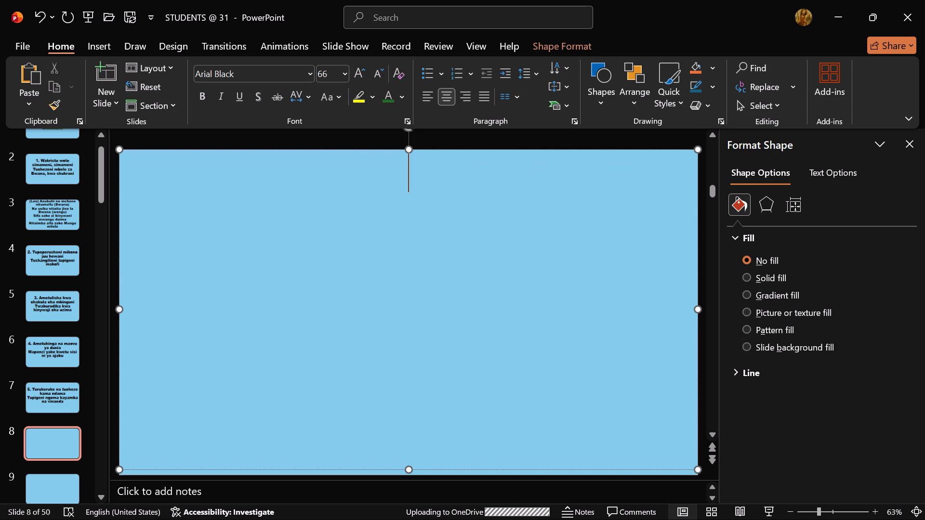
text(na)
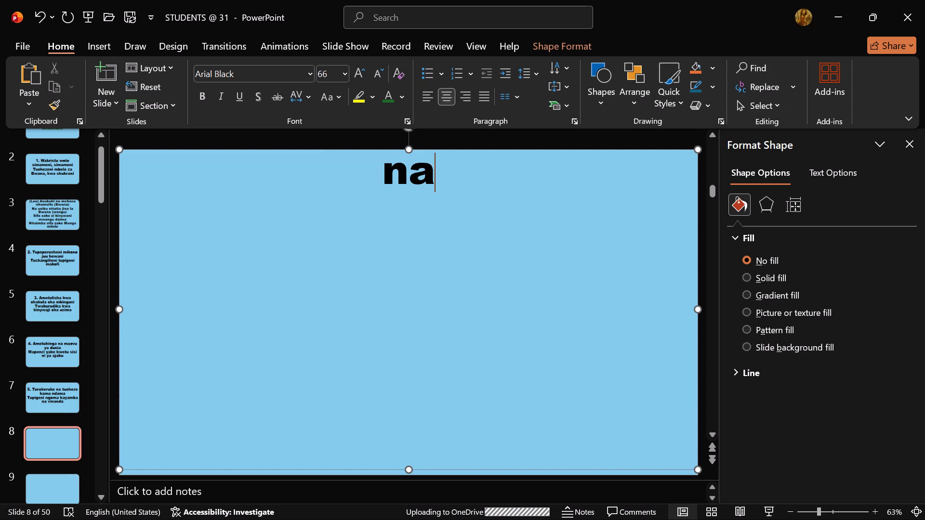
key(BackSpace)
text(NALIFRAHI SANA)
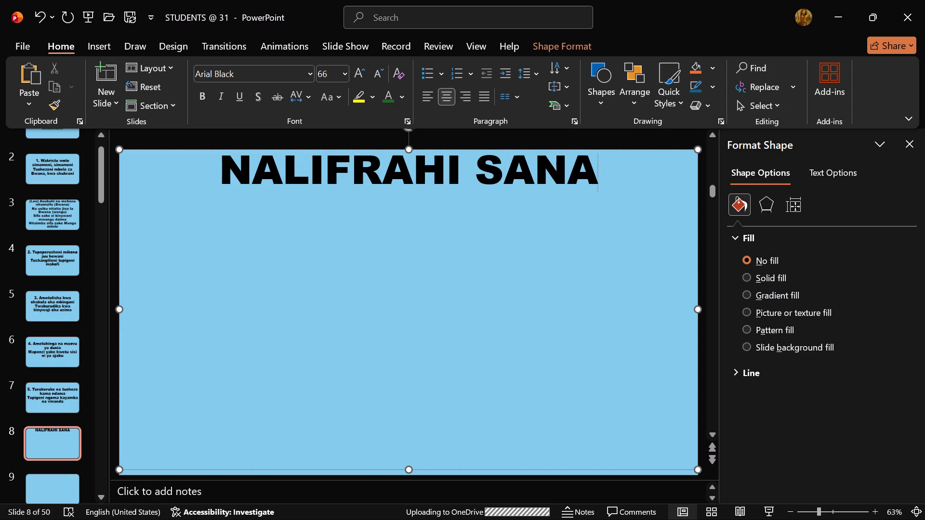
click(233, 161)
key(Return)
key(Return)
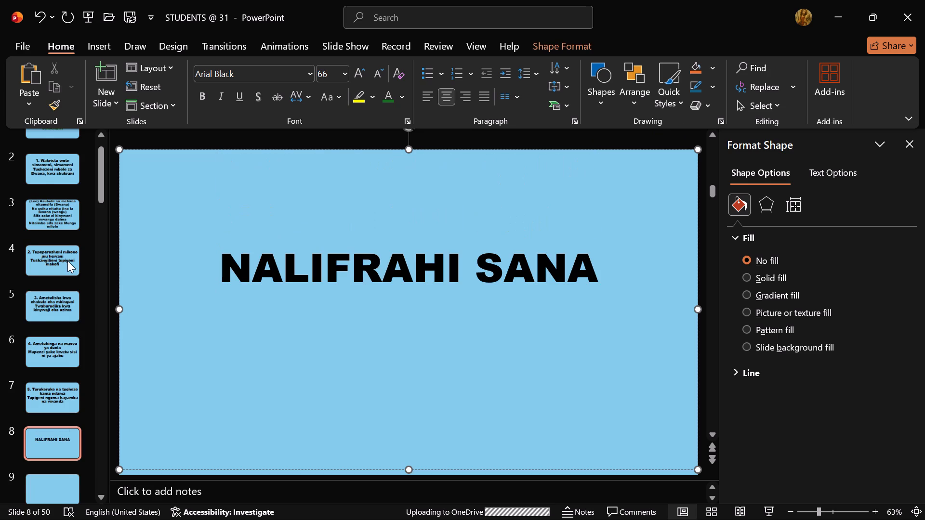
Colour the "NALIFRAHI SANA" title on slide 8 green, like the song title on slide 1.
scroll(67, 259, up, 10)
click(211, 263)
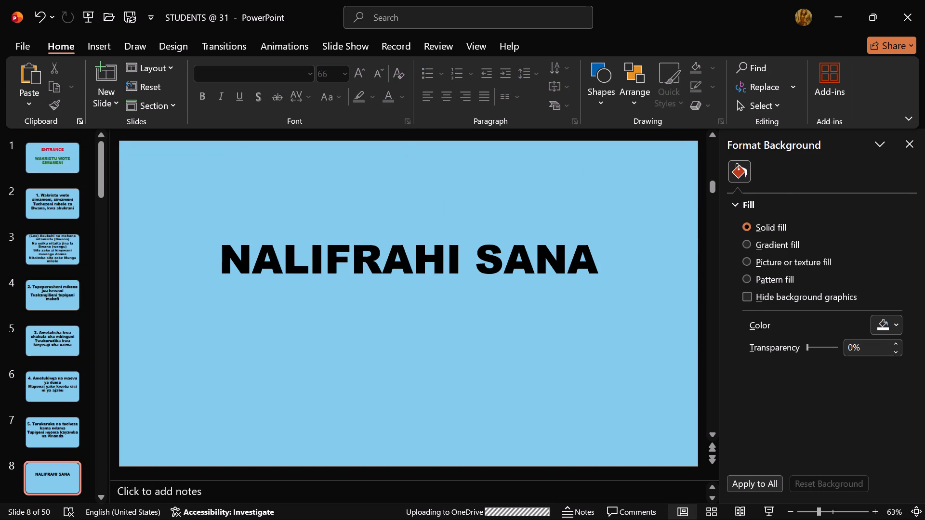
click(224, 260)
drag(223, 260, 715, 269)
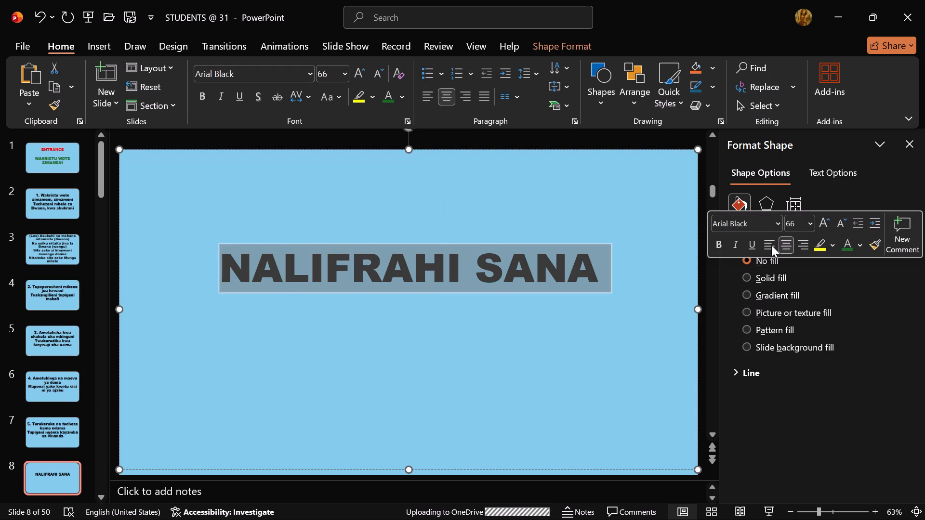
click(847, 253)
click(284, 320)
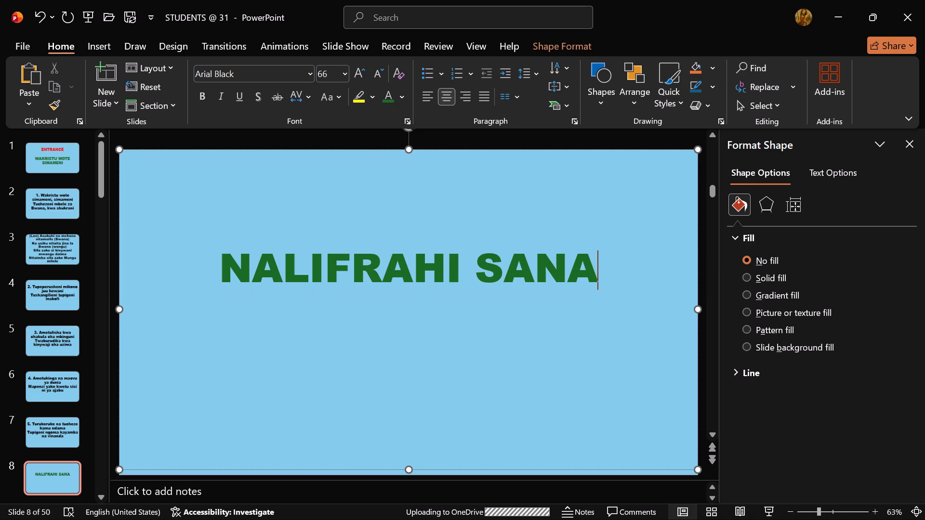
Open slide 9 and place the text cursor in its empty subtitle box.
scroll(63, 431, down, 1)
click(56, 467)
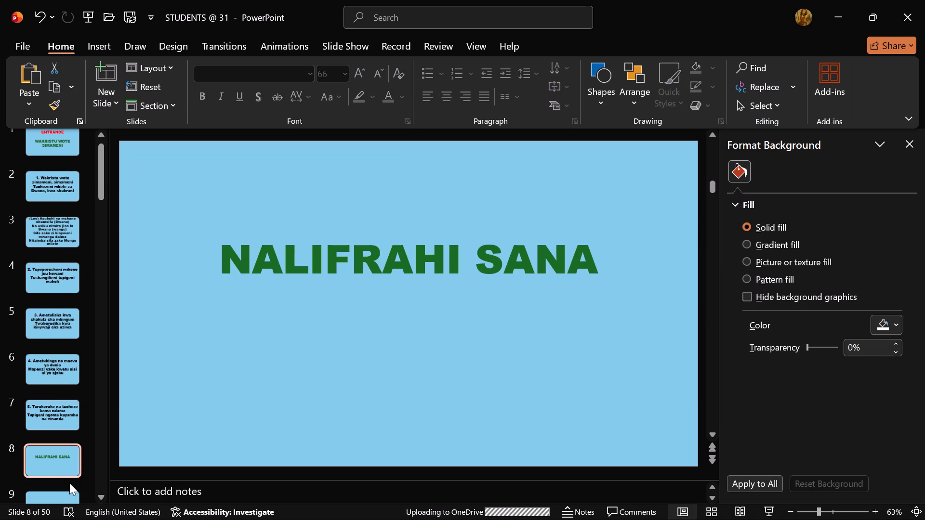
scroll(68, 481, down, 2)
click(57, 465)
click(338, 190)
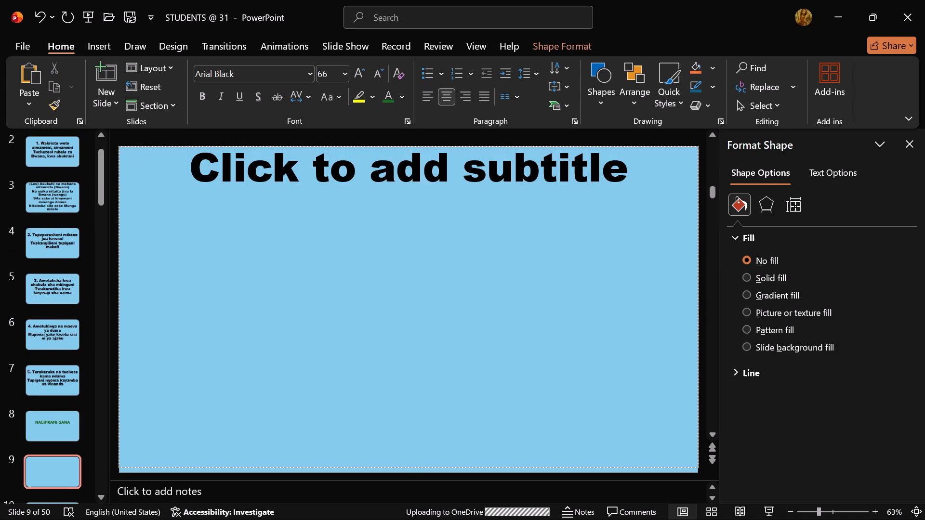
click(351, 170)
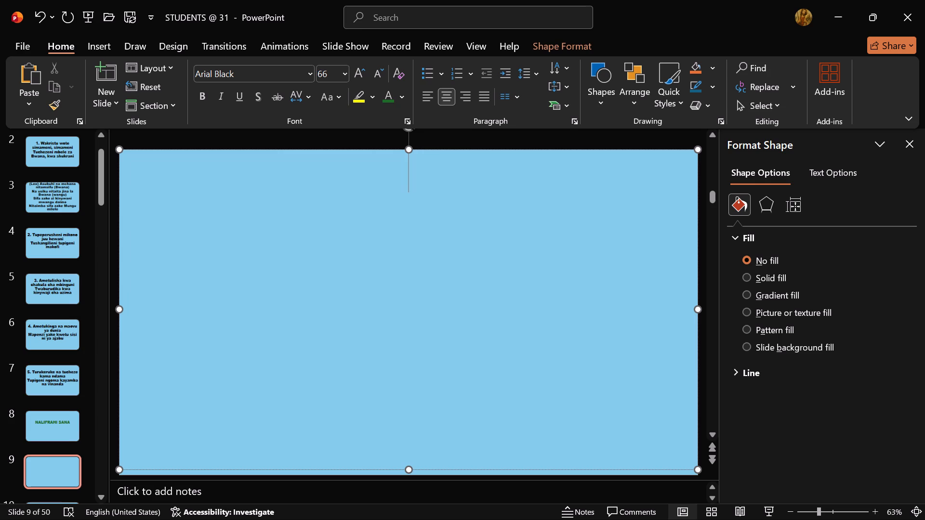
Switch to Google Chrome and search for "nalifurahi sana waliponiambia lyrics".
click(417, 507)
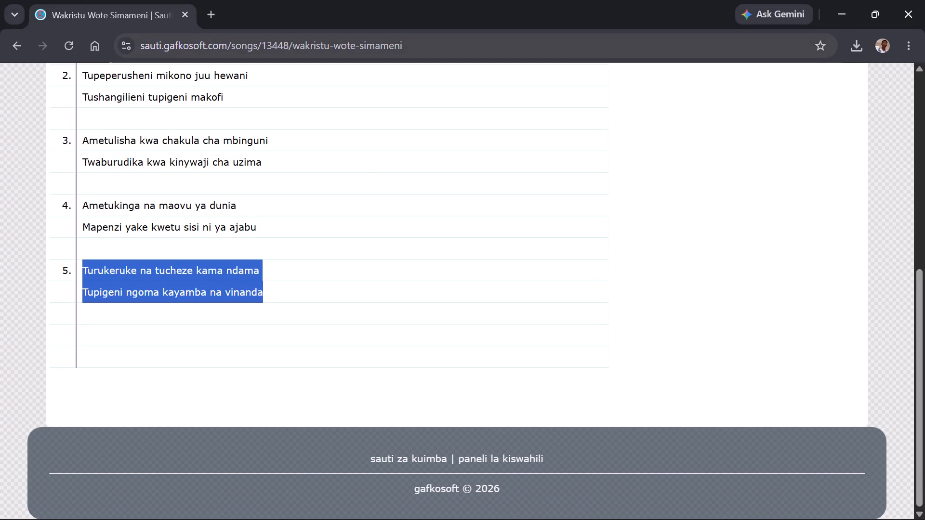
click(357, 43)
key(BackSpace)
text(NALIF)
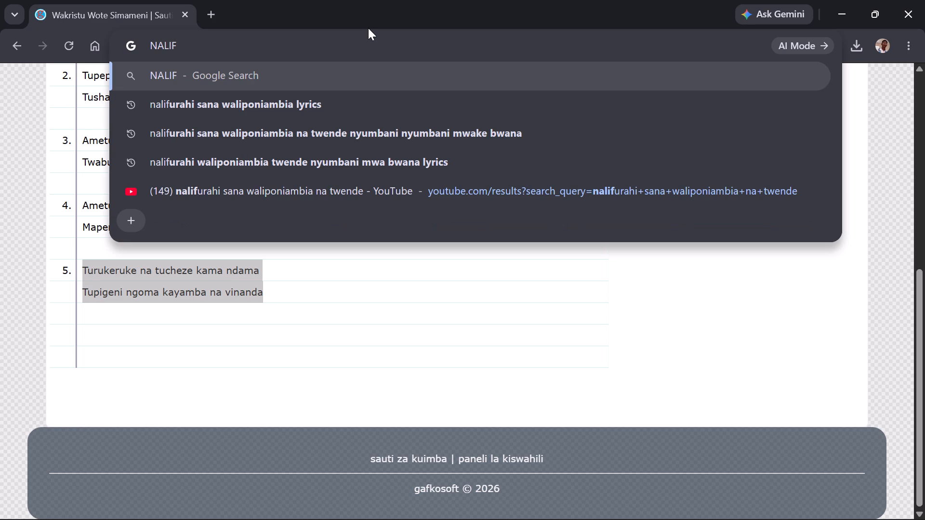
click(340, 107)
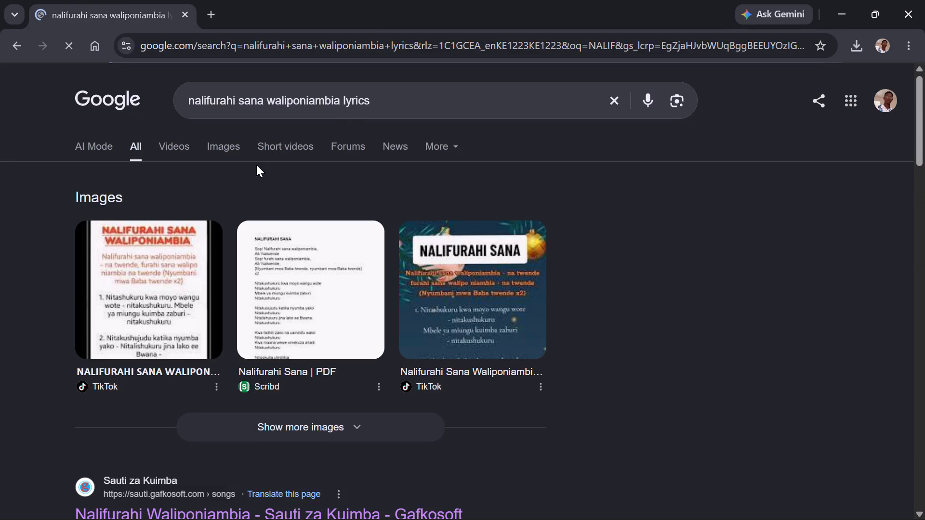
Examine the two Sauti za Kuimba pages with Nalifurahi Waliponiambia lyrics found in the search results.
click(252, 507)
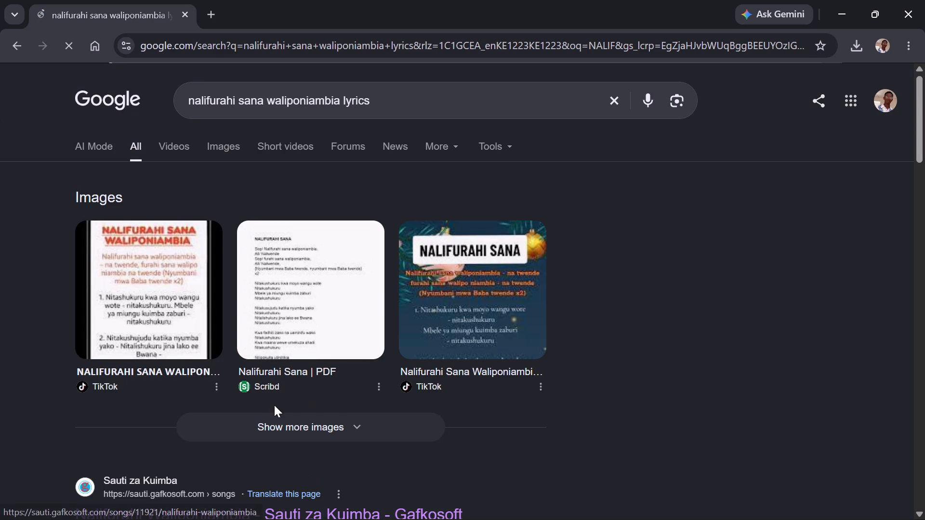
scroll(274, 407, down, 5)
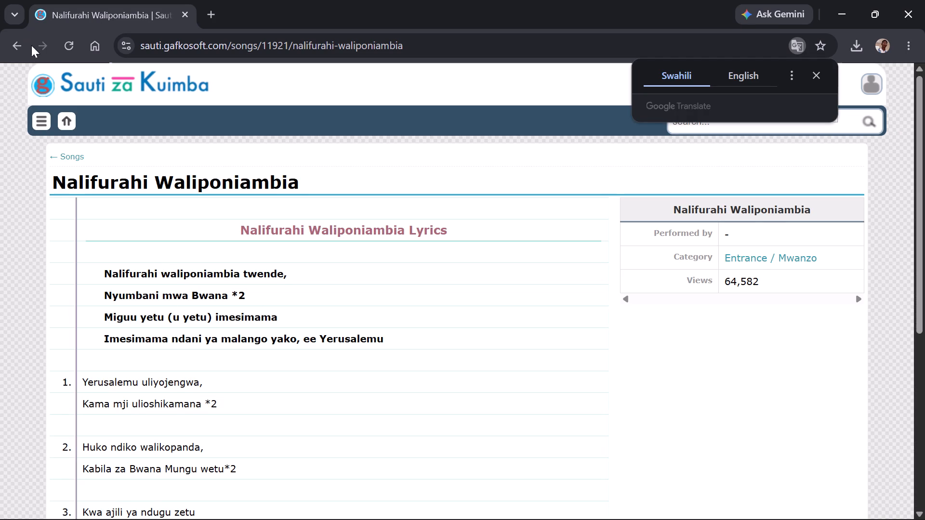
click(19, 45)
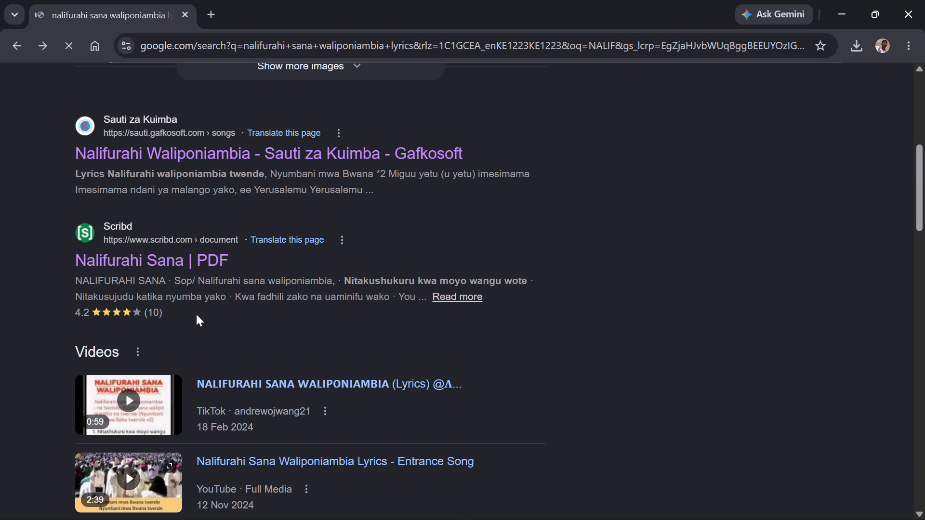
scroll(185, 287, down, 10)
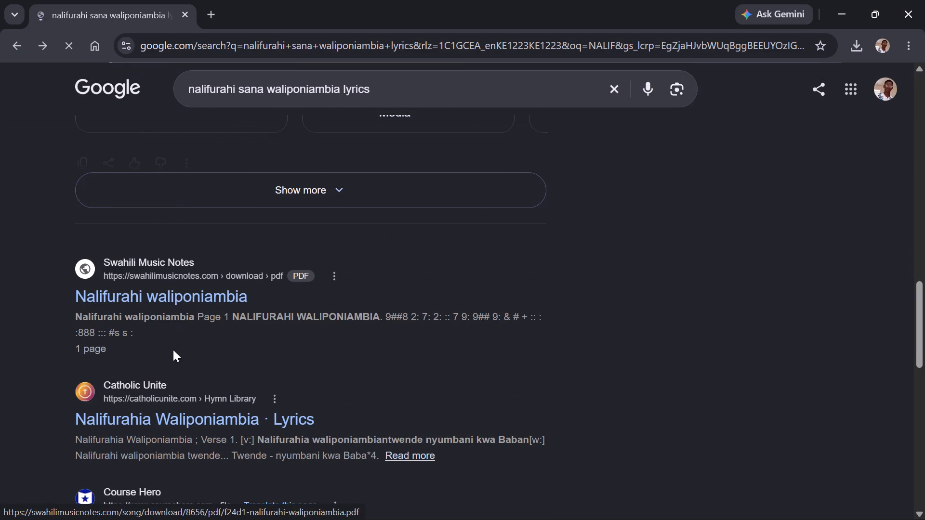
scroll(167, 409, down, 3)
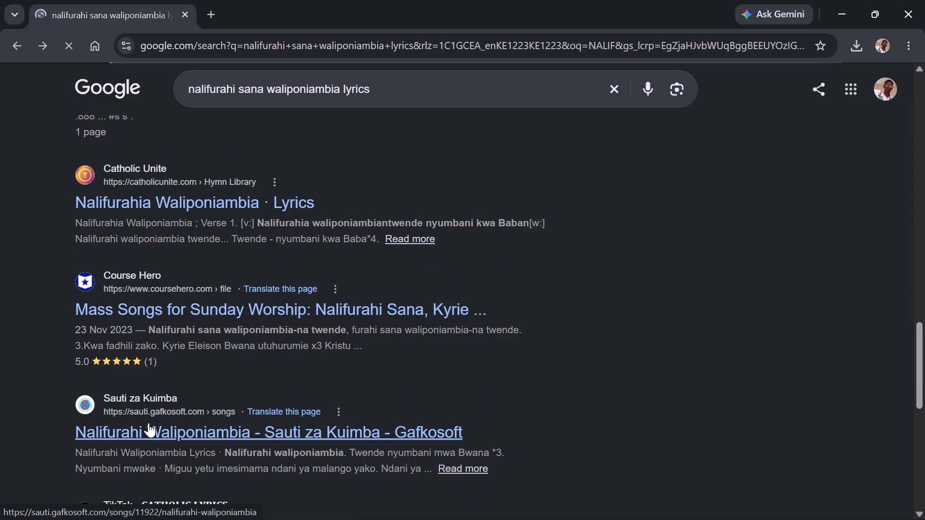
click(145, 434)
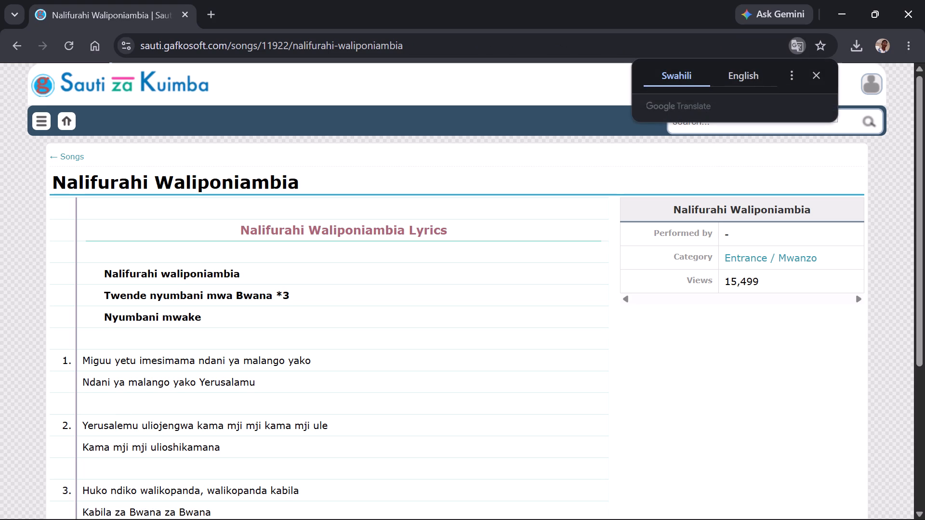
click(103, 271)
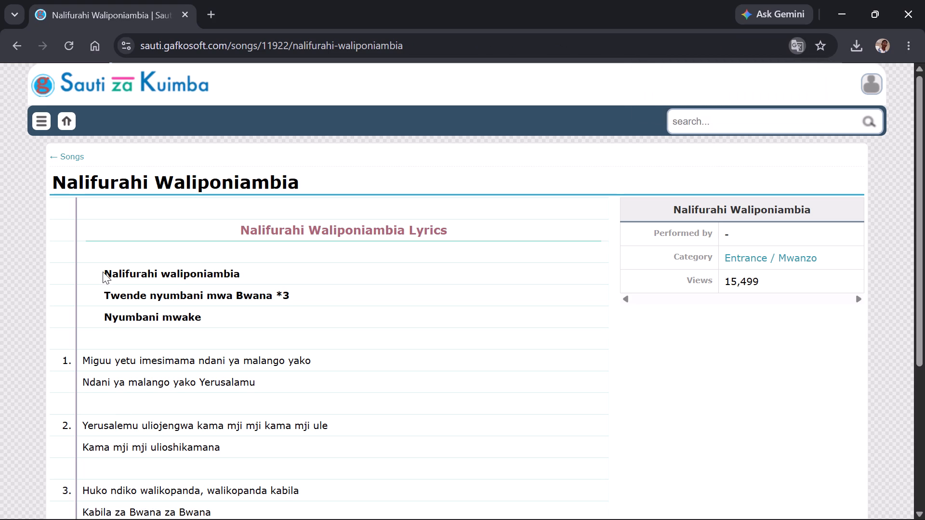
click(108, 277)
Return to the results and refine the search to "nalifurahi sana waliponiambia na twende nyumbani mwa bwana twende lyrics".
click(19, 50)
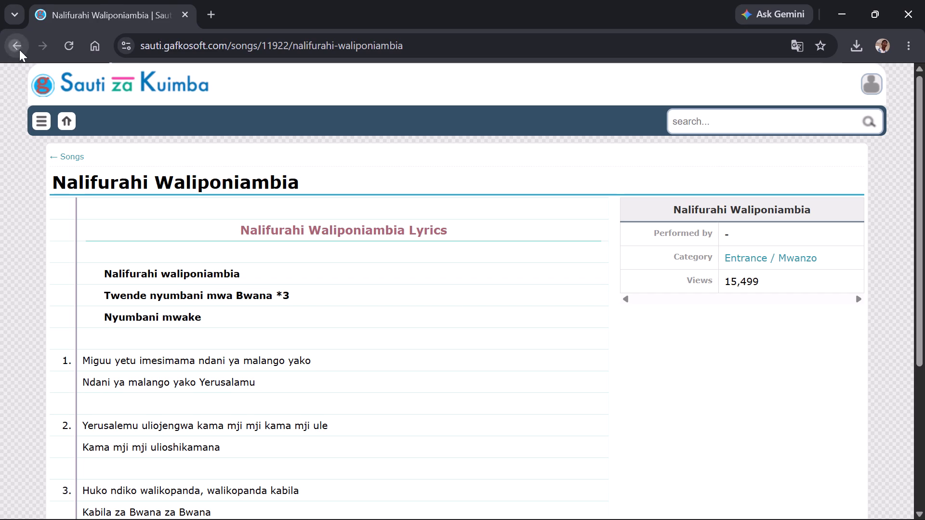
scroll(109, 347, down, 4)
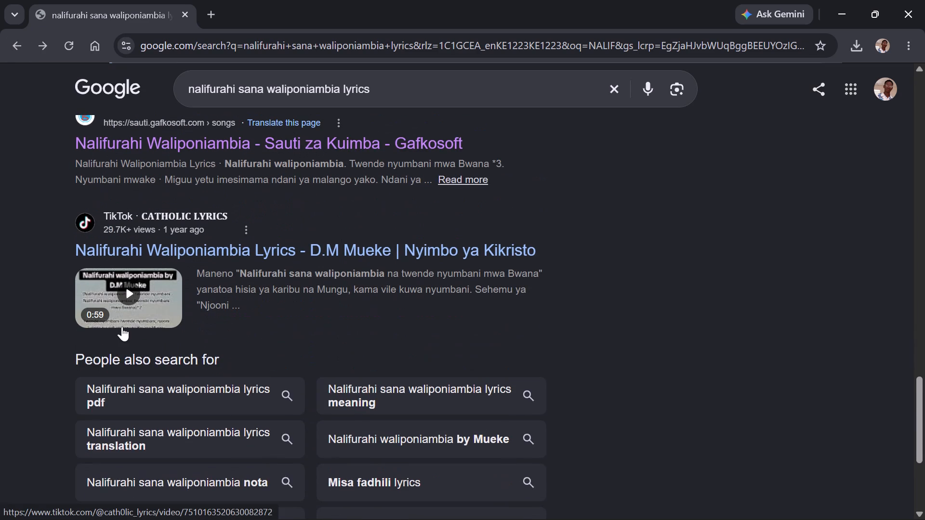
scroll(153, 277, down, 3)
scroll(153, 277, up, 19)
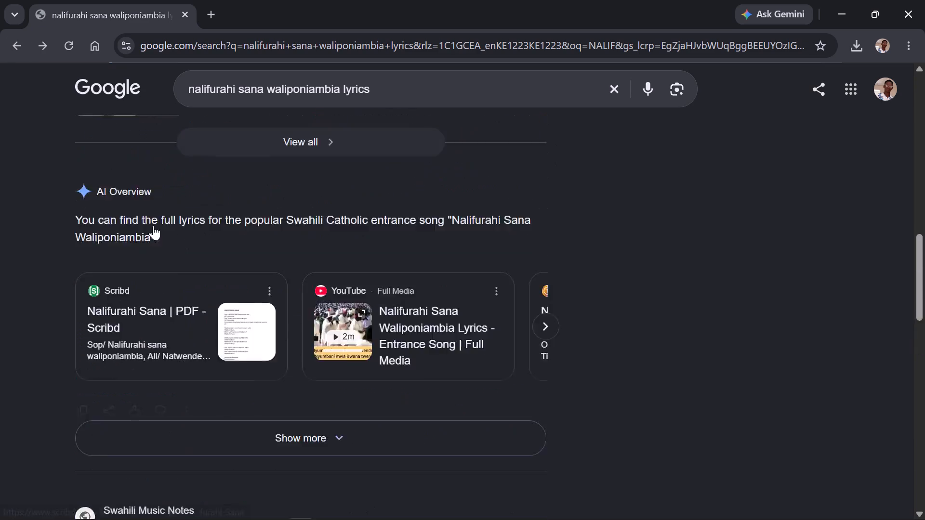
click(400, 91)
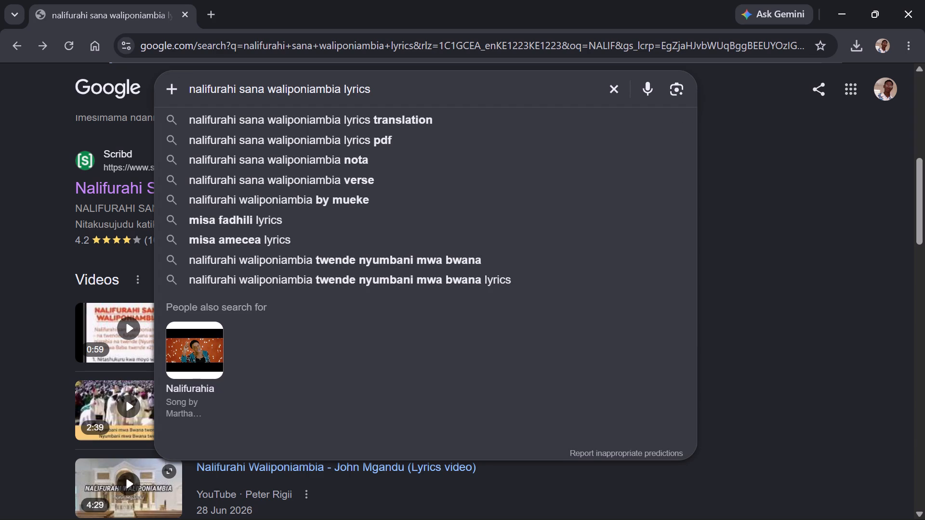
key(BackSpace)
key(BackSpace)
key(BackSpace)
key(BackSpace)
key(BackSpace)
key(BackSpace)
text(NA TWENDE)
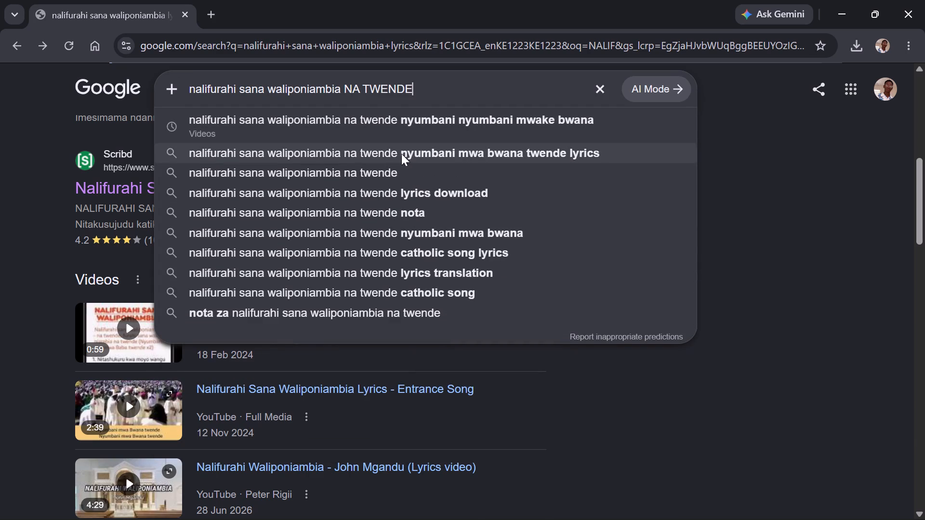
click(276, 160)
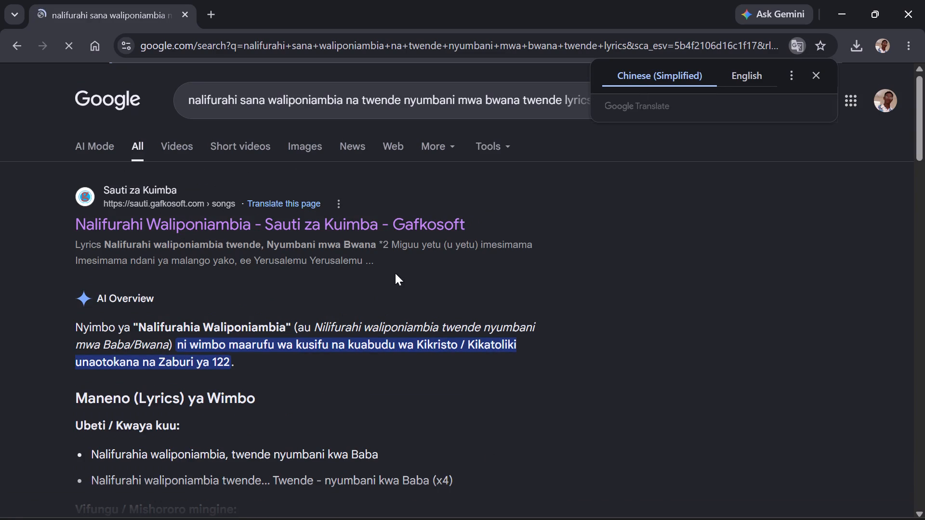
Look through the refined search results for the song's lyrics, ending back in PowerPoint on slide 9.
scroll(207, 299, down, 5)
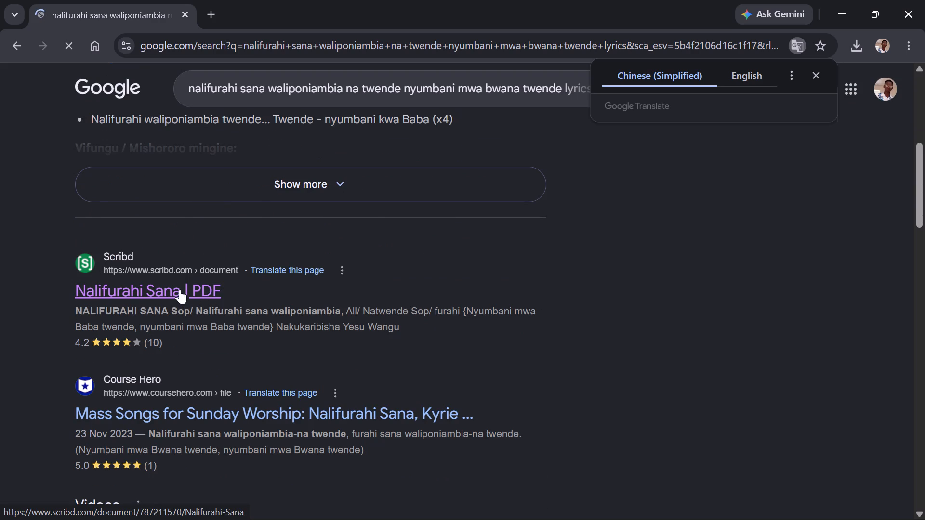
scroll(180, 289, down, 8)
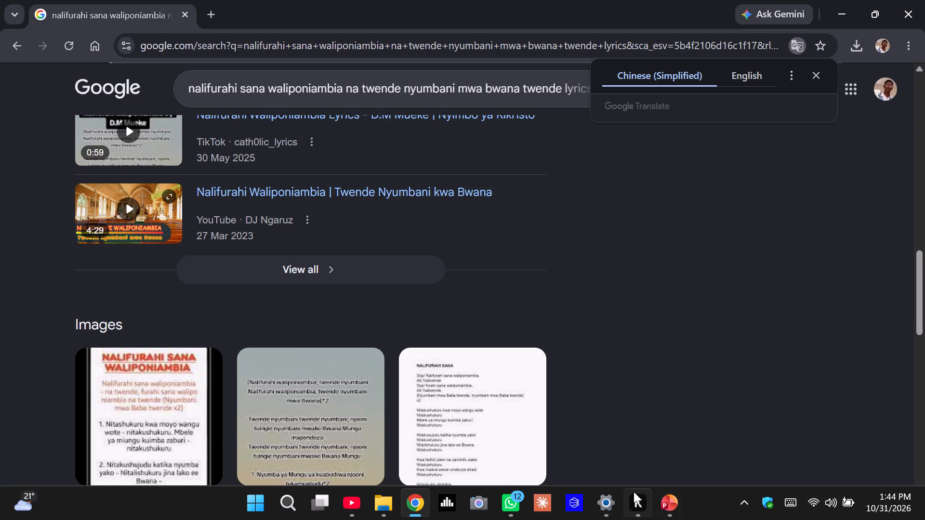
click(665, 512)
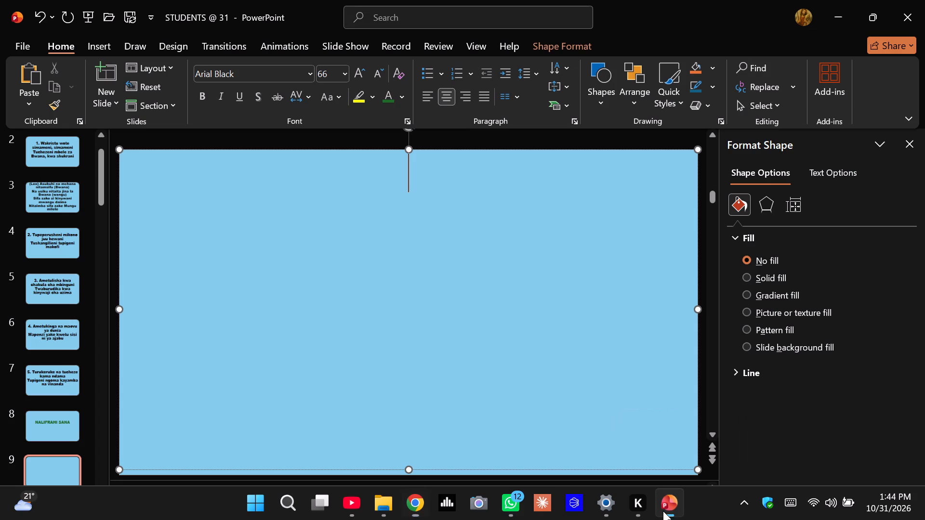
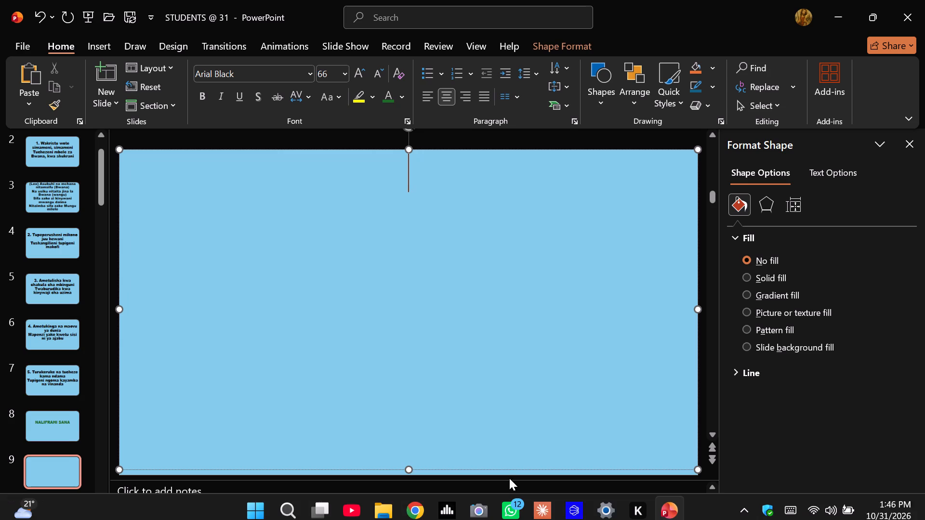
Switch back to Google Chrome's search results for the Nalifurahi Sana Waliponiambia lyrics.
click(388, 513)
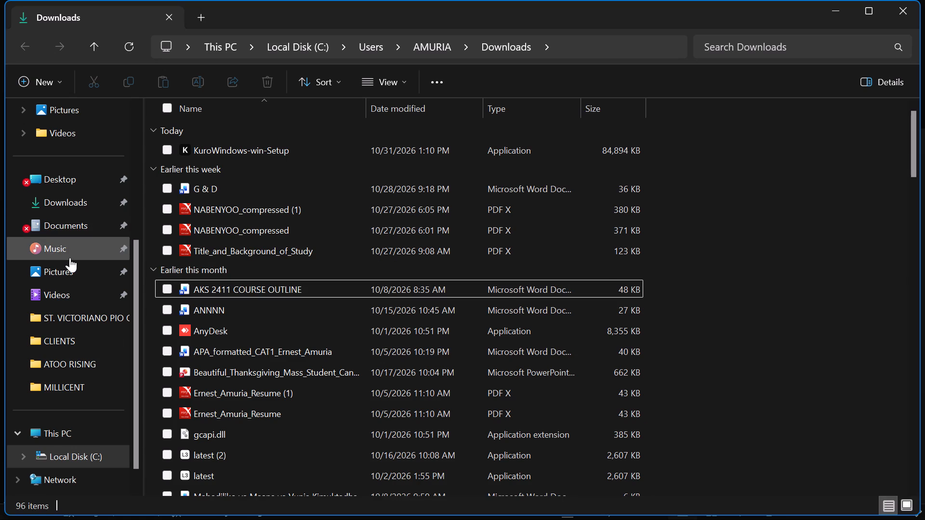
click(835, 8)
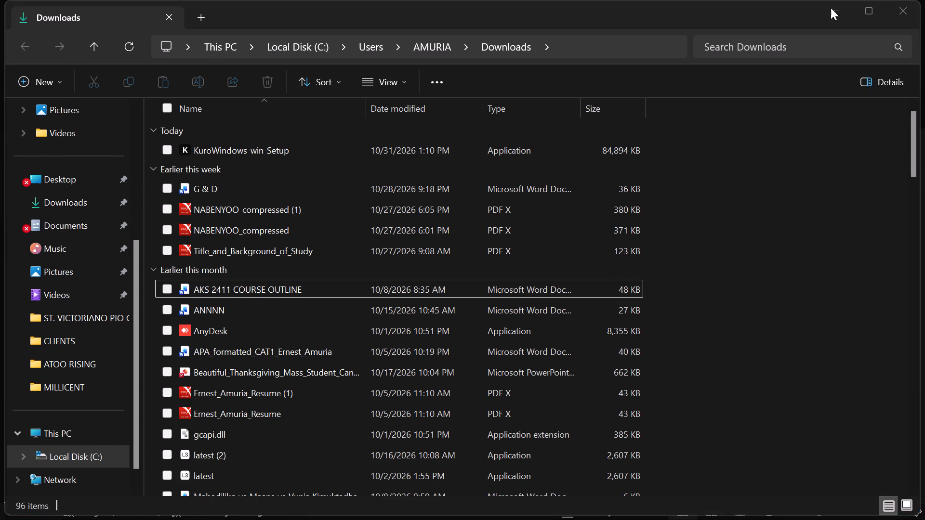
click(828, 23)
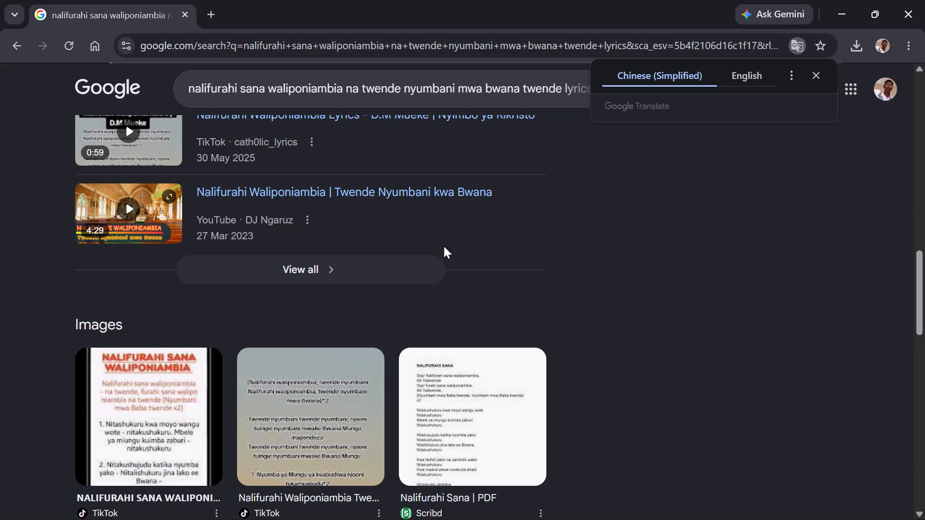
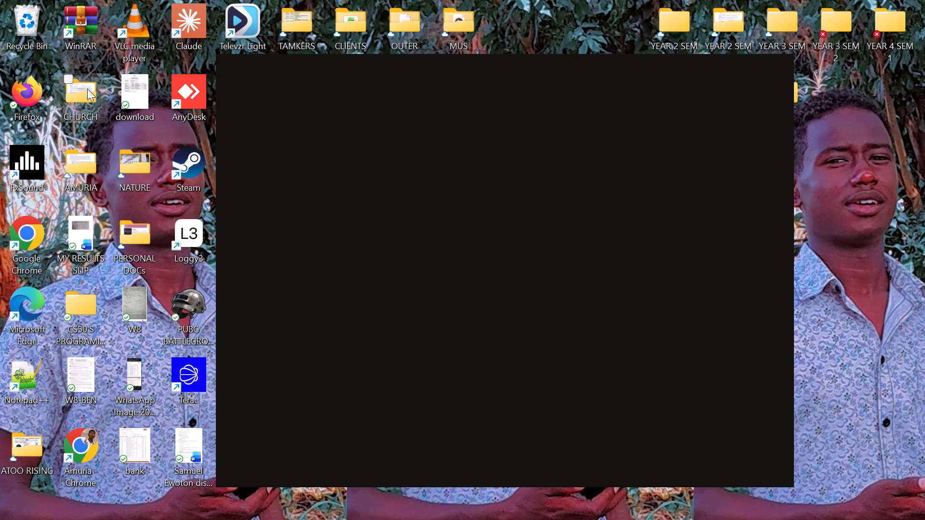
Open the CHURCH folder on the desktop.
double_click(91, 101)
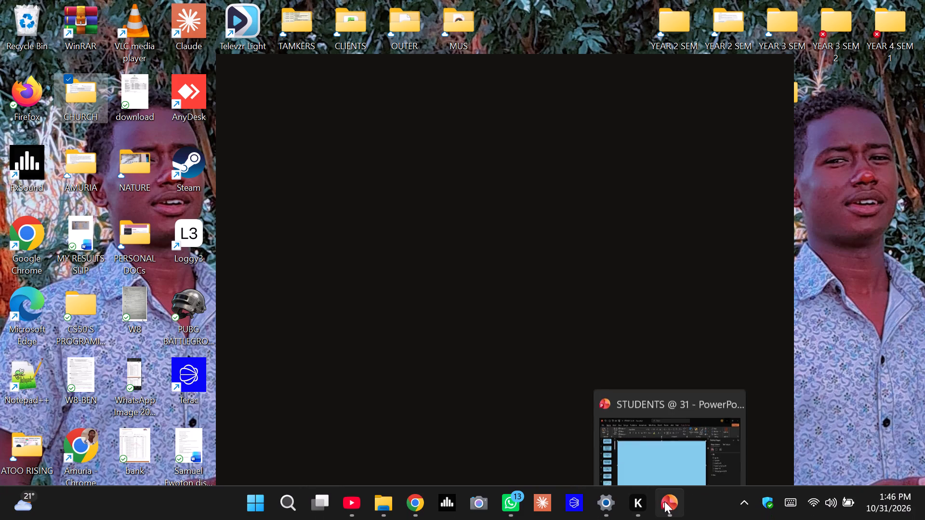
Switch back to the STUDENTS @ 31 presentation in PowerPoint.
click(664, 501)
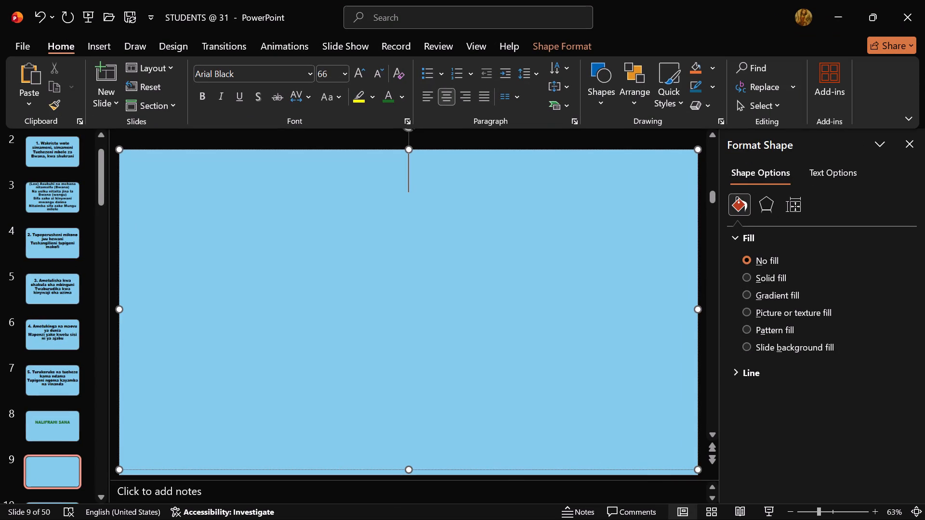
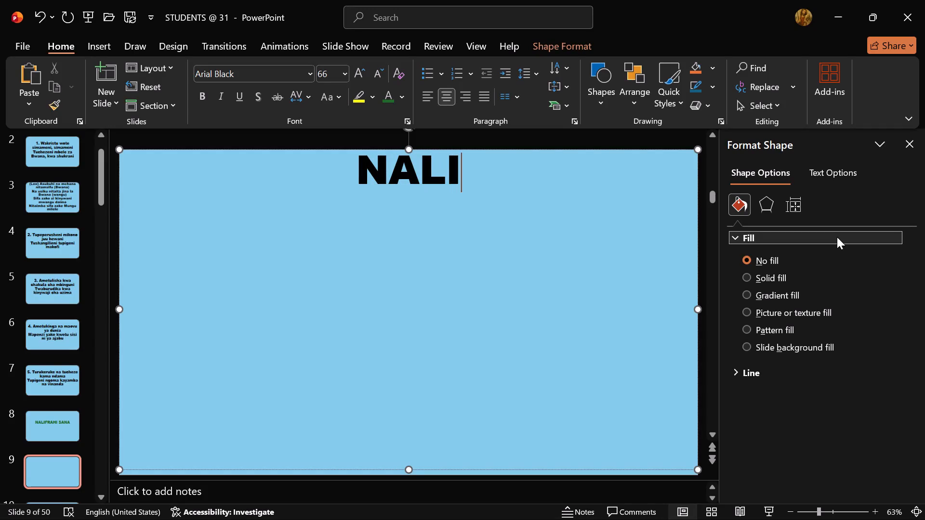
Replace the text on slide 9 with the lyric line "Nalifurahi sana wliponiambia, na twende".
key(BackSpace)
key(BackSpace)
key(BackSpace)
key(BackSpace)
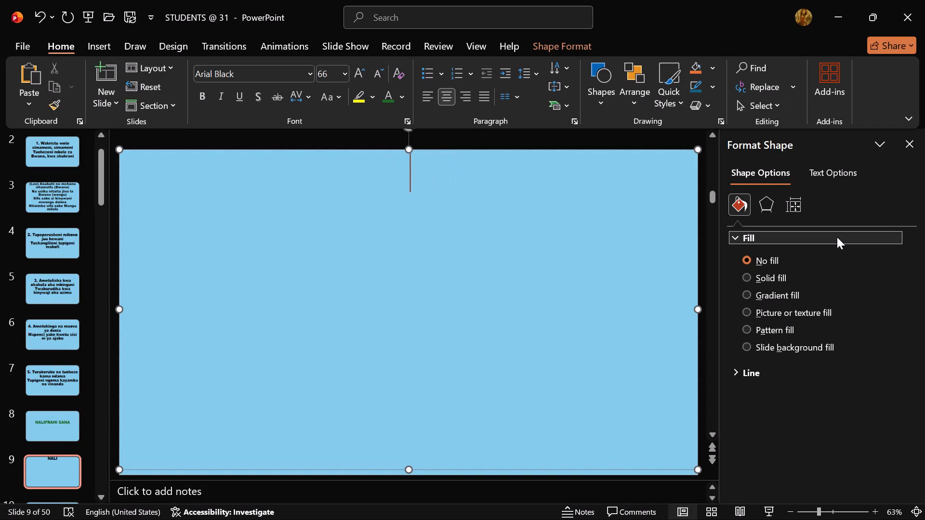
text(nalifurahi sana wliponiamni)
key(BackSpace)
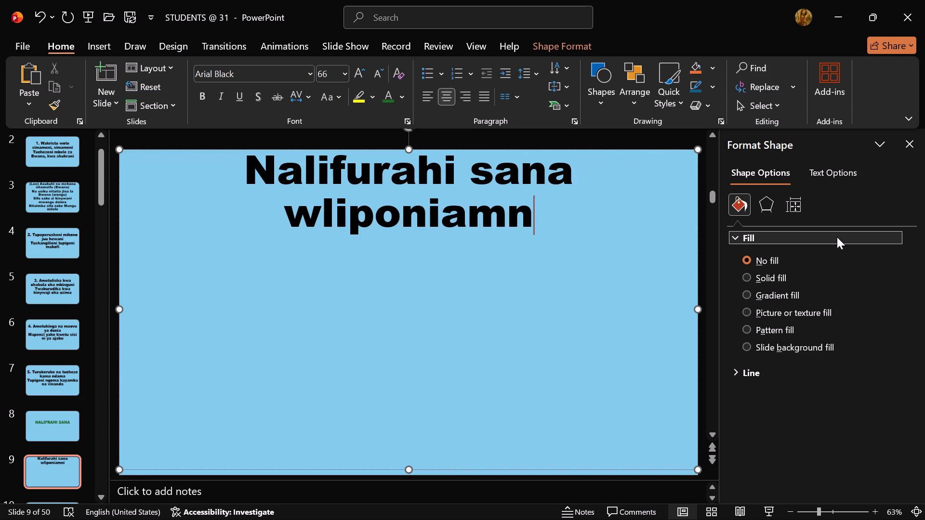
key(BackSpace)
key(b)
text(ia, na twende)
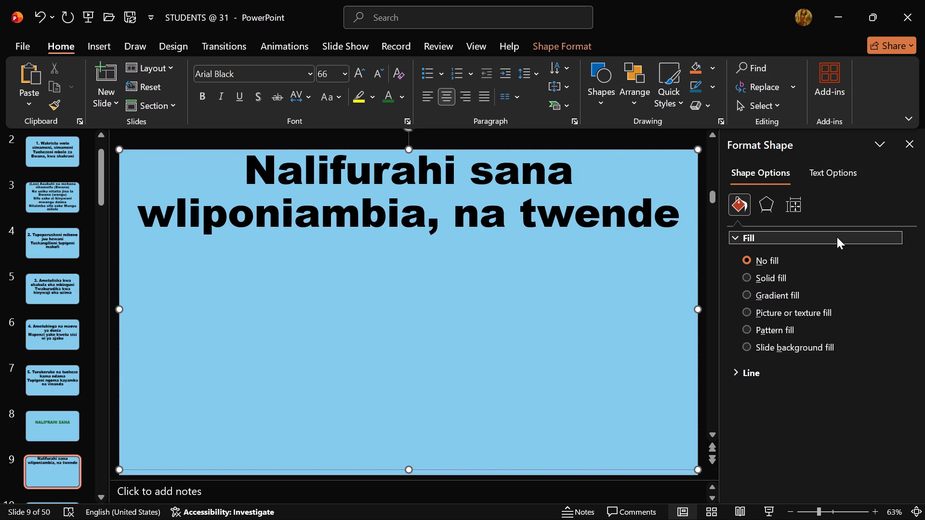
Add a second lyric line on slide 9 reading "Furahi sana waliponiambia, na twende".
key(Return)
text(furahi sn)
key(BackSpace)
text(sa)
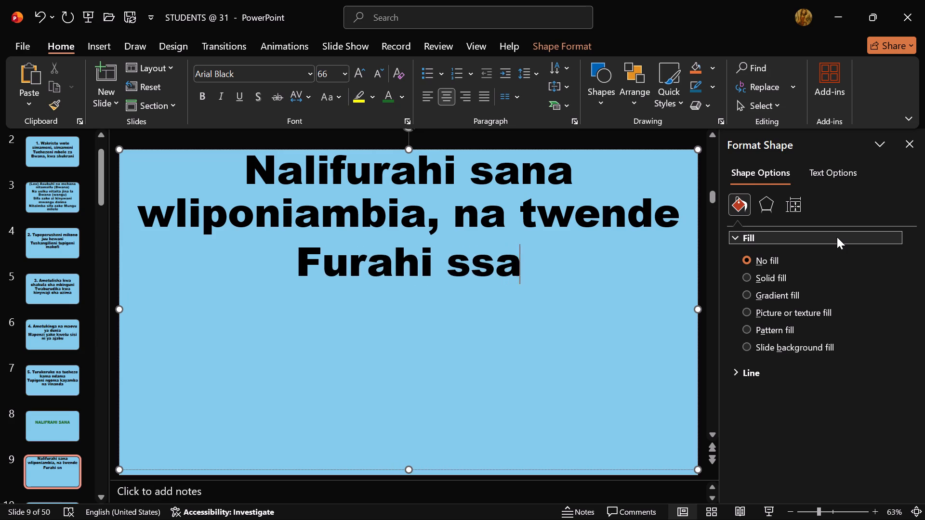
key(BackSpace)
key(BackSpace)
text(ana waliponiambiw)
key(BackSpace)
key(a)
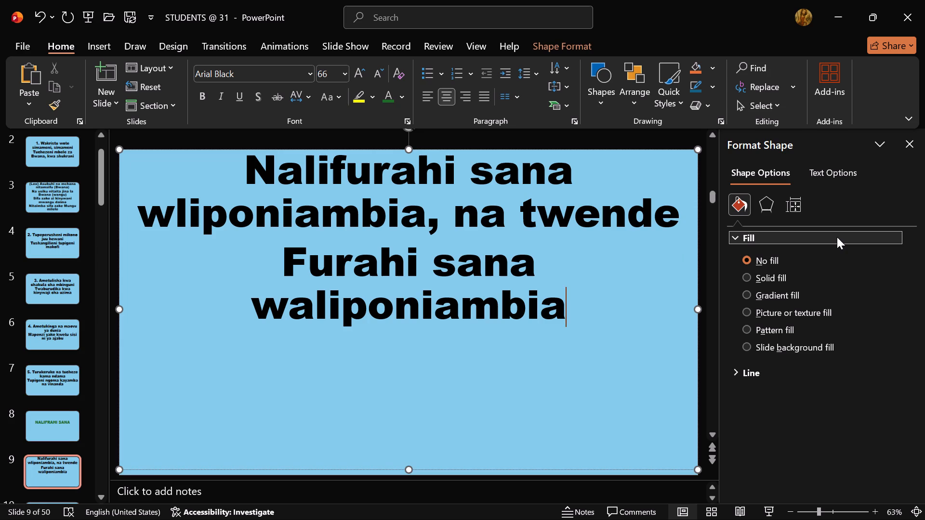
text(, na twende)
Add a third lyric line on slide 9, enclosed in parentheses, reading "(Nyumbani mwa Baba twende*2)".
key(Return)
text(nyumbani kw)
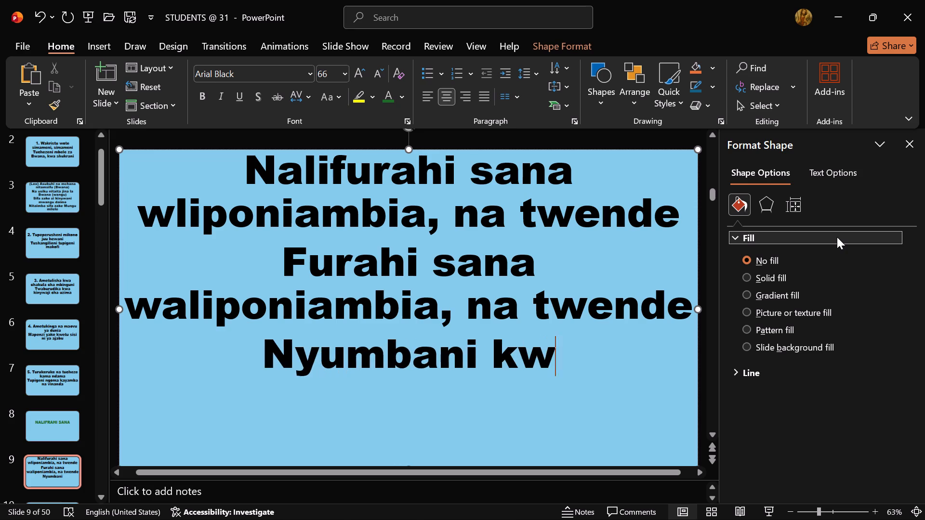
key(BackSpace)
key(BackSpace)
text(mwa)
key(space)
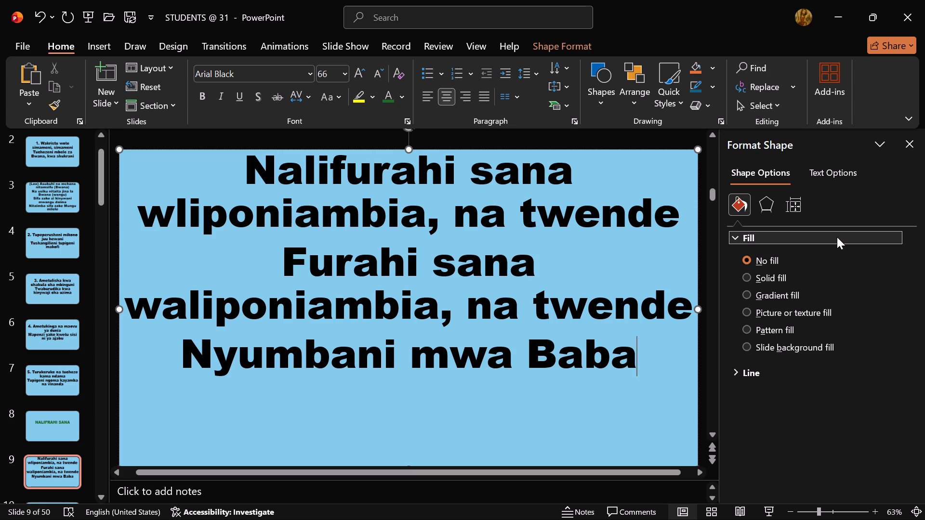
key(space)
text(twende)
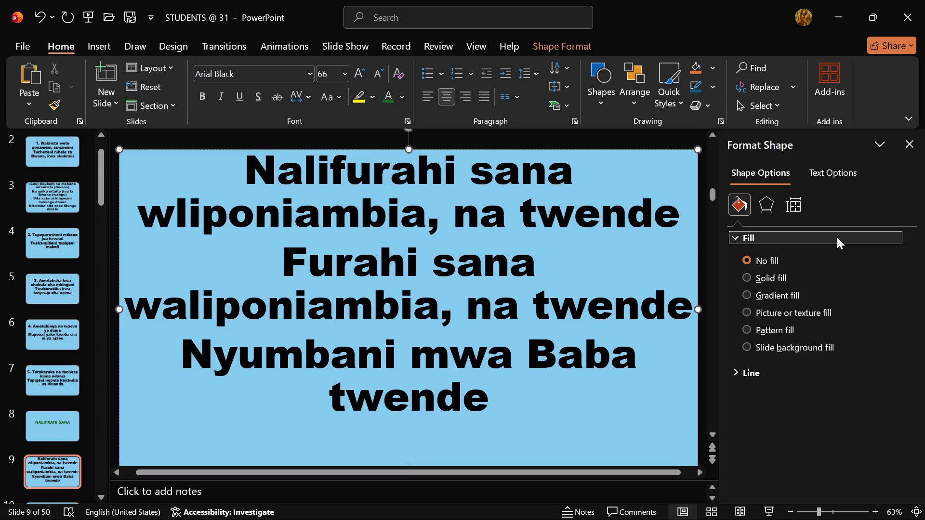
text(*2)
key(shift+parenright)
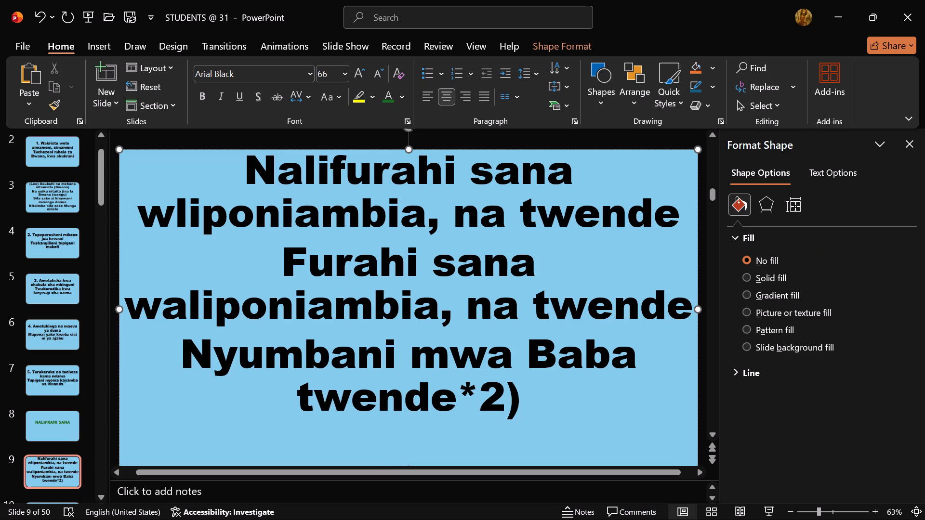
drag(214, 355, 193, 369)
click(193, 369)
key(shift+parenleft)
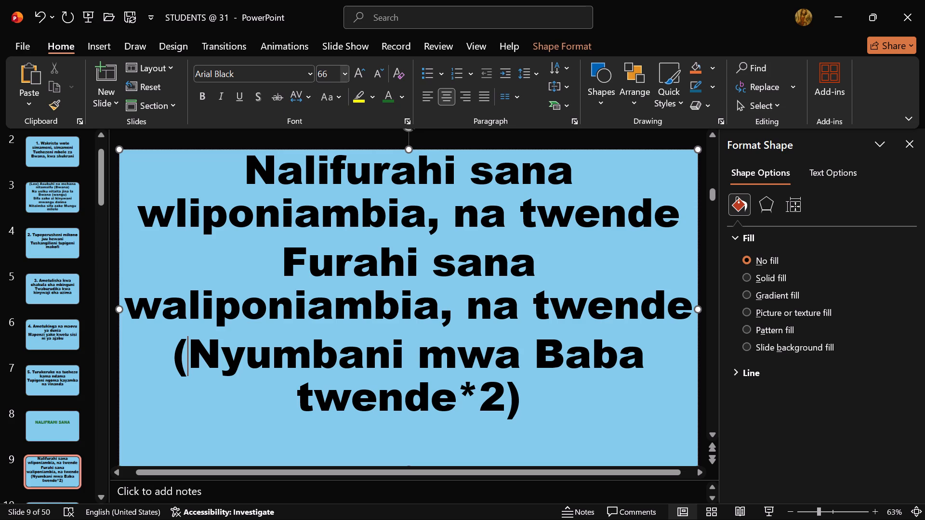
Recolour all the lyrics on slide 9 with the darkest shade of the light grey theme colour.
drag(243, 171, 608, 441)
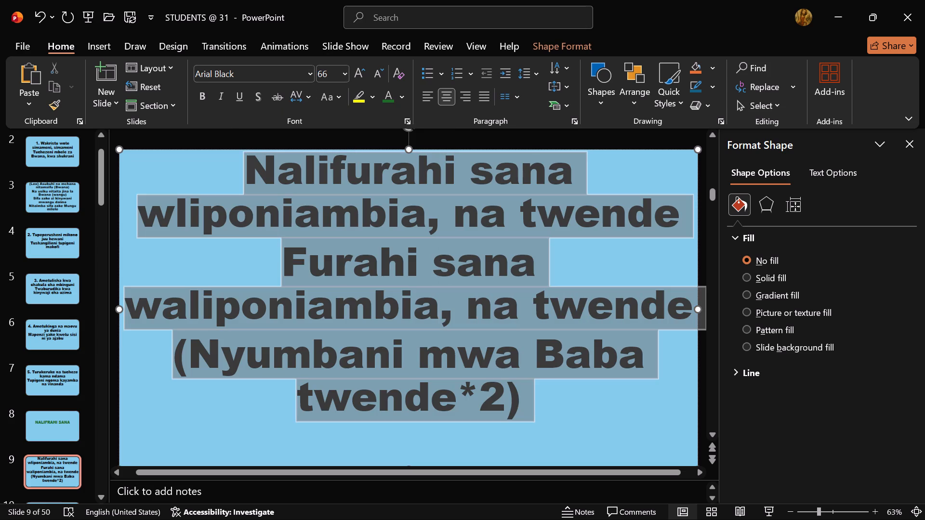
drag(608, 441, 610, 439)
click(747, 415)
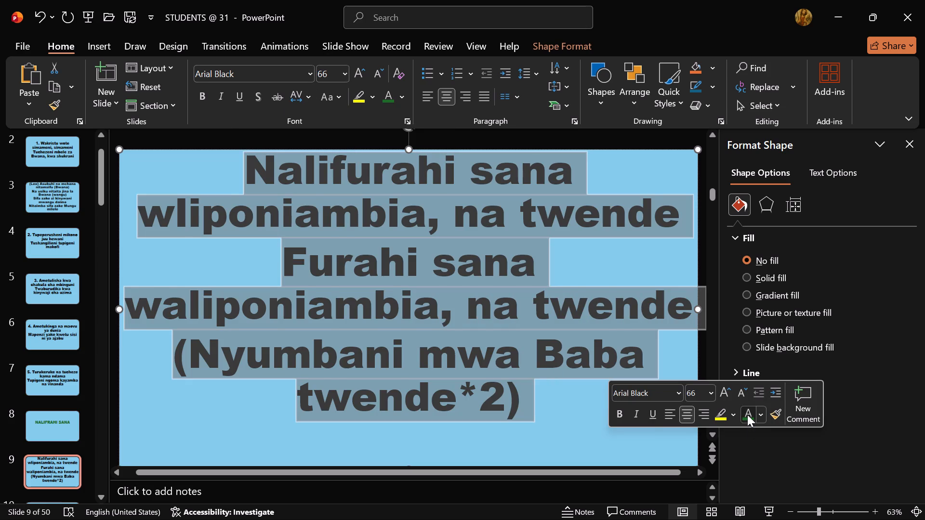
click(747, 414)
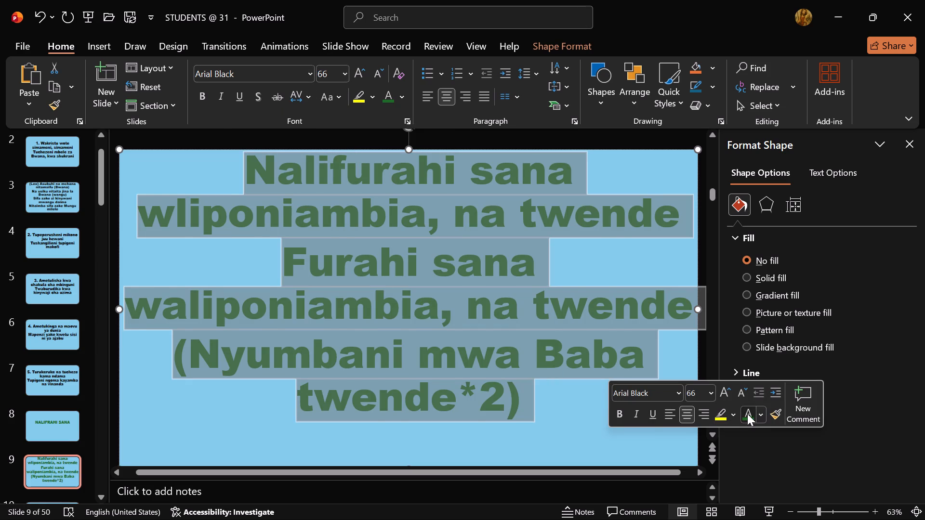
click(765, 417)
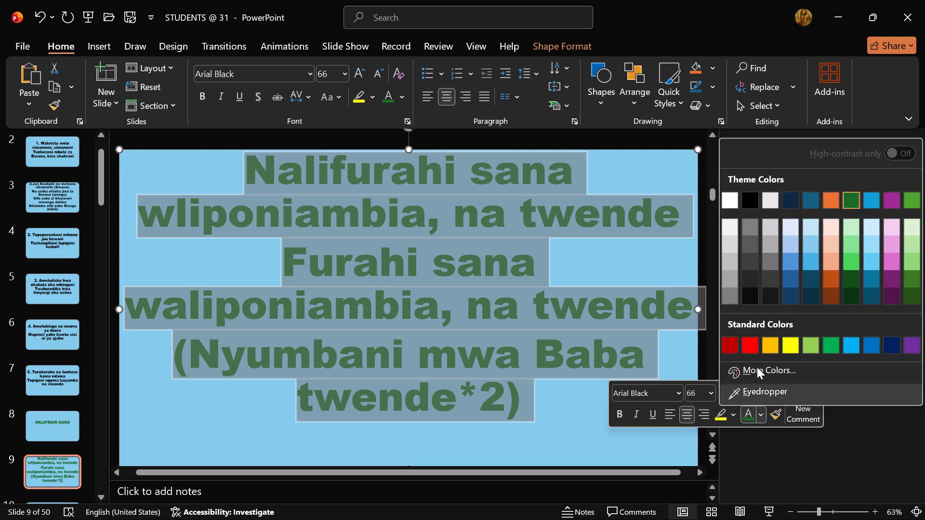
click(769, 298)
click(416, 234)
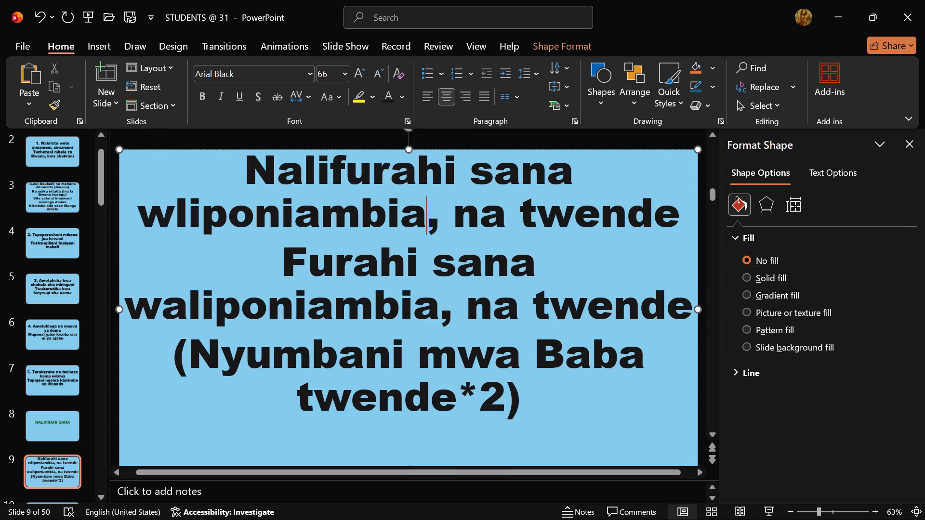
Enter the first verse line on blank slide 10: "1. Nitakushuku kwa moyo wangu wote- nitakushukuru".
scroll(69, 435, down, 3)
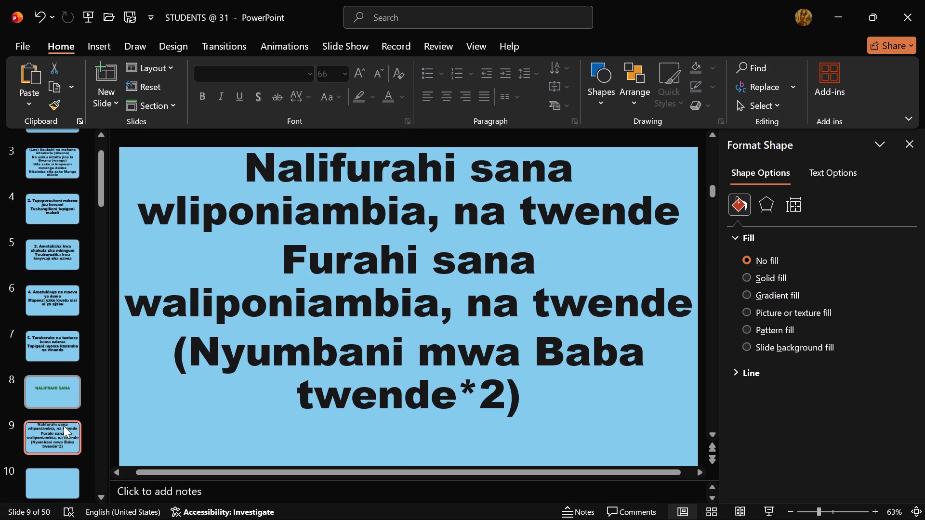
click(66, 464)
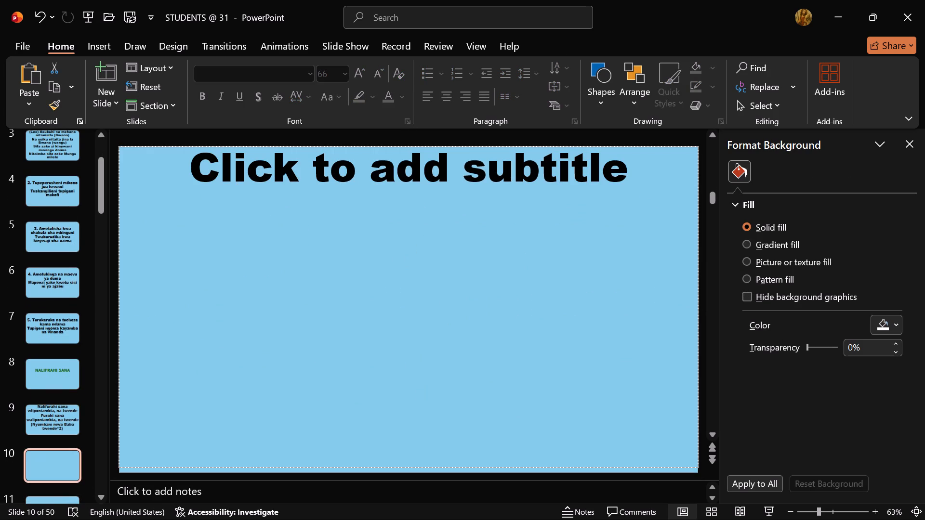
click(324, 189)
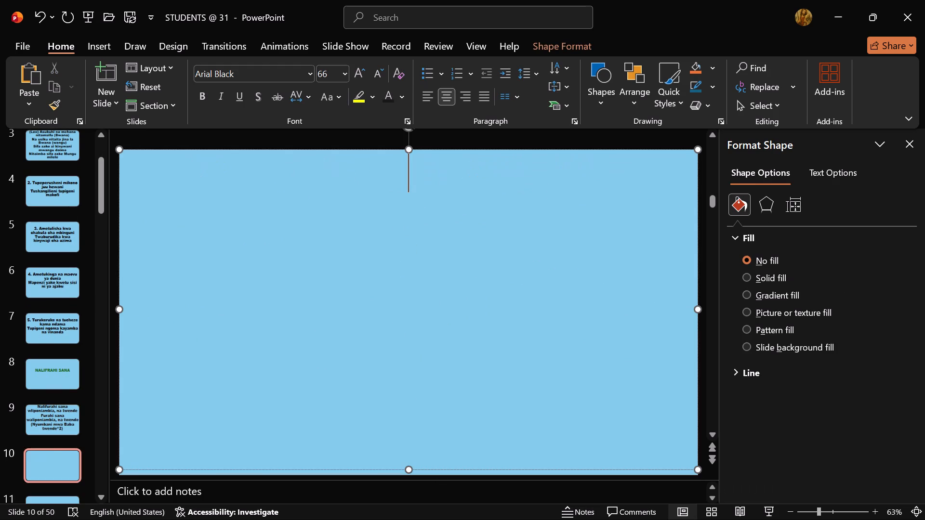
key(1)
text(. nitakus)
text(huku)
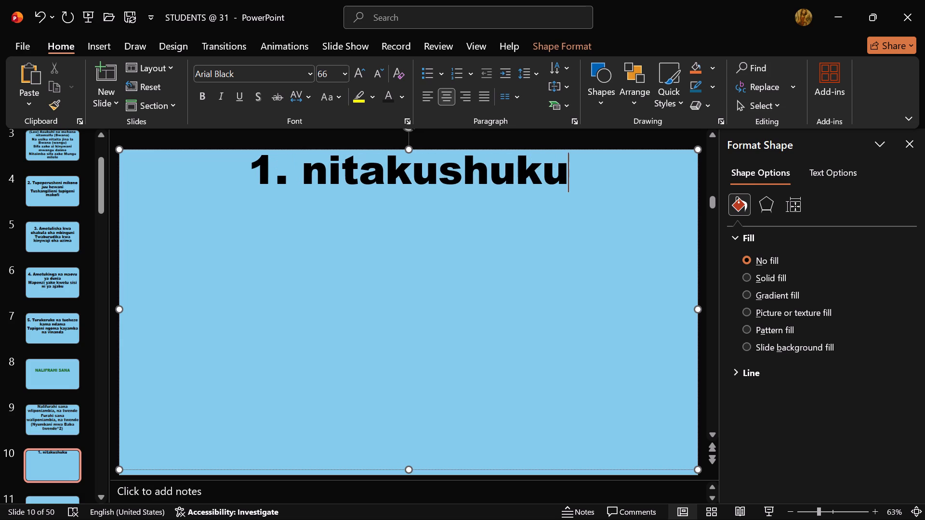
key(space)
text(kwa moyo wangu wote)
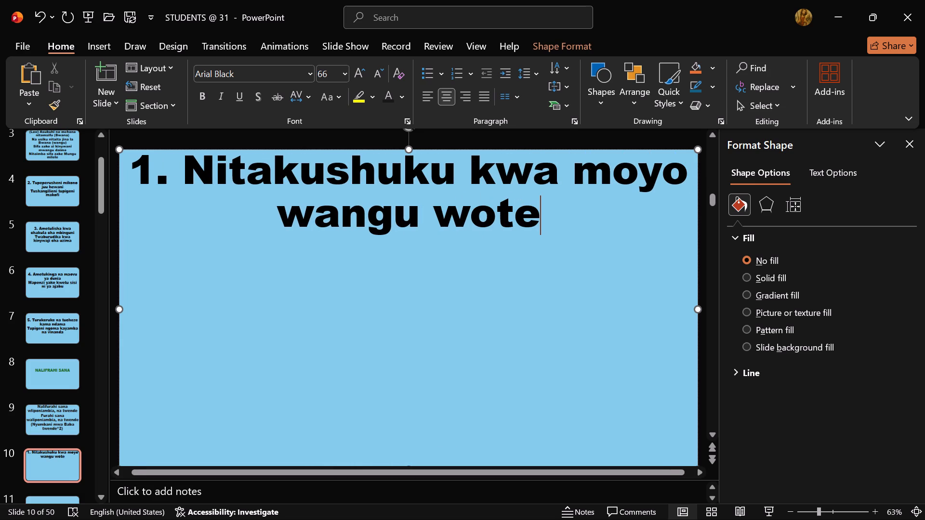
text(- nitakushukuru)
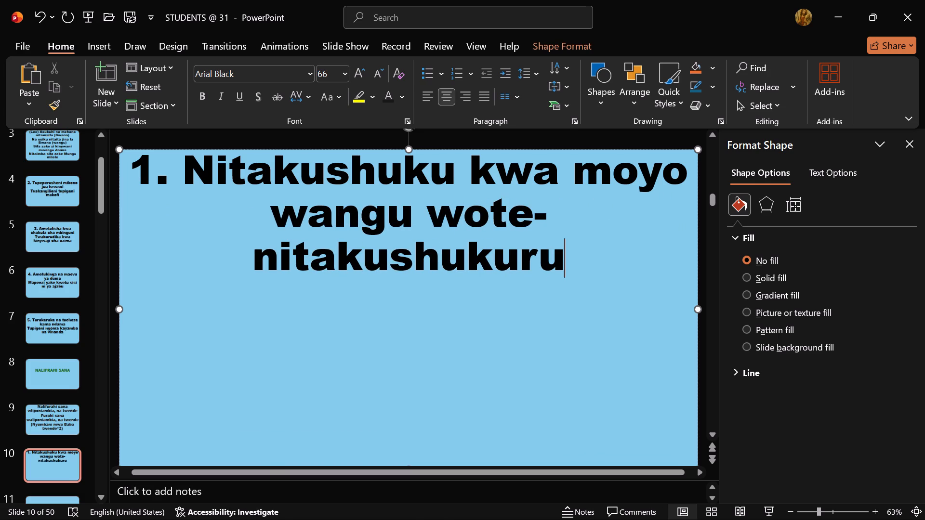
Add a new line to the verse on slide 10 reading "Mbele ya miungu kuimba zaburi- nitakushukuru".
key(Return)
text(mbee)
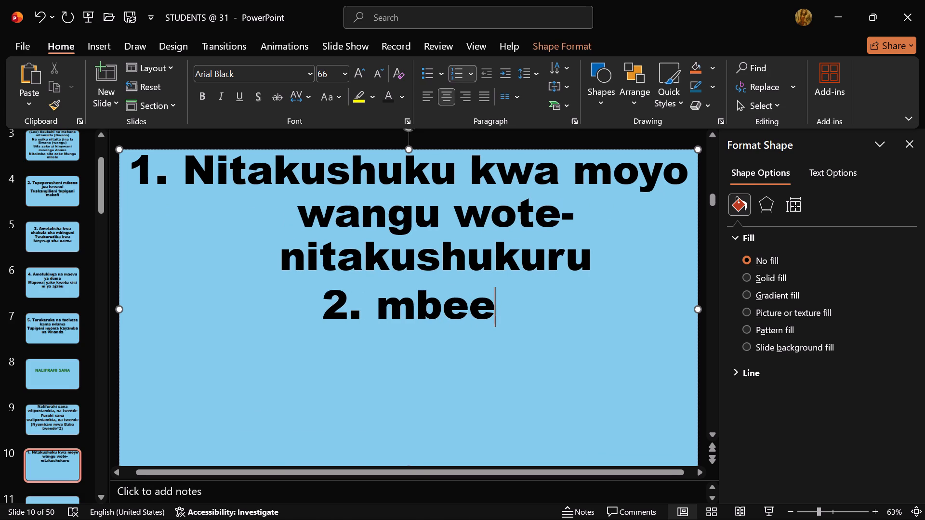
key(BackSpace)
text(le)
key(space)
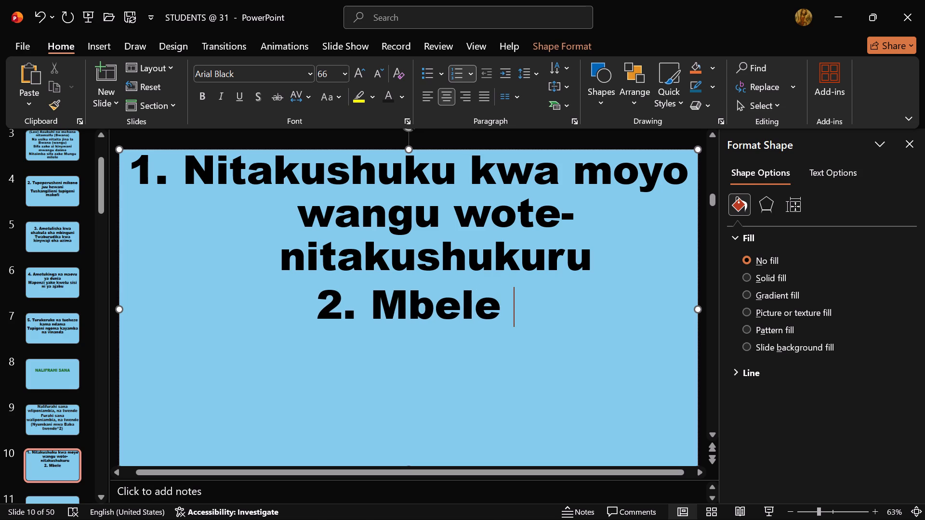
text(ya)
key(space)
text(miungu)
key(space)
text(kuimba za)
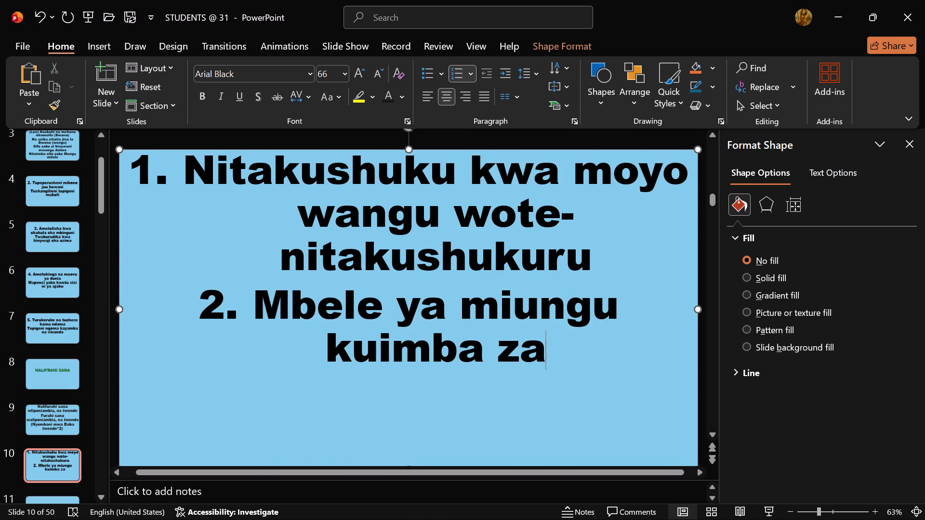
text(buri)
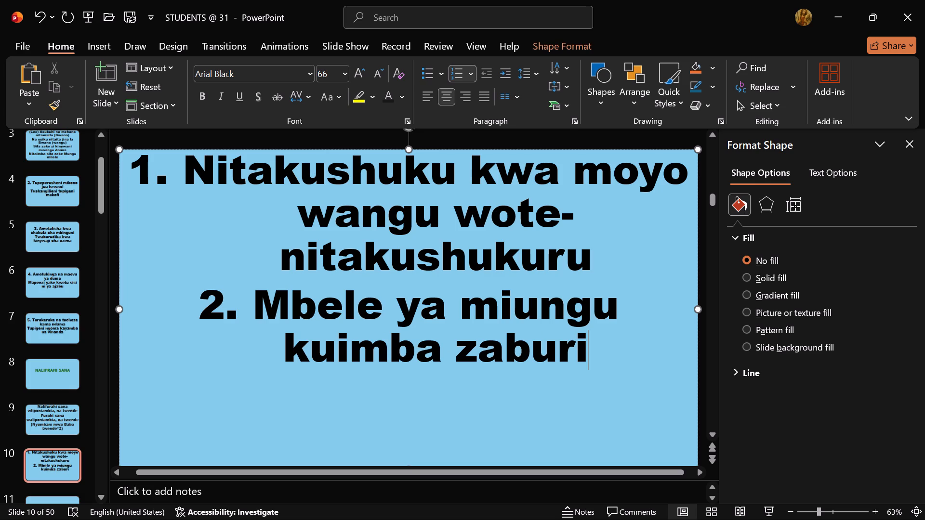
text(- nitakushukuru)
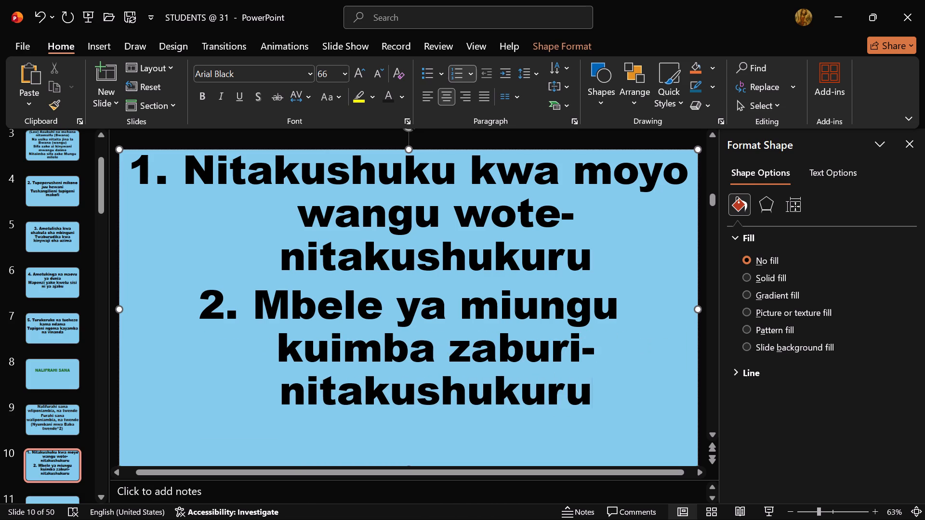
Remove the automatic number 2 from the "Mbele ya miungu" line on slide 10, keeping it on its own line.
click(255, 312)
key(BackSpace)
key(BackSpace)
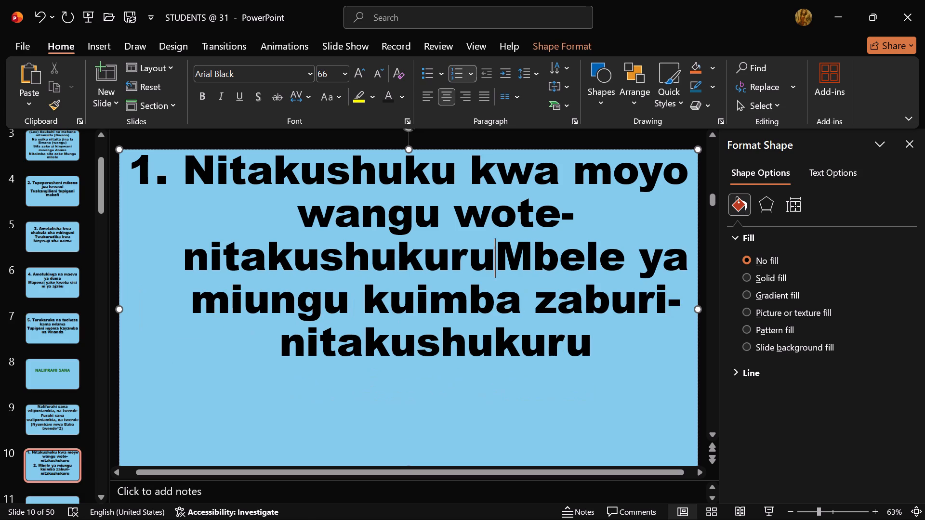
key(Return)
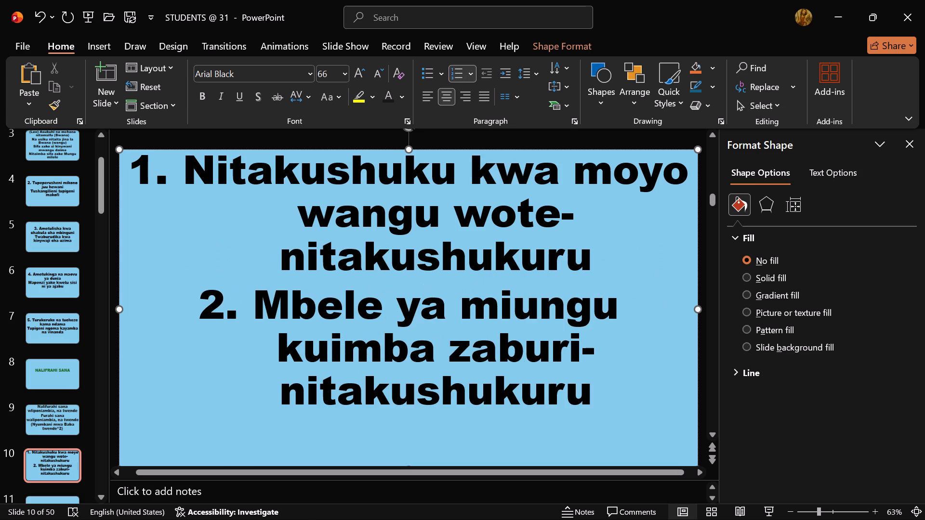
key(BackSpace)
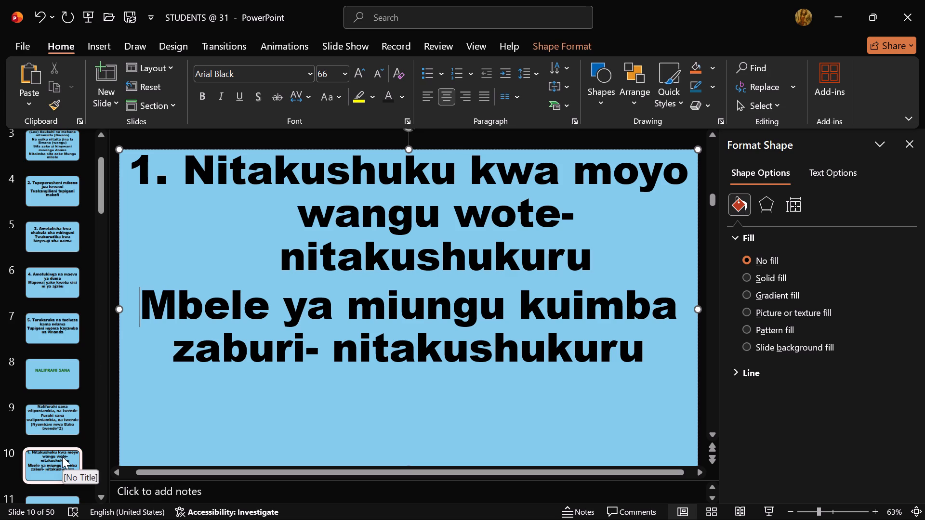
Close the Format Background pane to enlarge the slide view.
scroll(62, 459, down, 1)
click(386, 255)
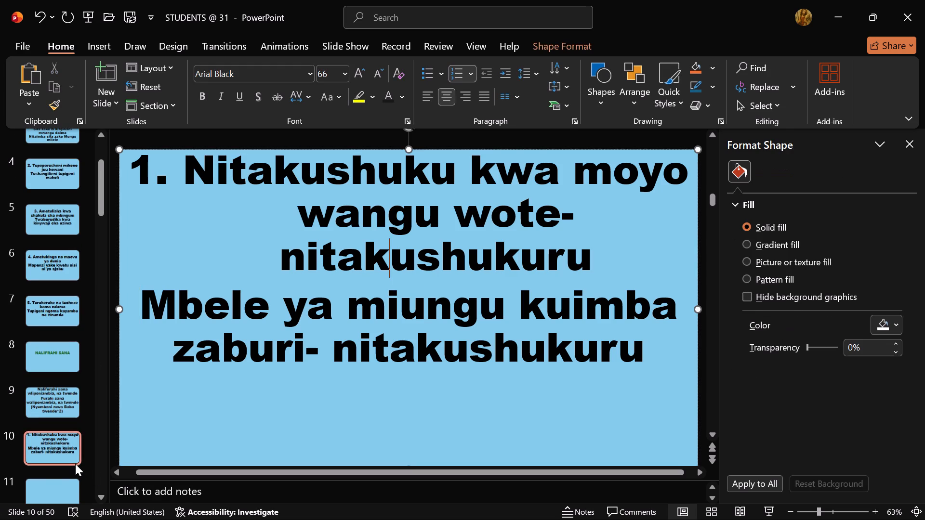
click(75, 464)
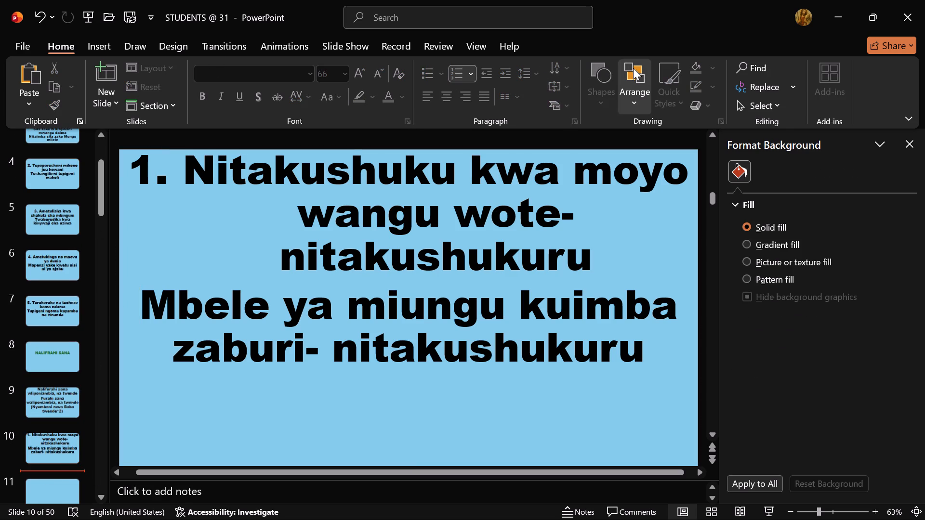
click(916, 141)
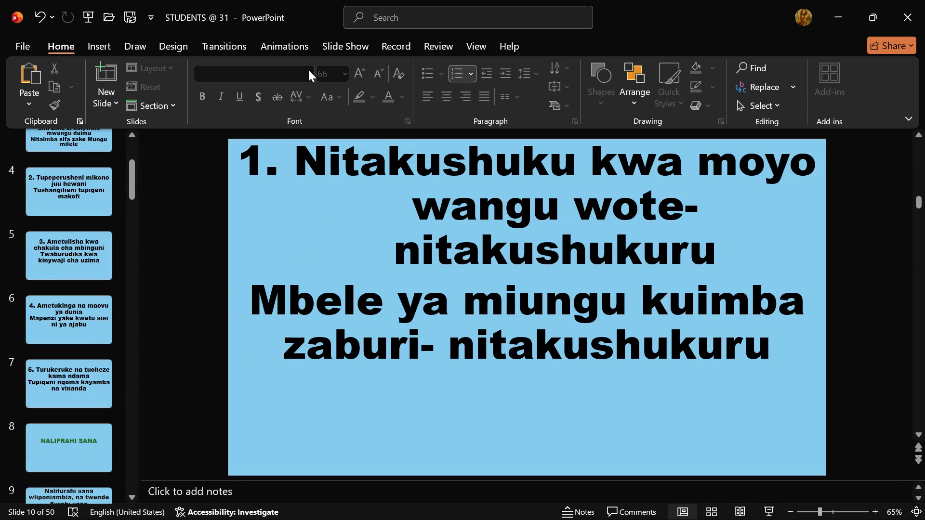
Enter the second verse's first line on blank slide 11: "2. Nitakusujudu katika nyumba yako".
scroll(63, 422, down, 3)
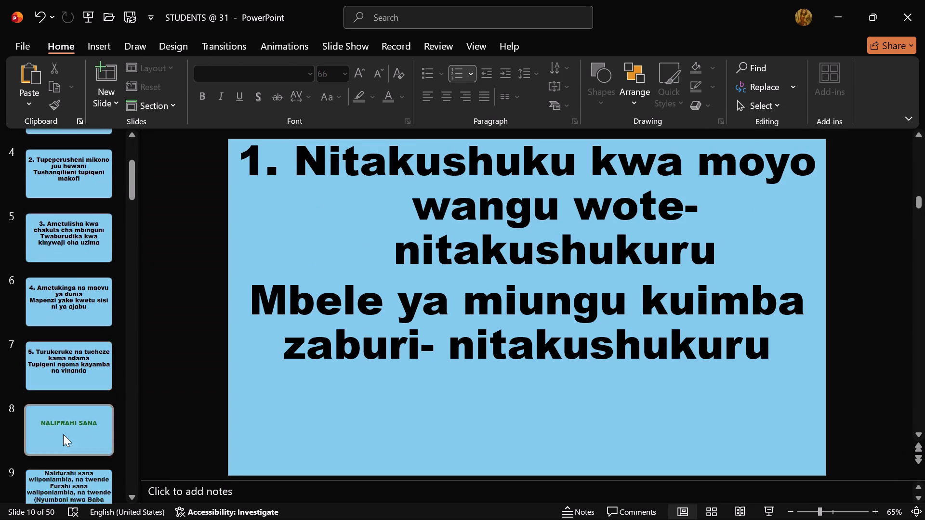
scroll(63, 434, down, 3)
click(79, 410)
click(73, 466)
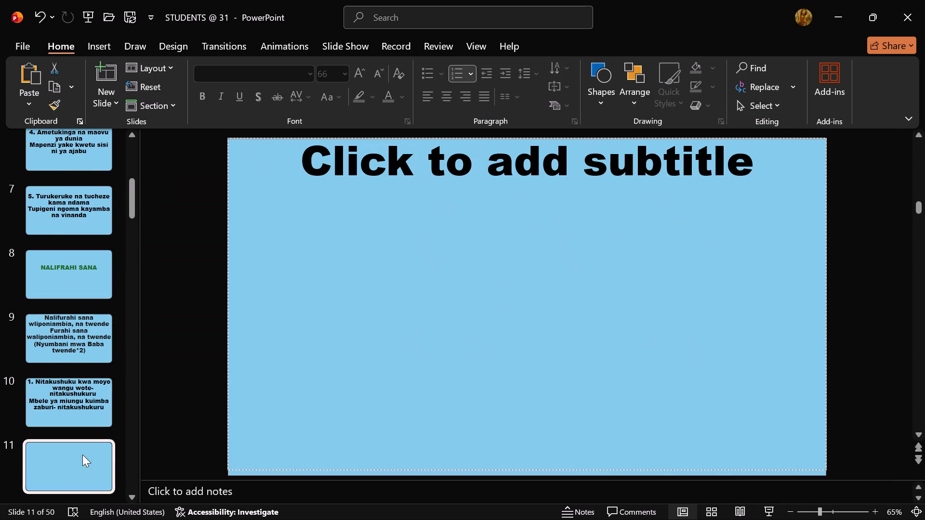
key(2)
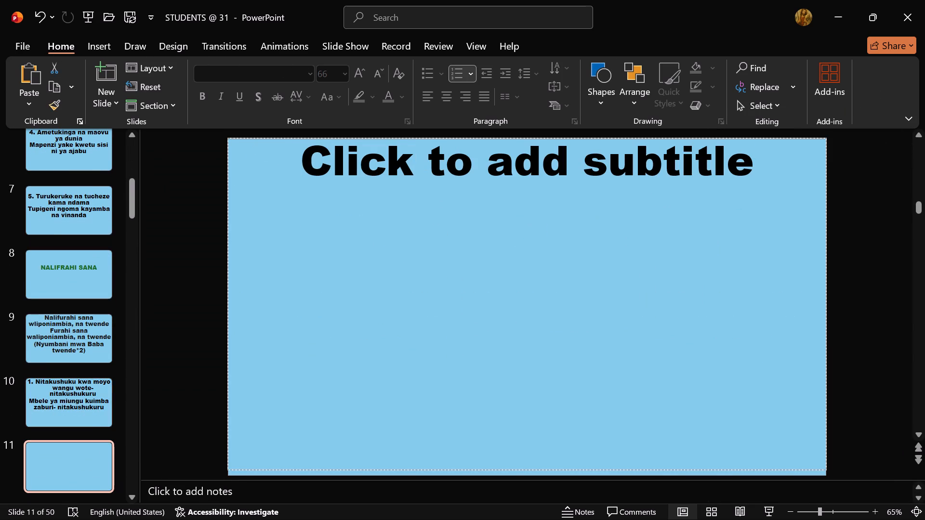
click(423, 176)
key(2)
text(.)
key(space)
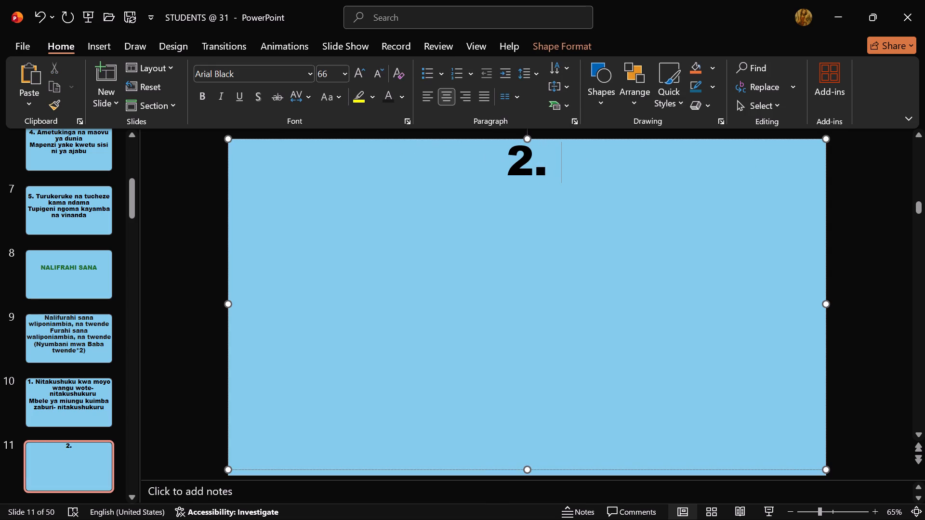
key(m)
key(BackSpace)
text(nitakusujus)
key(BackSpace)
text(du)
key(space)
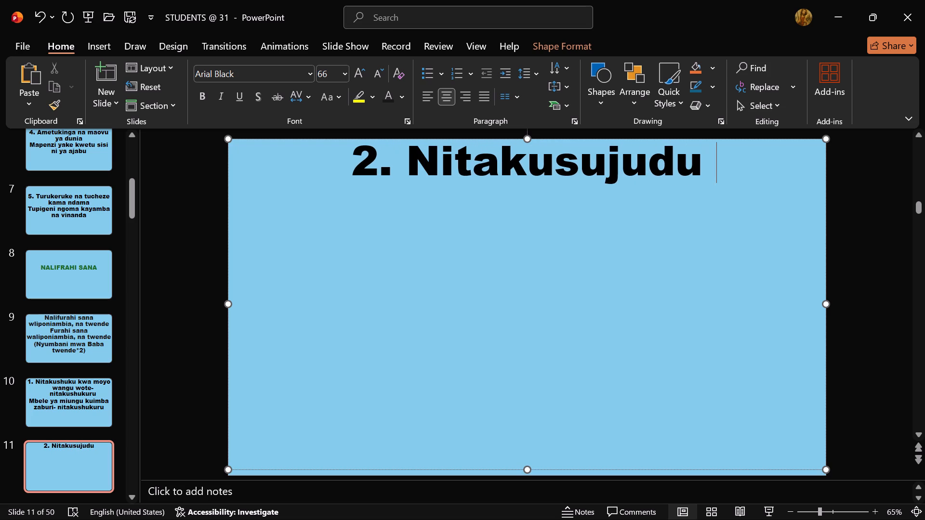
text(katika nyumba)
key(space)
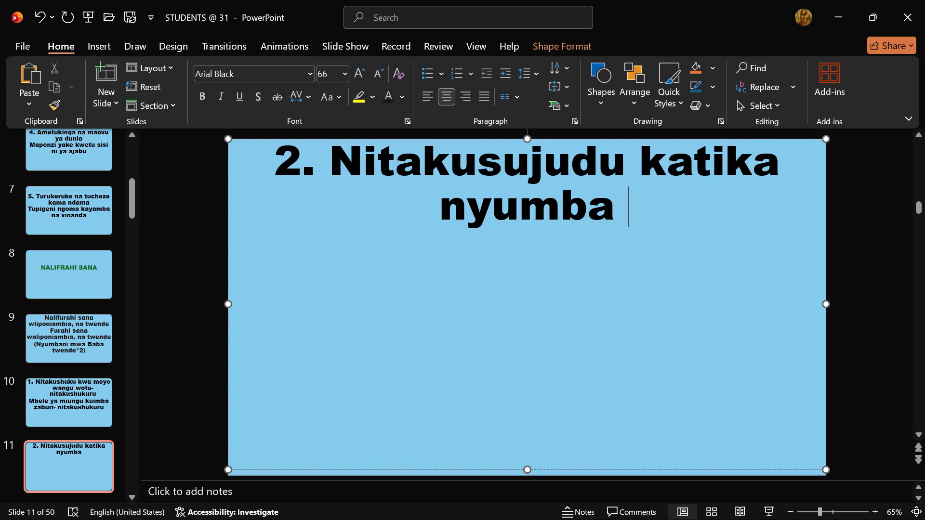
text(yako)
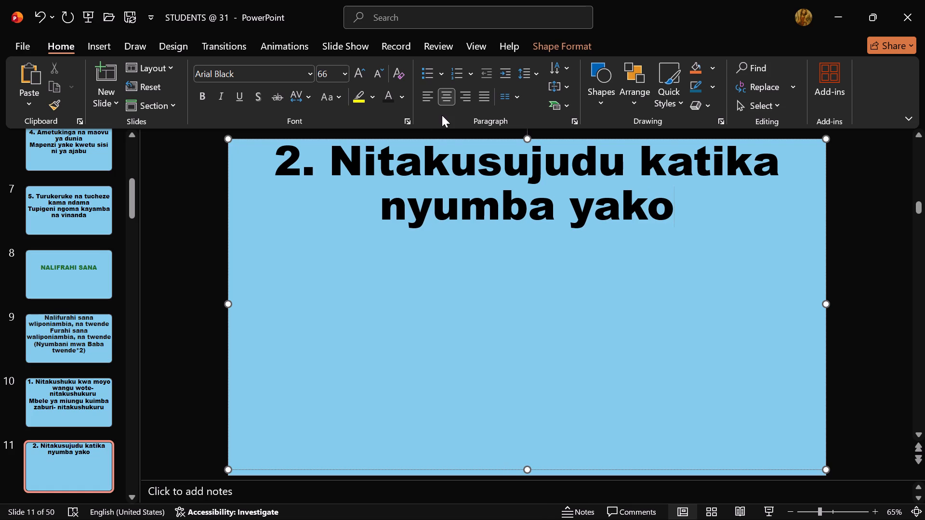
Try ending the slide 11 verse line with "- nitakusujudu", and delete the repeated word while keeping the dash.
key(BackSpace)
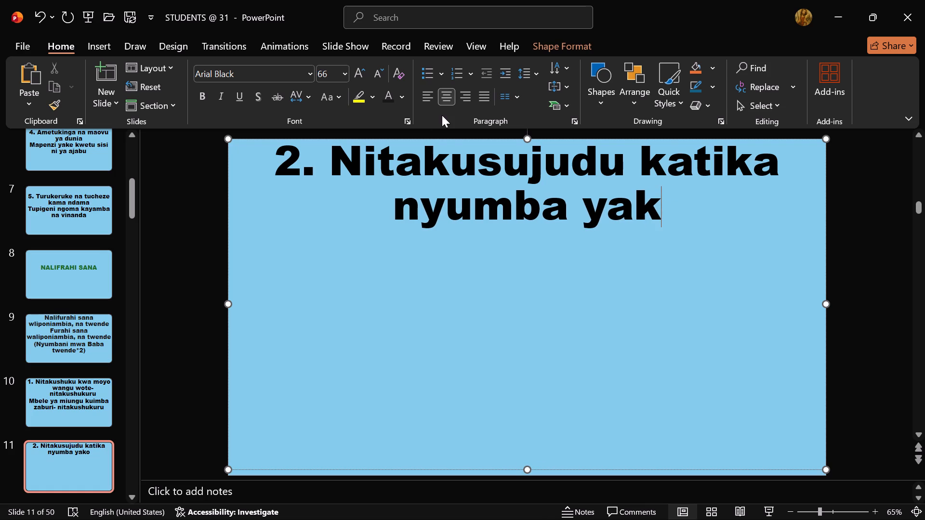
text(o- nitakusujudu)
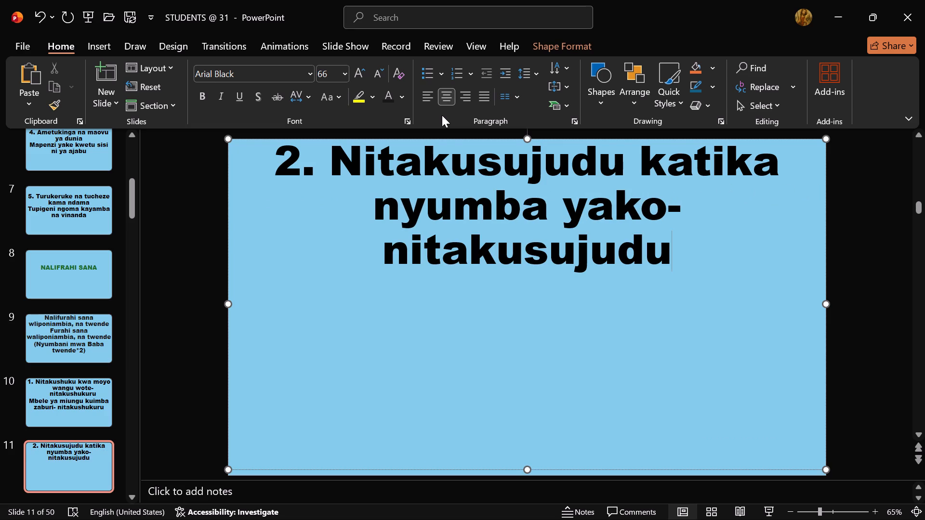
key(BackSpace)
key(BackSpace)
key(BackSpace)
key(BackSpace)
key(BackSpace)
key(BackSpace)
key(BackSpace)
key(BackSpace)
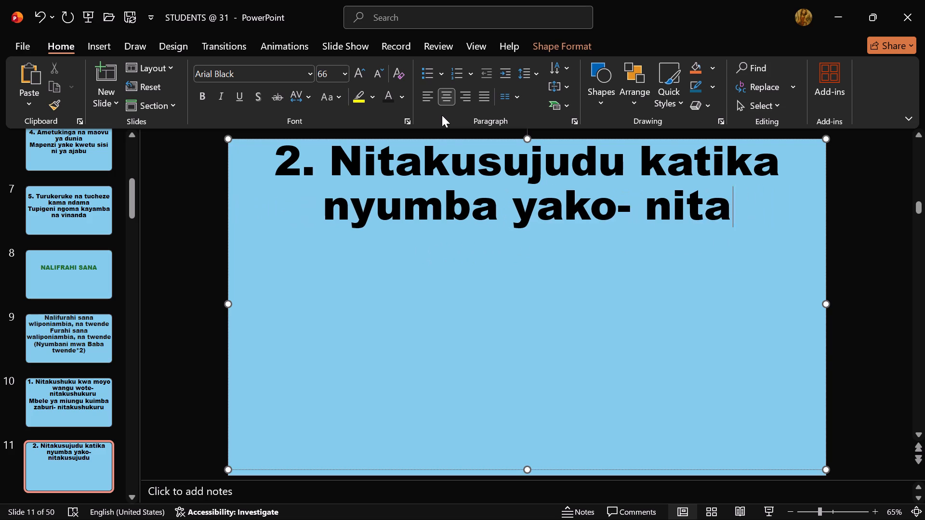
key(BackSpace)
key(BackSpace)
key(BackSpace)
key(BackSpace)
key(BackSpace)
Add a new line to the verse on slide 11 reading "Nitalishukuru jina lako ee Bwana---".
key(Return)
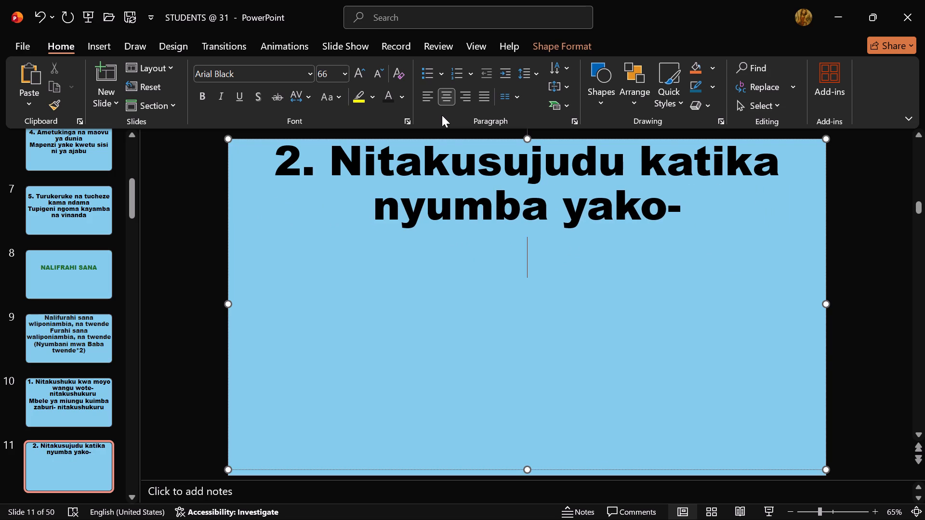
text(nitalishukuru)
key(space)
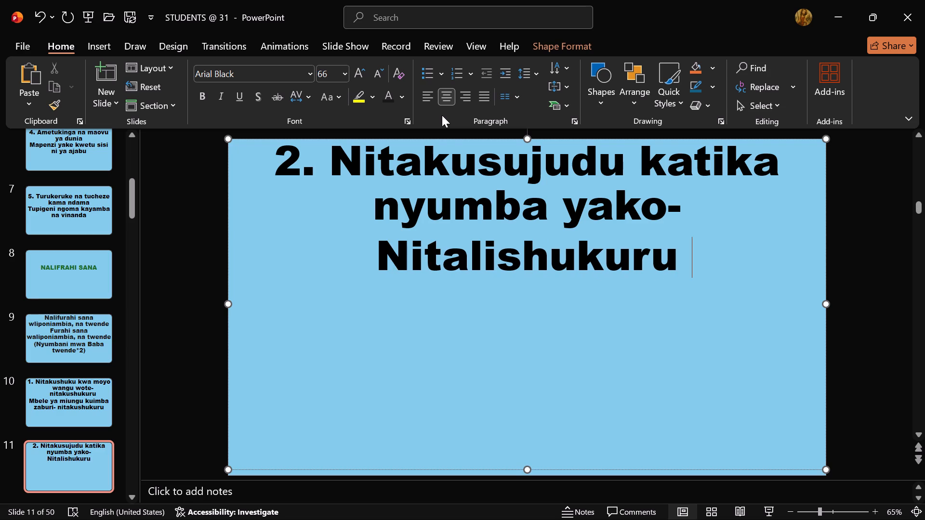
text(jina lako)
key(space)
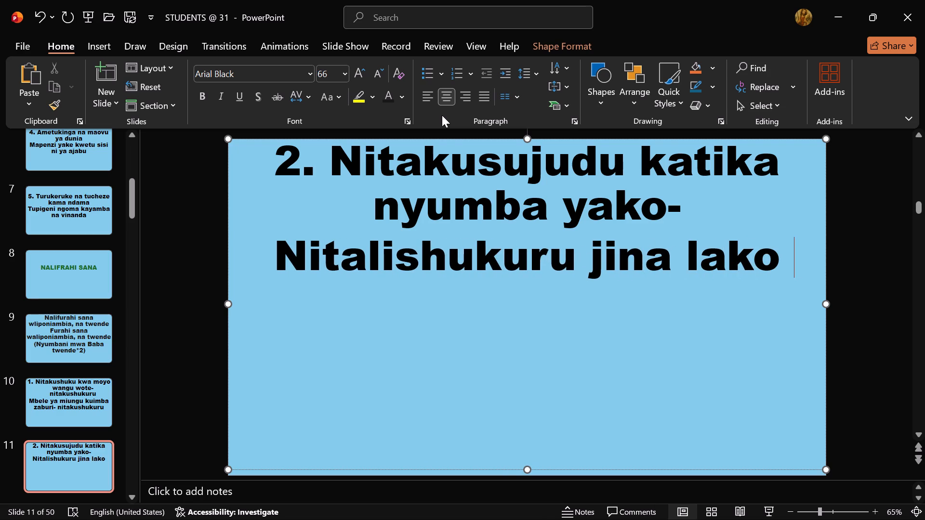
text(ee)
key(space)
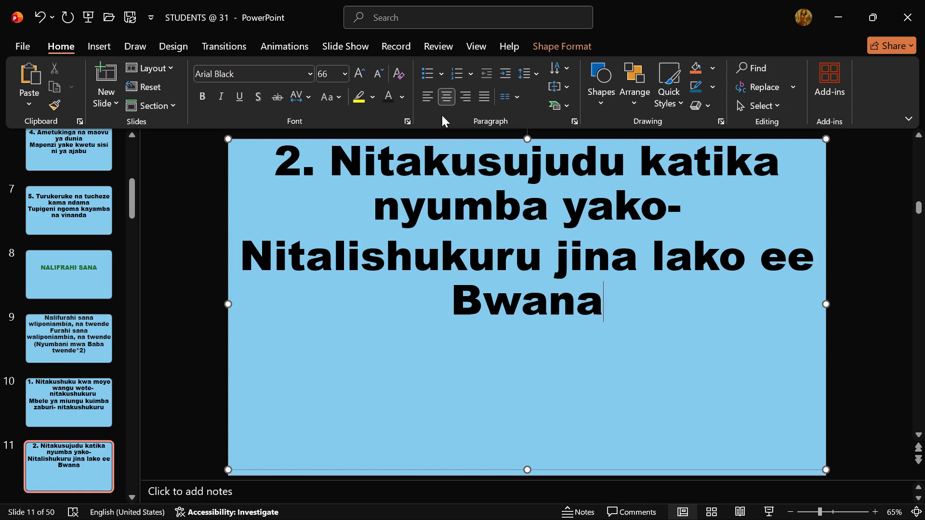
key(minus)
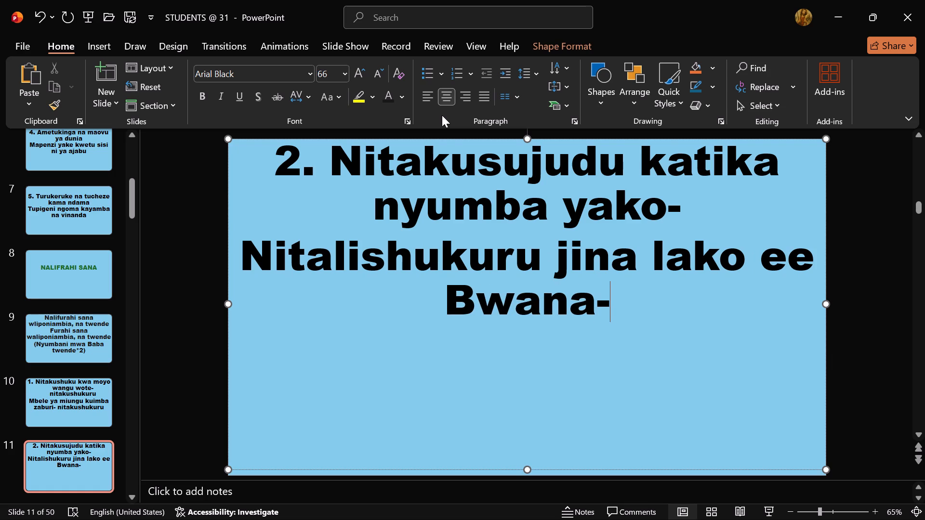
text(--)
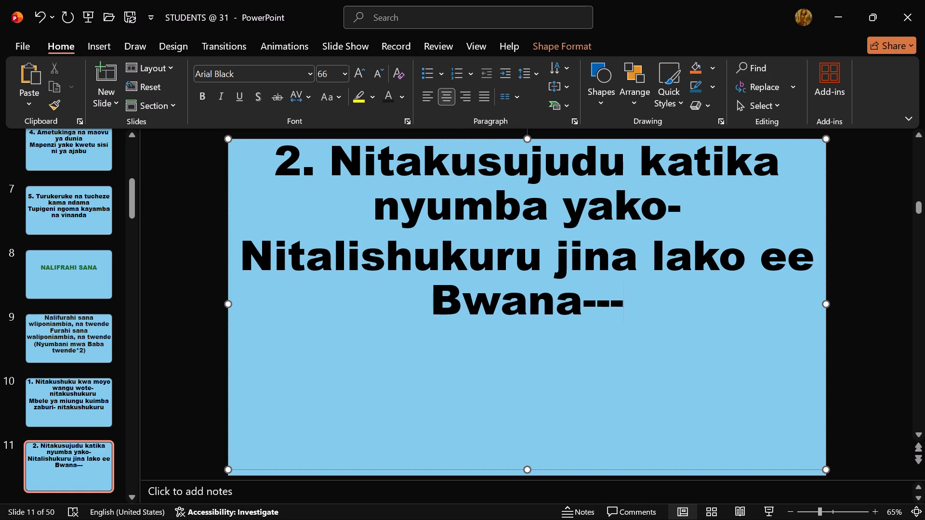
Replace the dashes after "yako" and "Bwana" on slide 11 with "...".
click(708, 201)
key(BackSpace)
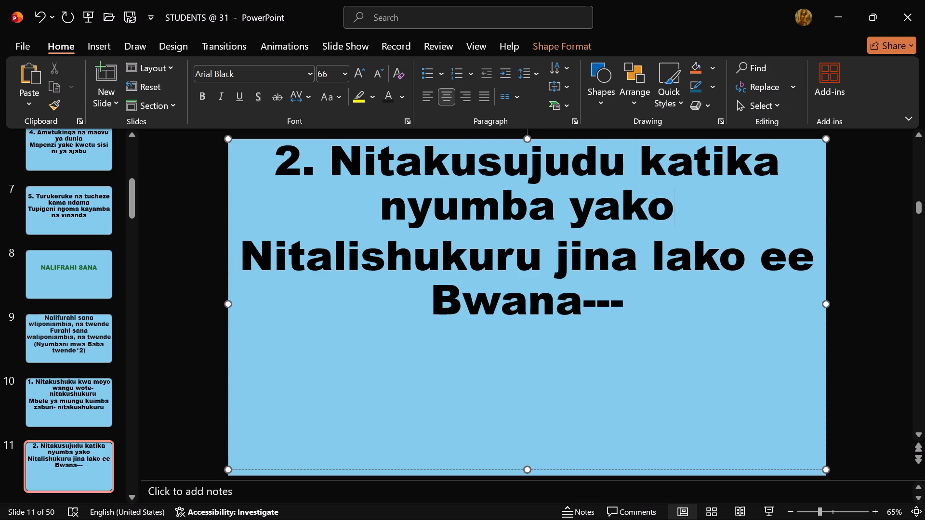
click(661, 319)
key(BackSpace)
key(BackSpace)
key(BackSpace)
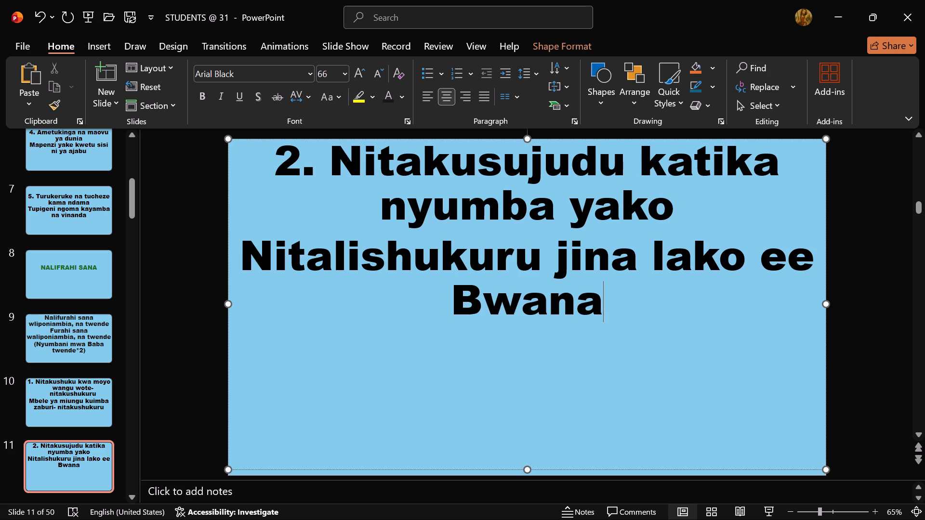
click(725, 223)
text(...)
click(685, 315)
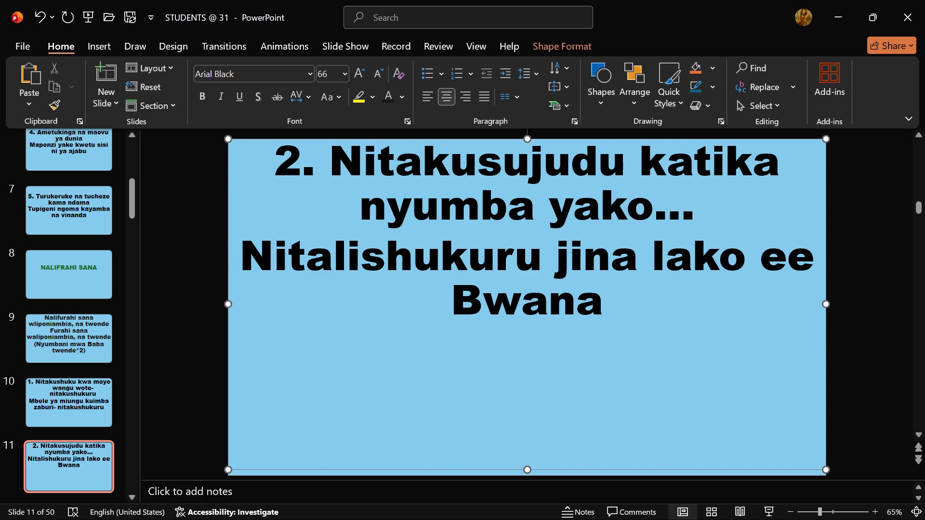
text(...)
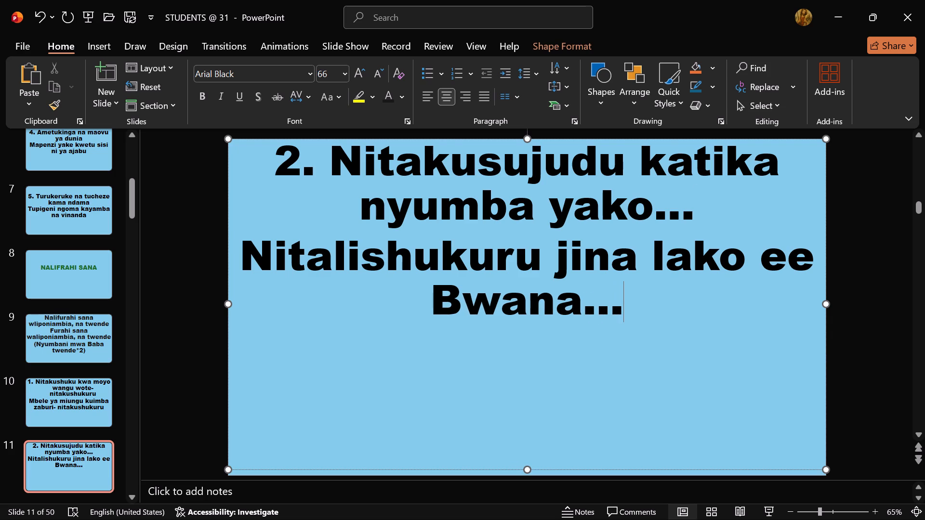
Enter the third verse's first line on blank slide 12: "3. Kwa Fadhili zako na uaminifu...".
click(62, 481)
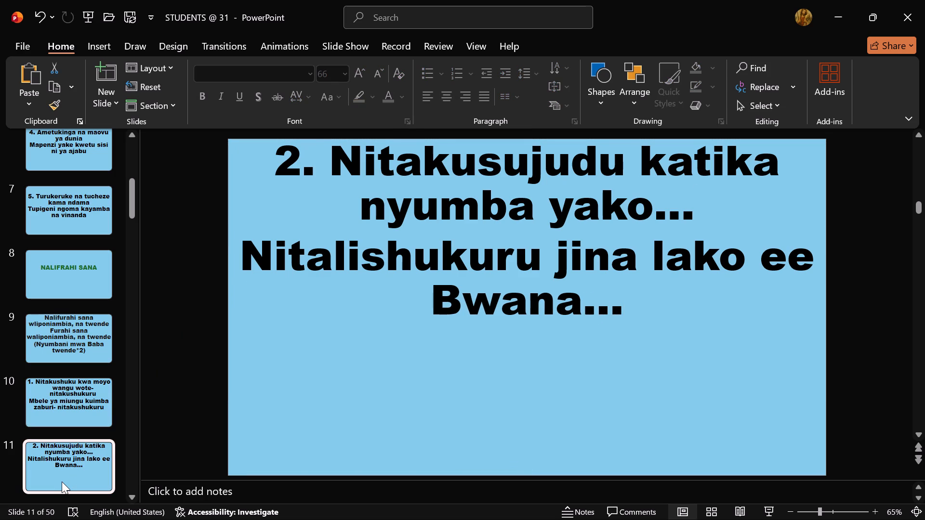
key(Down)
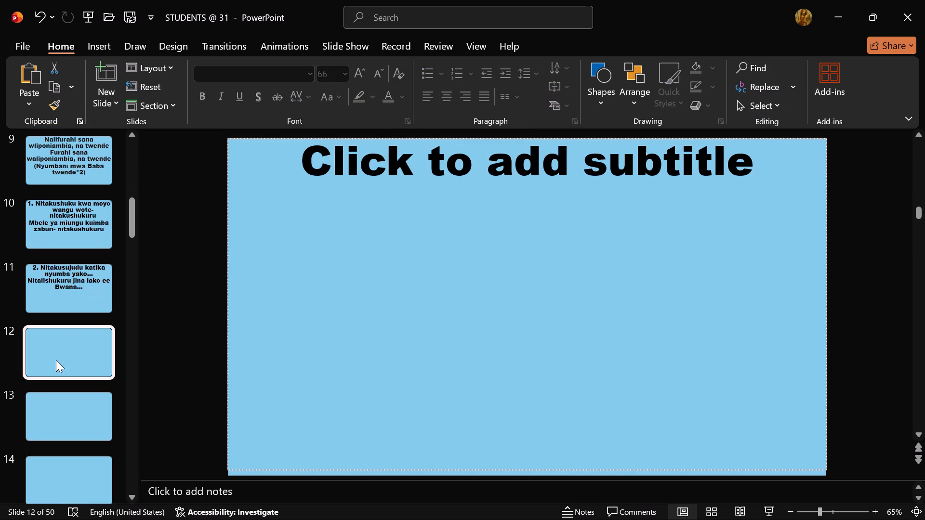
click(56, 360)
click(397, 183)
text(3.)
key(space)
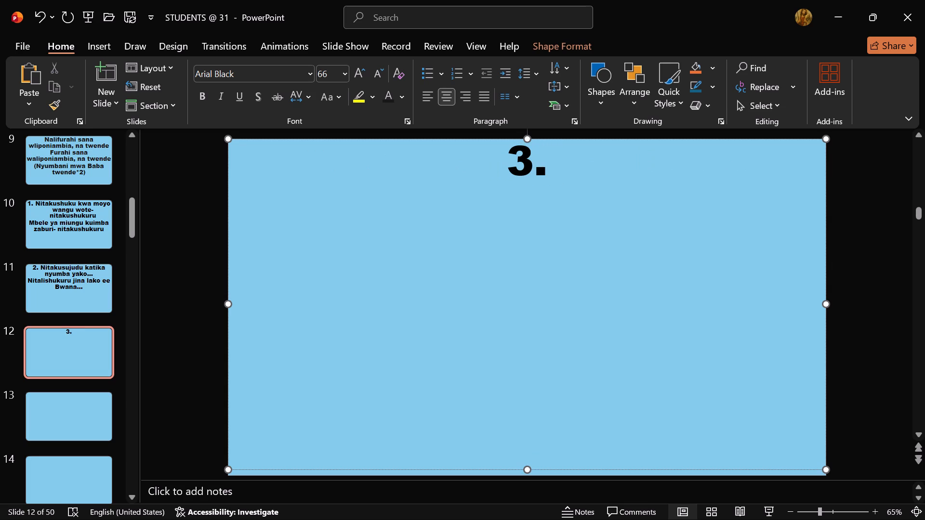
text(kwa fadhili)
key(space)
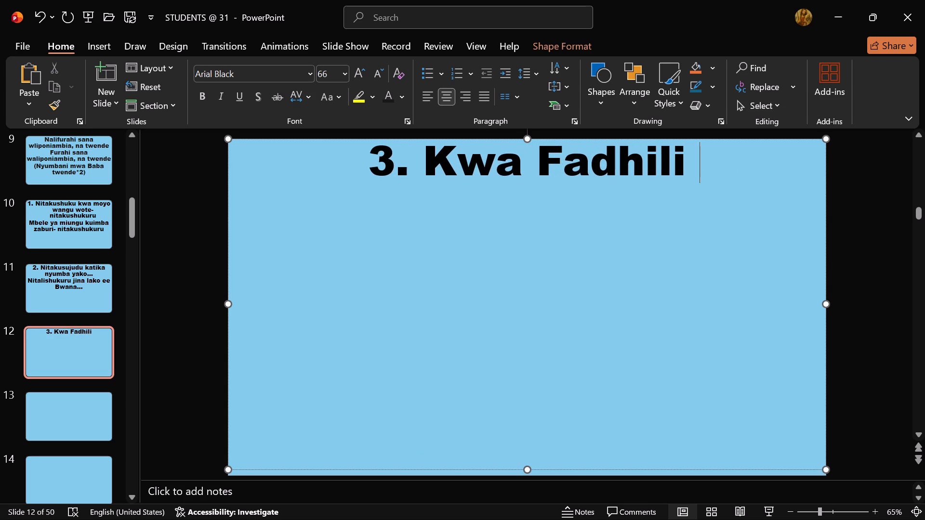
text(zako)
key(space)
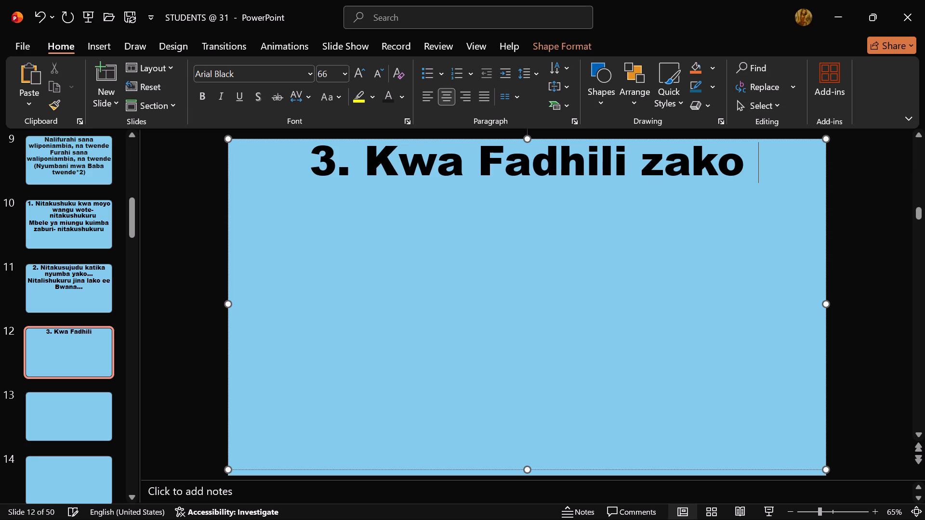
text(na uamni)
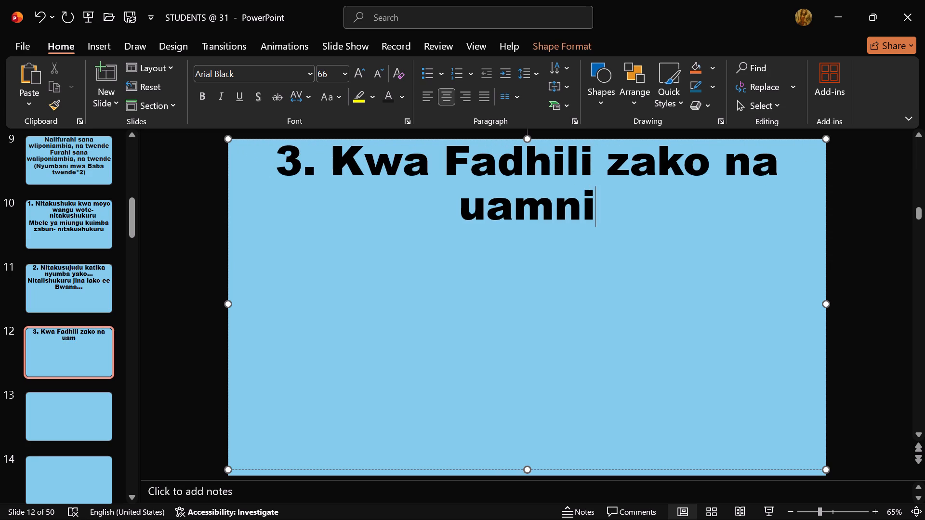
key(BackSpace)
key(BackSpace)
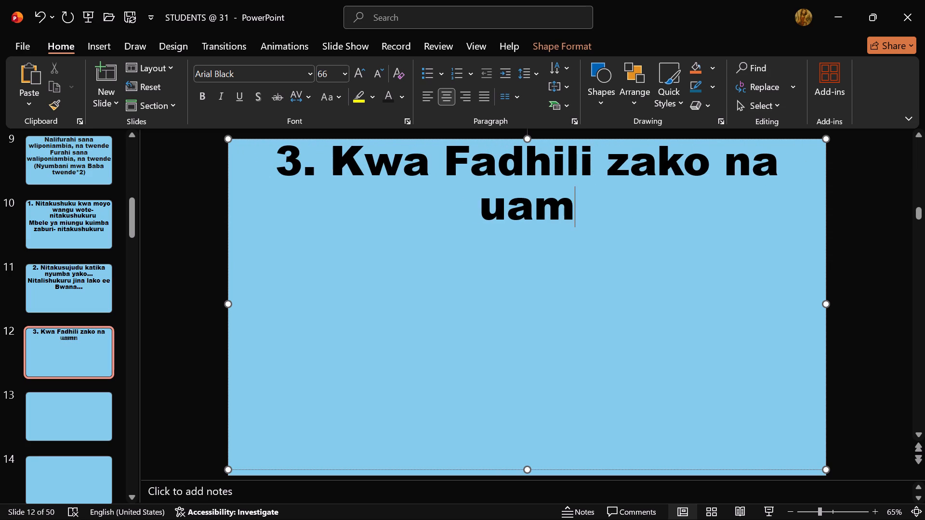
text(inifu)
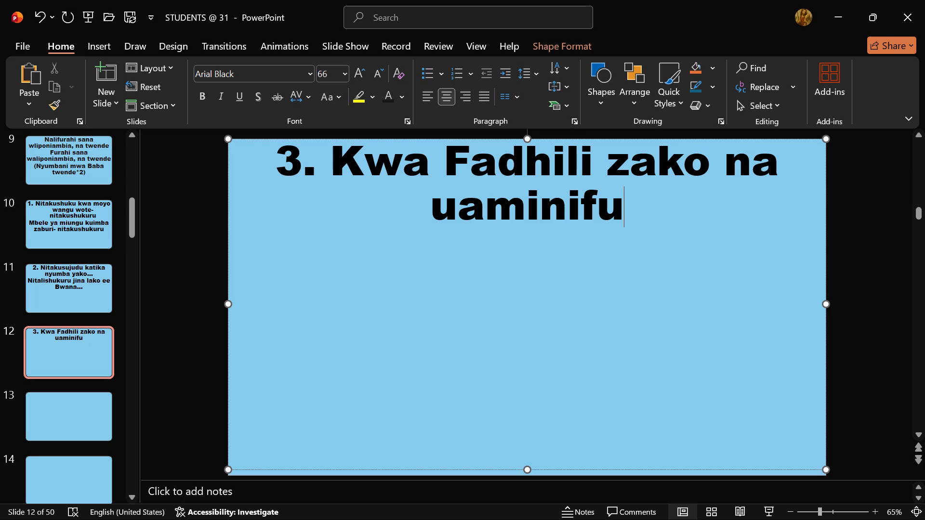
text(...)
Add a new line to the verse on slide 12 reading "Kwa maana wewe umekuza Ahadi...".
key(Return)
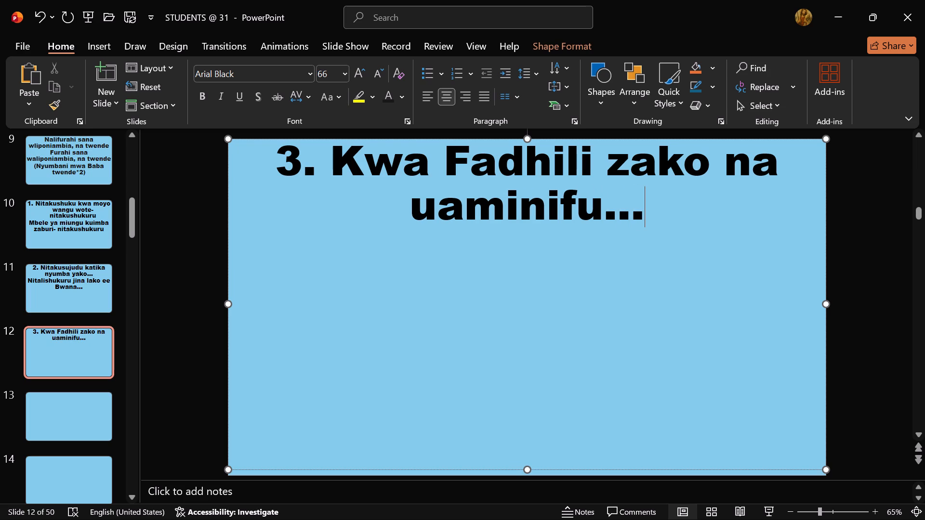
text(kwa maana)
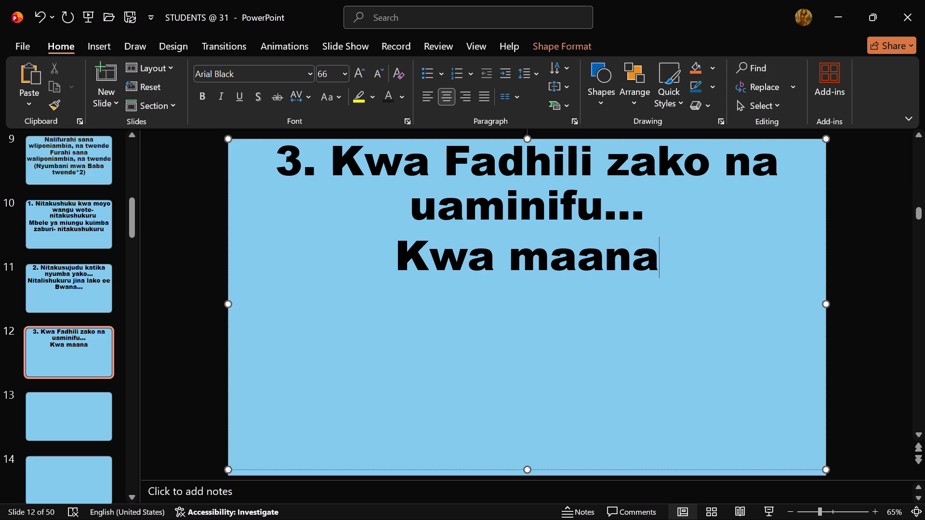
key(space)
text(wewe)
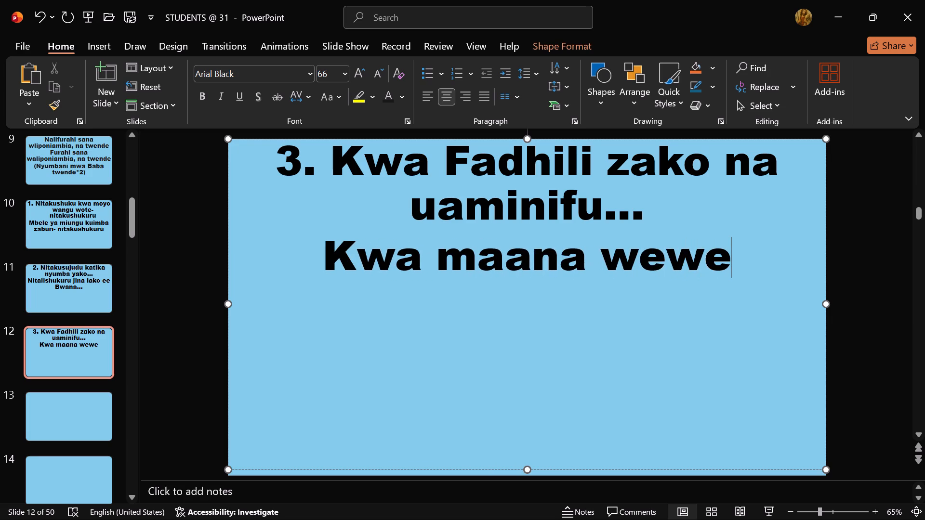
key(space)
text(umeku)
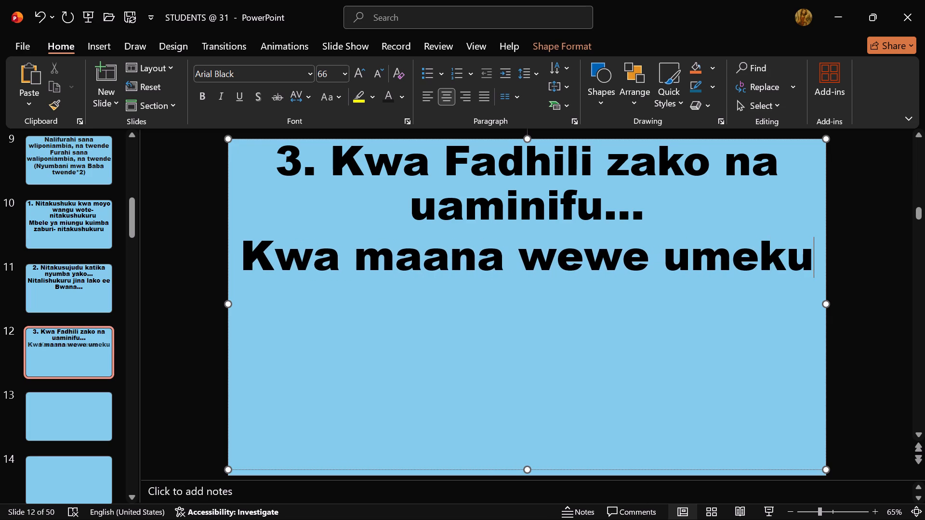
text(za aha)
text(di)
text(...)
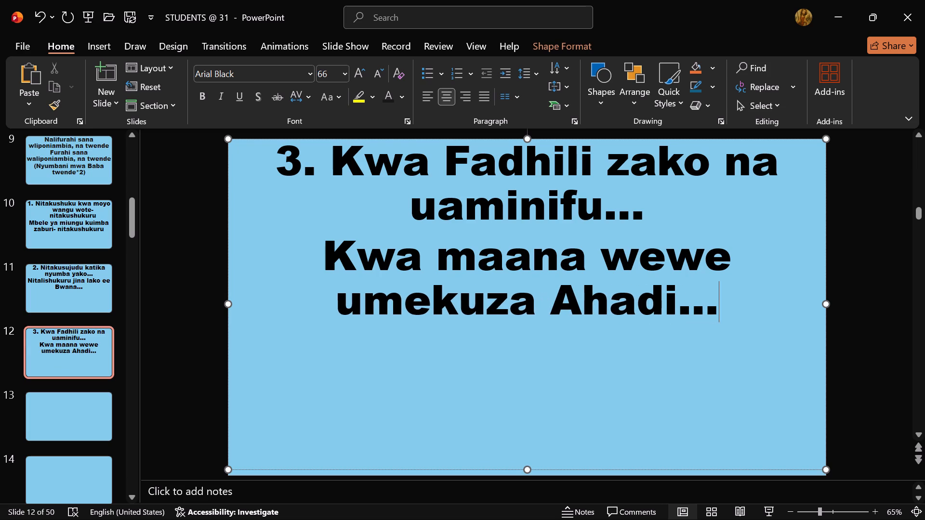
Enter the fourth verse's first line on blank slide 13: "4. Nilipokuita uliniitikia...".
click(77, 396)
click(379, 192)
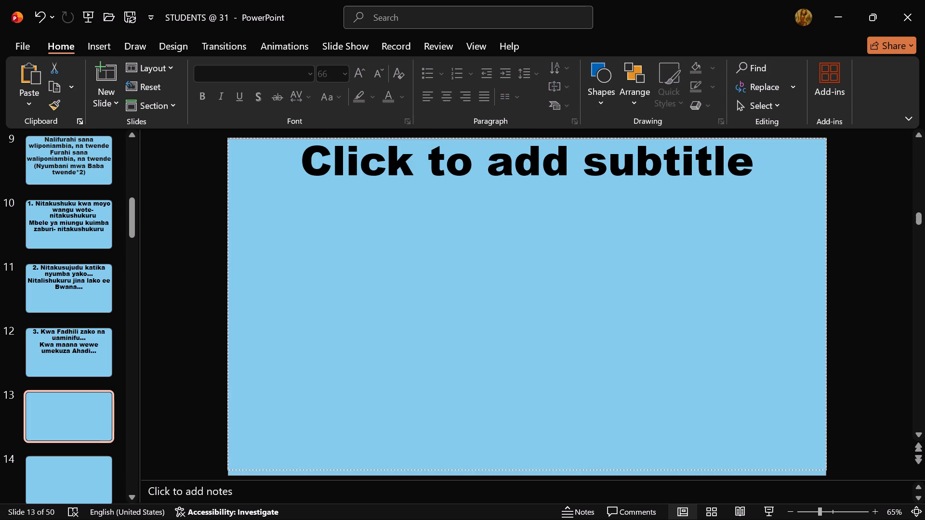
text(4.)
key(space)
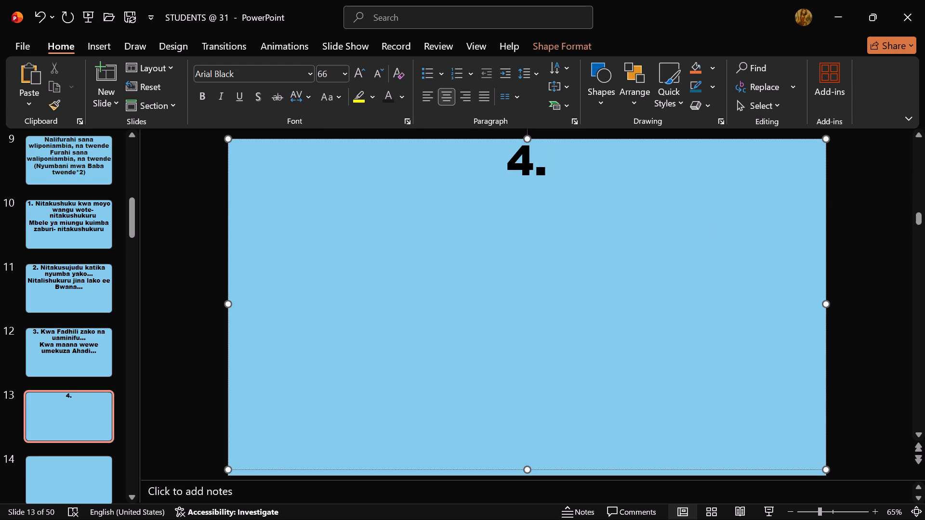
key(m)
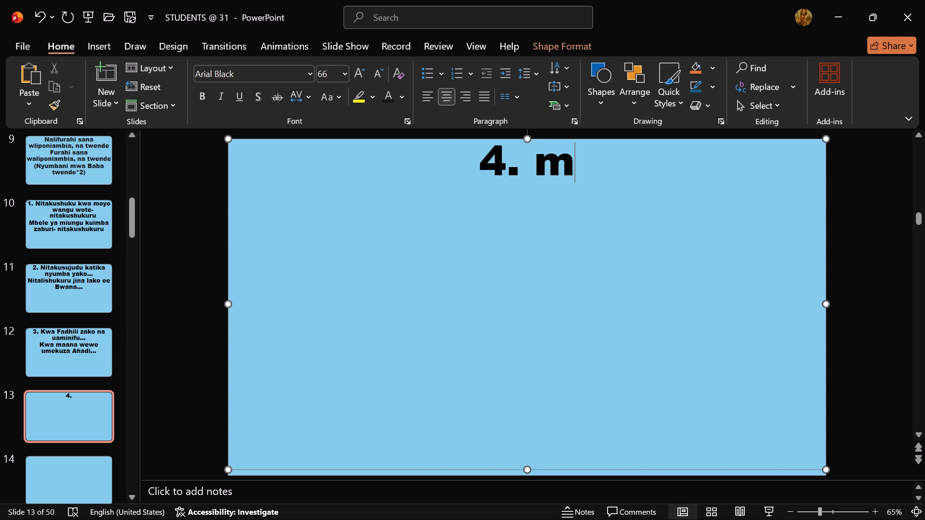
key(BackSpace)
text(nilipo)
key(space)
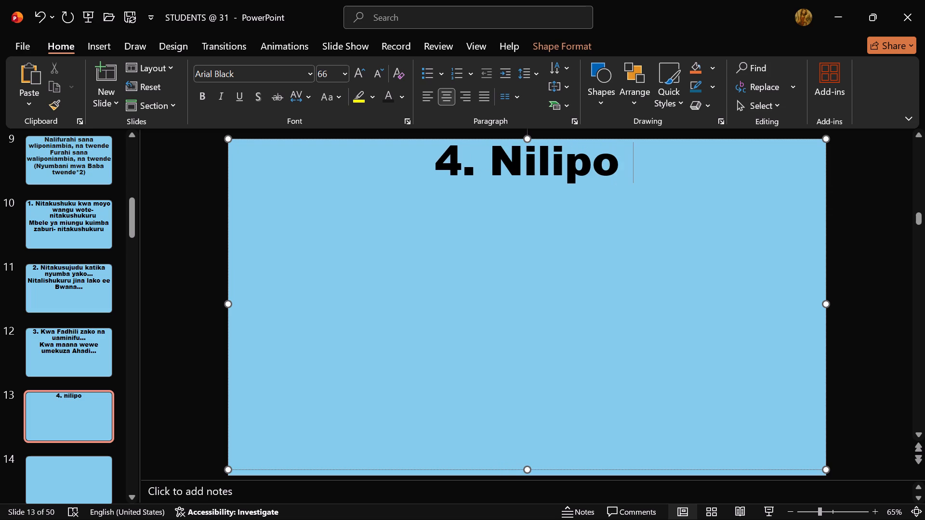
text(kui)
key(t)
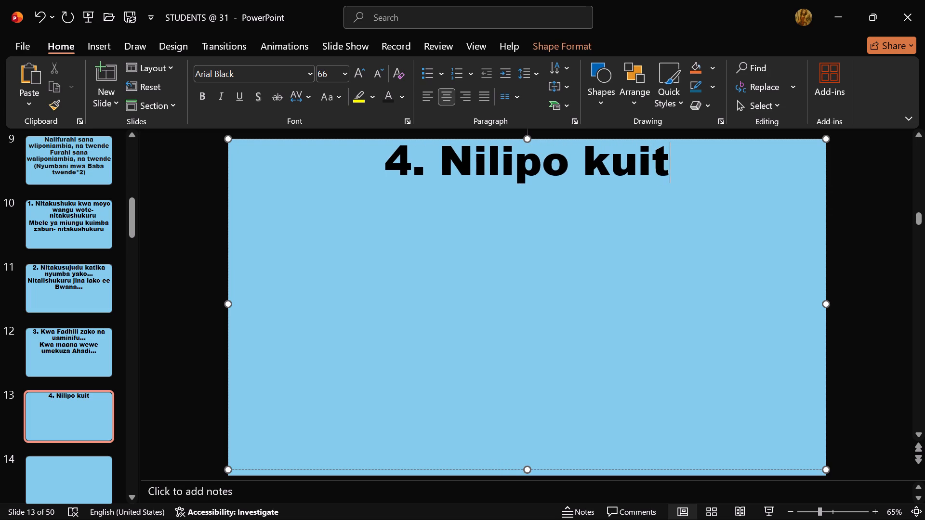
key(Left)
key(Left)
key(Left)
key(Left)
key(BackSpace)
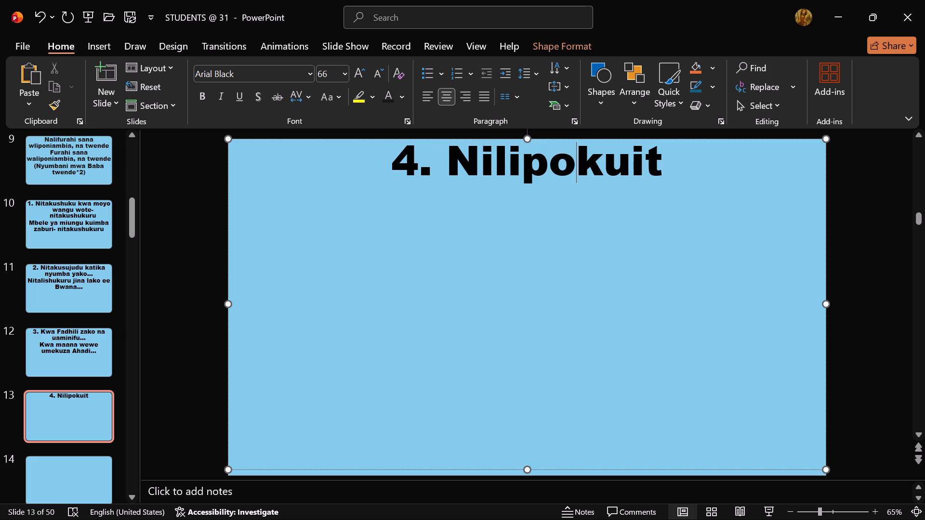
key(Right)
key(Right)
key(Right)
key(Right)
key(Right)
key(a)
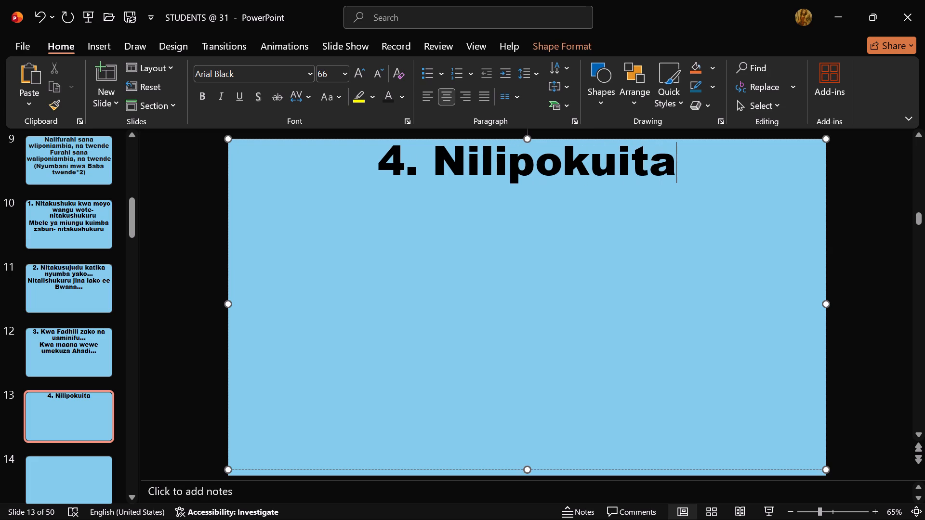
key(space)
text(uliniitikia)
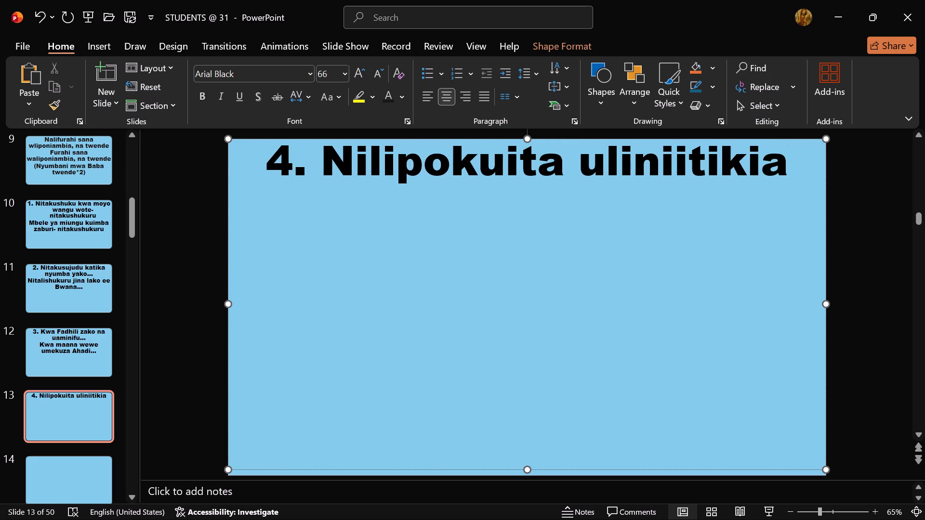
text(...)
Add a new line to the verse on slide 13 reading "Ukanifariji ukanitia nguvu...".
key(Return)
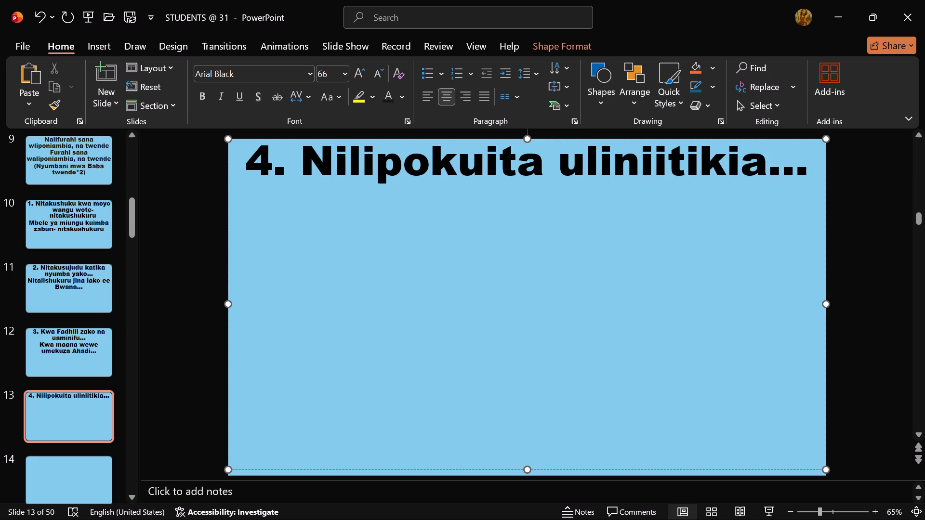
text(ukanifariji)
key(space)
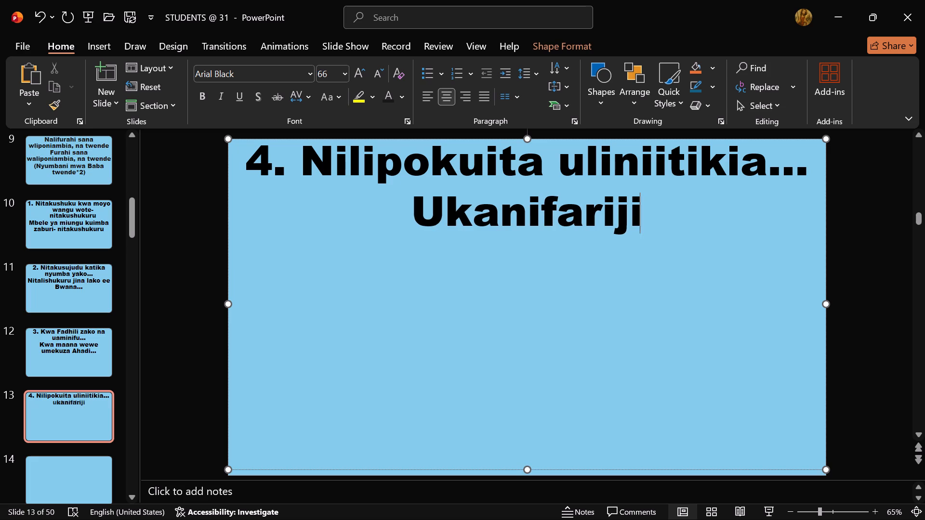
text(ukani)
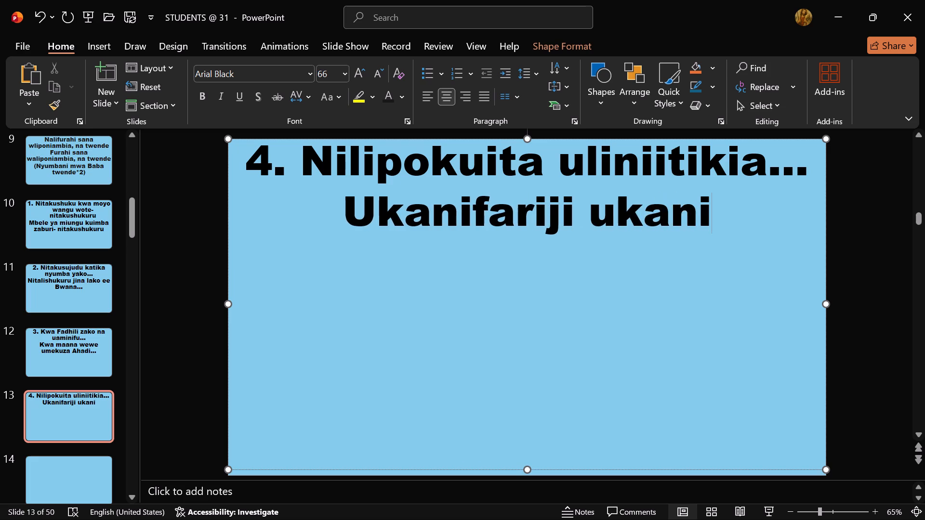
text(tia nguvu)
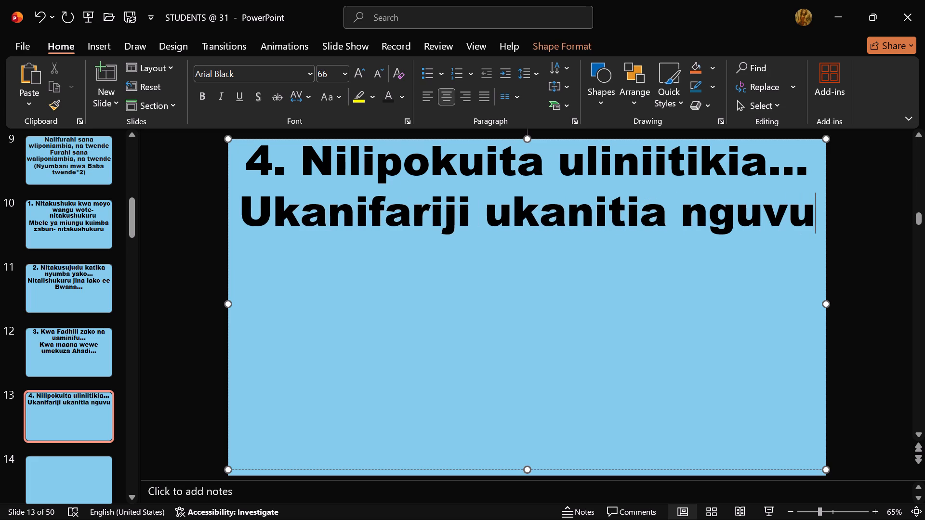
text(...)
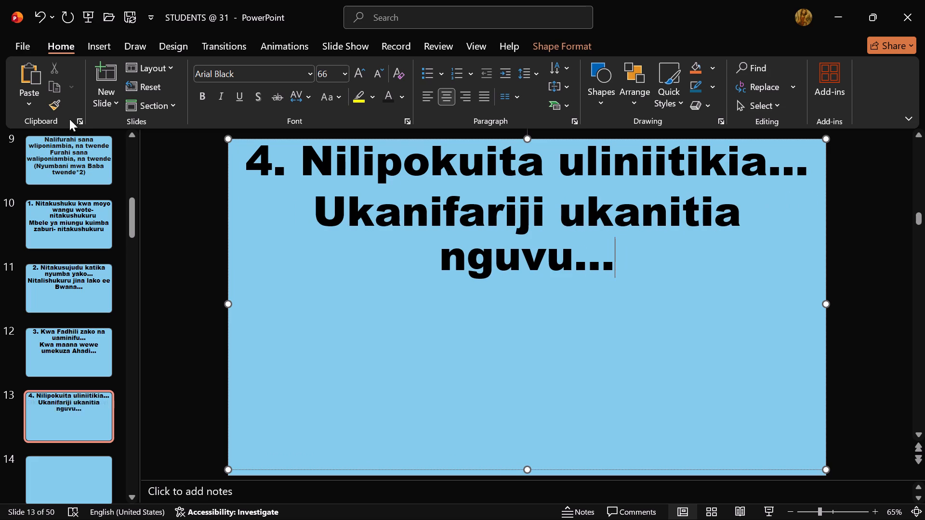
Save the presentation.
click(123, 11)
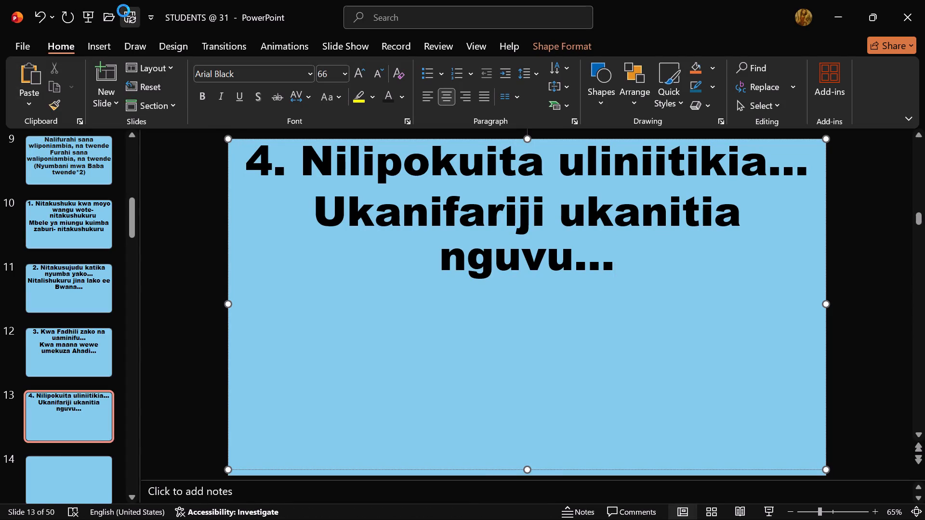
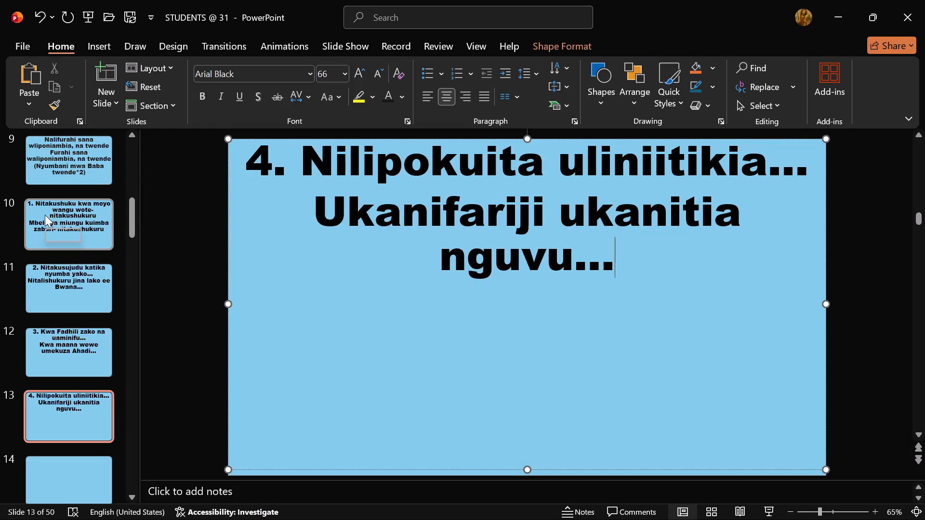
Enter the title "Misa amecea" on blank slide 14.
click(76, 469)
click(369, 168)
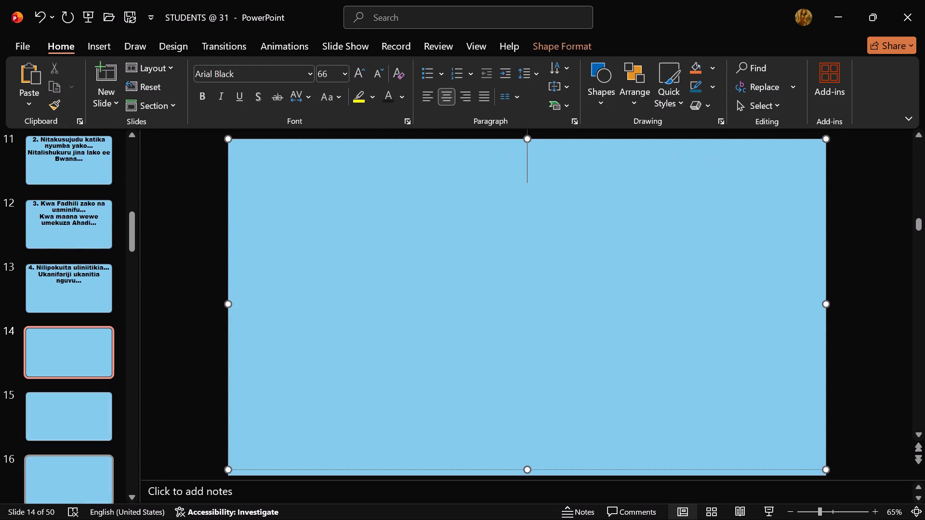
text(utukufu)
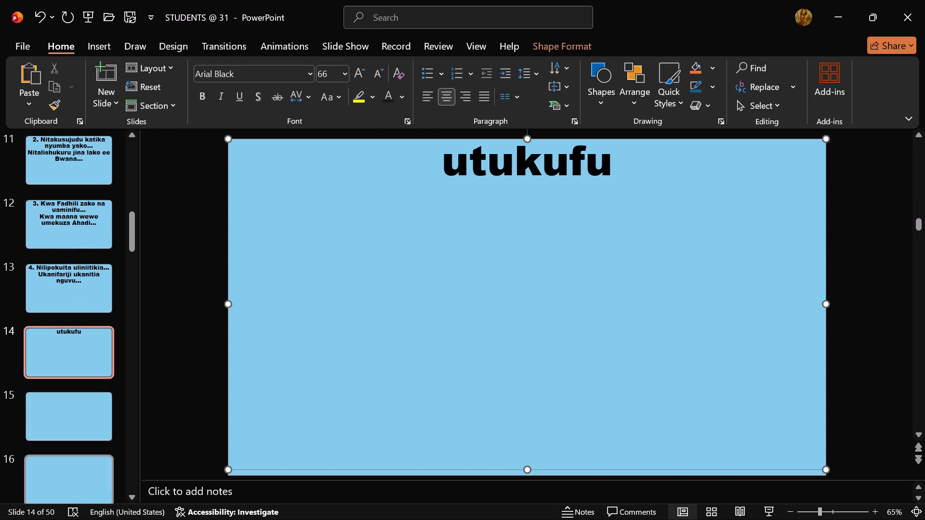
key(BackSpace)
key(BackSpace)
key(BackSpace)
key(BackSpace)
key(BackSpace)
key(BackSpace)
key(BackSpace)
text(misa amecea)
key(space)
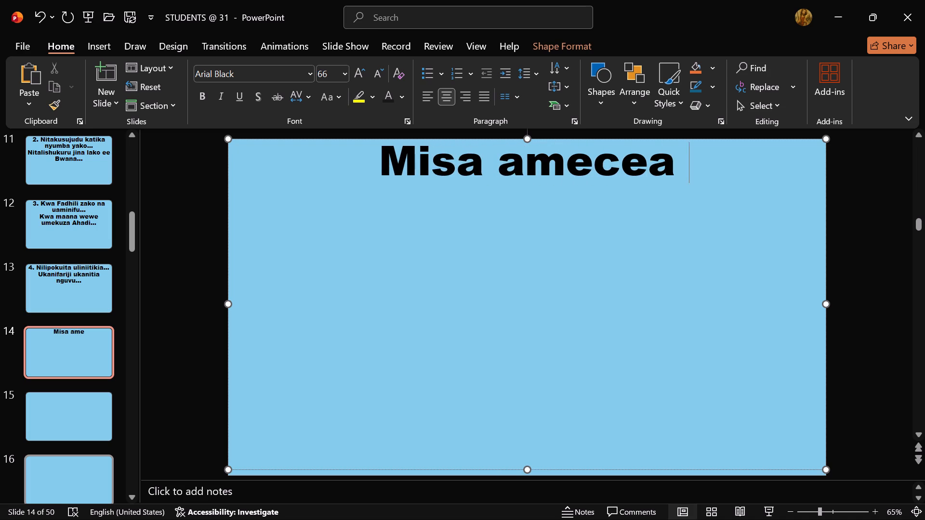
Colour the slide 14 title red and change its case to uppercase.
drag(718, 172, 719, 172)
drag(719, 172, 371, 184)
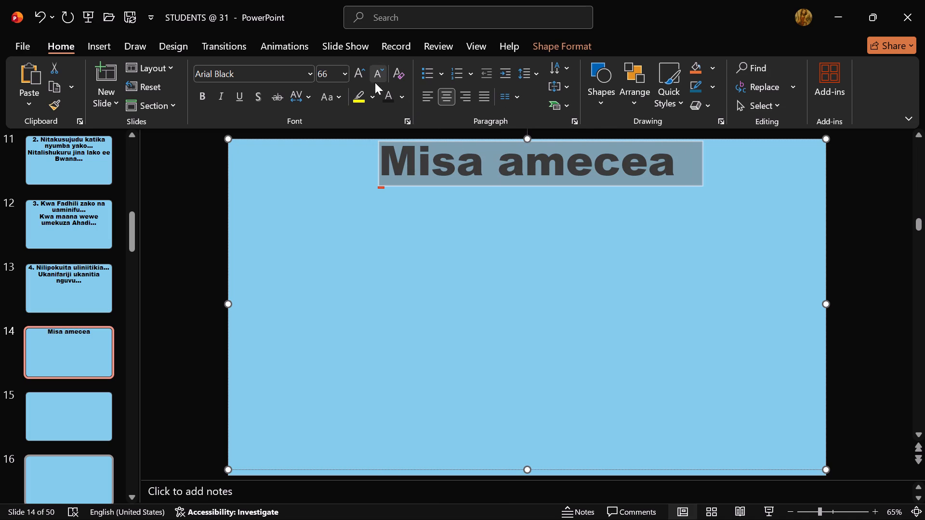
click(403, 93)
click(407, 315)
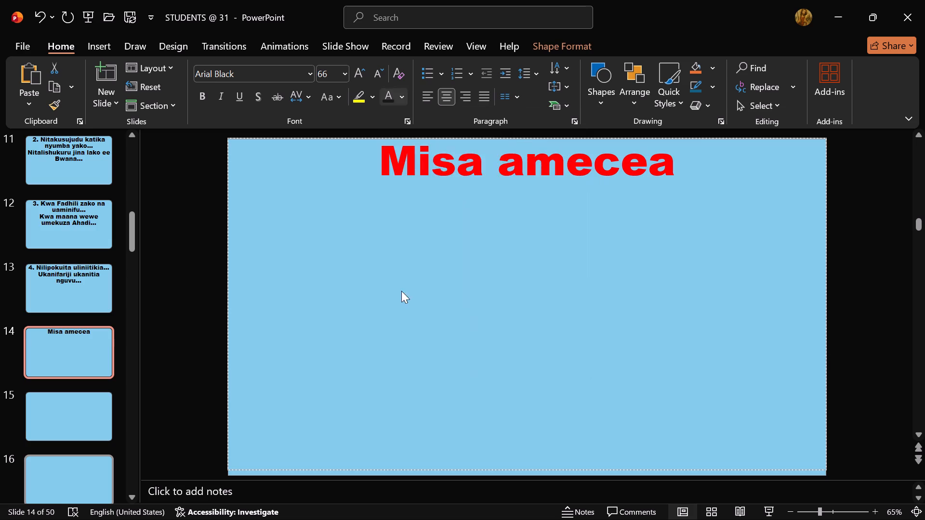
click(342, 96)
click(379, 158)
click(370, 169)
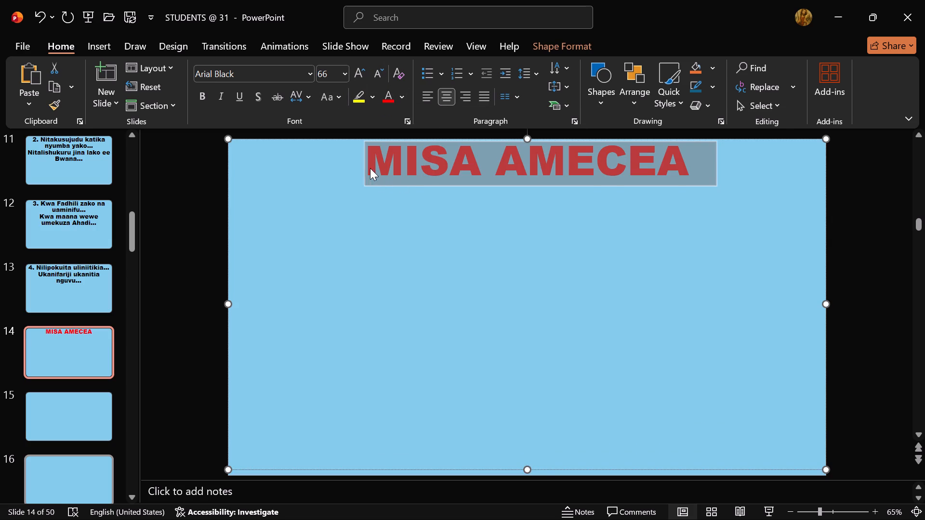
Lower the MISA AMECEA title on slide 14 by adding two blank lines above it.
click(703, 163)
key(Return)
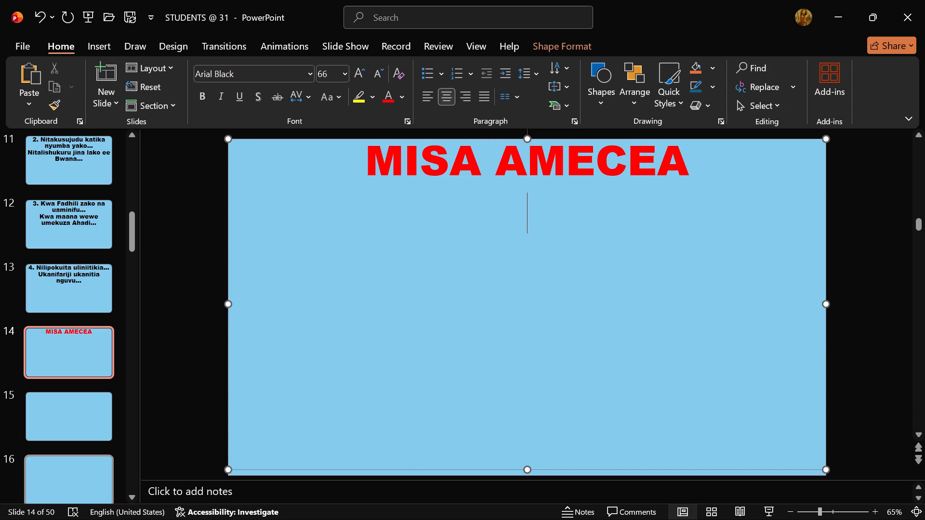
click(339, 196)
click(369, 175)
key(Return)
key(Return)
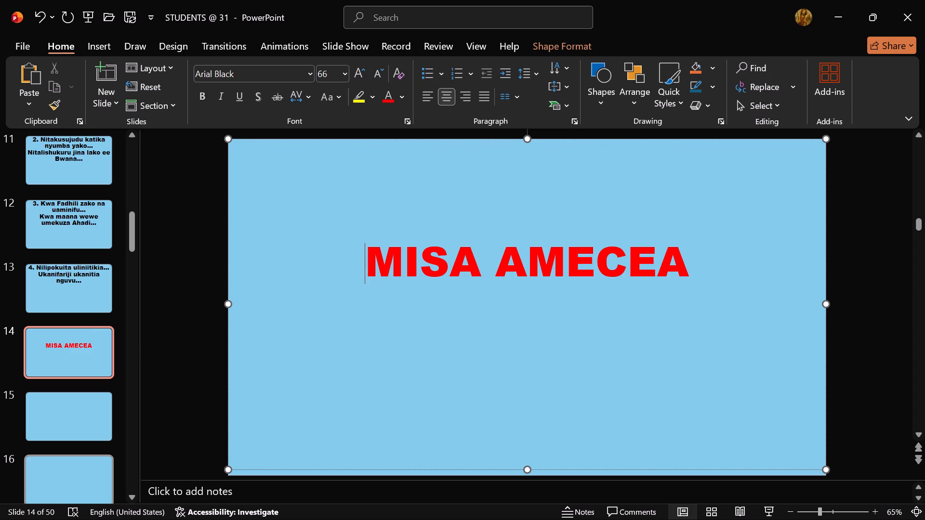
click(455, 211)
click(79, 401)
click(106, 360)
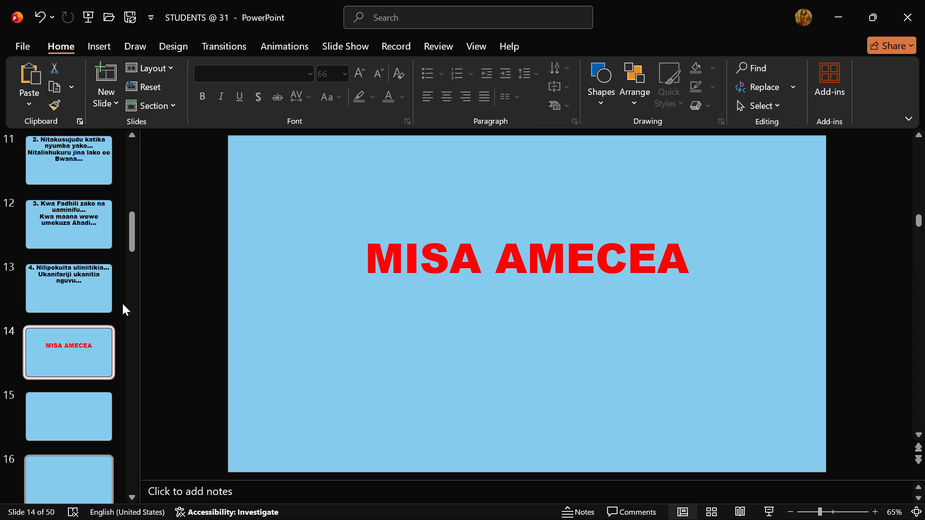
click(358, 257)
click(97, 338)
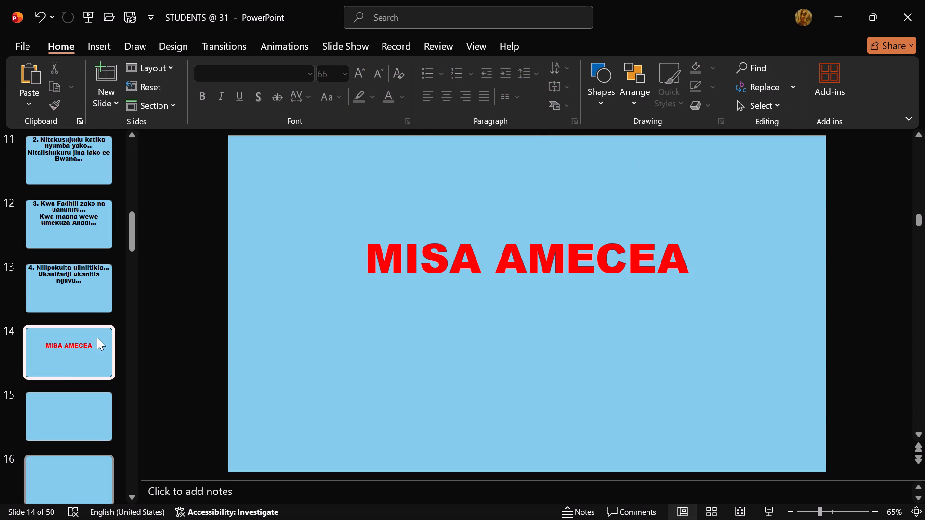
Enter the heading "utuhurumie" on blank slide 15.
click(77, 395)
click(409, 202)
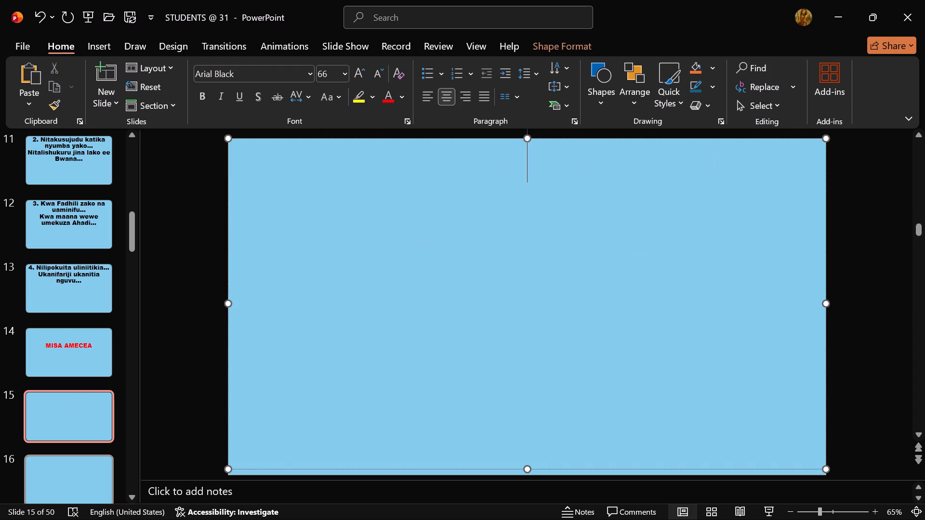
text(uthurumie)
click(464, 173)
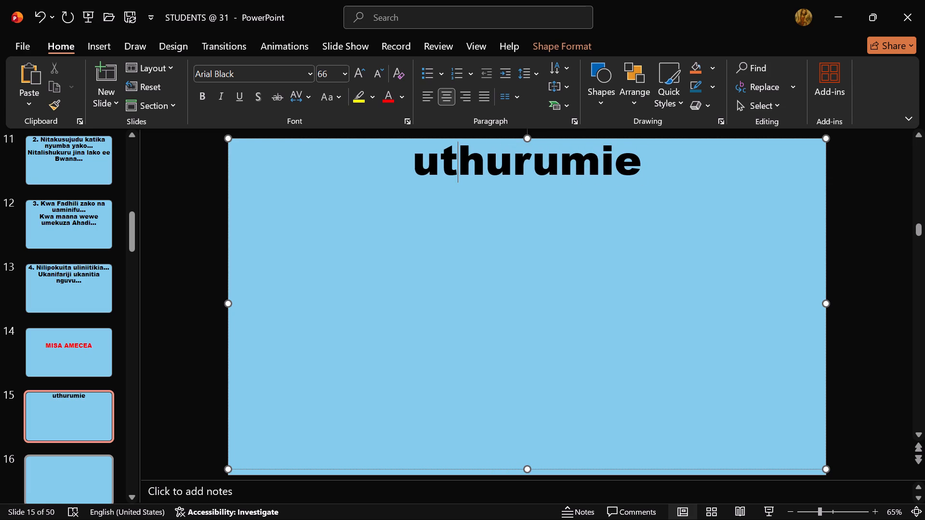
key(u)
Change the slide 15 heading to uppercase and colour it dark green.
drag(740, 180, 266, 223)
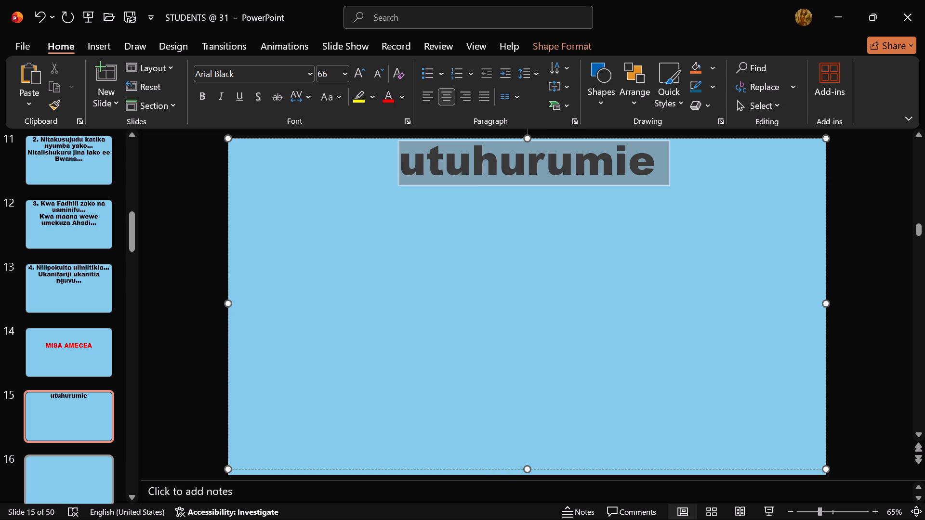
drag(266, 223, 264, 223)
click(335, 97)
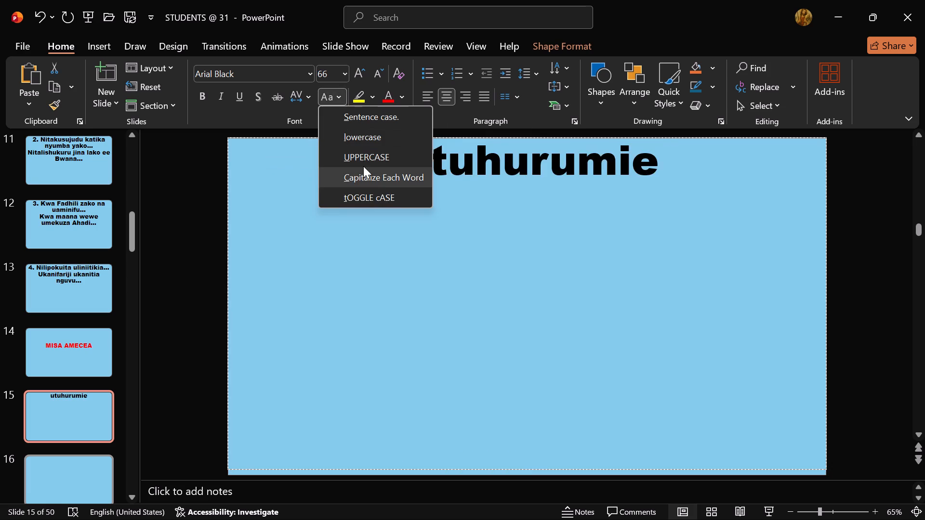
click(369, 156)
click(391, 108)
click(391, 103)
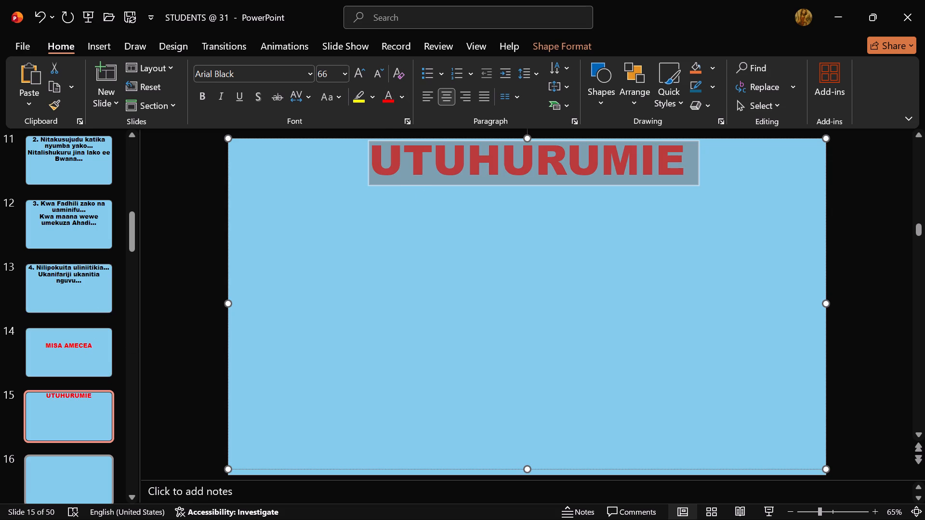
click(403, 101)
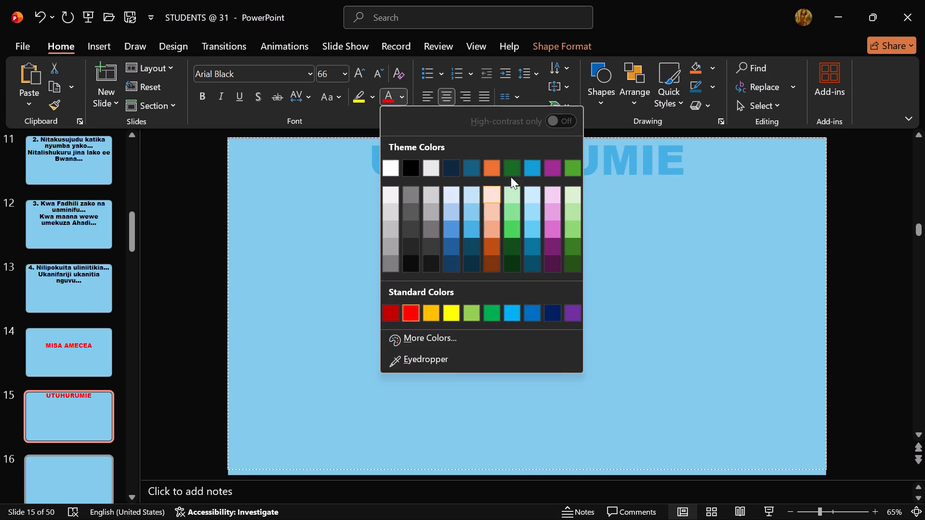
click(519, 169)
click(513, 169)
Add a new line below the UTUHURUMIE heading on slide 15.
click(688, 186)
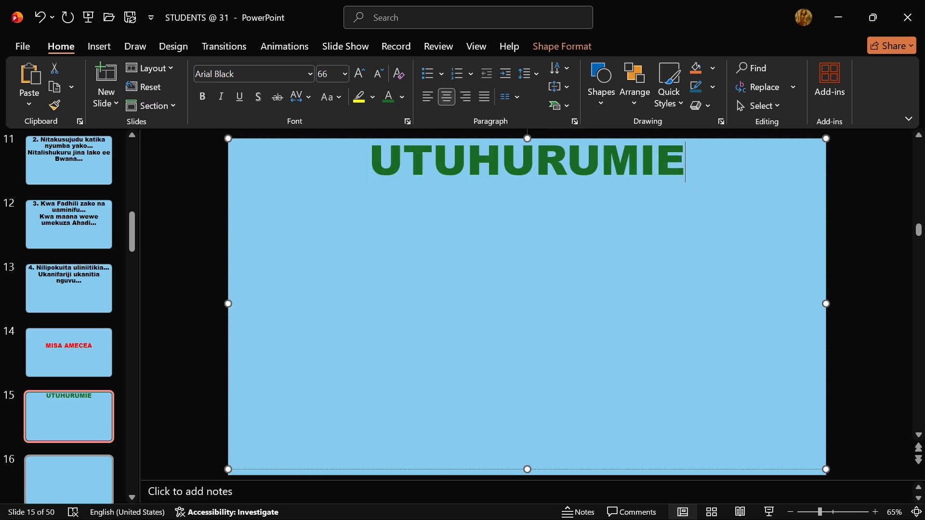
click(415, 221)
click(715, 177)
key(Return)
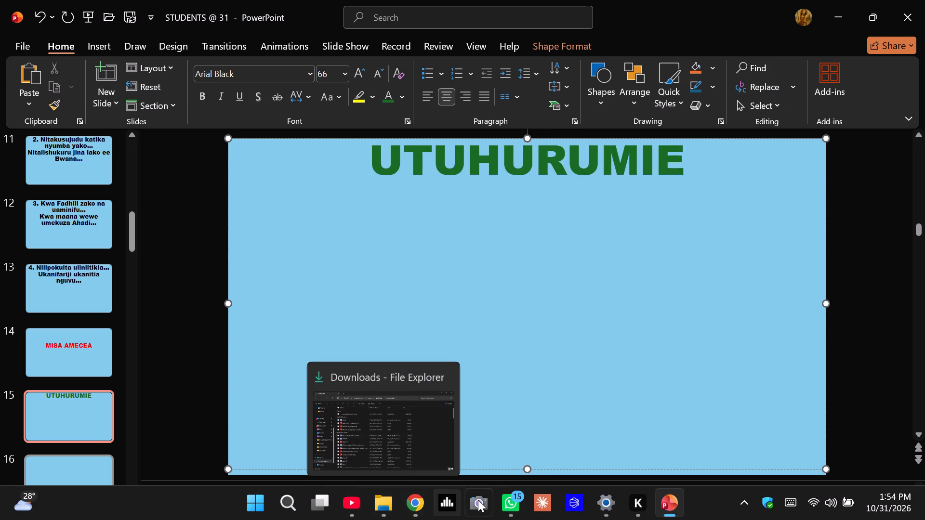
Switch to File Explorer and open the FRANCISCA WEDS MICHAEL presentation from the ST. VICTORIANO PIO CHOIR folder.
click(419, 507)
click(419, 506)
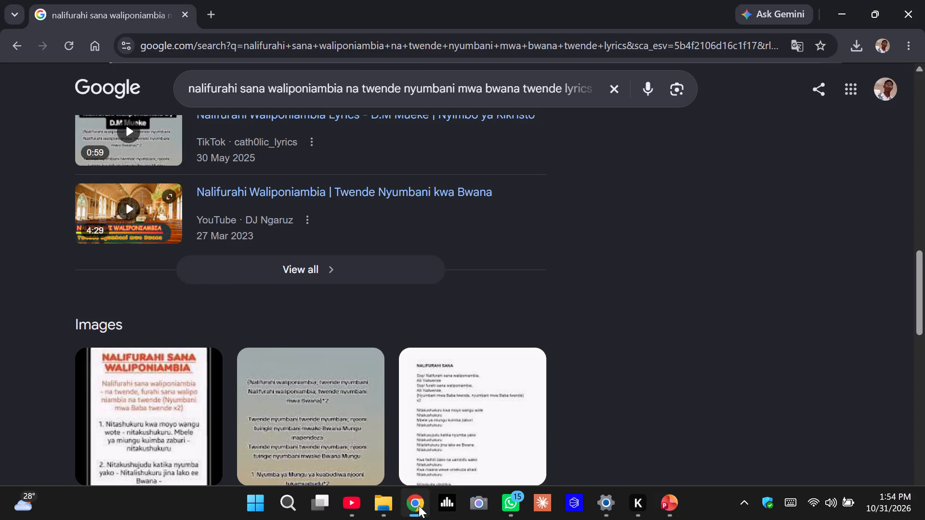
click(366, 501)
click(380, 508)
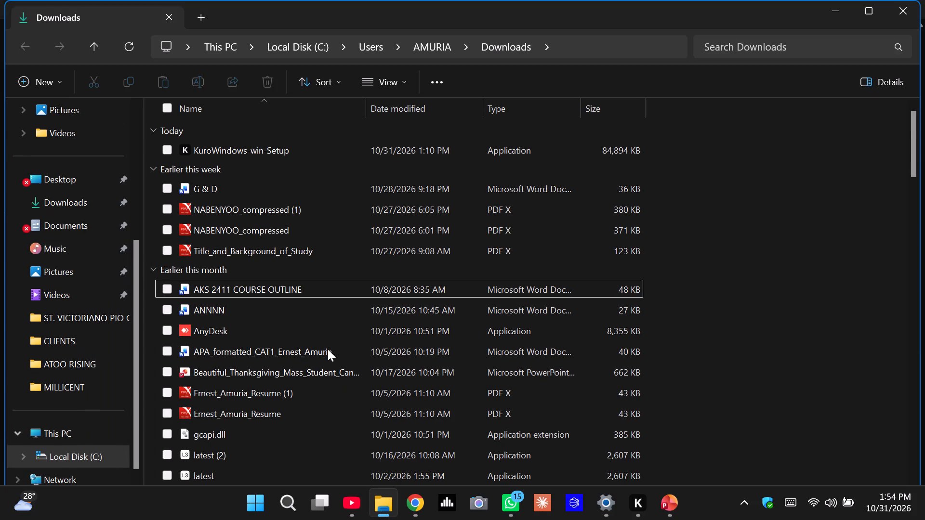
double_click(79, 320)
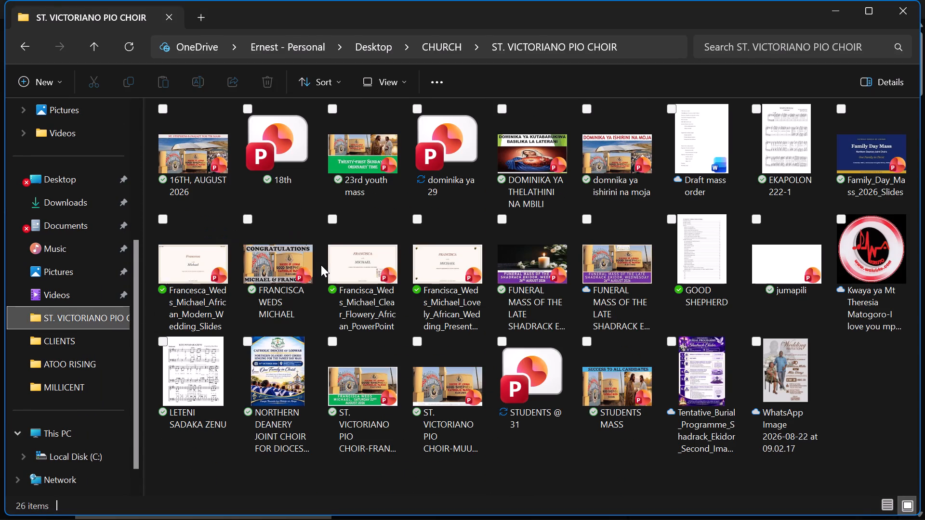
double_click(274, 275)
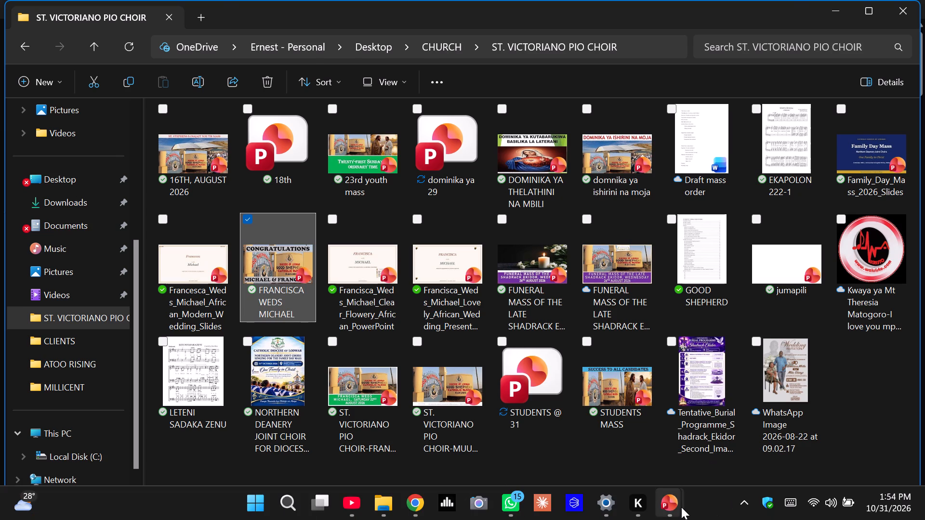
click(765, 434)
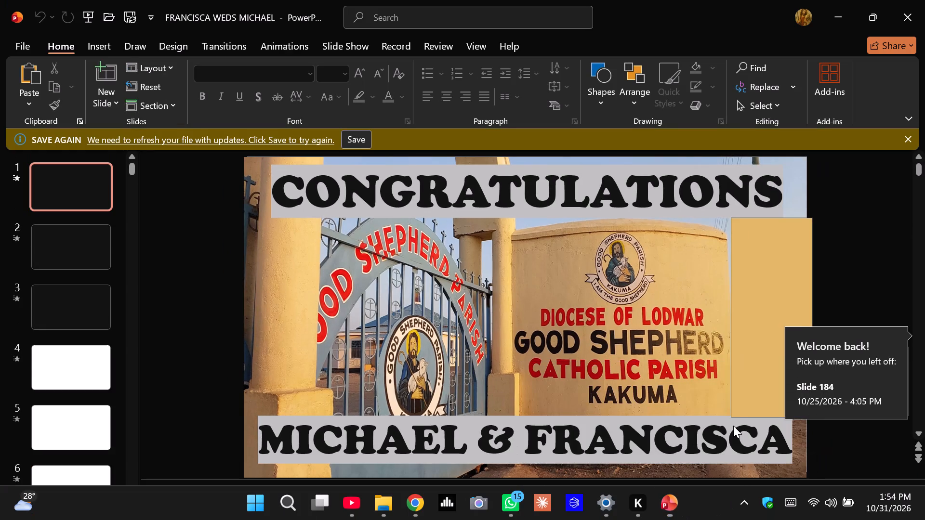
Copy the full "Bwana utuhurumie (ee Bwana)" lyrics from slide 30, in the Misa Amecea section.
scroll(73, 286, down, 18)
scroll(73, 287, down, 8)
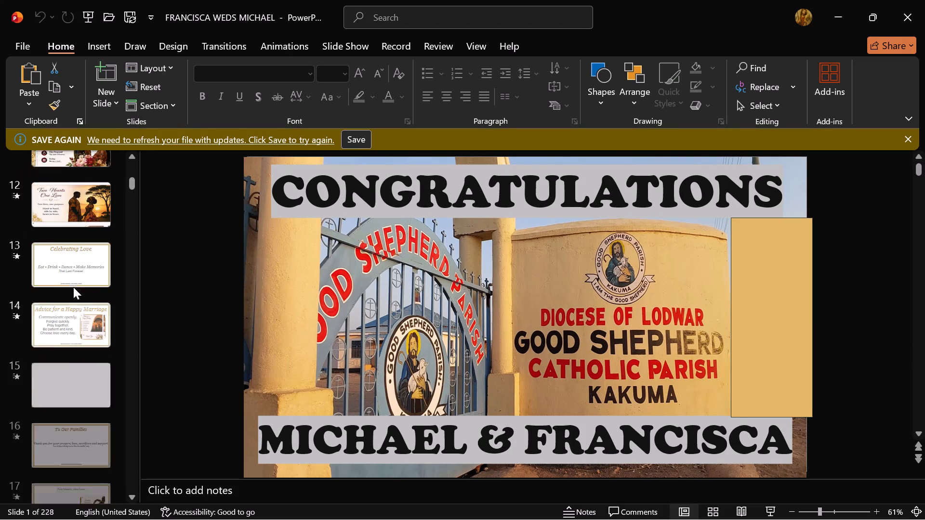
scroll(71, 287, down, 19)
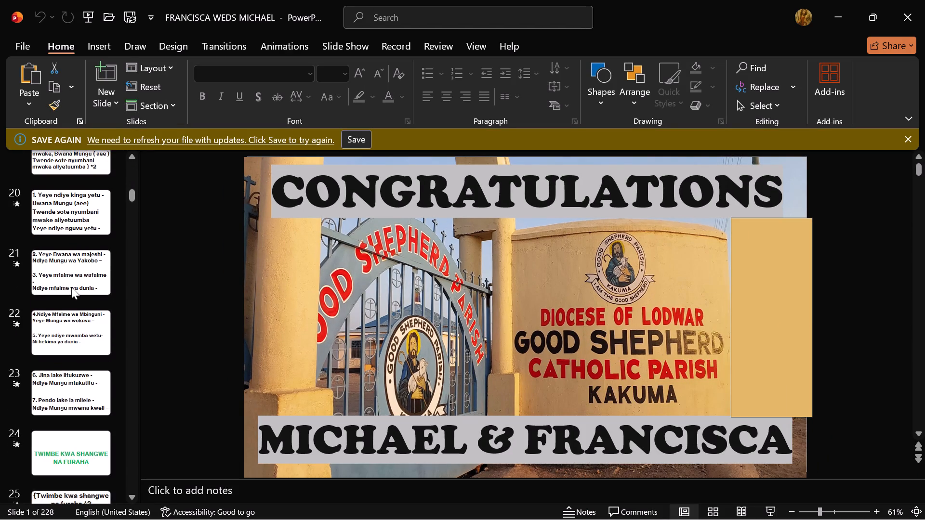
scroll(71, 287, down, 15)
click(76, 321)
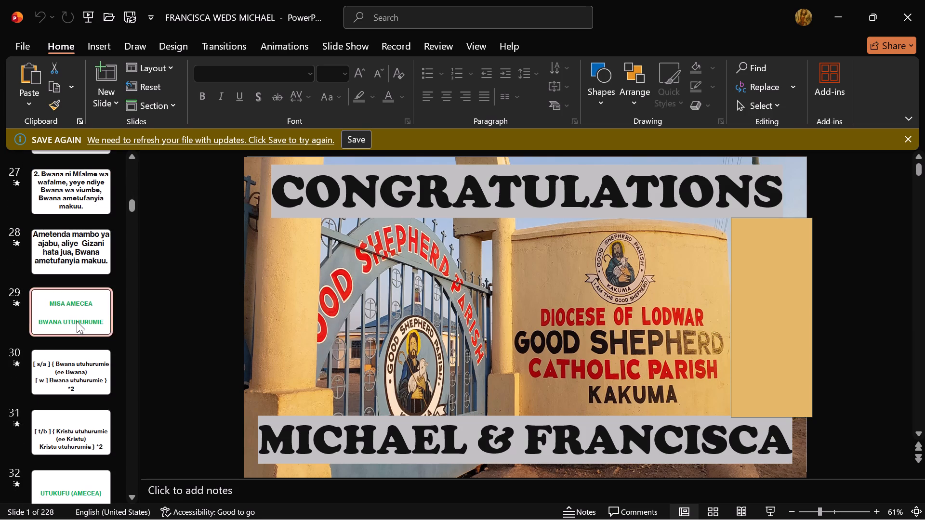
click(96, 368)
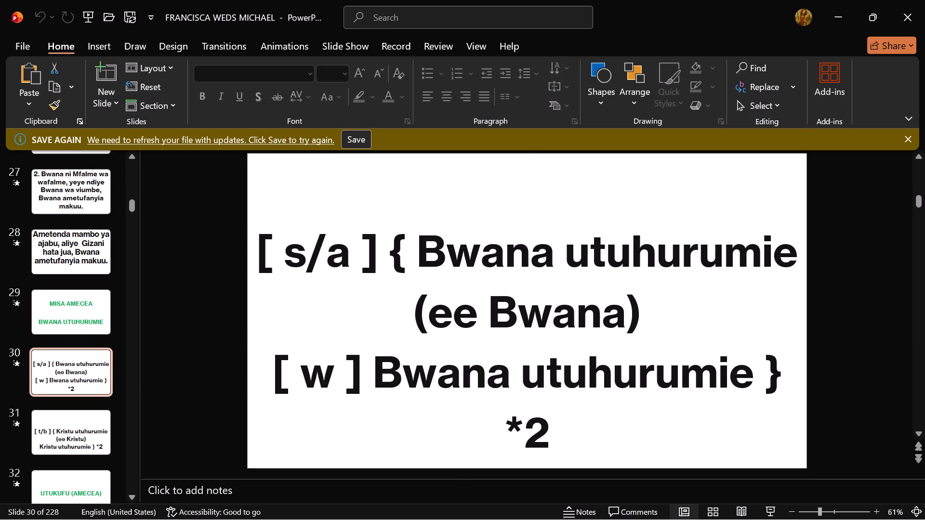
click(258, 246)
drag(259, 247, 751, 431)
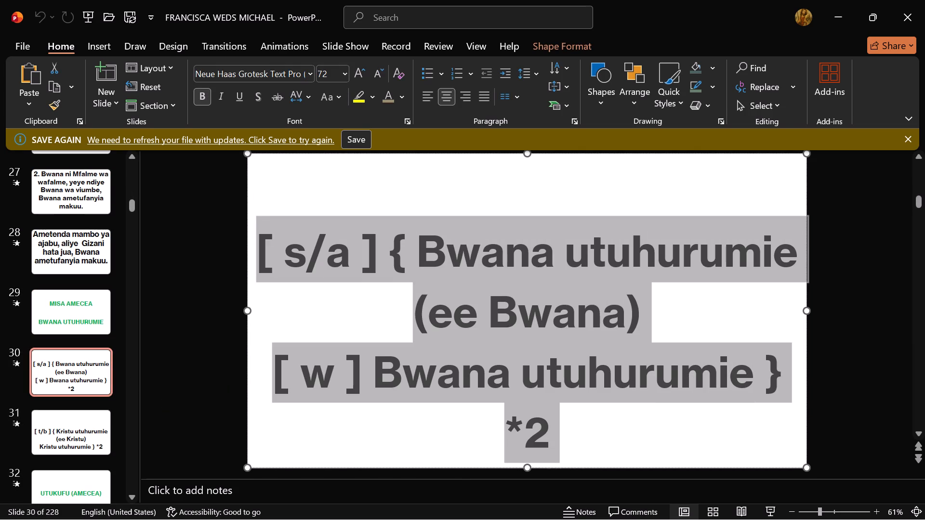
drag(751, 431, 745, 425)
right_click(625, 332)
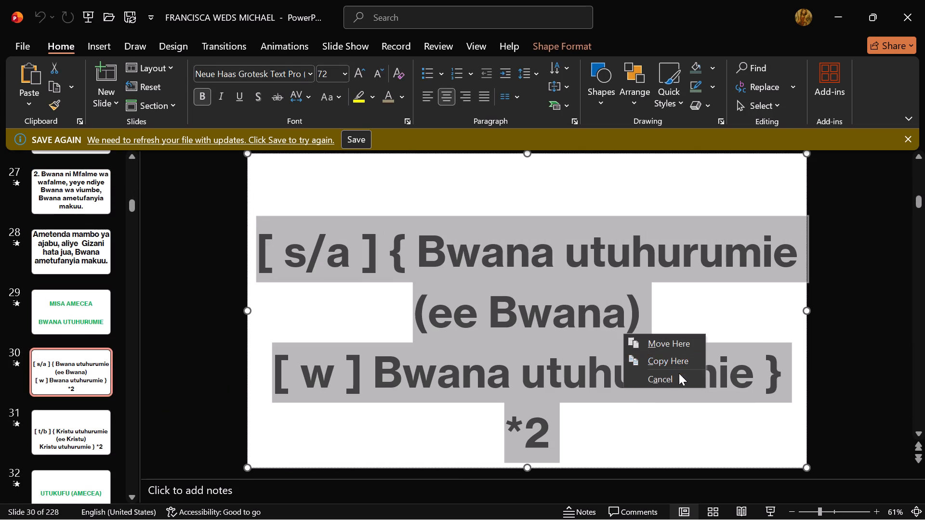
right_click(532, 336)
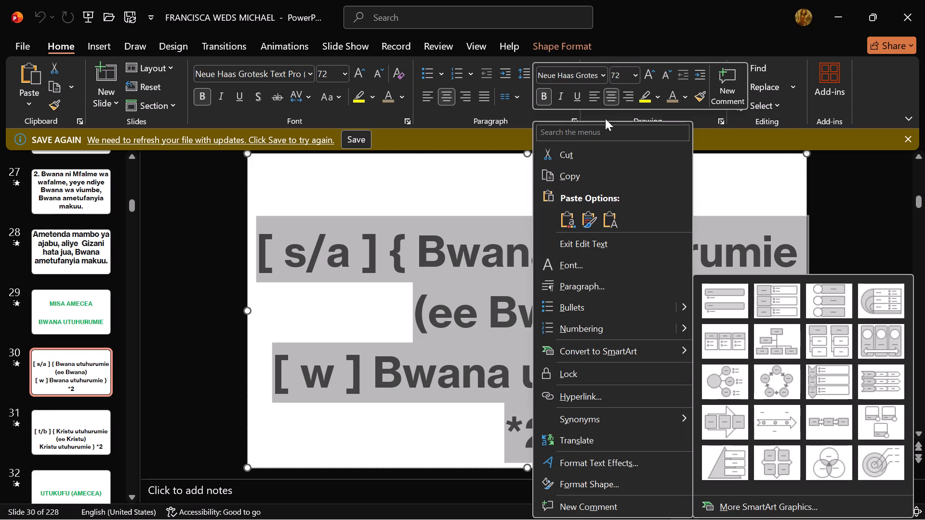
click(608, 182)
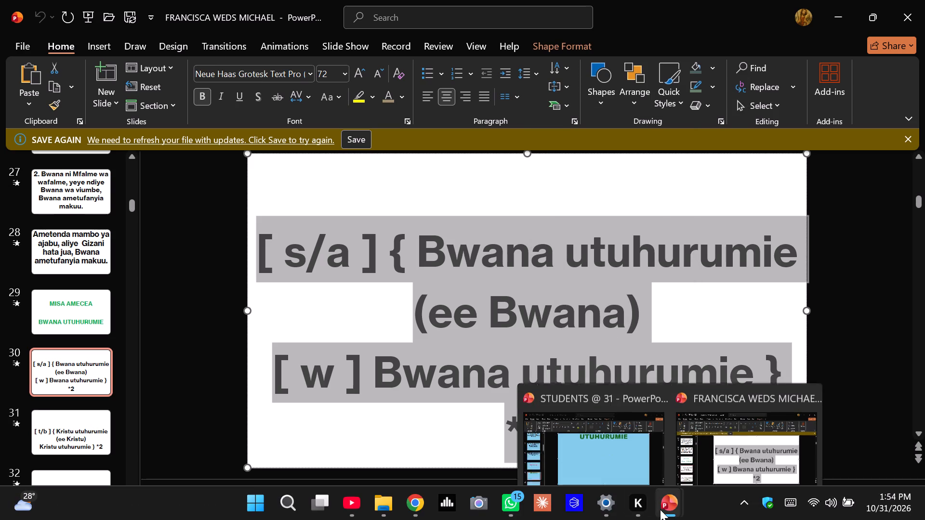
Switch to the STUDENTS @ 31 presentation and paste the copied lyrics as text only under the UTUHURUMIE heading on slide 15.
click(606, 435)
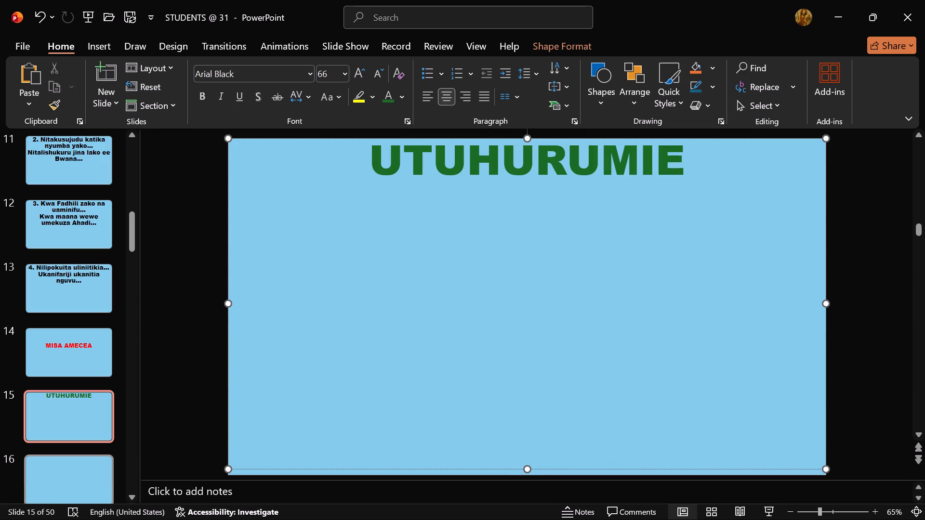
key(ctrl+v)
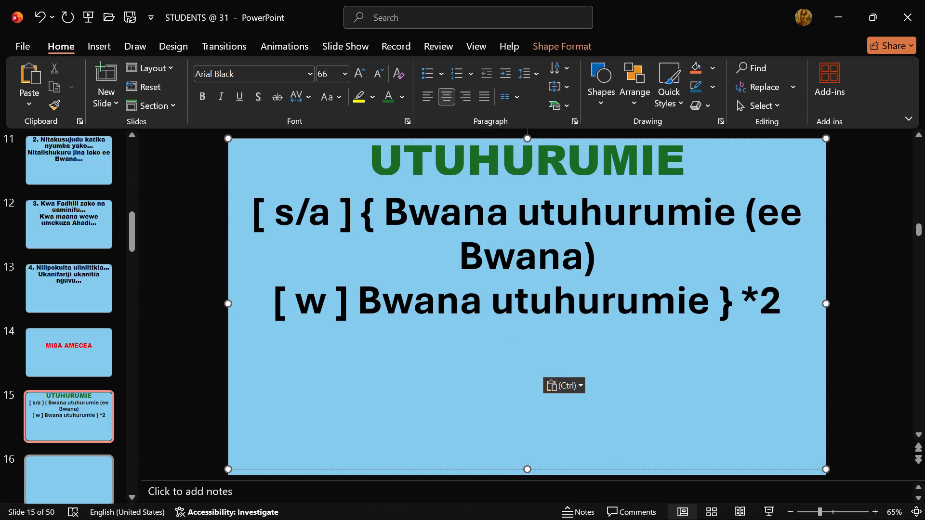
click(557, 387)
click(618, 459)
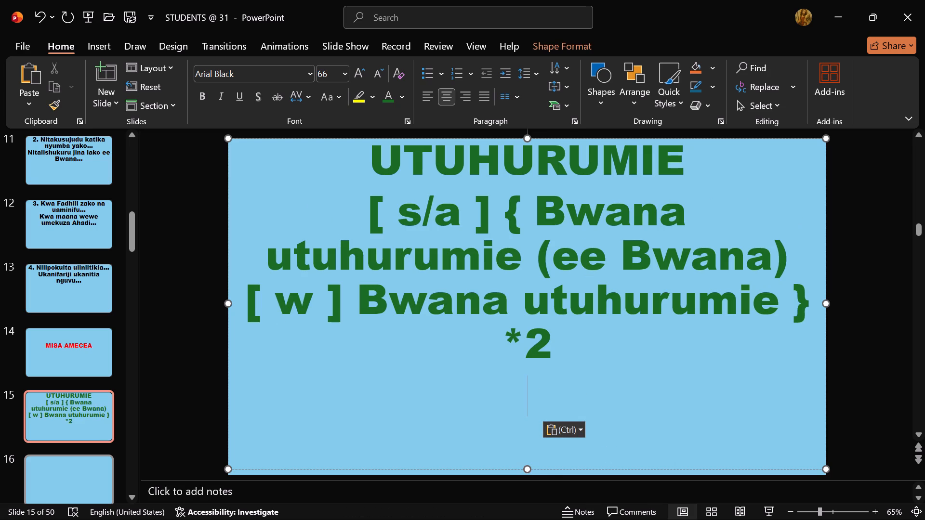
Remove the "[ s/a ]" and "[ w ]" voice labels from the slide 15 lyrics and put "(ee Bwana)" on its own line.
drag(502, 210, 364, 226)
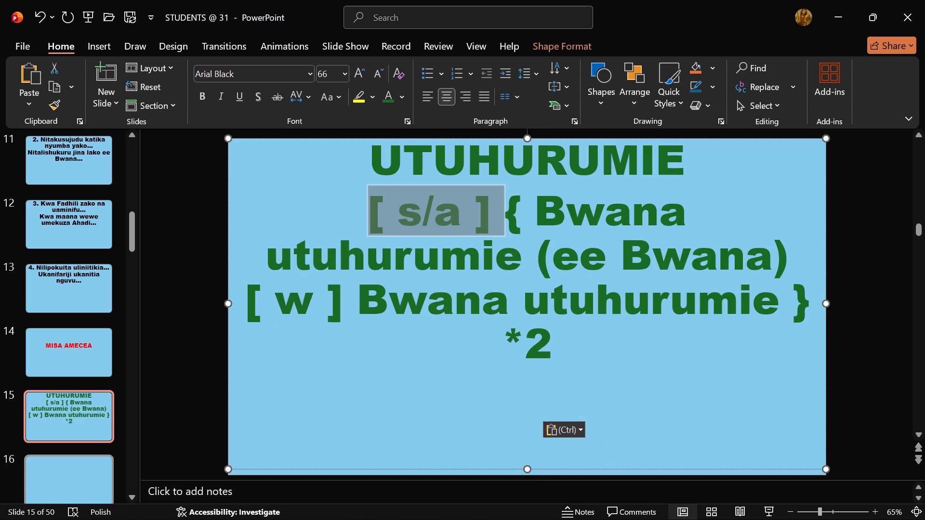
drag(364, 226, 361, 228)
key(BackSpace)
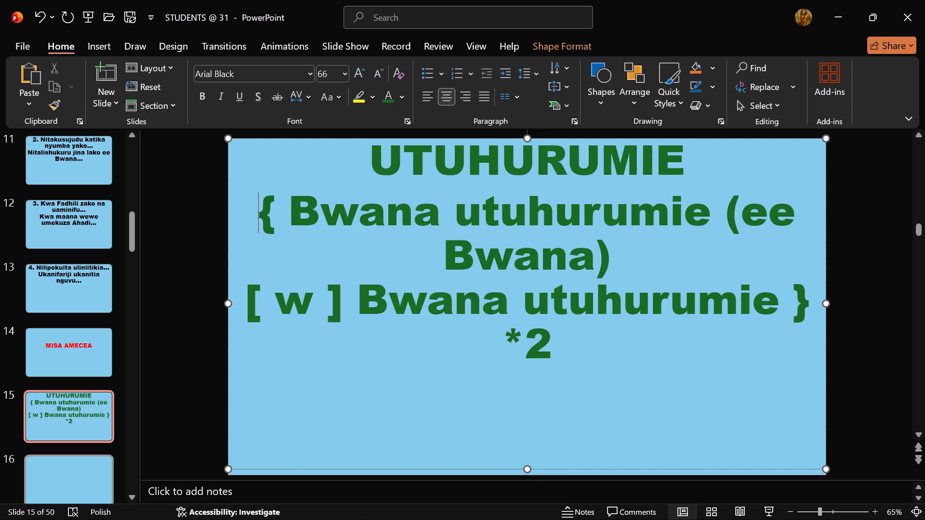
click(722, 219)
key(Return)
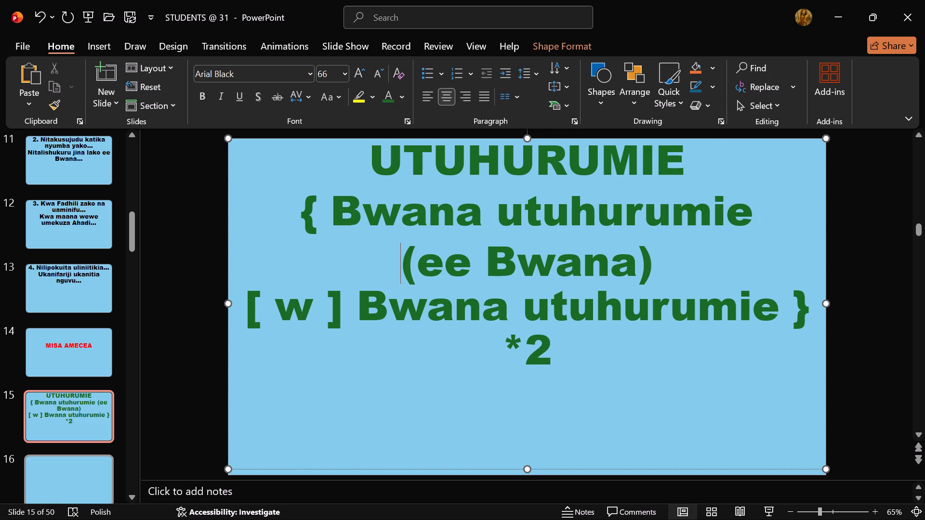
drag(368, 312, 333, 314)
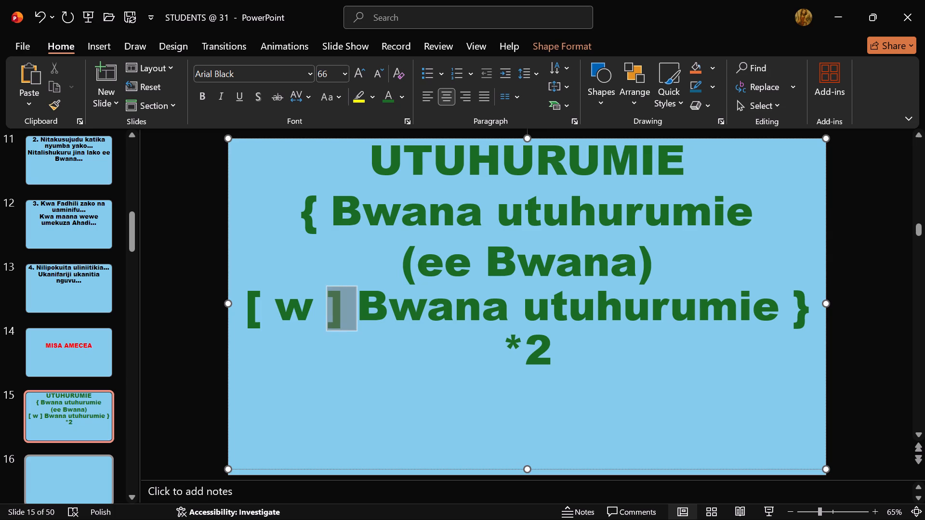
drag(333, 314, 250, 314)
key(BackSpace)
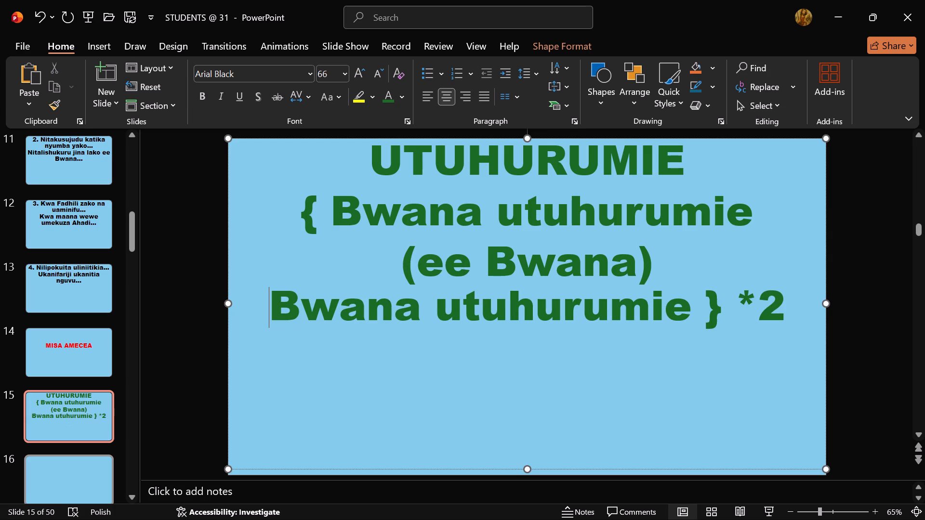
Remove the space before the closing brace and add a blank line between the heading and lyrics on slide 15.
click(704, 314)
key(BackSpace)
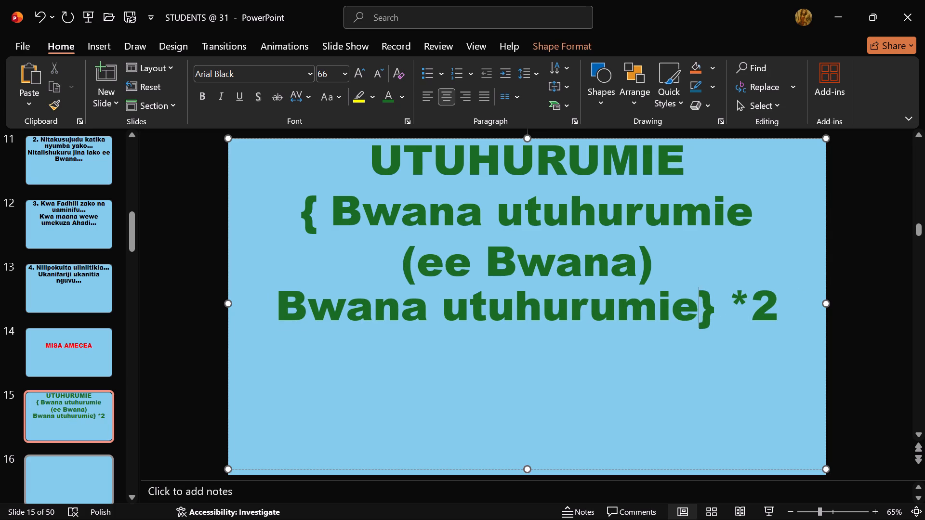
click(285, 221)
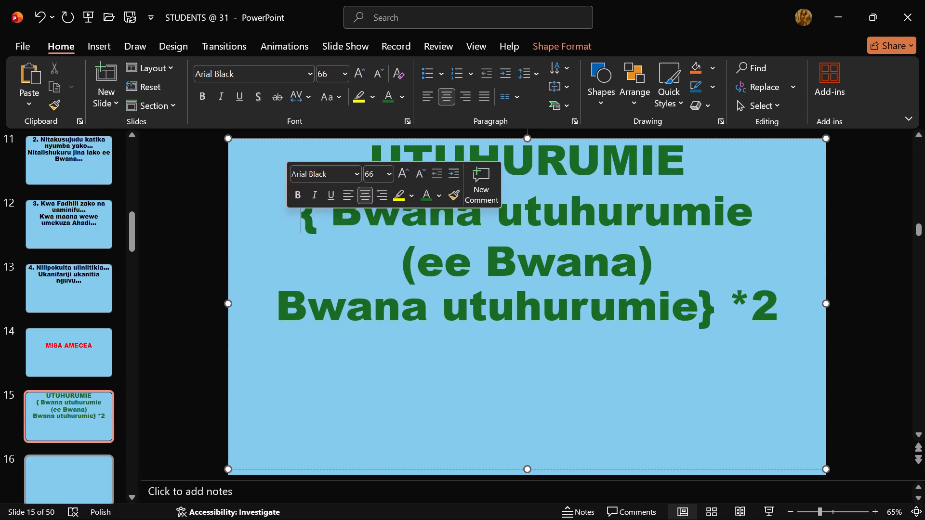
key(Return)
Colour the three lyric lines below the slide 15 heading black.
drag(285, 263, 802, 339)
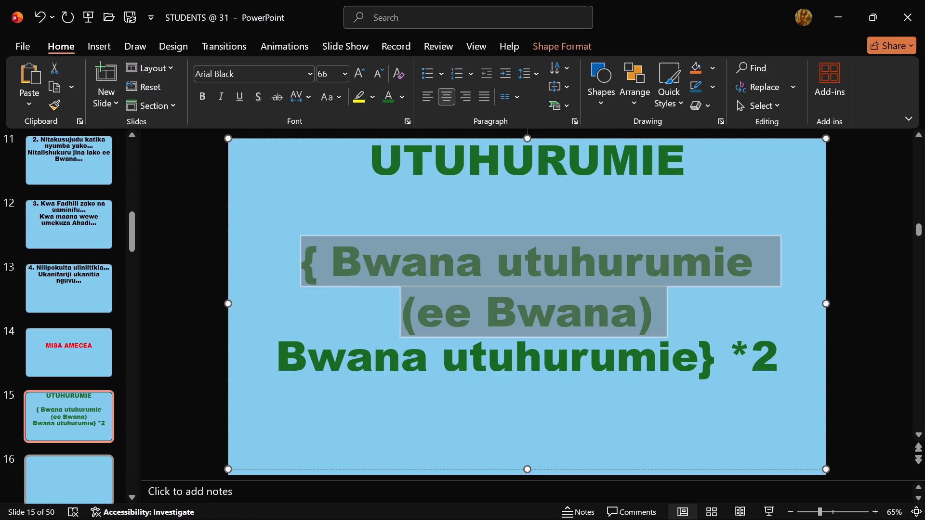
drag(802, 339, 807, 352)
click(857, 324)
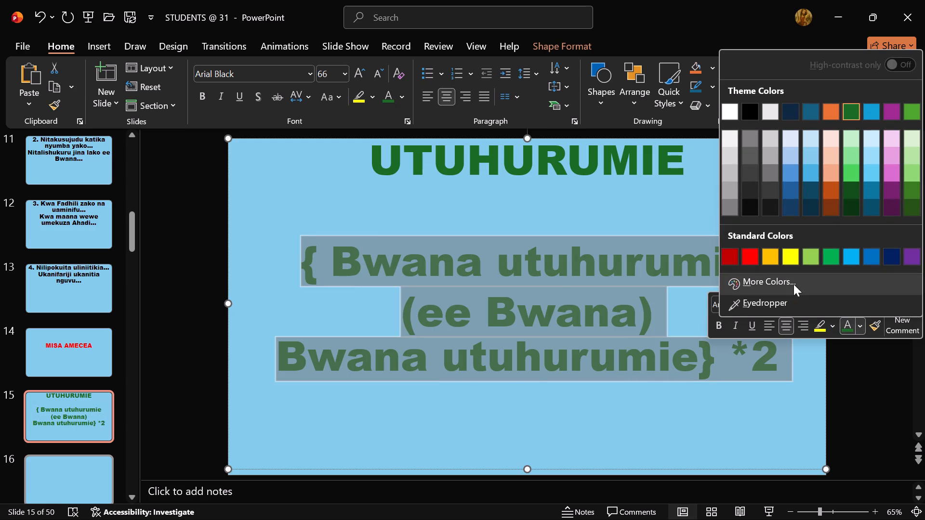
click(753, 114)
click(439, 239)
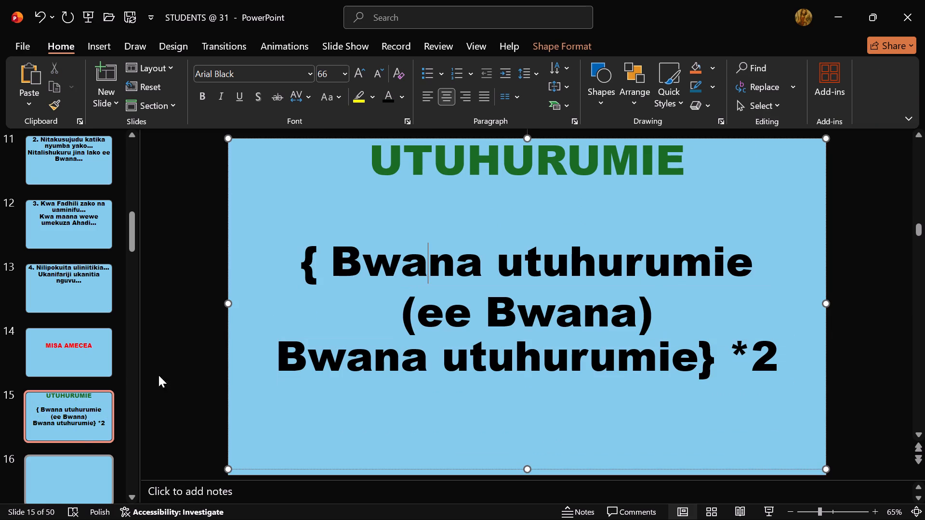
Go to slide 16, then switch to FRANCISCA WEDS MICHAEL and copy the full "Kristu utuhurumie (ee Kristu)" lyrics from slide 31.
click(29, 489)
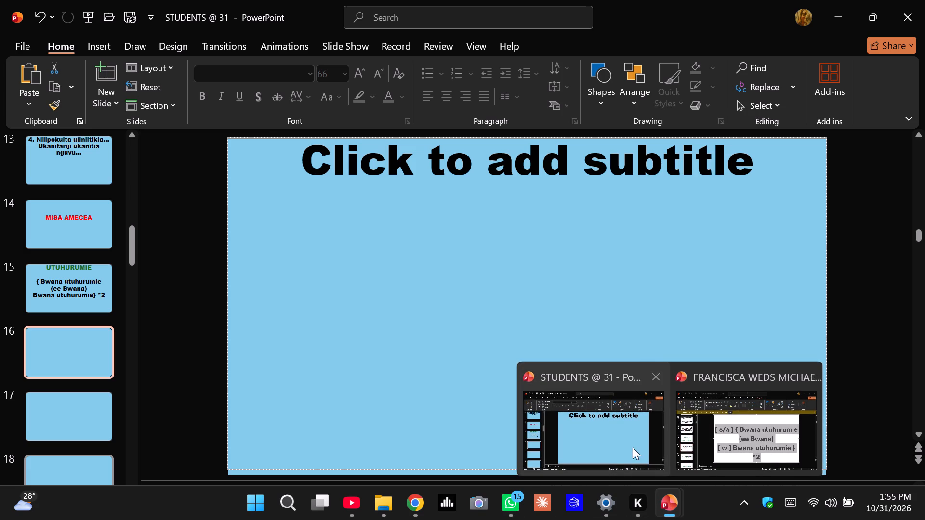
click(735, 420)
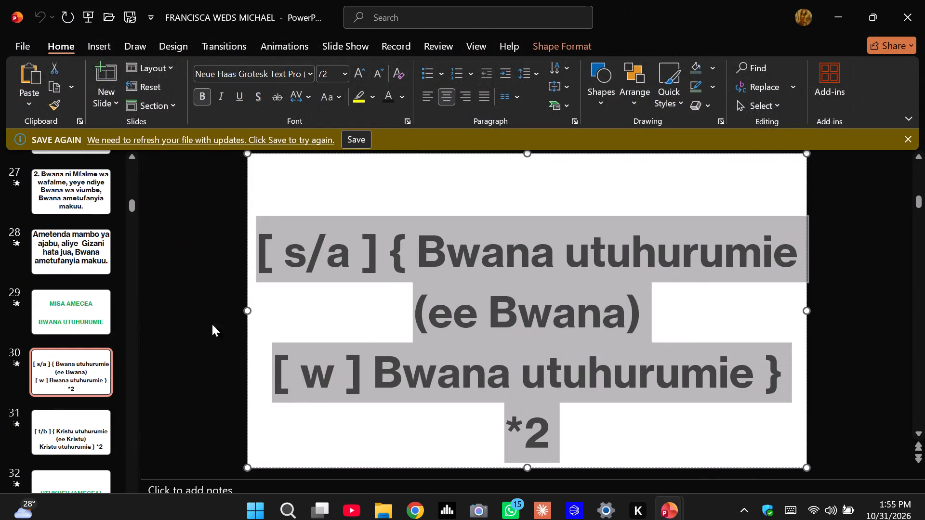
click(38, 453)
click(45, 446)
click(274, 309)
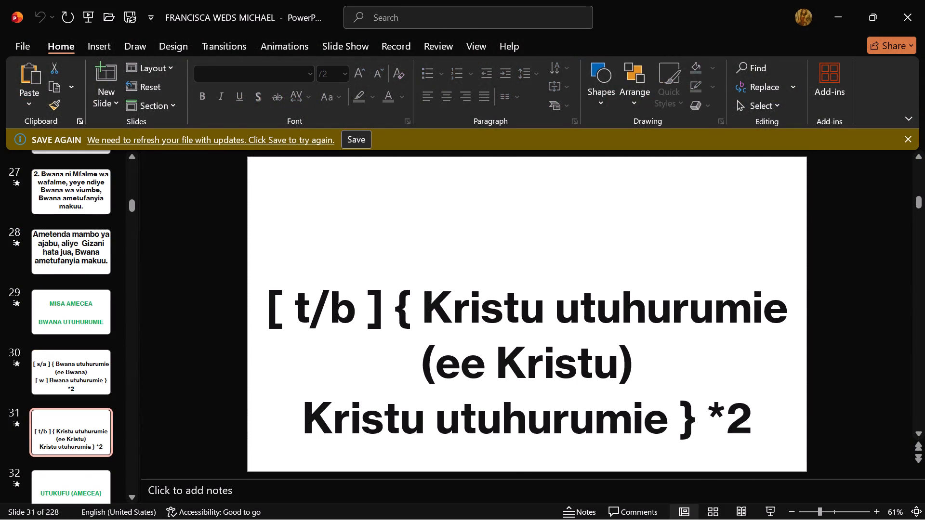
drag(274, 307, 723, 398)
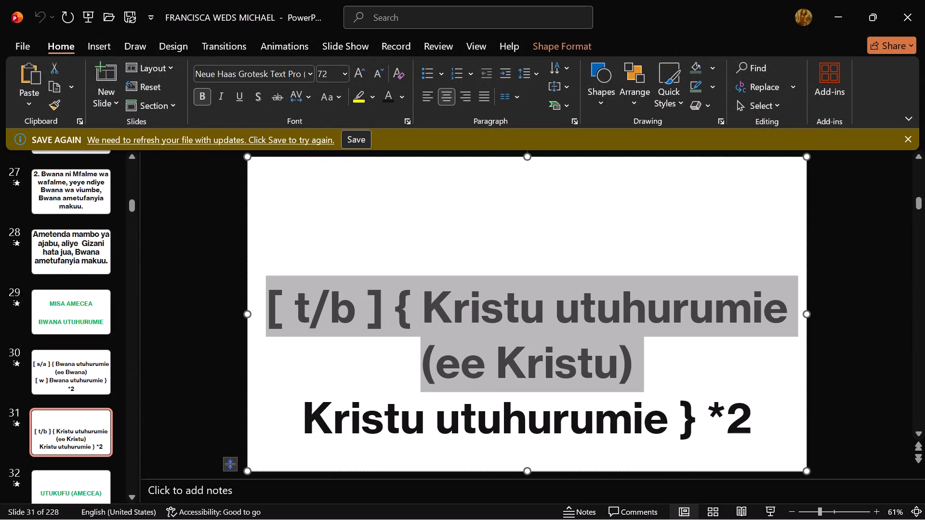
drag(723, 398, 791, 416)
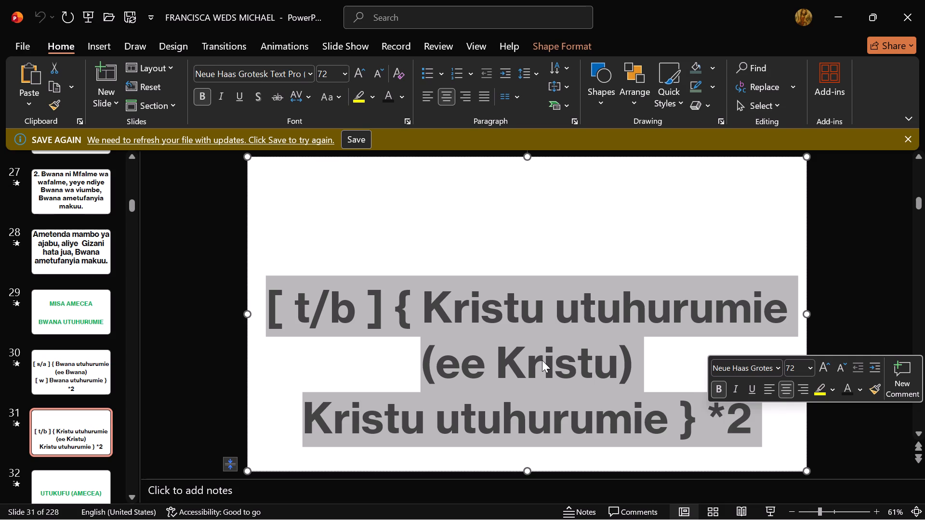
right_click(550, 345)
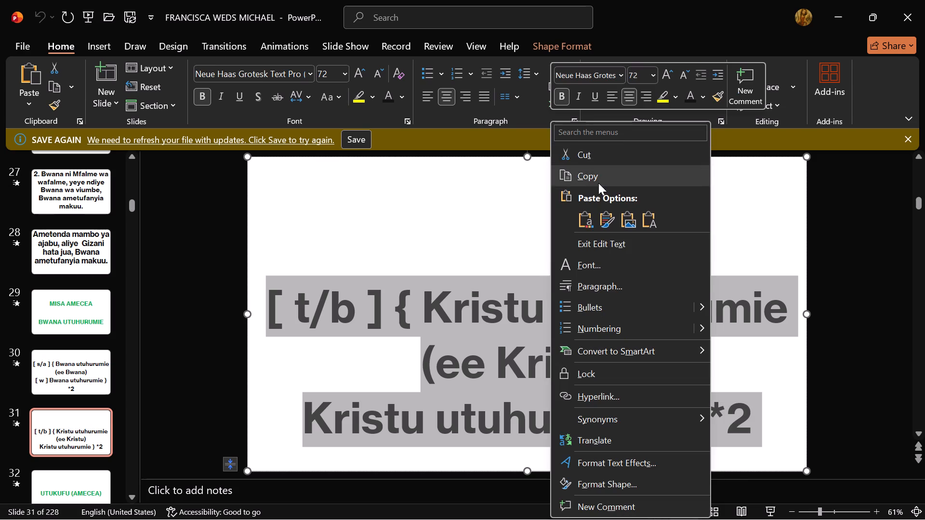
click(600, 183)
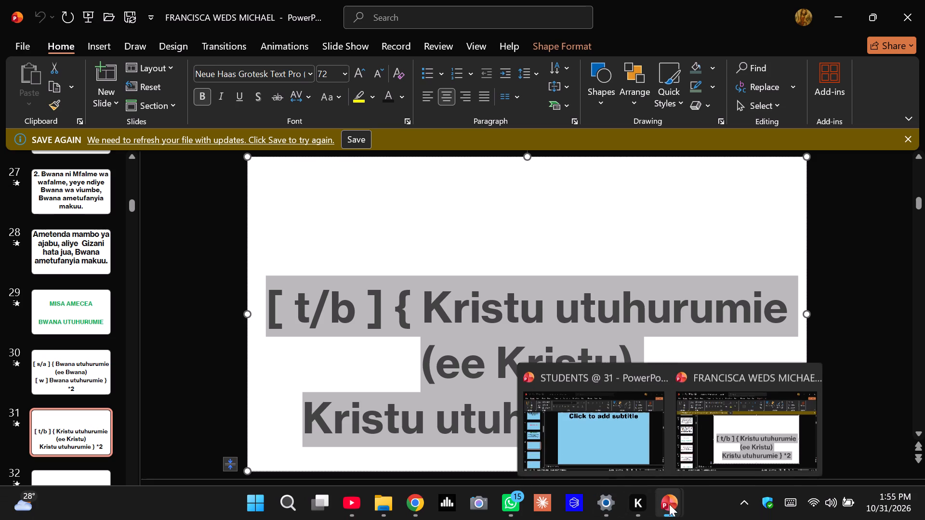
Return to the STUDENTS @ 31 presentation and paste the Kristu utuhurumie lyrics as text only into slide 16's subtitle placeholder.
click(629, 431)
click(510, 188)
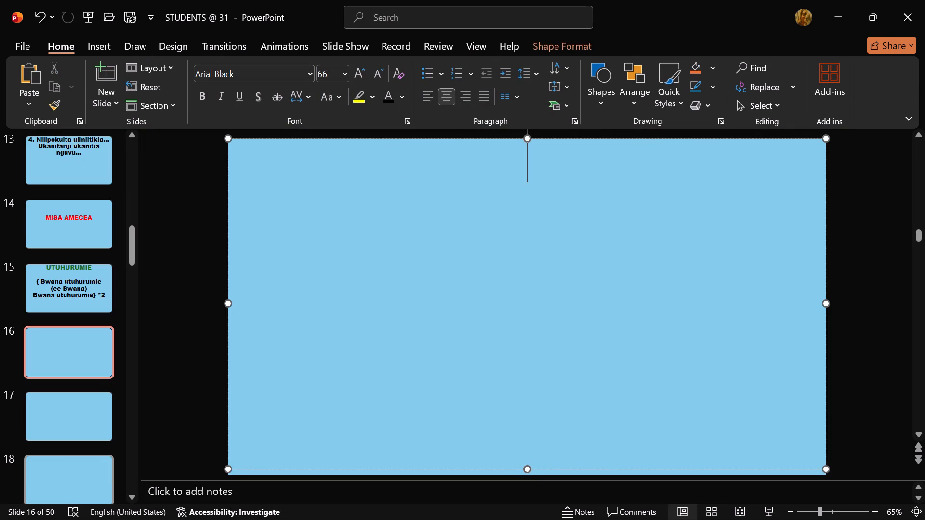
key(ctrl+v)
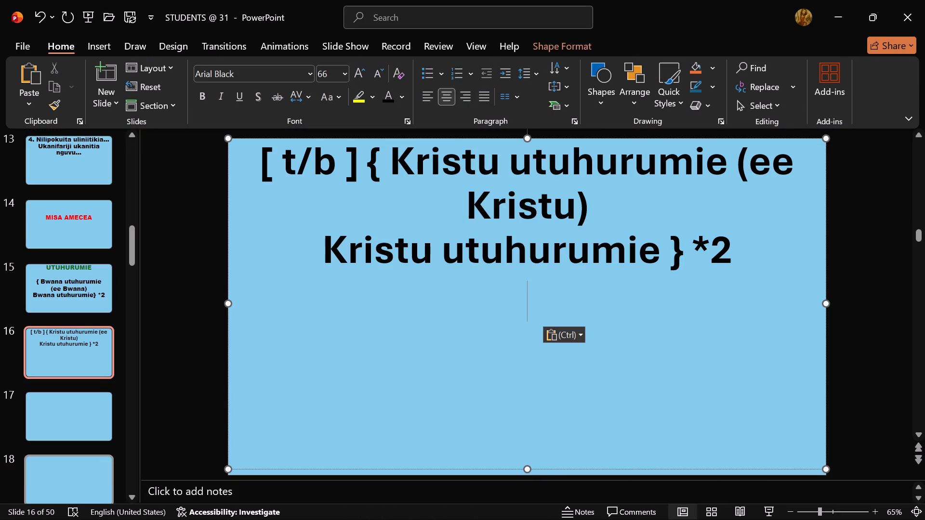
click(586, 333)
click(578, 329)
click(605, 417)
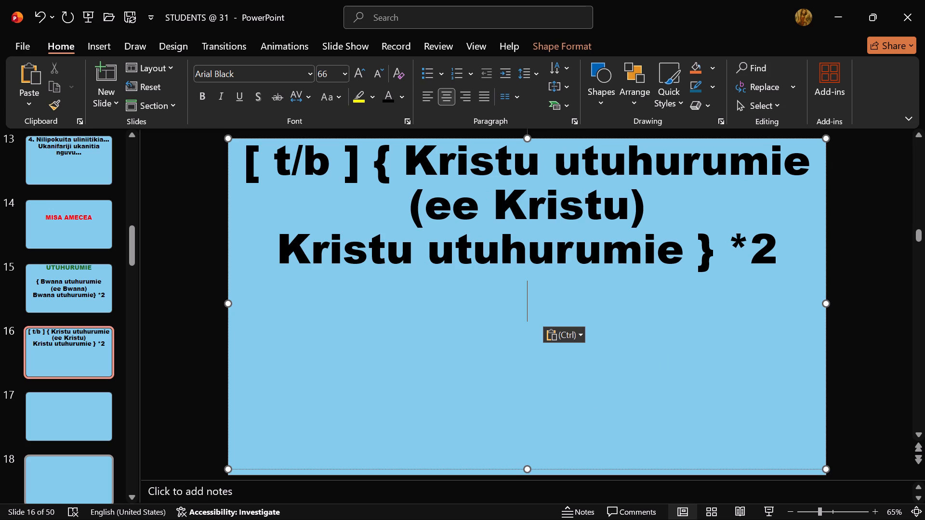
Delete the "[ t/b ]" voice label from the start of the slide 16 lyrics.
click(380, 163)
key(BackSpace)
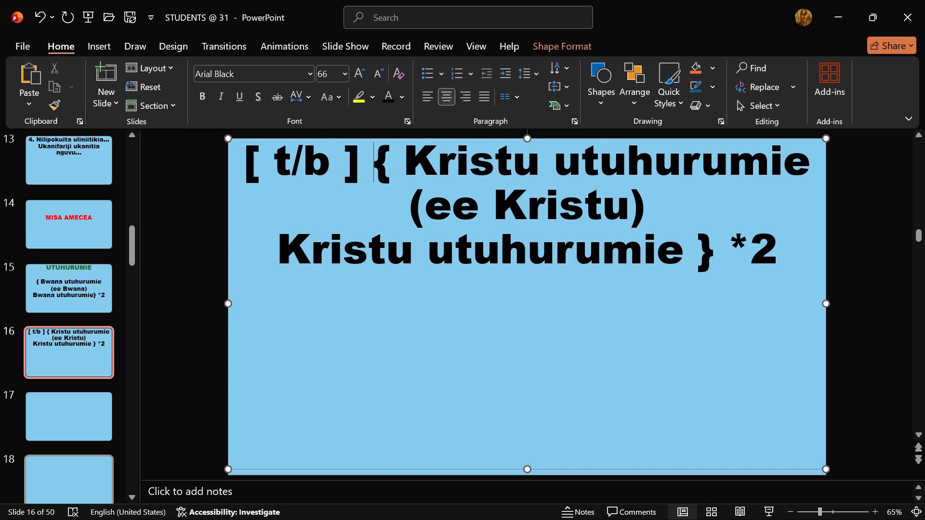
key(BackSpace)
key(BackSpace)
key(BackSpace)
key(BackSpace)
key(BackSpace)
key(BackSpace)
key(BackSpace)
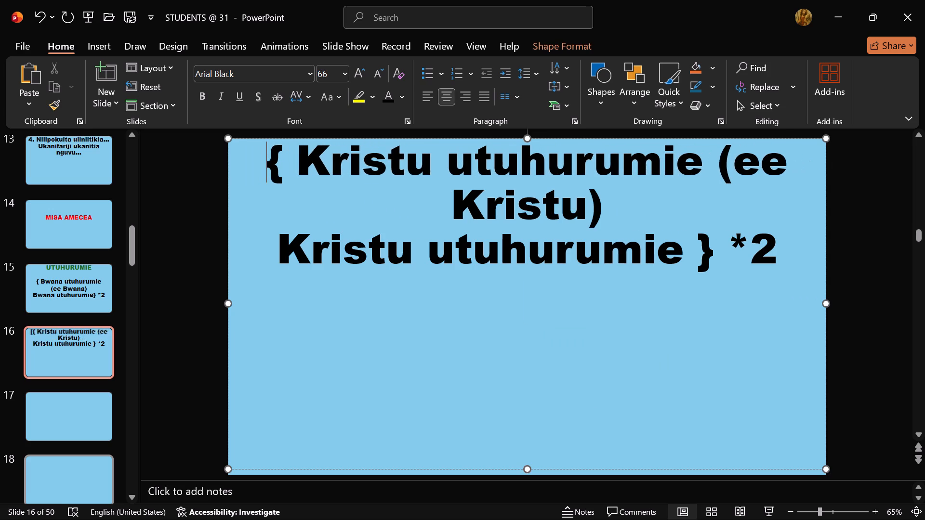
Put "(ee Kristu)" on its own line and remove the spaces around the closing brace on slide 16.
click(716, 155)
key(Return)
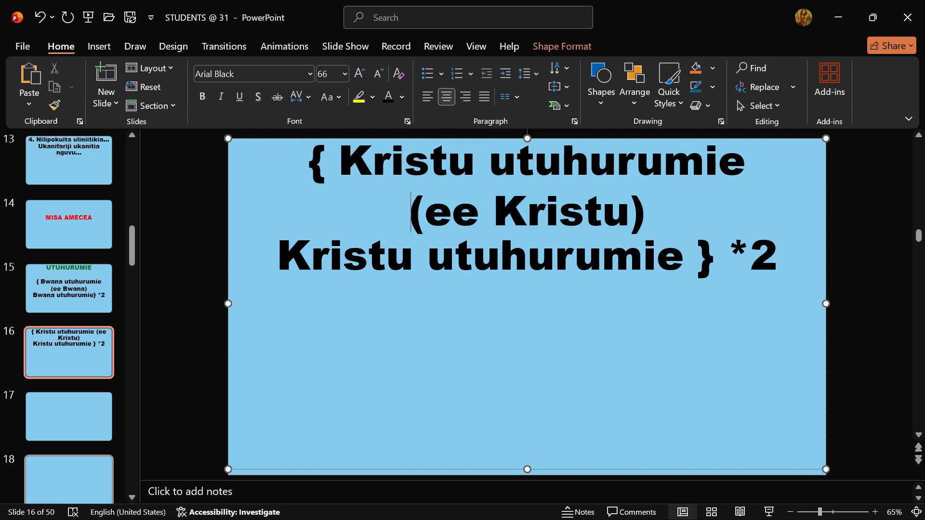
click(732, 254)
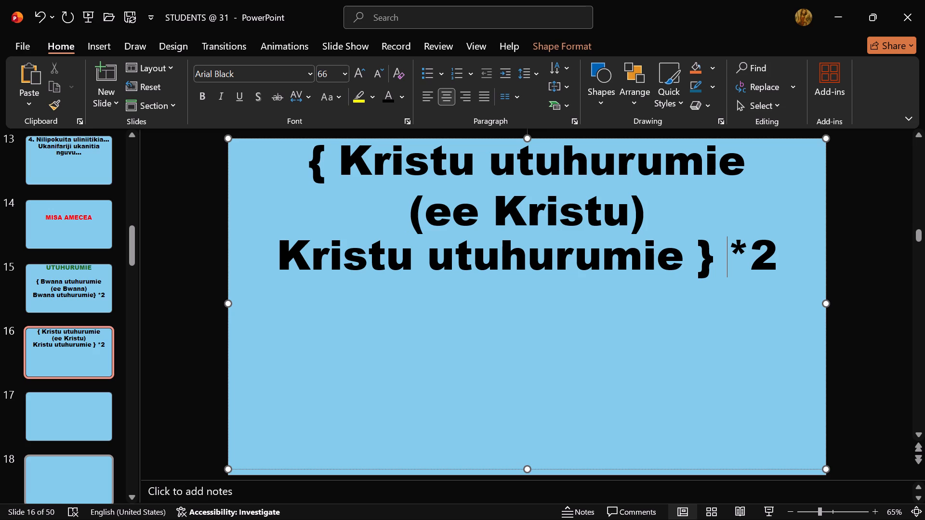
key(BackSpace)
click(700, 259)
key(BackSpace)
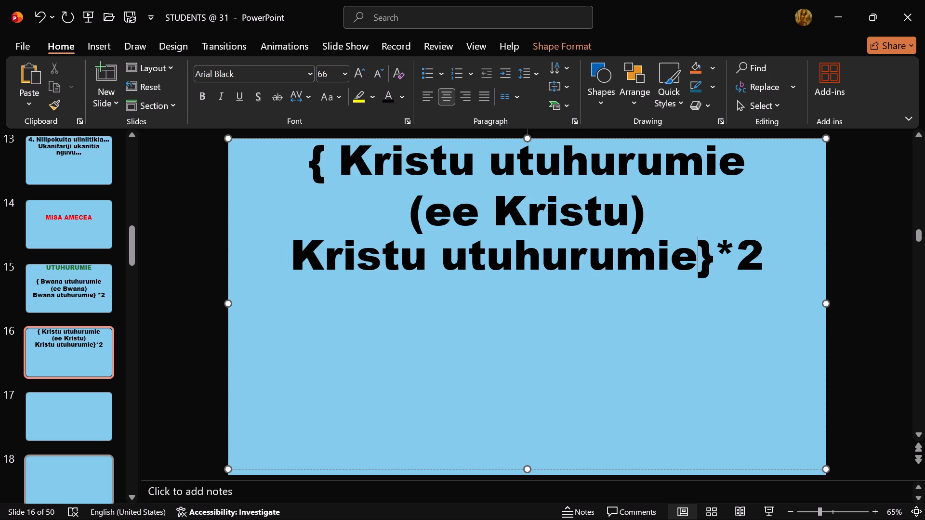
Insert a blank line above the lyrics on slide 16.
click(264, 135)
click(299, 181)
key(Return)
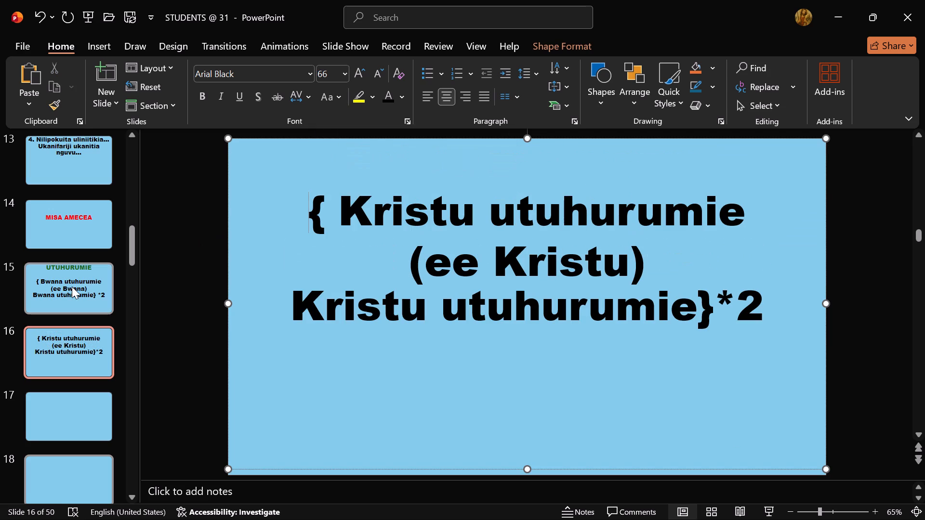
Save the STUDENTS @ 31 presentation.
click(75, 349)
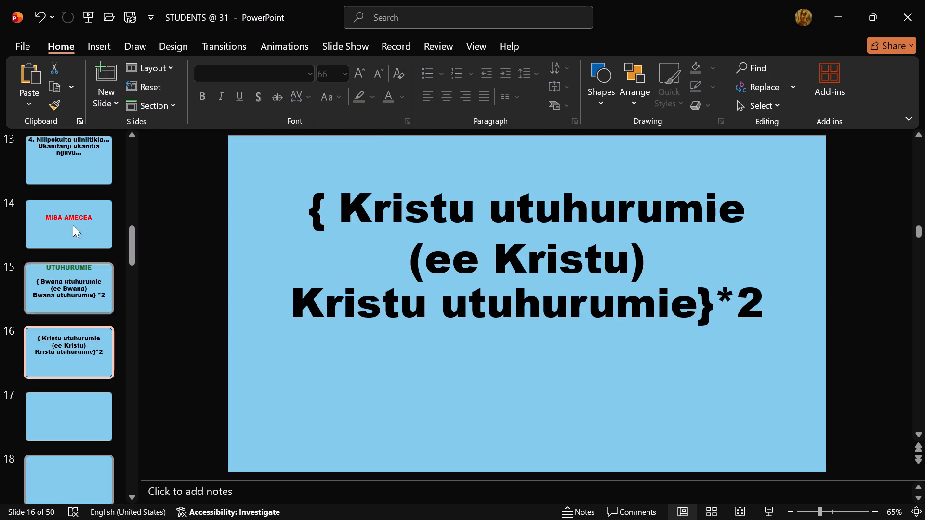
click(133, 22)
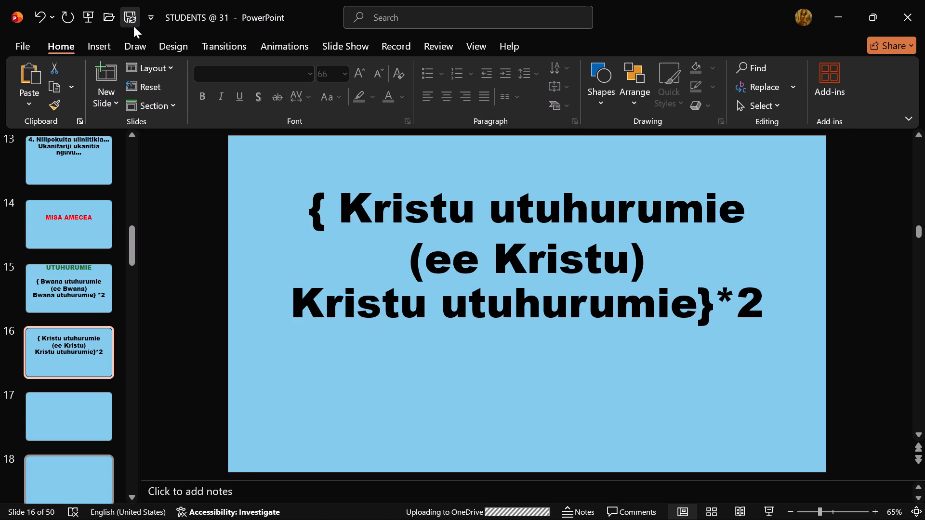
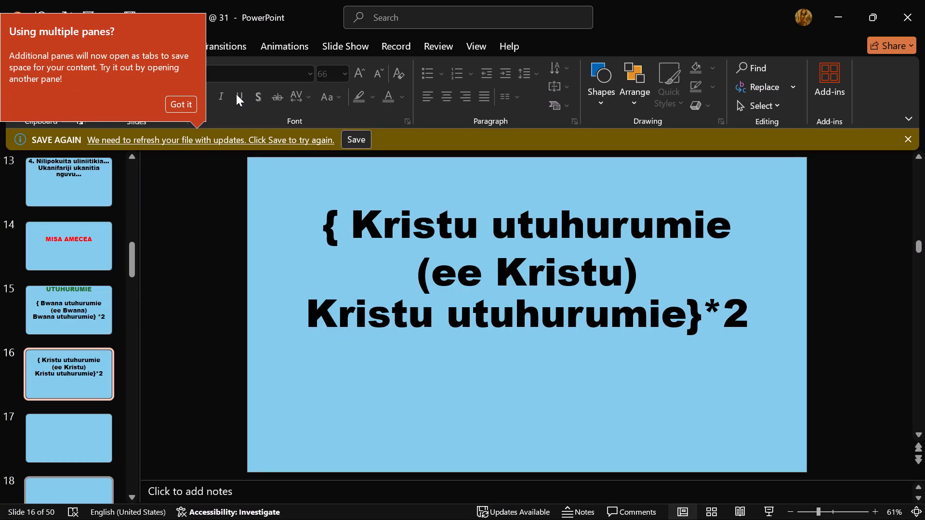
Dismiss the tip about using multiple panes.
click(188, 105)
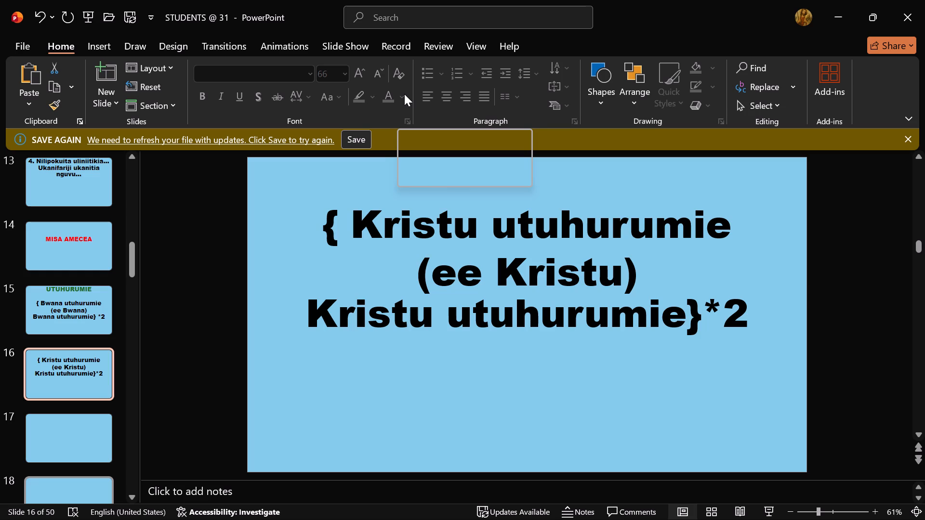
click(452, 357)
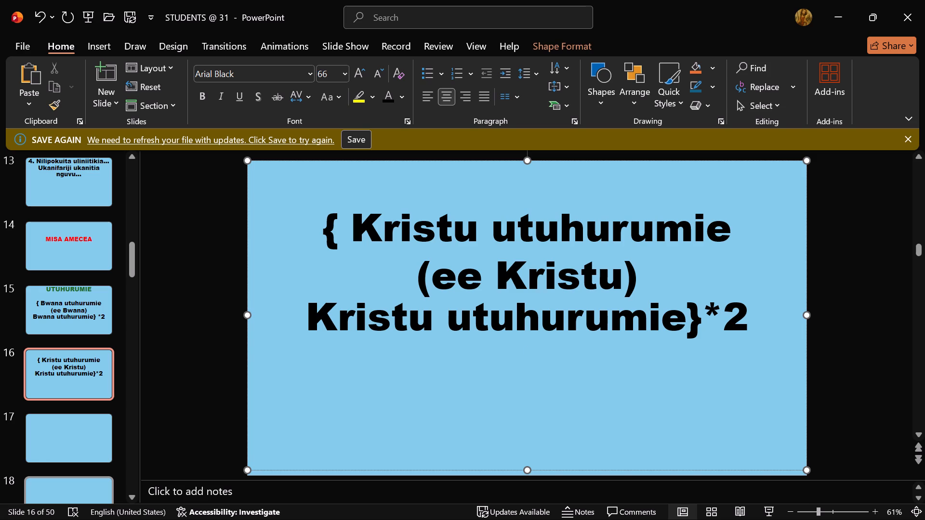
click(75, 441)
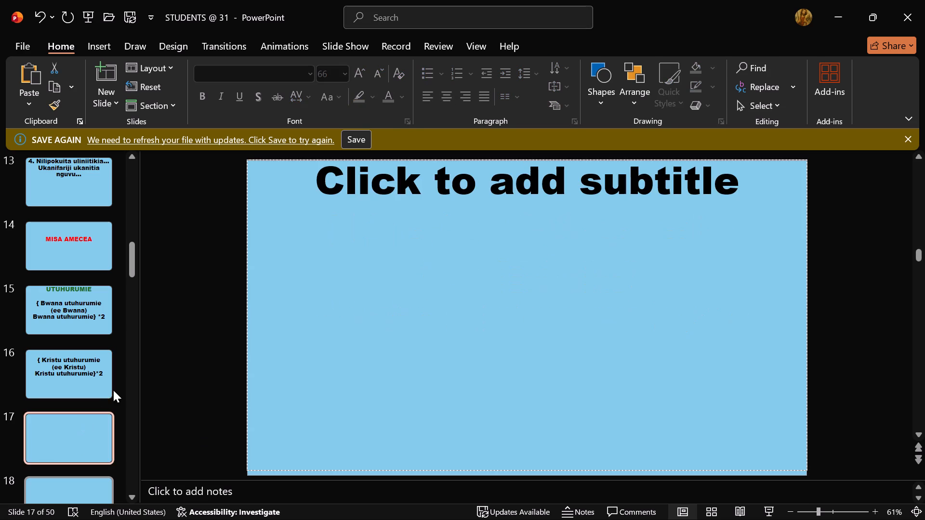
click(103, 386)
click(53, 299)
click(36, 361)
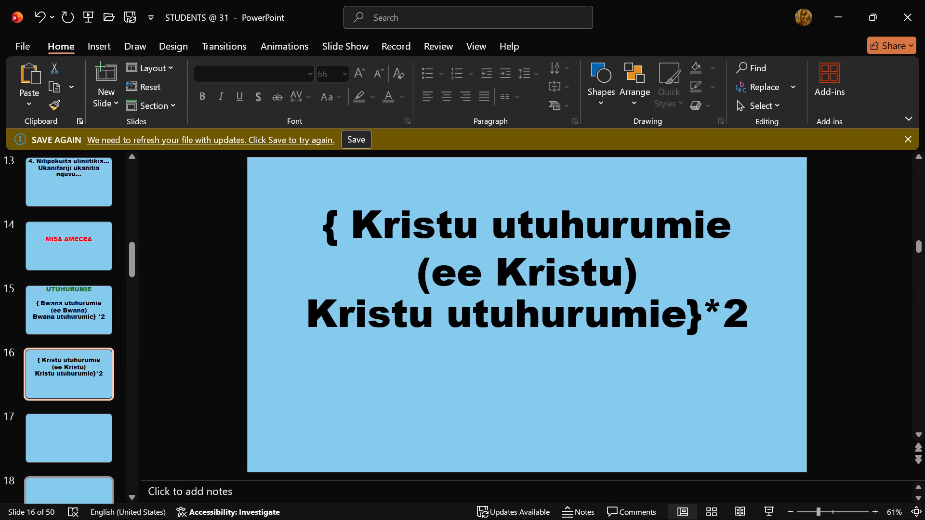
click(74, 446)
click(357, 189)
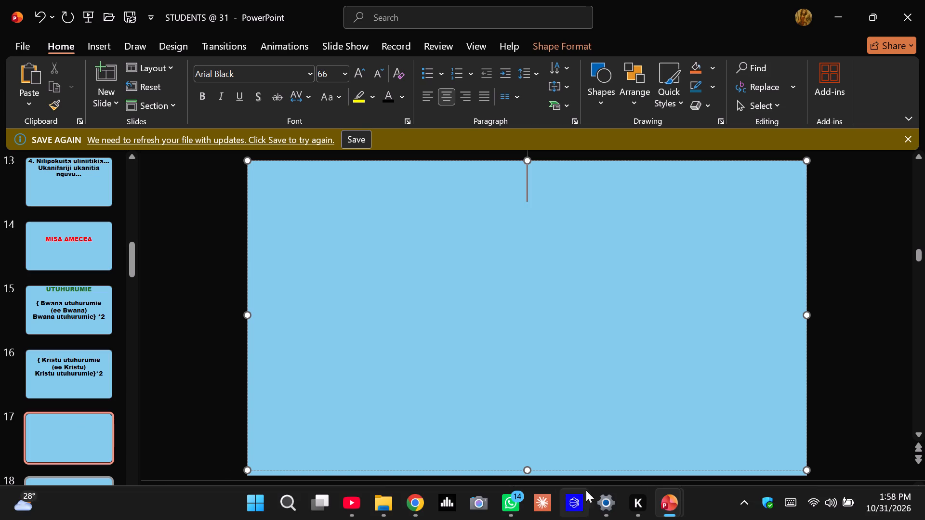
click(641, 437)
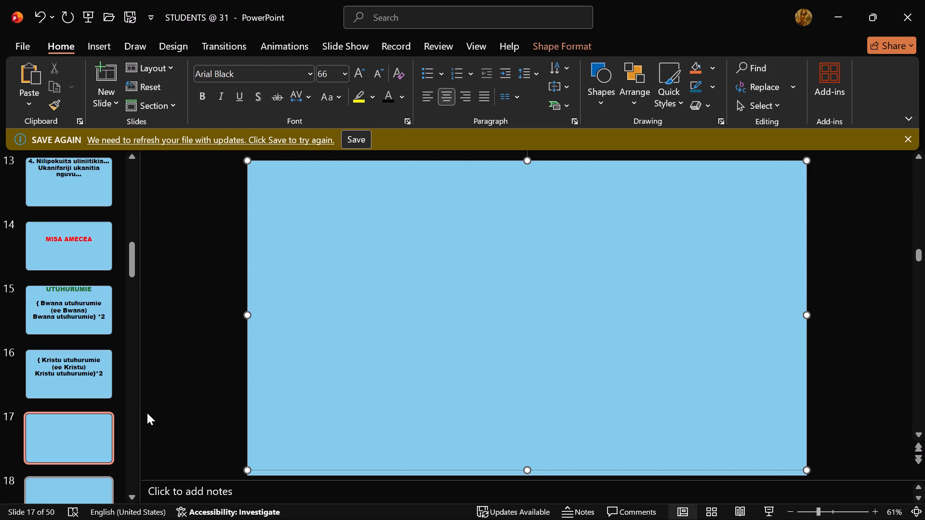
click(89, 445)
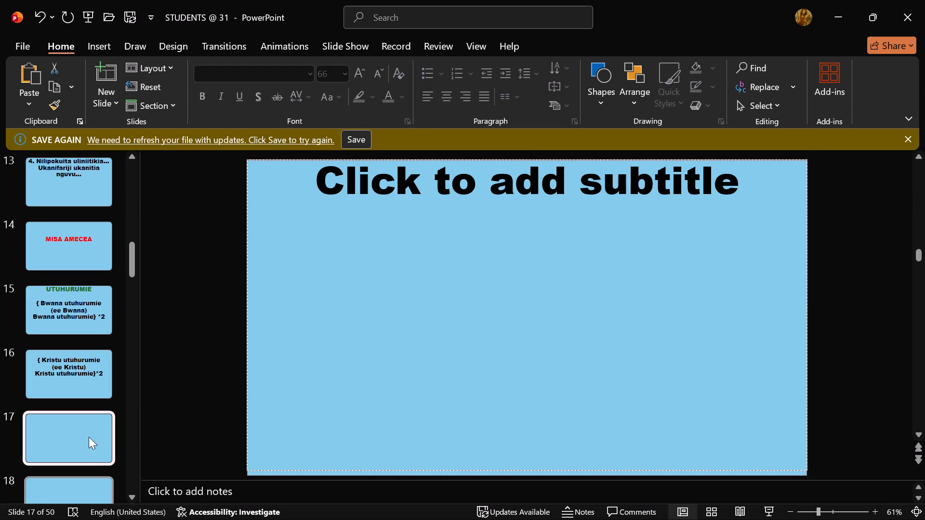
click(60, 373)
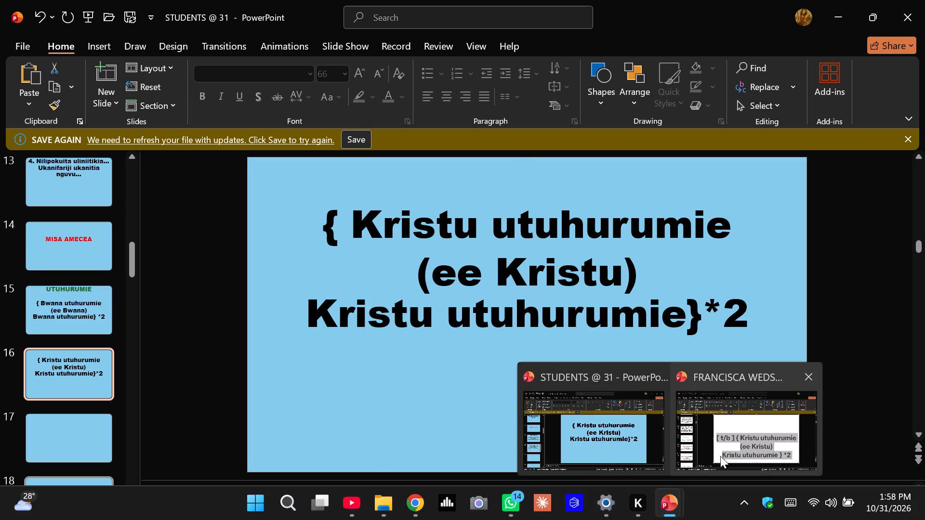
Switch to the FRANCISCA WEDS MICHAEL presentation and open slide 32, the UTUKUFU (AMECEA) title slide.
click(728, 446)
scroll(61, 408, down, 2)
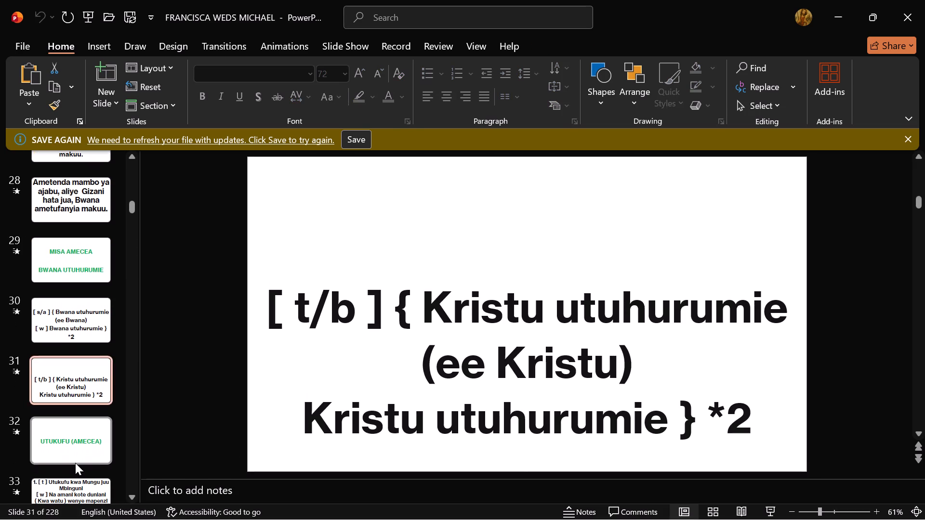
click(75, 463)
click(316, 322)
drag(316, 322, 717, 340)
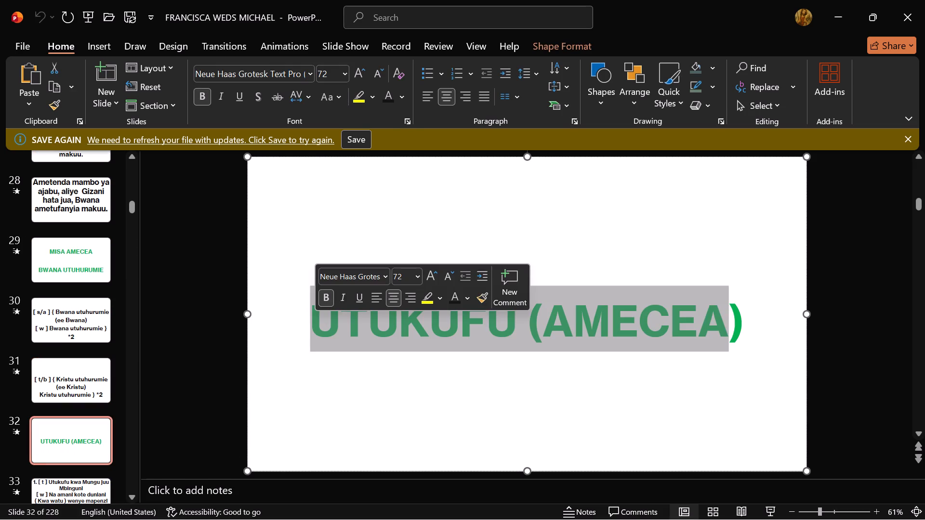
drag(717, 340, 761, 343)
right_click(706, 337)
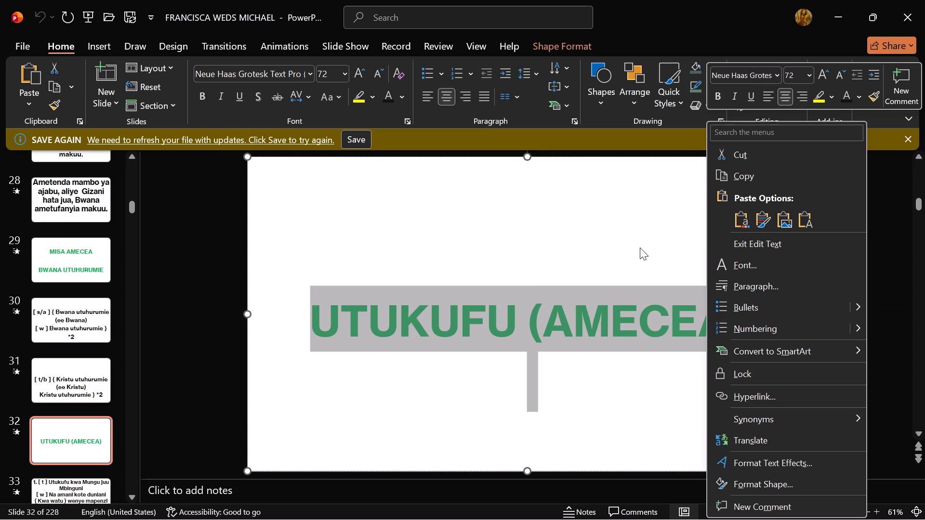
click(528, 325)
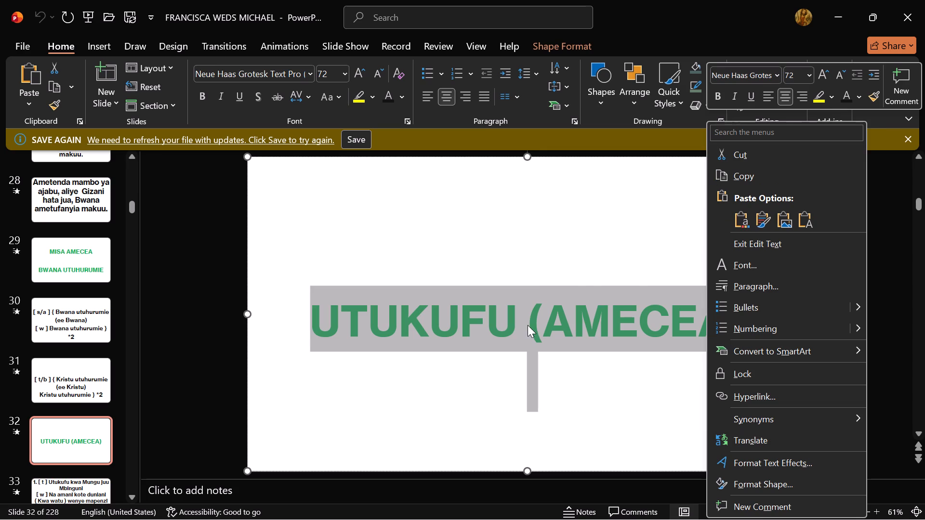
Copy only the word "UTUKUFU" from the slide 32 title, leaving out "(AMECEA)".
click(517, 323)
drag(517, 323, 268, 328)
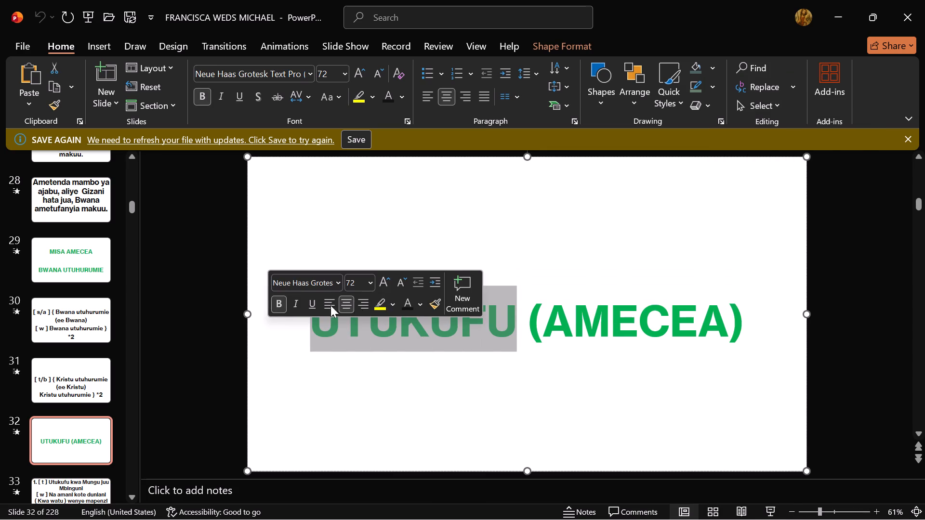
right_click(359, 333)
click(405, 175)
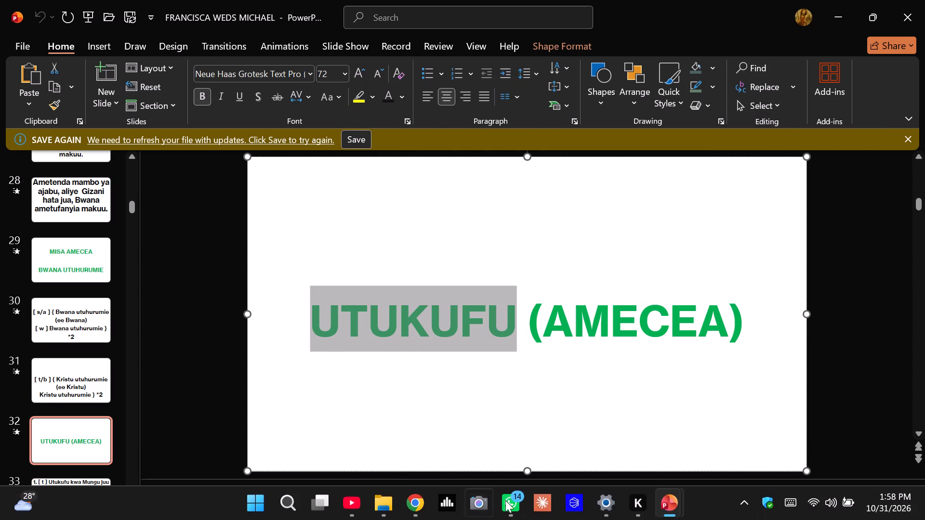
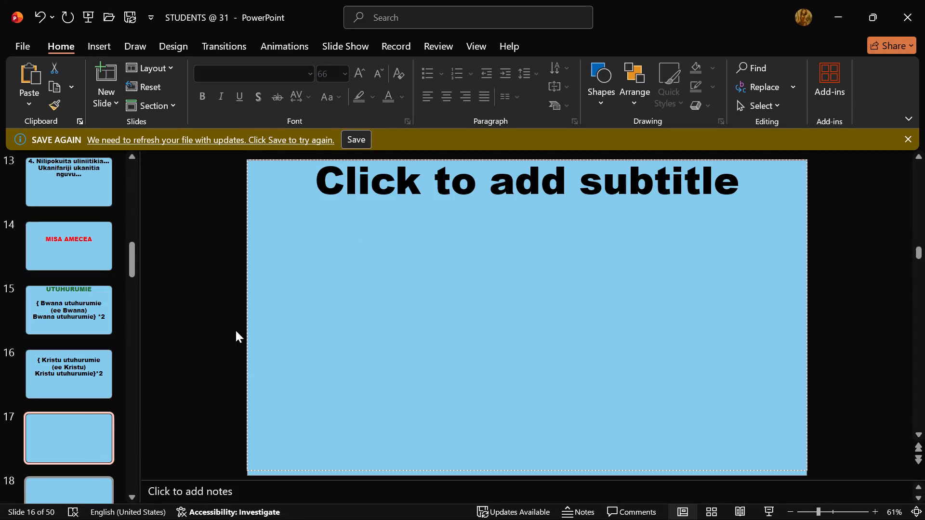
Paste "UTUKUFU" into the empty subtitle of slide 17 and remove the bullet in front of it.
click(452, 191)
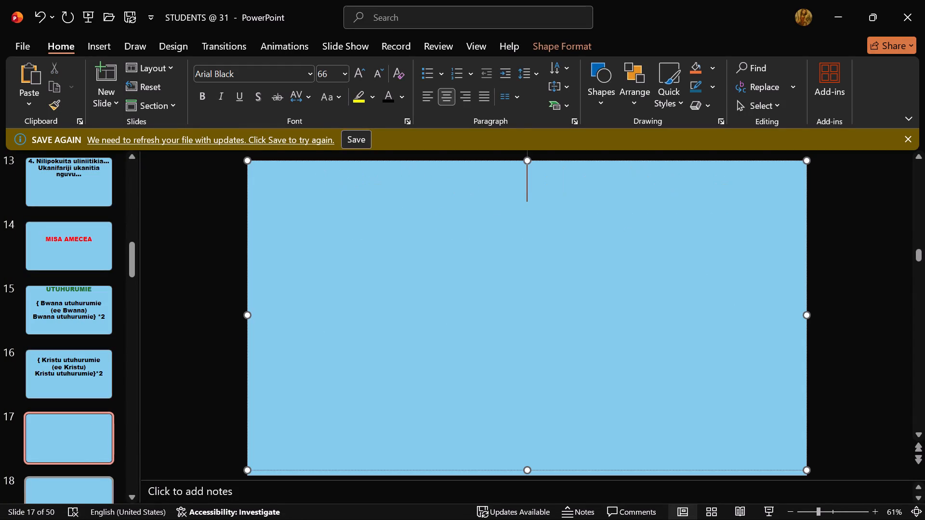
key(ctrl+v)
click(455, 189)
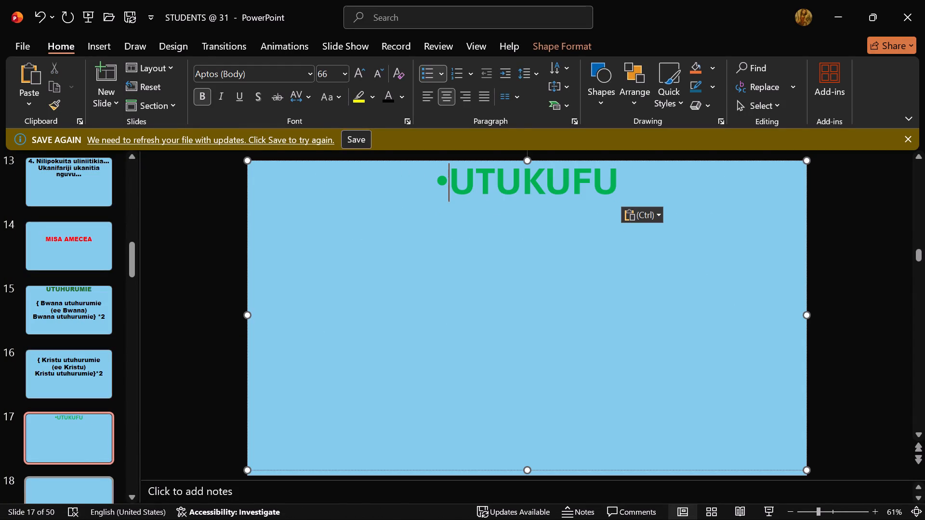
key(BackSpace)
Change the font of the "UTUKUFU" heading on slide 17 to Arial Black.
drag(609, 180, 360, 203)
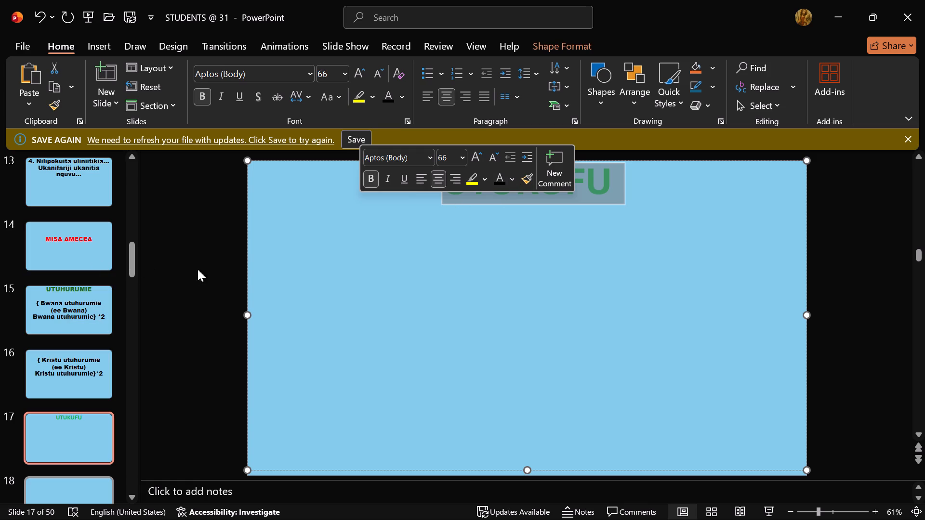
click(609, 195)
click(614, 182)
drag(614, 182, 372, 190)
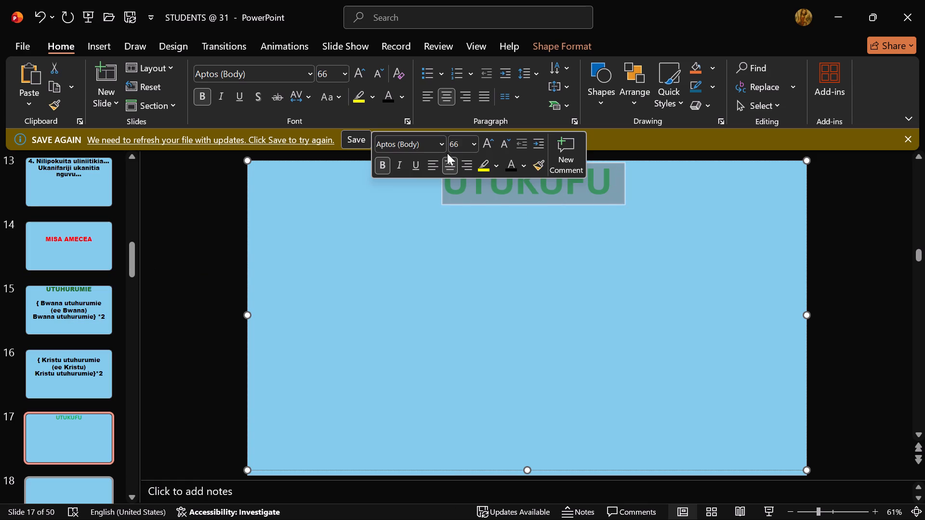
click(432, 148)
click(220, 69)
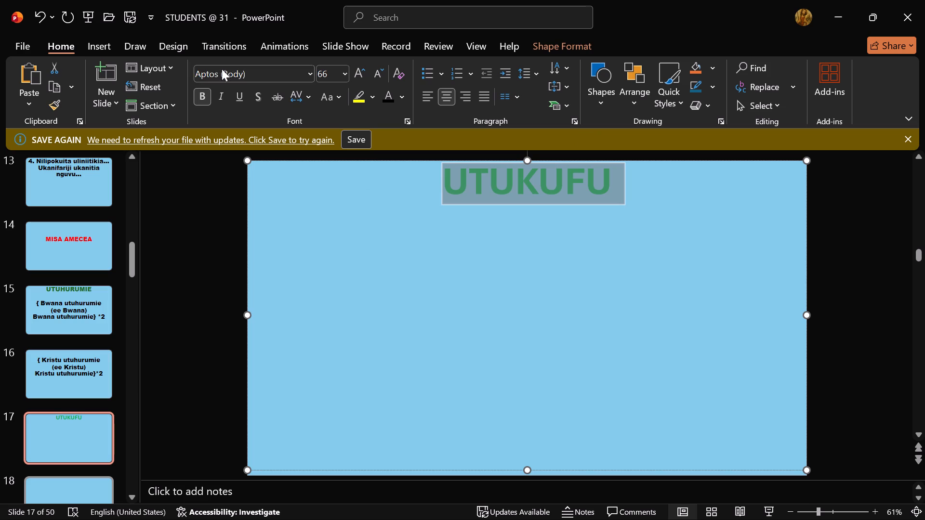
click(308, 68)
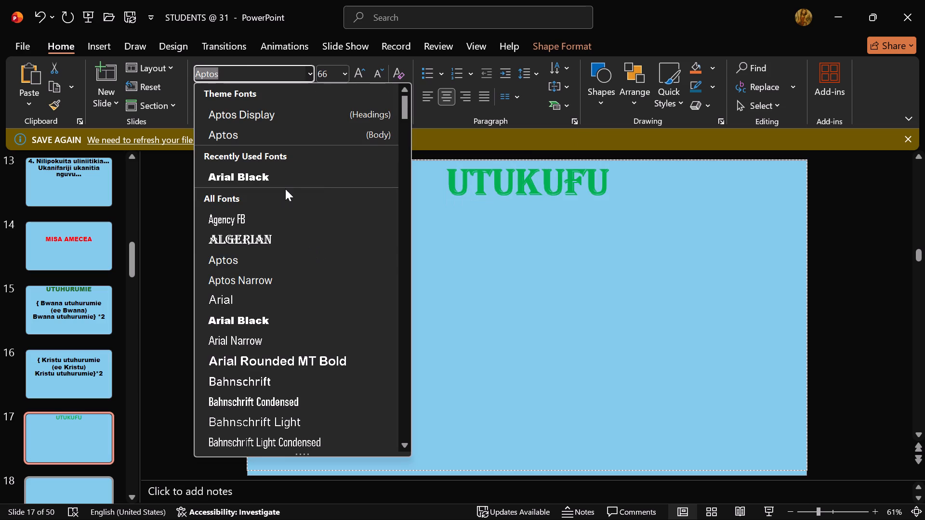
click(285, 174)
Start a new line below the "UTUKUFU" heading on slide 17.
click(451, 224)
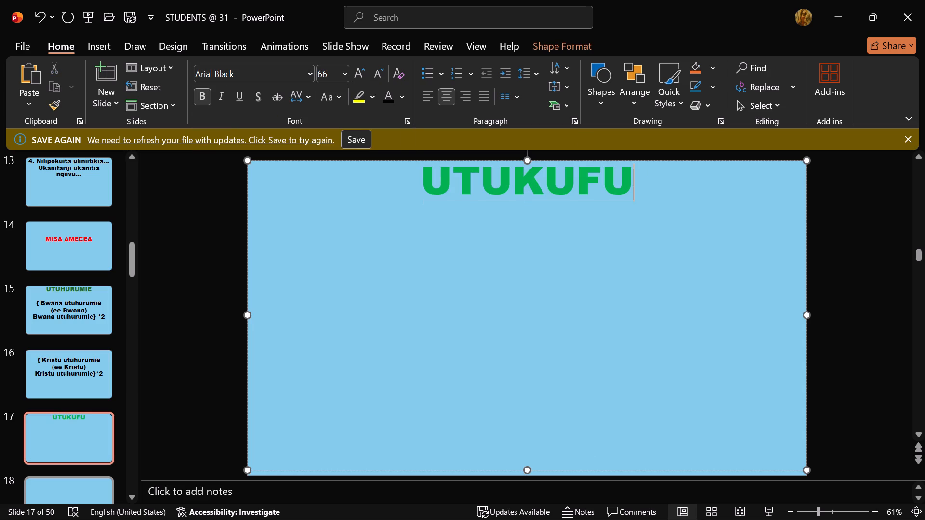
click(446, 238)
key(Return)
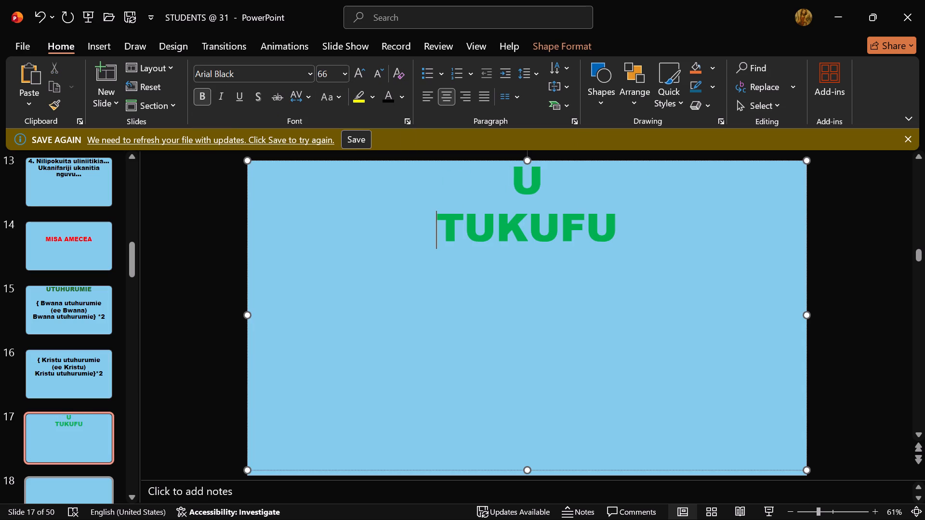
key(BackSpace)
click(650, 186)
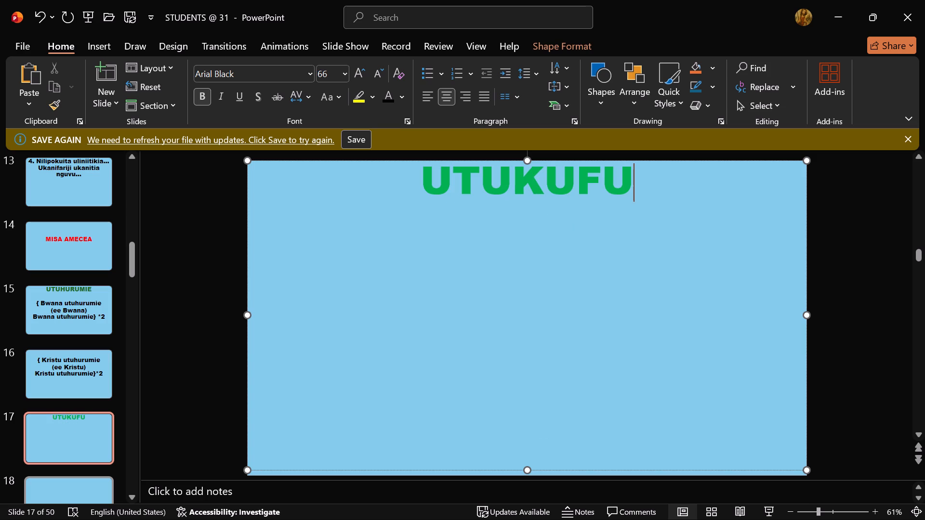
key(Return)
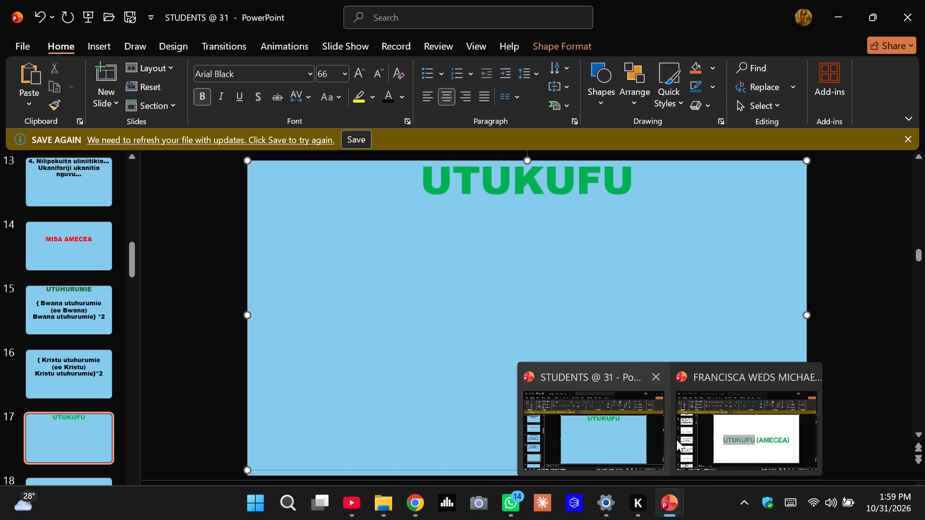
Switch to the FRANCISCA WEDS MICHAEL presentation and copy all the verse 1 text from slide 33.
click(777, 417)
scroll(98, 356, down, 3)
click(53, 407)
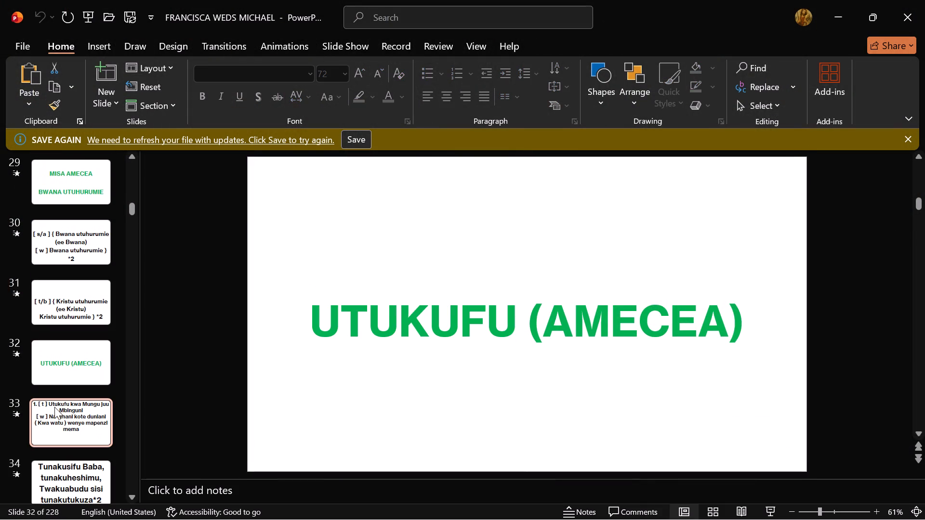
click(252, 186)
drag(255, 186, 446, 273)
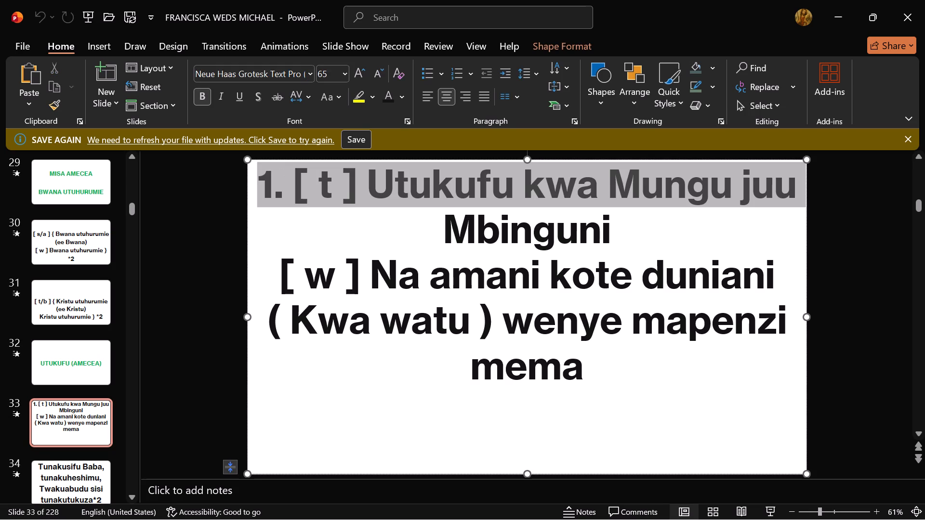
drag(446, 273, 700, 374)
right_click(599, 307)
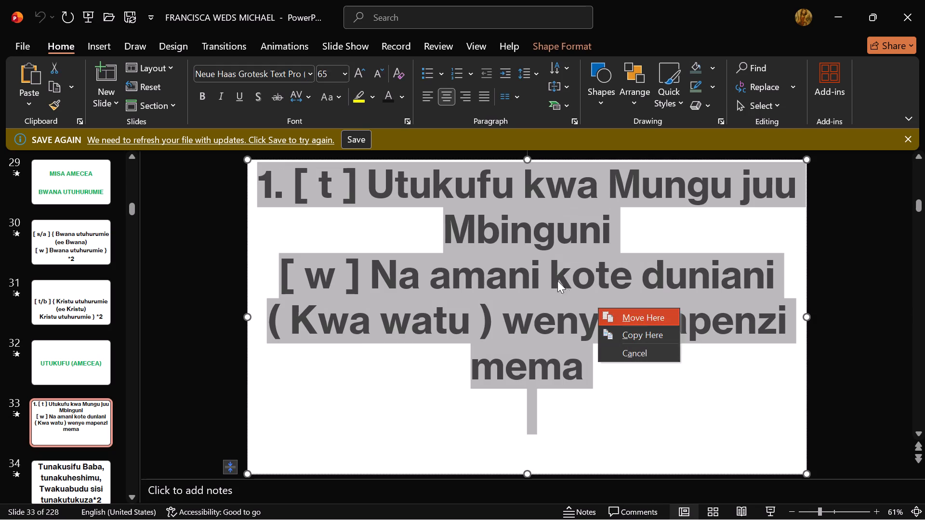
right_click(550, 276)
right_click(530, 254)
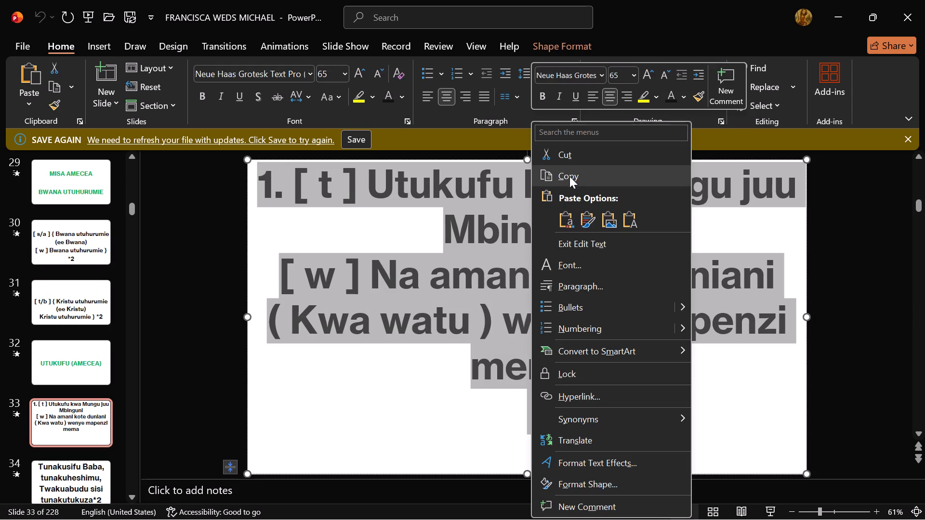
click(569, 174)
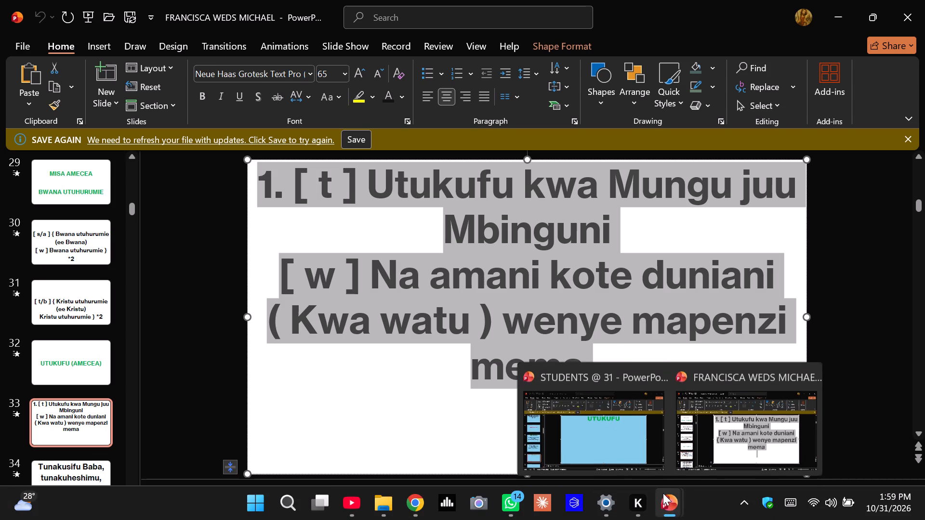
Switch back to the STUDENTS @ 31 presentation and paste the verse below the "UTUKUFU" heading on slide 17.
click(613, 426)
key(ctrl+v)
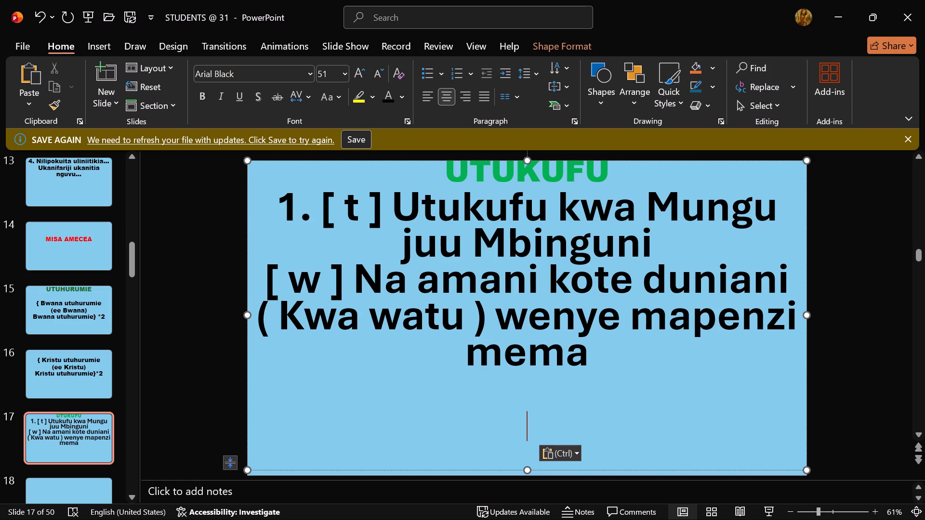
Remove the "[ t ]" marker from the first verse line, keeping one space between "1." and "Utukufu".
click(393, 210)
key(BackSpace)
key(BackSpace)
key(BackSpace)
key(BackSpace)
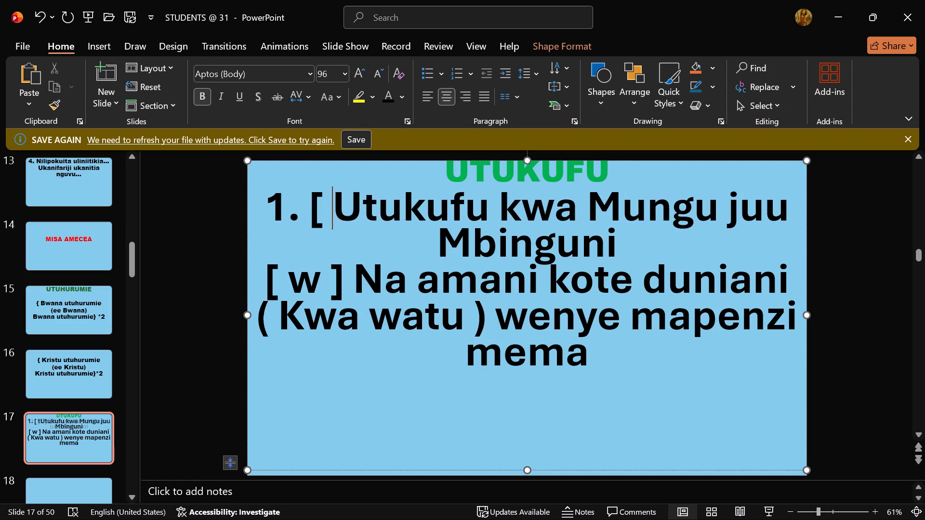
key(BackSpace)
key(BackSpace)
key(BackSpace)
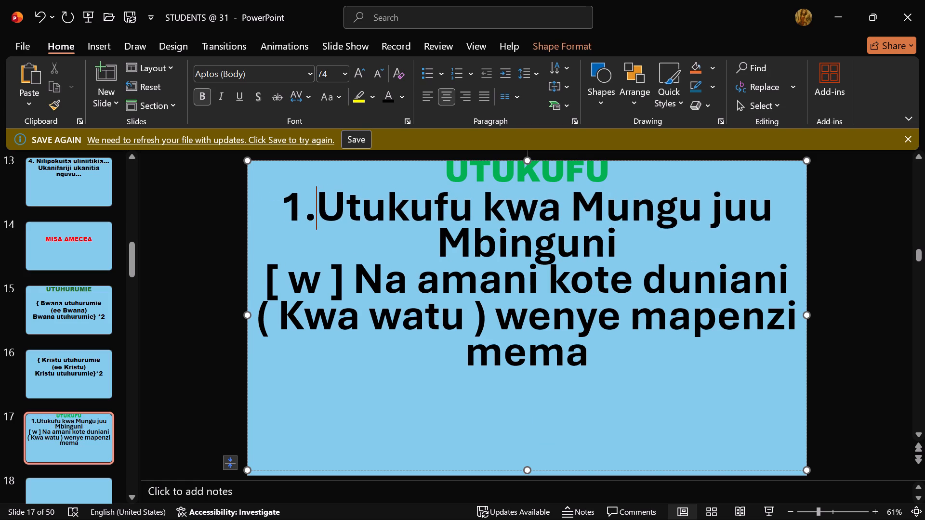
key(space)
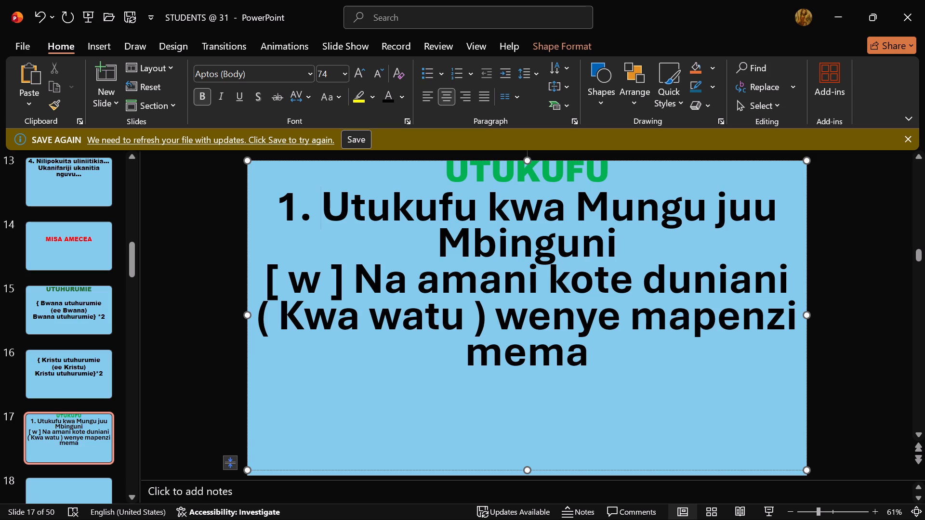
Remove the "[ w ]" marker in front of "Na amani kote duniani".
click(354, 279)
key(BackSpace)
key(BackSpace)
key(BackSpace)
key(BackSpace)
key(BackSpace)
key(BackSpace)
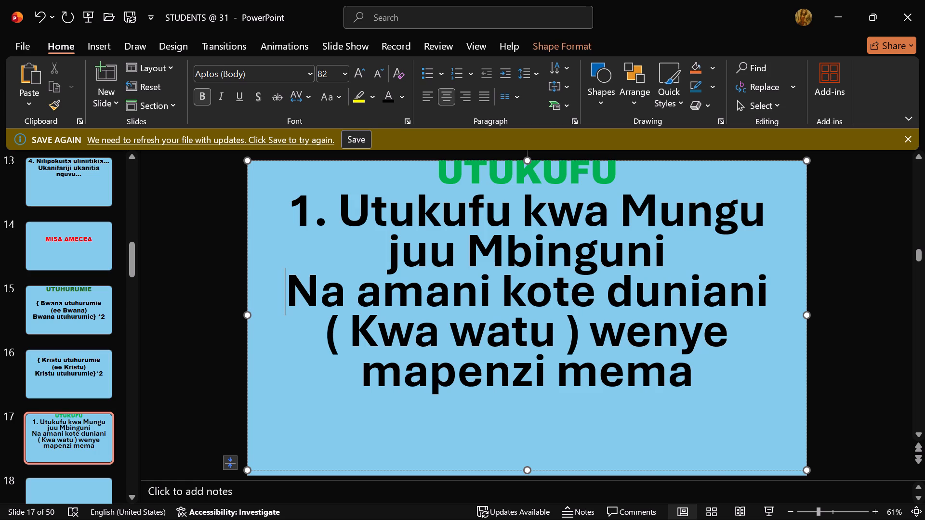
Change the font of the whole verse on slide 17 to Arial Black, keeping it bold.
click(290, 214)
drag(294, 220, 798, 360)
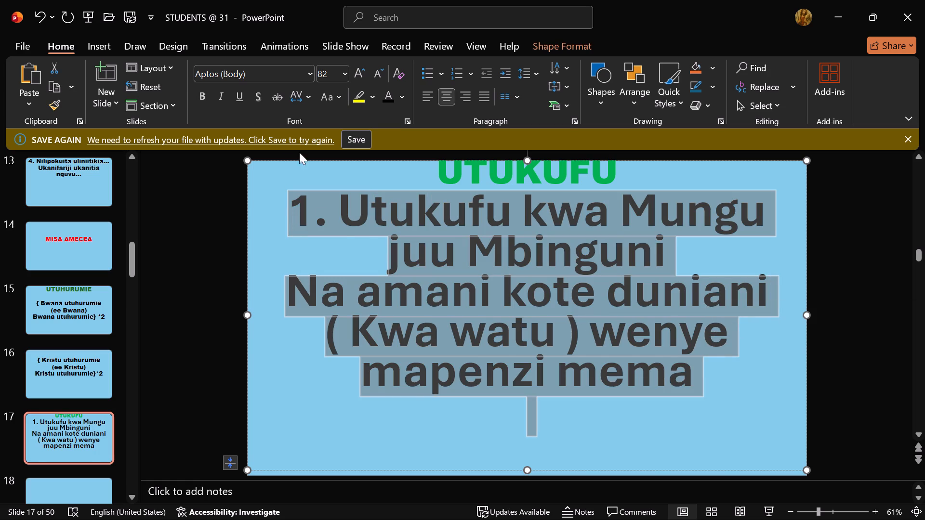
click(201, 89)
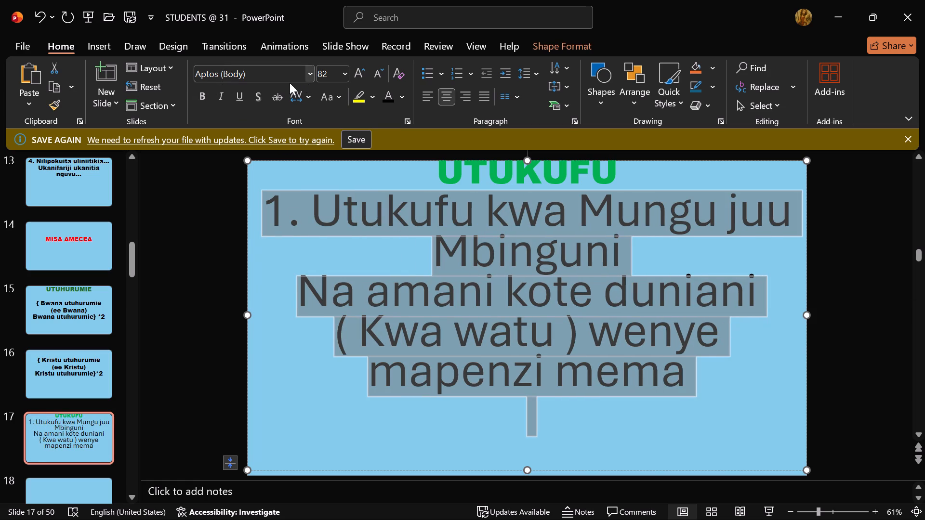
click(196, 102)
click(307, 76)
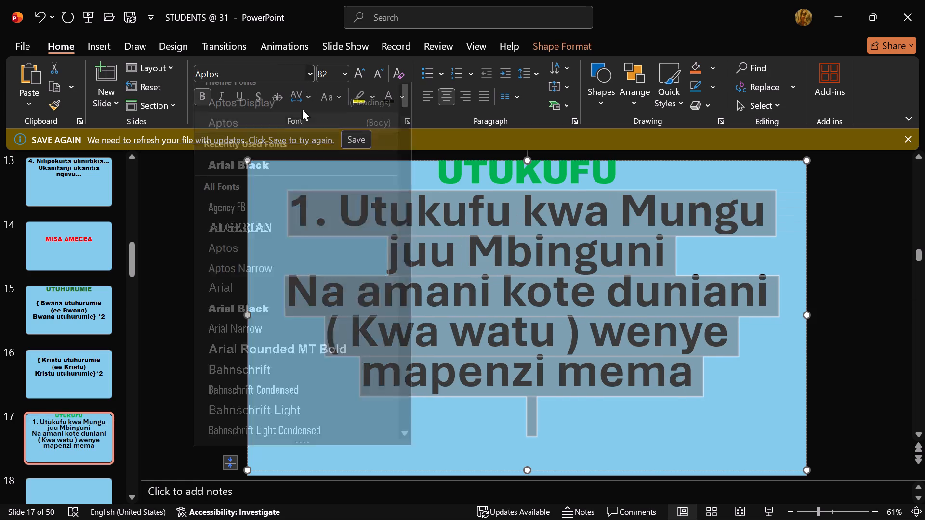
click(311, 171)
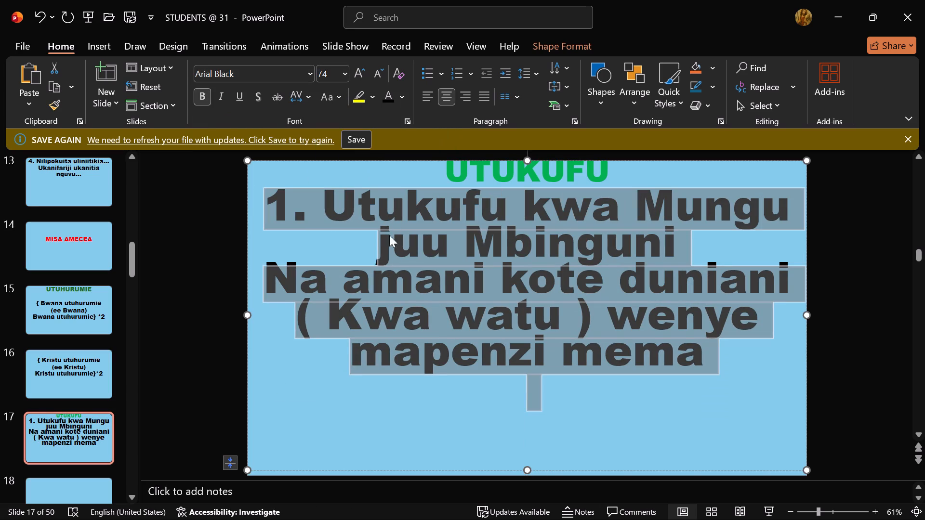
click(344, 75)
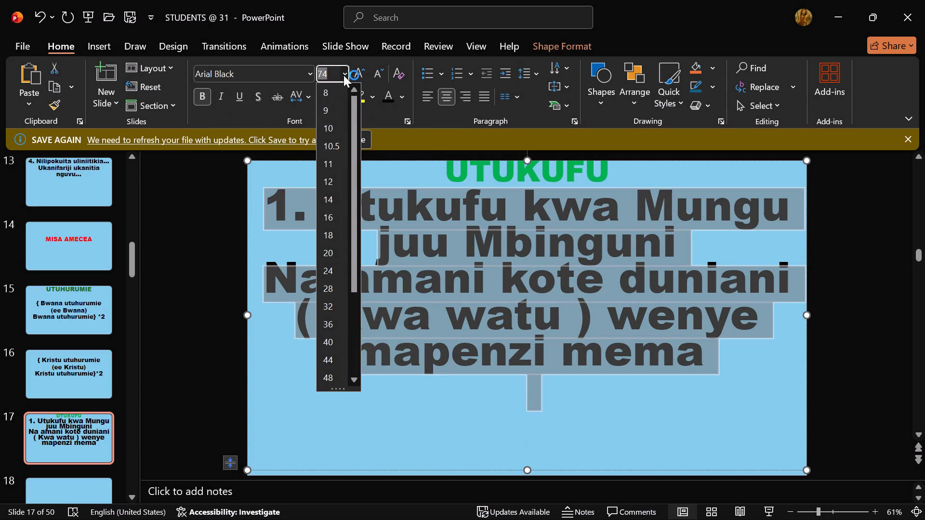
click(344, 75)
Insert a blank line between the "UTUKUFU" heading and the verse.
click(288, 208)
click(268, 208)
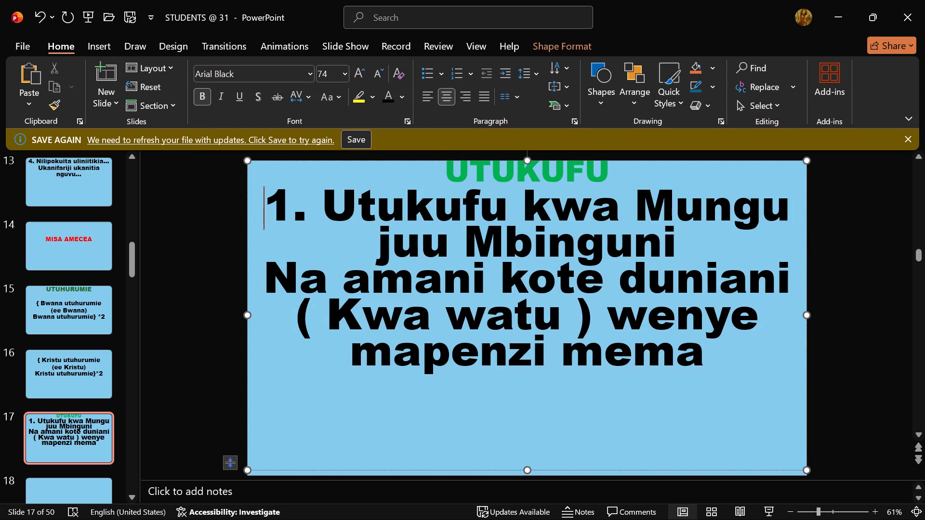
key(Return)
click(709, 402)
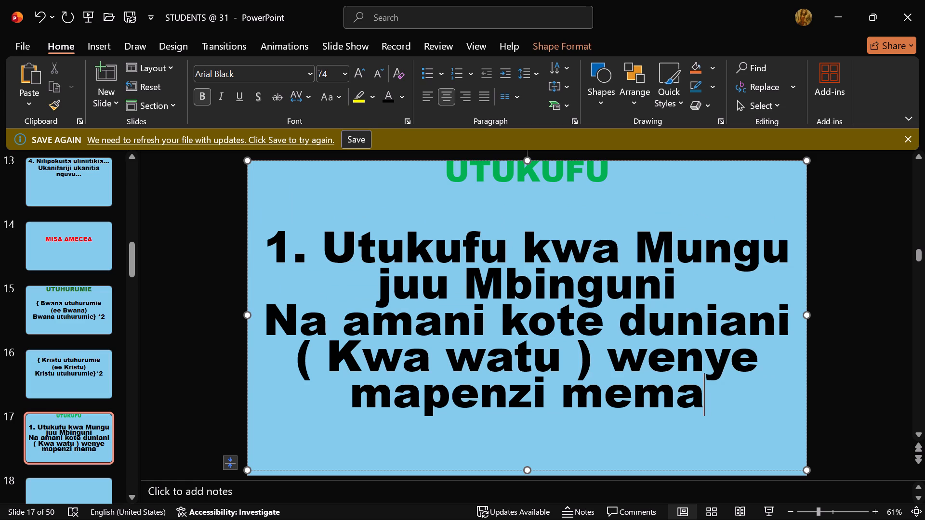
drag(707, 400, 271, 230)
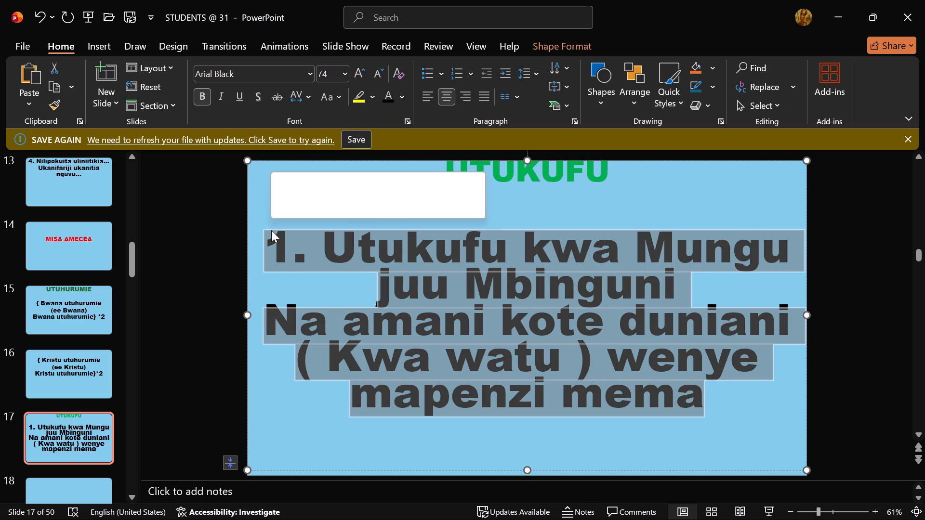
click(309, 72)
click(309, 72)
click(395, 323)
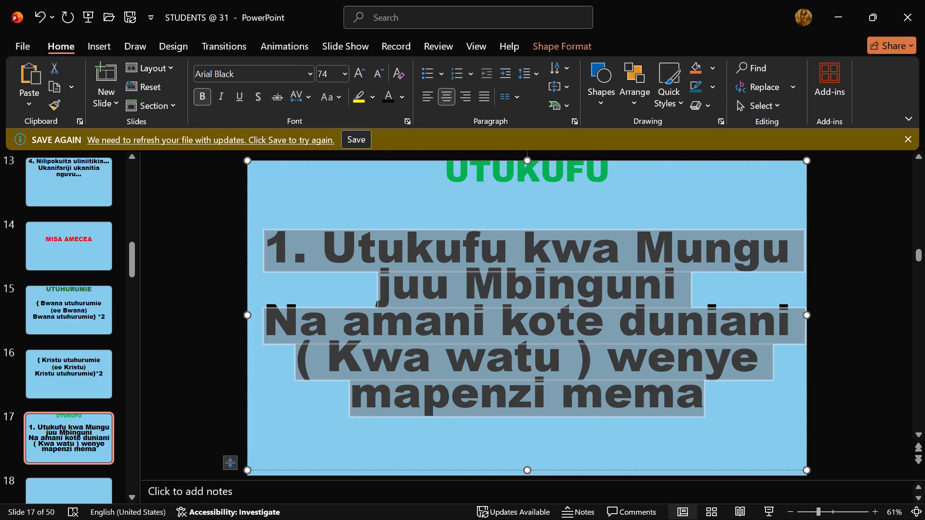
Open the blank slide 18 and place the text cursor in its empty subtitle.
click(90, 445)
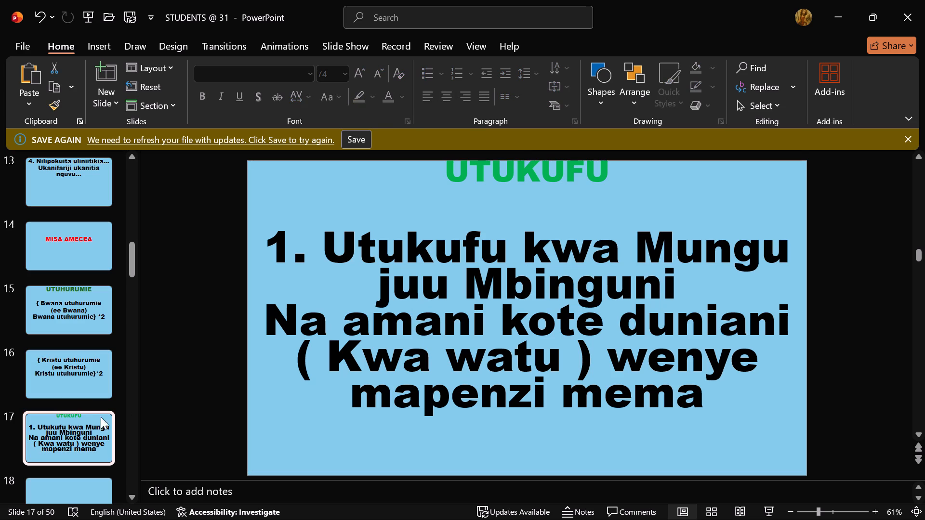
scroll(93, 420, down, 1)
click(87, 461)
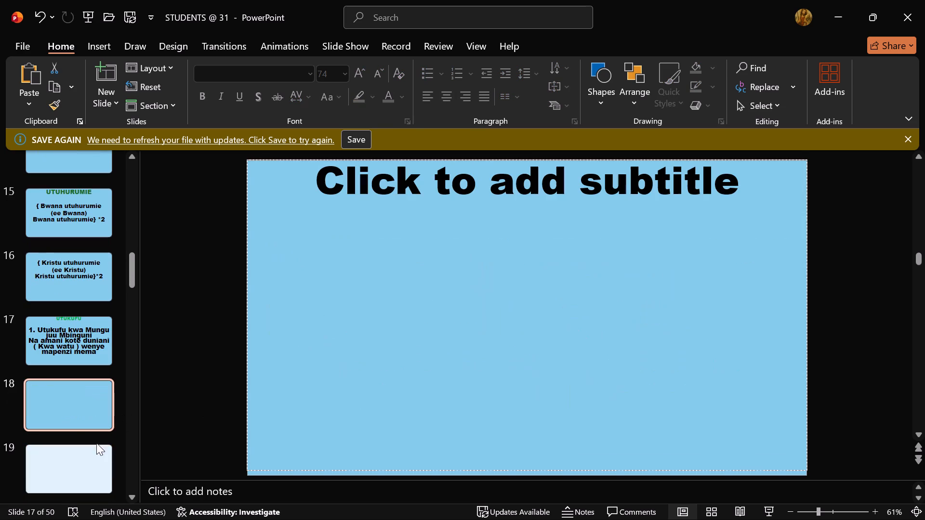
click(391, 195)
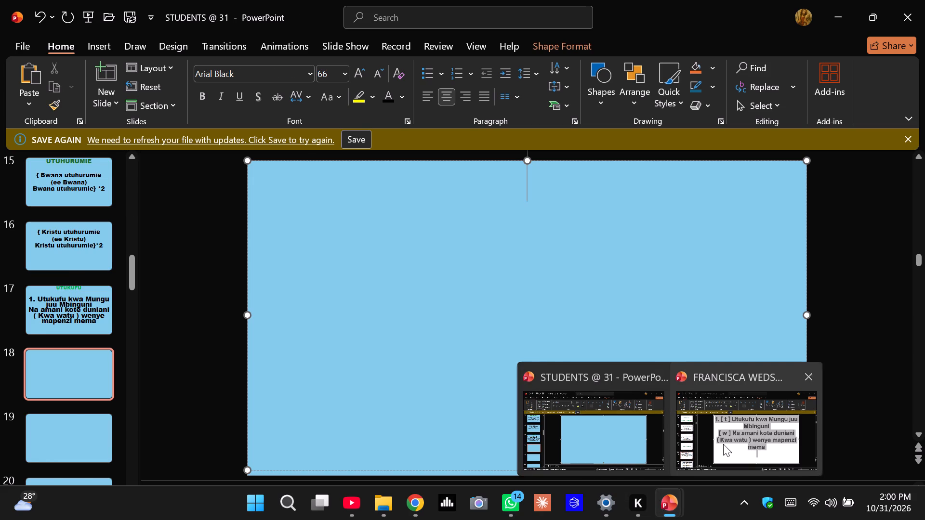
Copy the whole "Tunakusifu Baba, tunakuheshimu" chorus from slide 34 of the FRANCISCA WEDS MICHAEL presentation.
click(723, 444)
scroll(98, 411, down, 2)
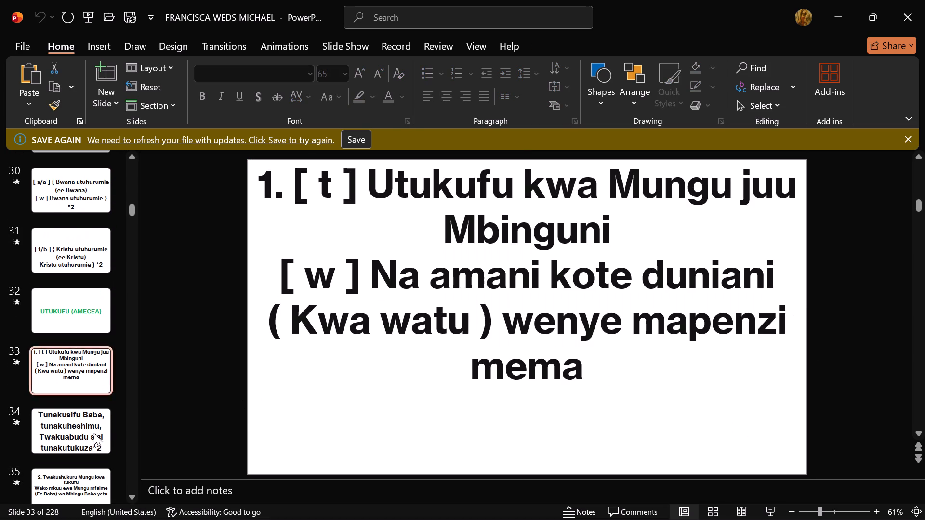
click(94, 433)
click(307, 204)
drag(307, 204, 349, 234)
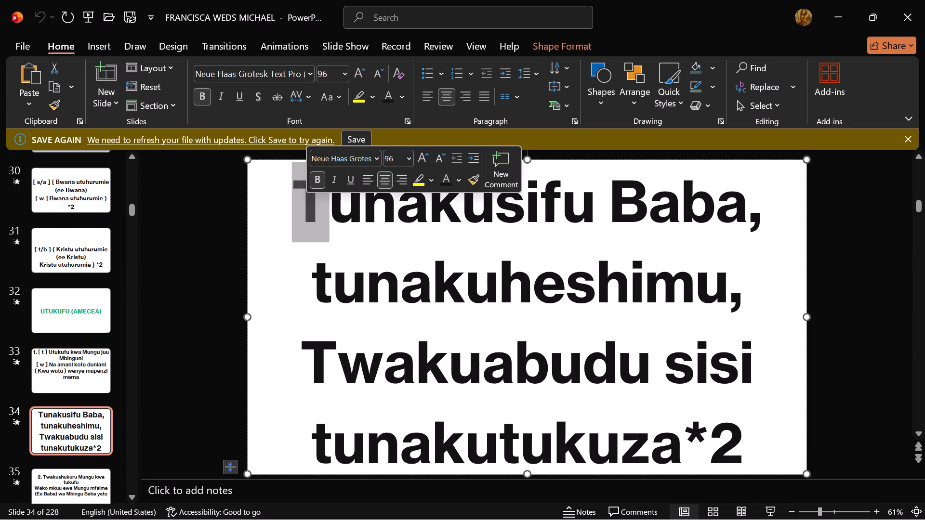
drag(349, 234, 729, 414)
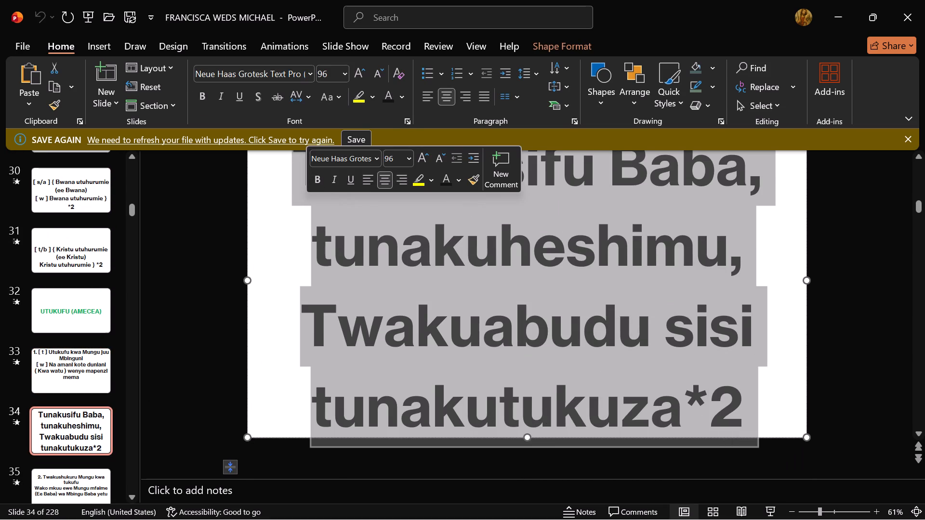
drag(729, 414, 747, 390)
right_click(603, 330)
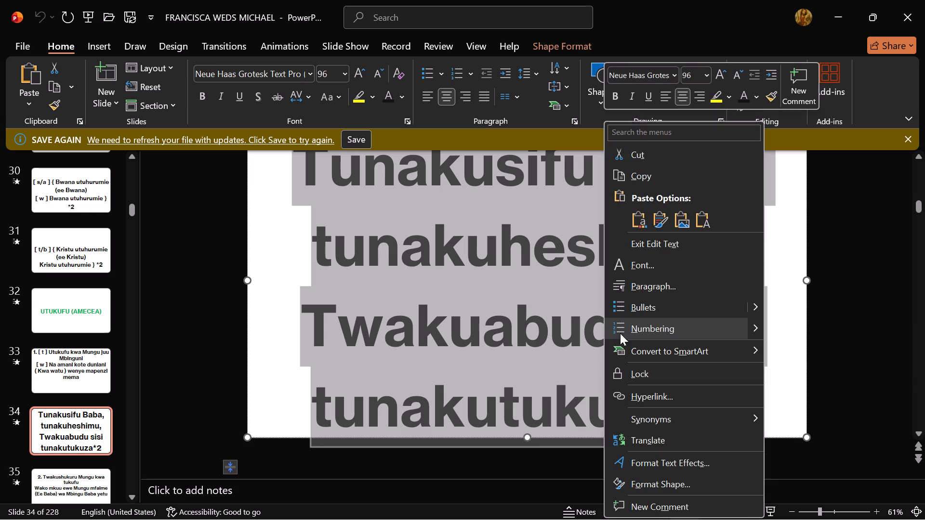
click(646, 182)
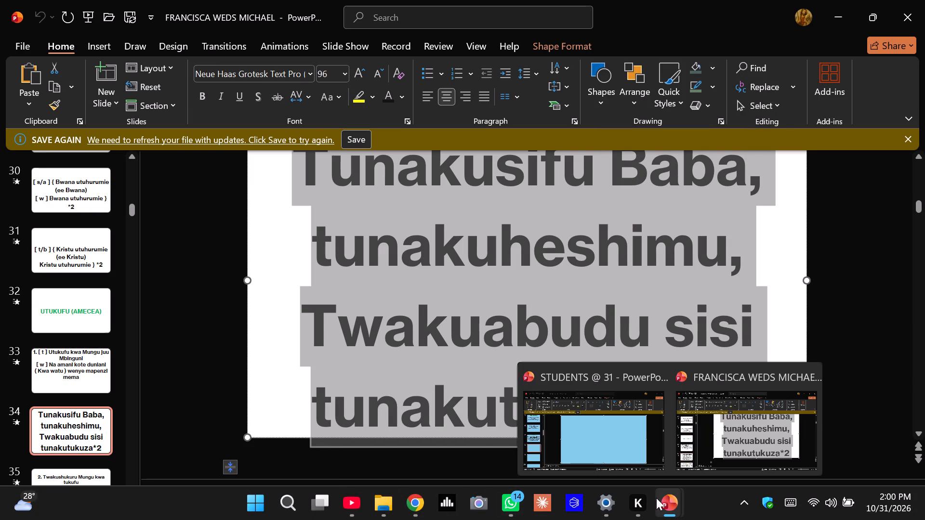
Paste the chorus into the subtitle of slide 18 in STUDENTS @ 31, keeping text only.
click(631, 443)
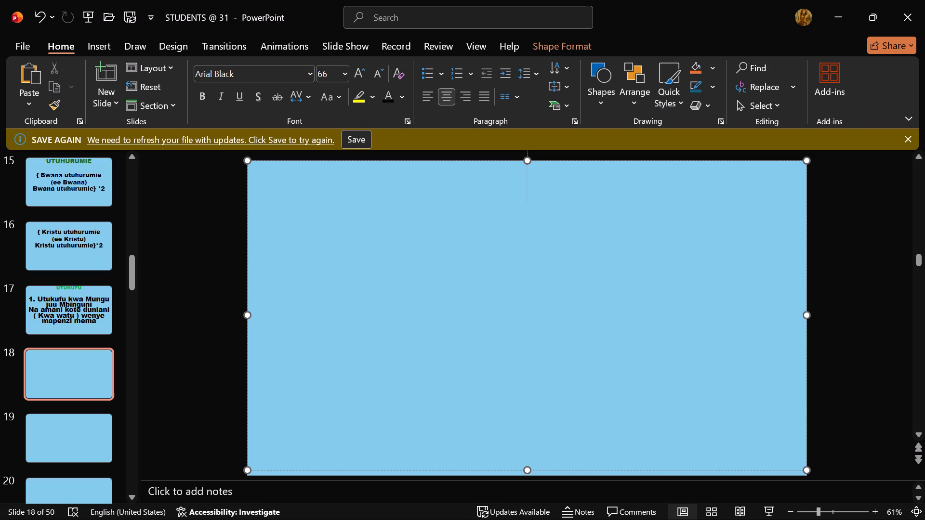
key(ctrl+v)
click(569, 389)
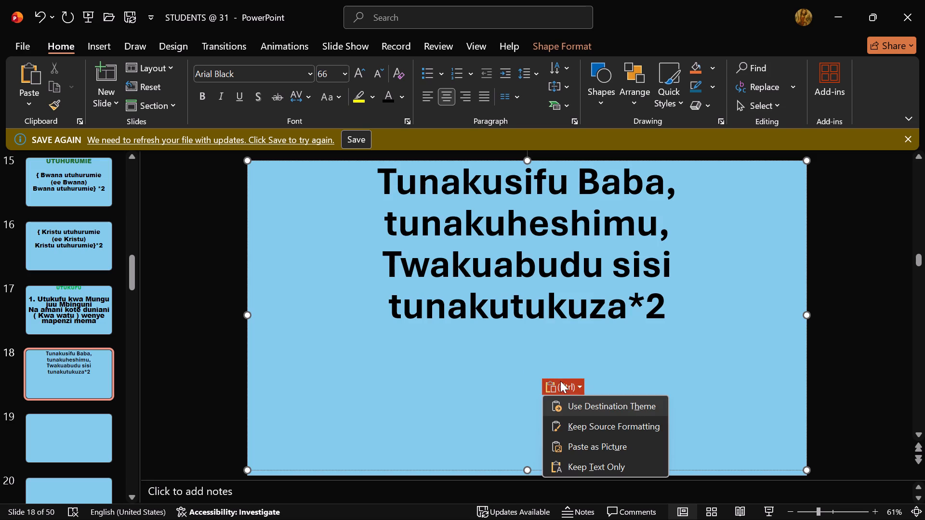
click(609, 458)
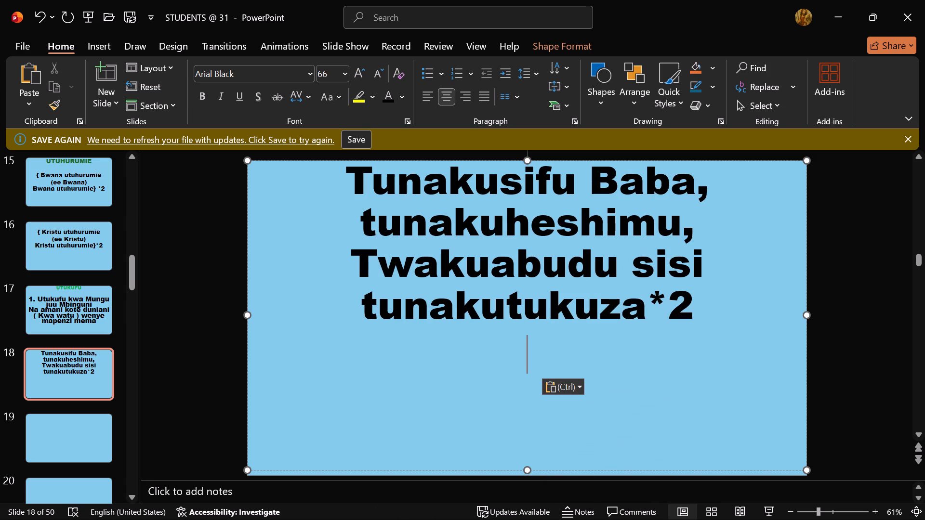
Insert a blank line above "Tunakusifu Baba" on slide 18.
drag(346, 188, 725, 316)
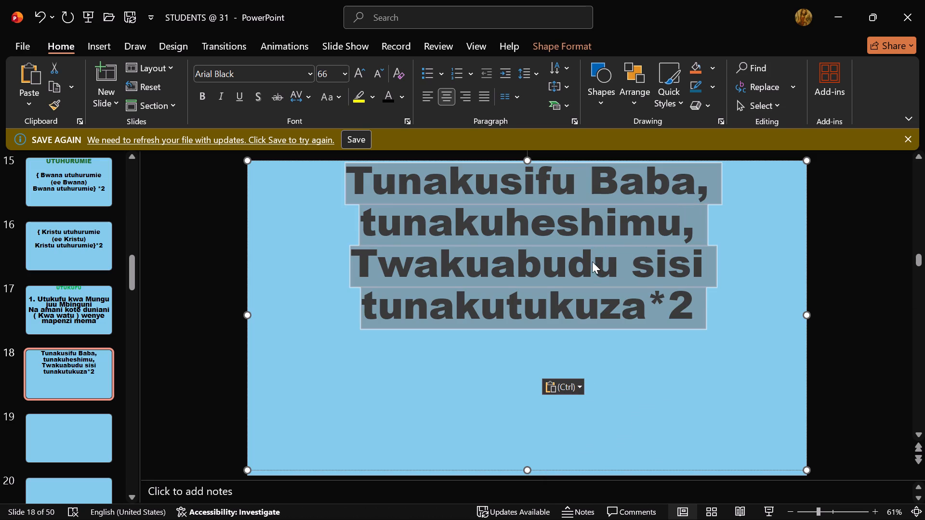
click(636, 367)
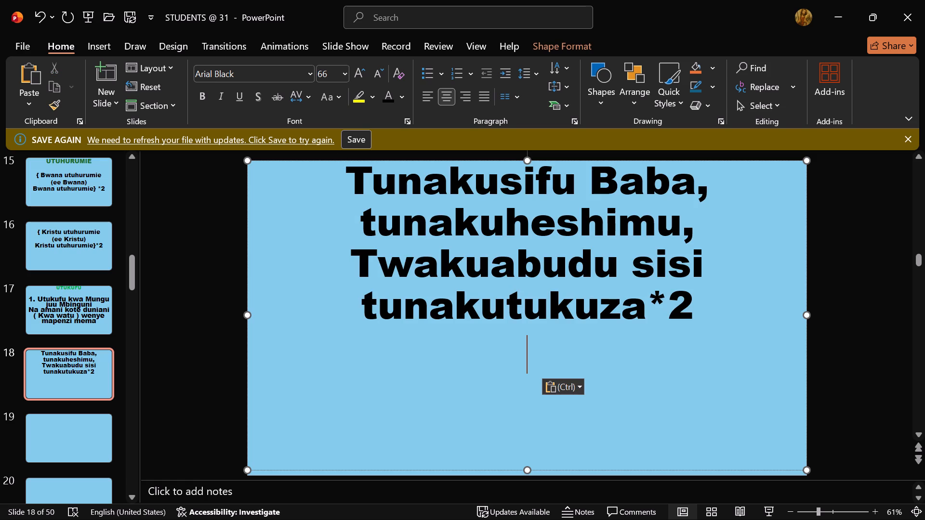
click(351, 181)
key(Return)
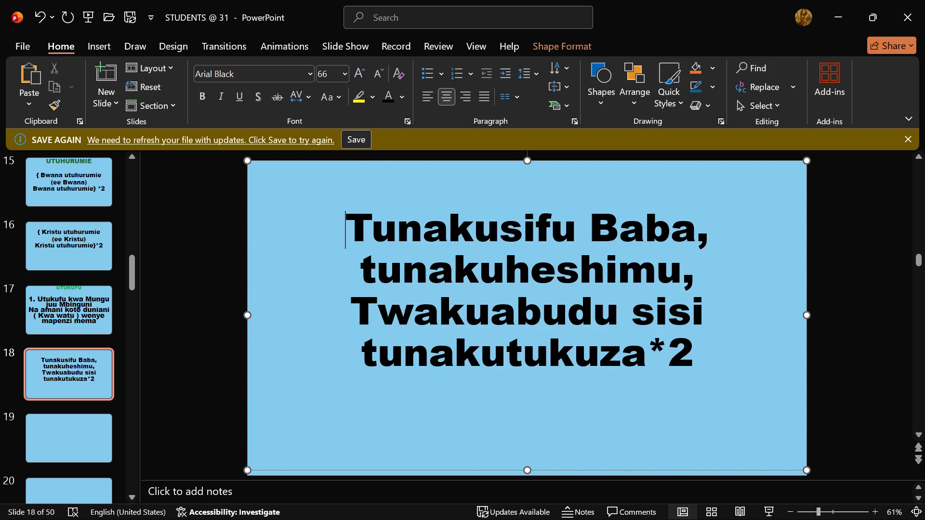
Set the font size of the whole chorus on slide 18 to 88.
drag(705, 369, 294, 229)
click(595, 301)
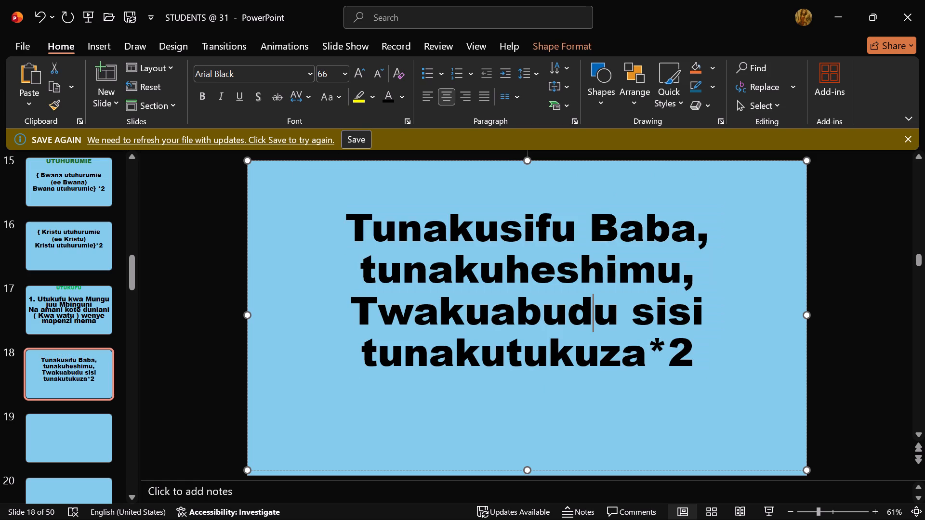
drag(344, 227, 858, 363)
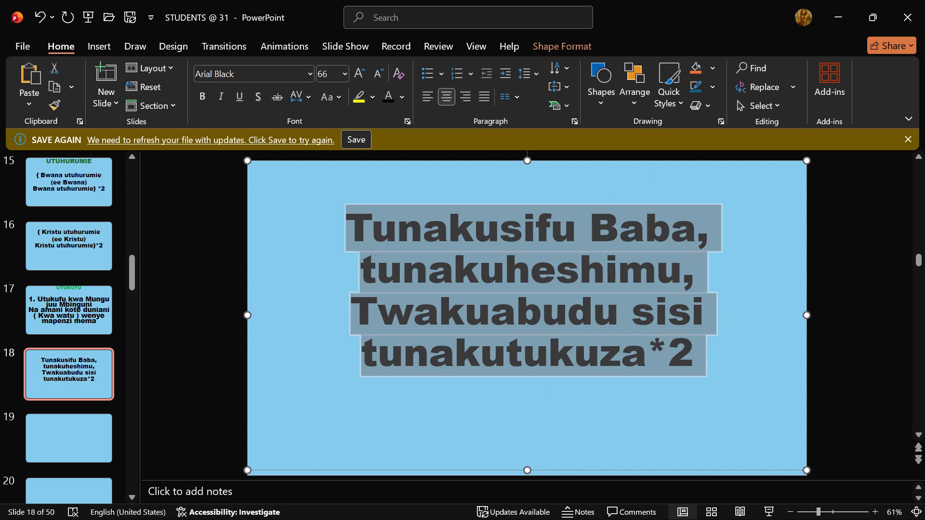
click(344, 77)
scroll(353, 299, down, 7)
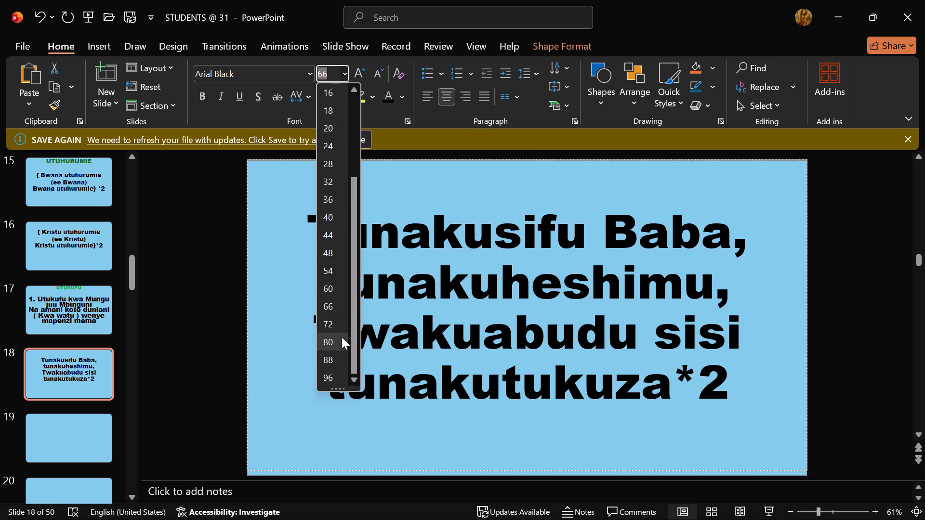
click(342, 363)
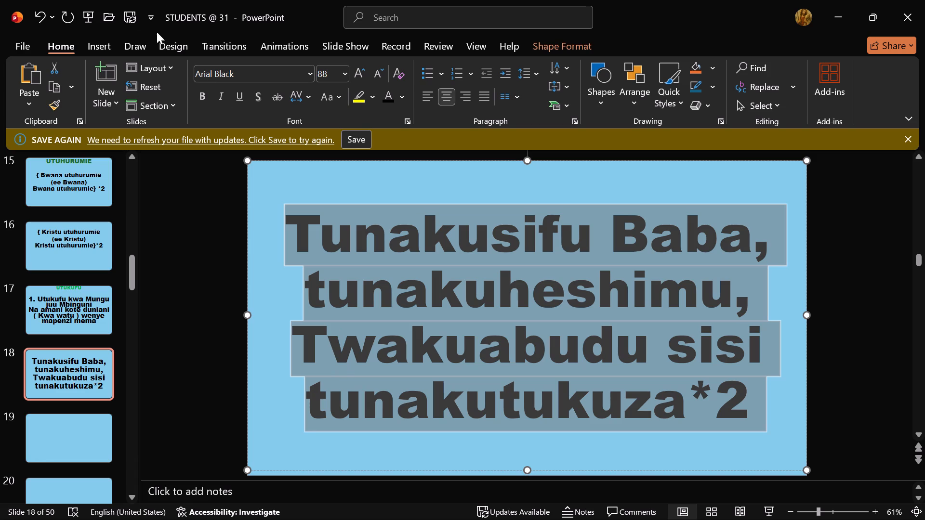
Save the STUDENTS @ 31 presentation.
click(125, 19)
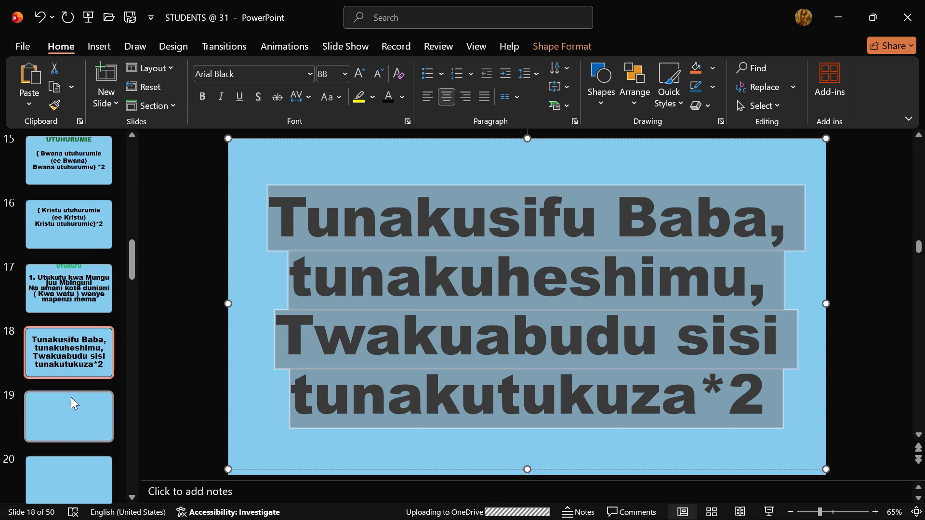
Look over slides 17 and 18 and open the blank slide 19.
click(68, 356)
click(64, 283)
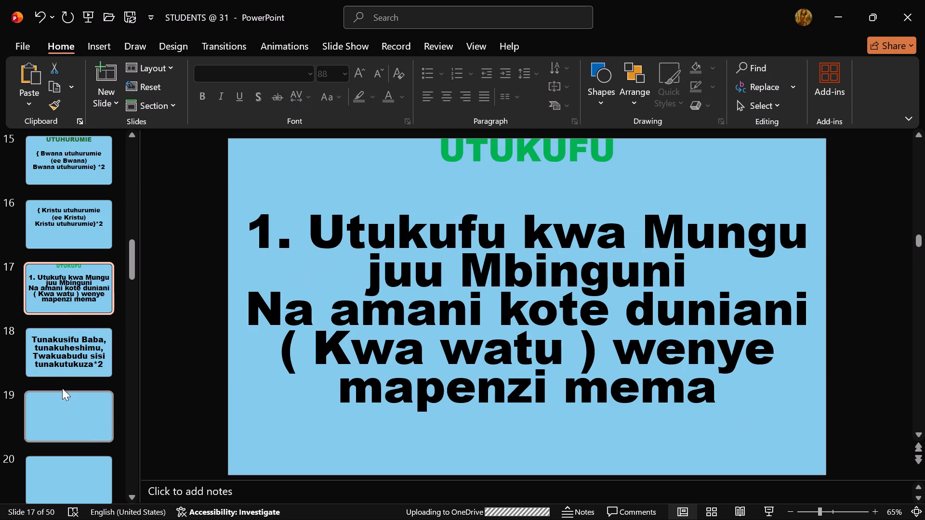
click(57, 364)
click(70, 411)
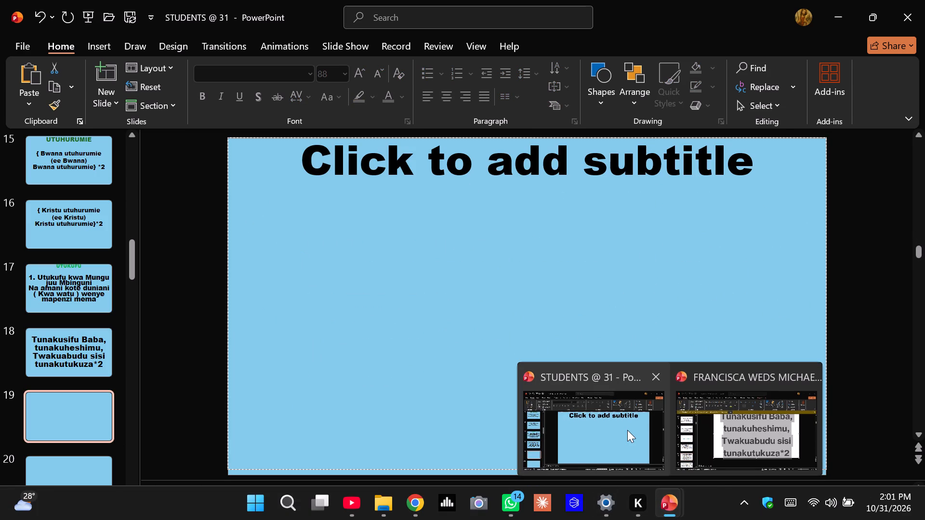
Copy the whole verse 2, "Twakushukuru Mungu kwa tukufu", from slide 35 of the FRANCISCA WEDS MICHAEL presentation.
click(722, 440)
scroll(69, 390, down, 1)
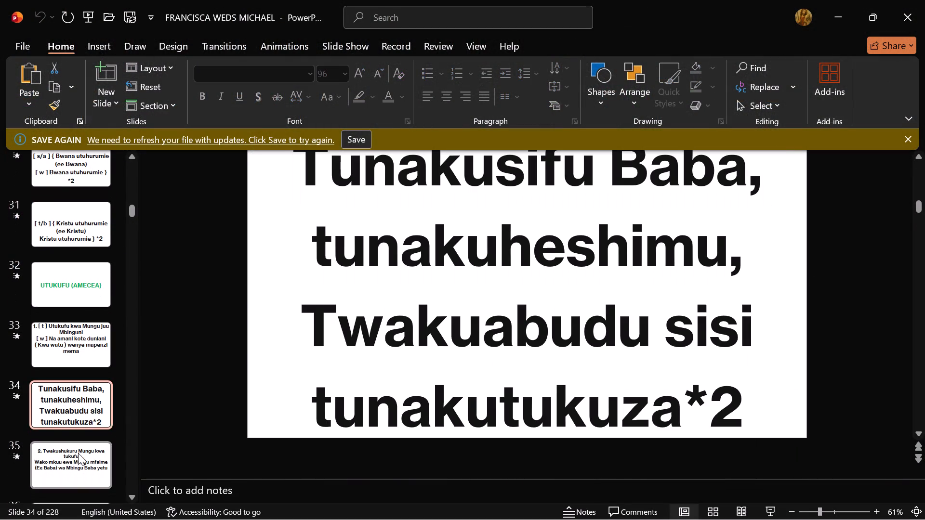
click(79, 468)
click(286, 224)
drag(289, 224, 329, 243)
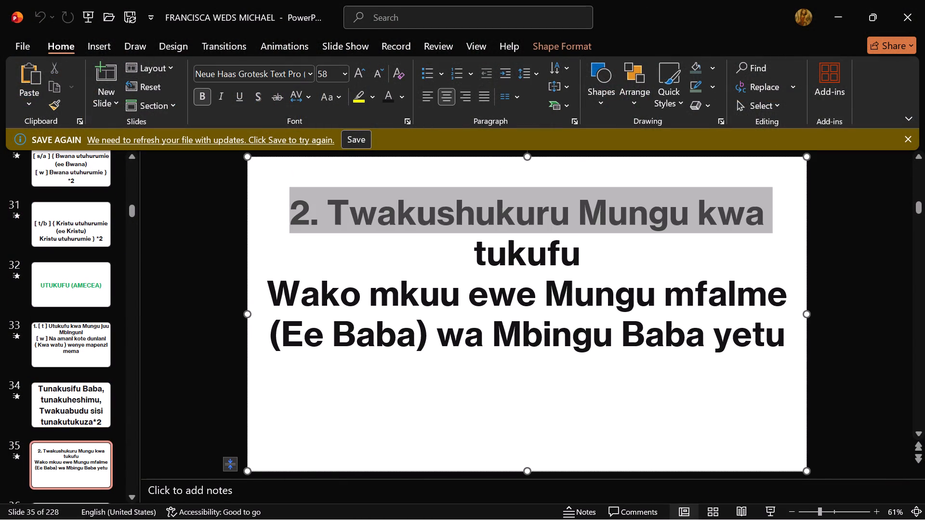
drag(329, 243, 798, 347)
right_click(731, 317)
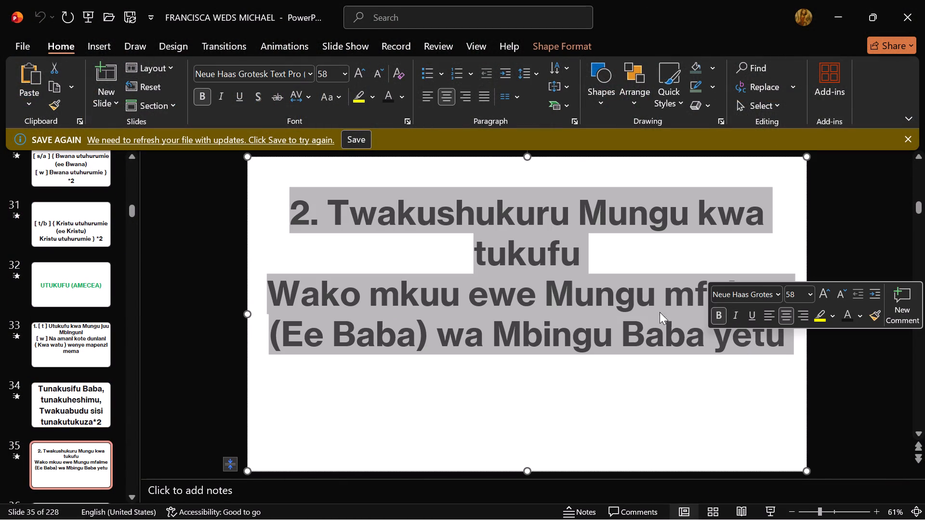
right_click(647, 300)
click(685, 172)
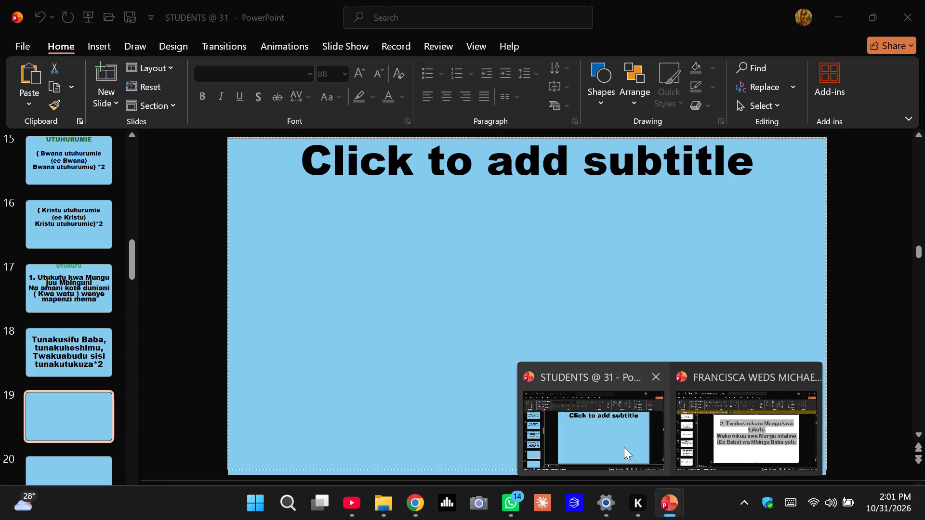
Paste verse 2 into the empty subtitle of slide 19 in STUDENTS @ 31.
click(620, 427)
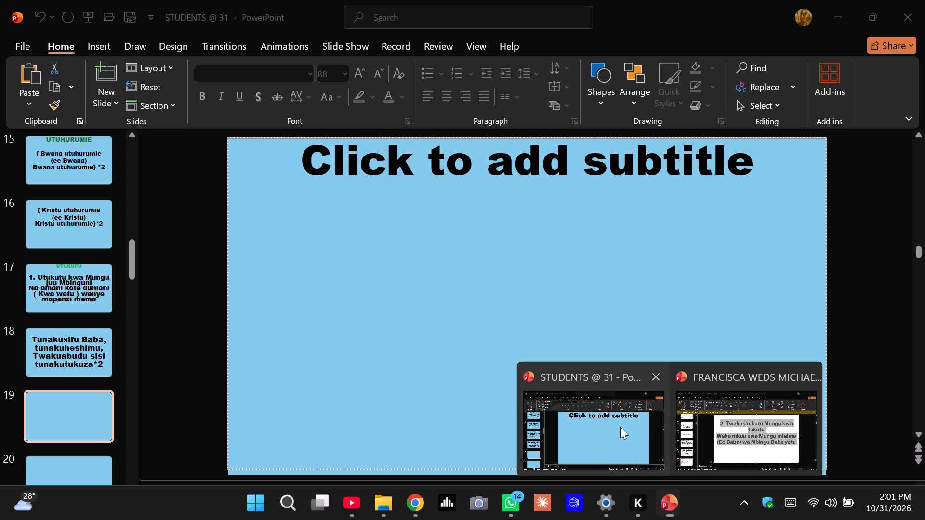
click(493, 219)
key(ctrl+v)
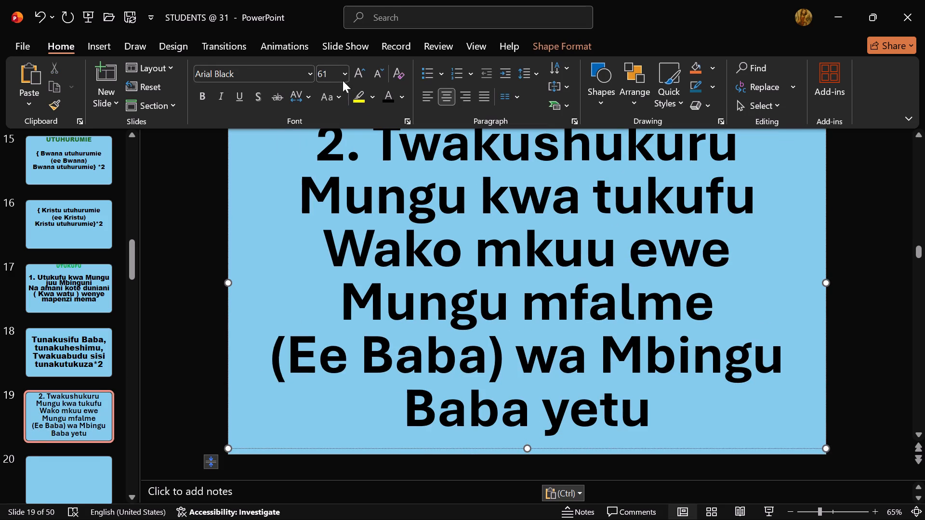
Change the font of the whole verse 2 on slide 19 to Arial Black.
click(313, 72)
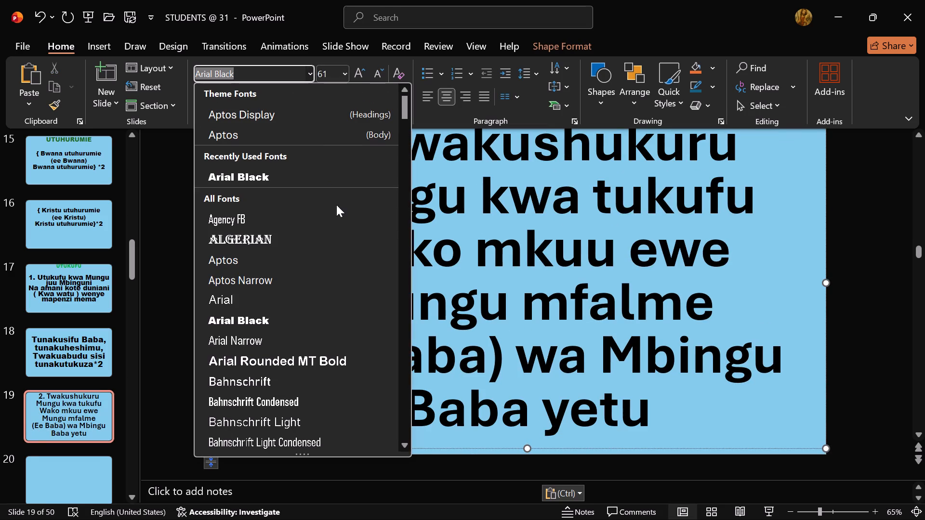
click(316, 176)
drag(323, 150, 589, 357)
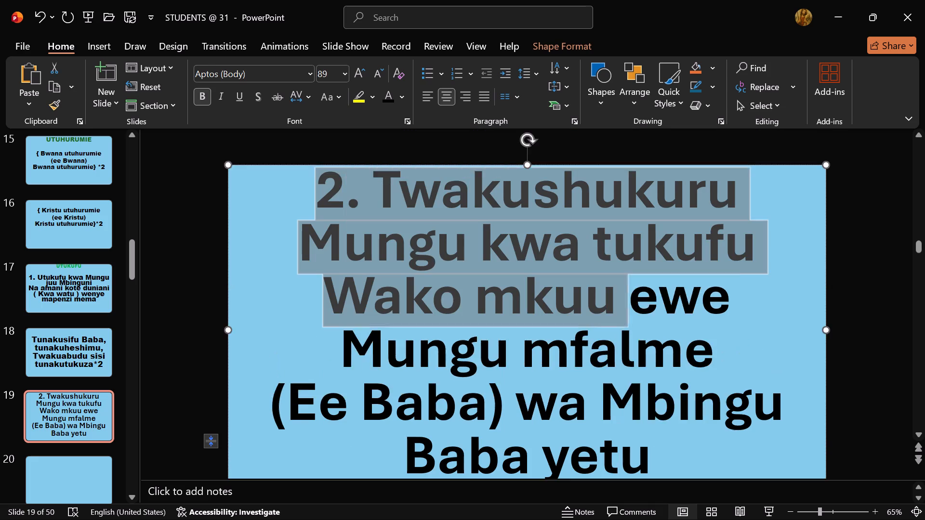
drag(589, 357, 753, 481)
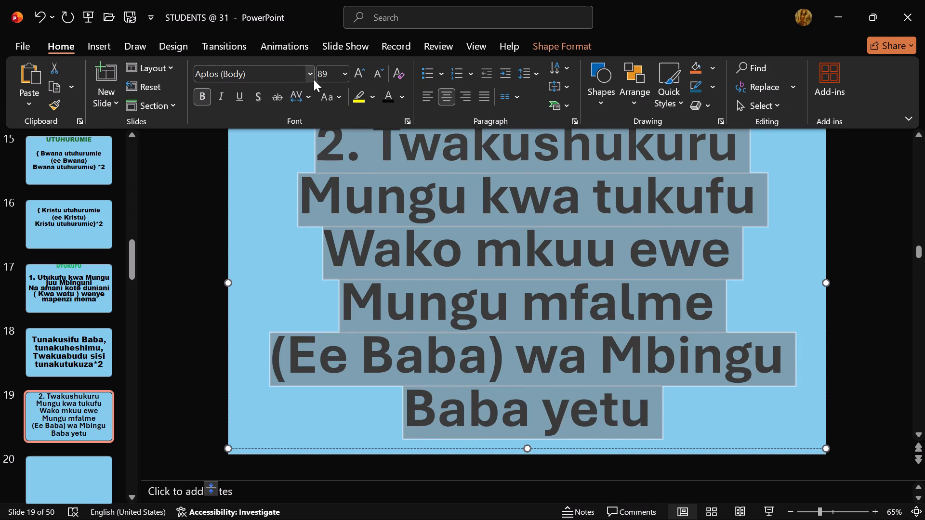
click(311, 77)
click(299, 177)
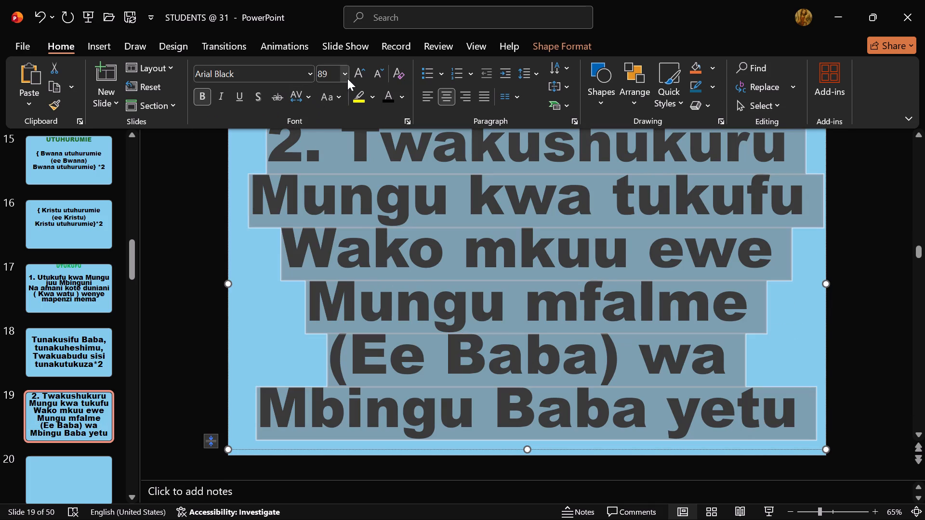
Reduce the font size of verse 2 on slide 19 to 72.
click(380, 76)
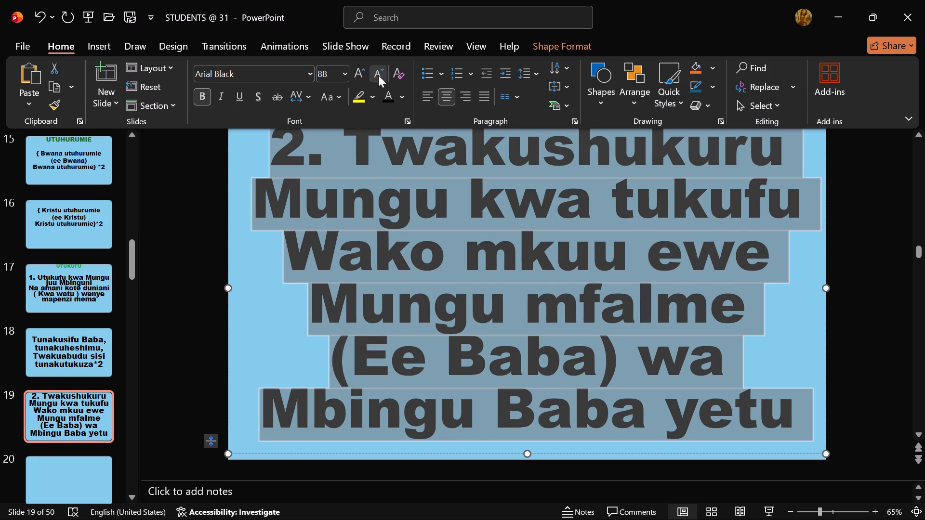
triple_click(378, 75)
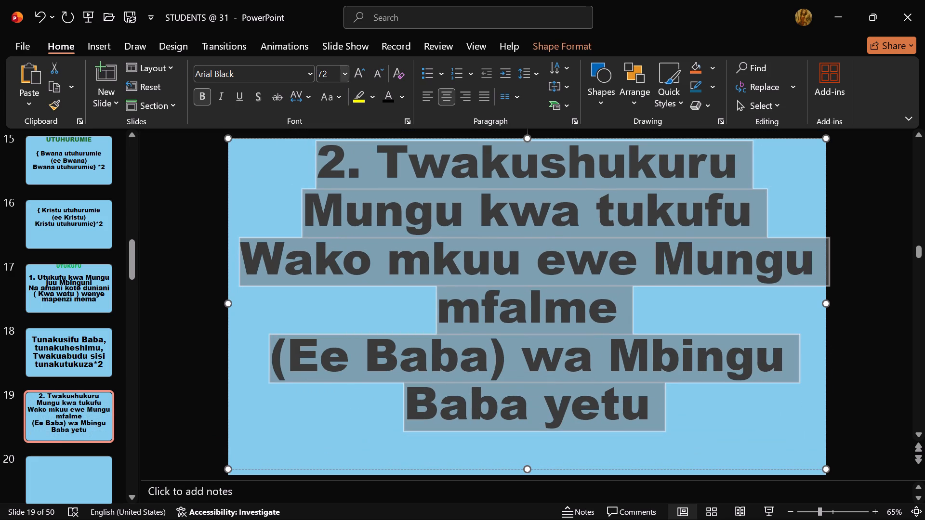
Save the STUDENTS @ 31 presentation and deselect the verse text.
click(132, 17)
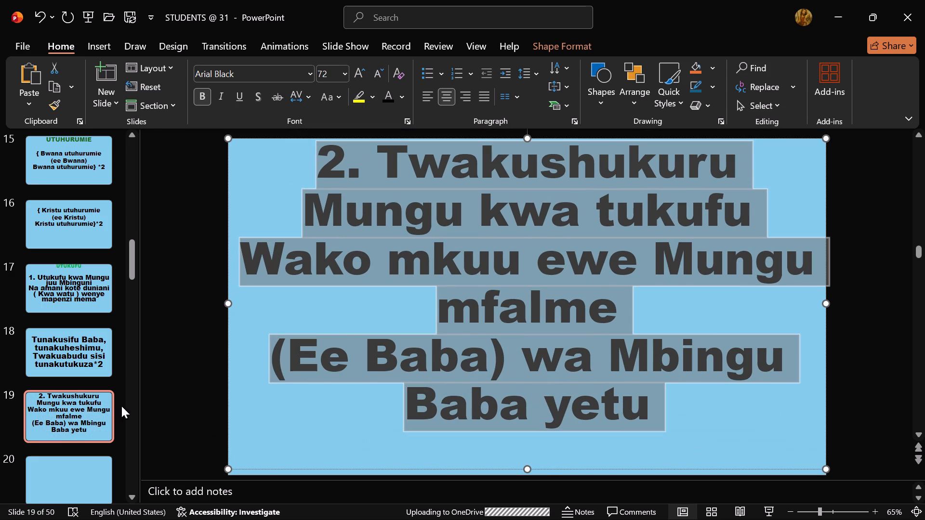
click(502, 304)
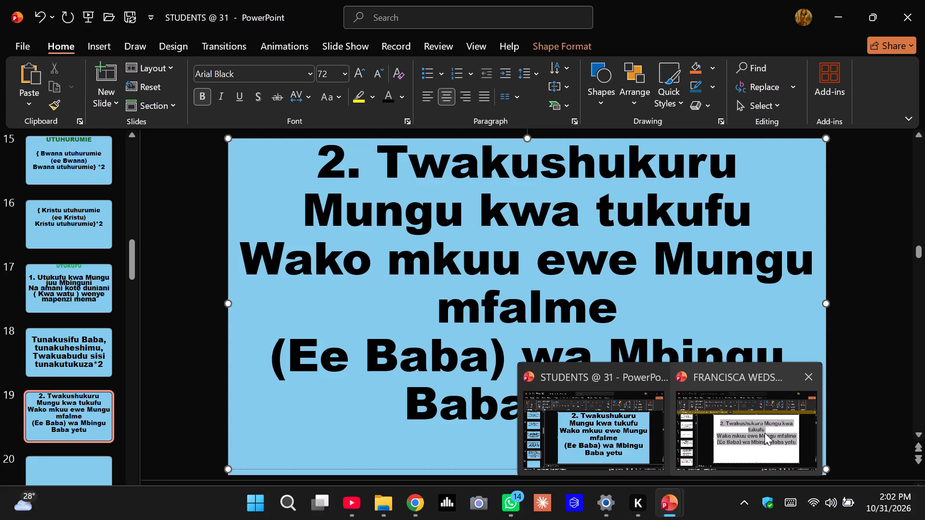
Copy slides 35 through 40, holding Utukufu verses 2 to 7, in the FRANCISCA WEDS MICHAEL presentation.
click(765, 433)
scroll(132, 395, down, 6)
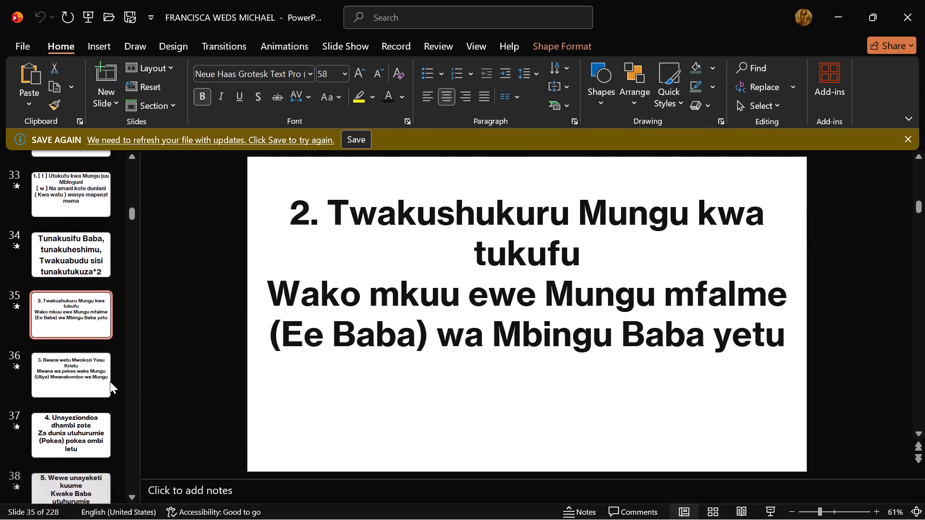
scroll(110, 381, down, 7)
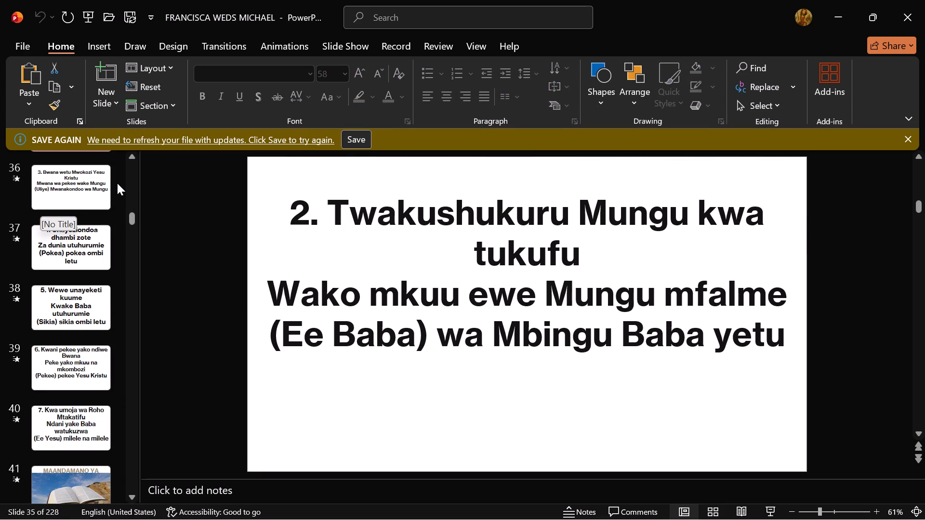
ctrl+click(89, 176)
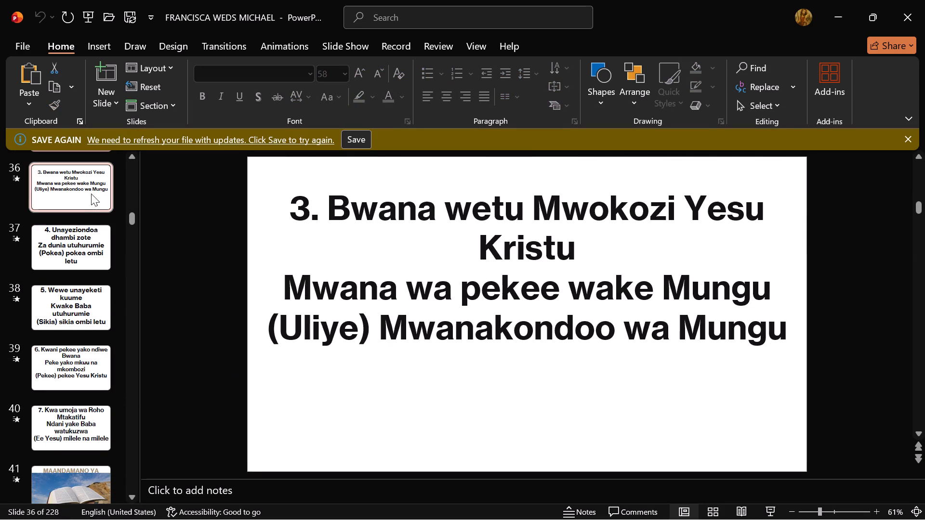
ctrl+click(90, 239)
ctrl+click(80, 320)
ctrl+click(77, 364)
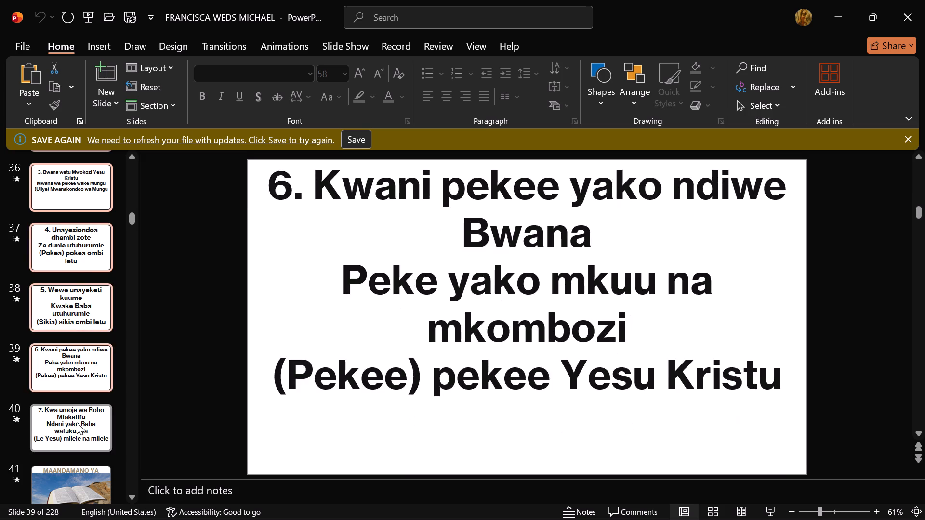
ctrl+click(77, 422)
right_click(75, 421)
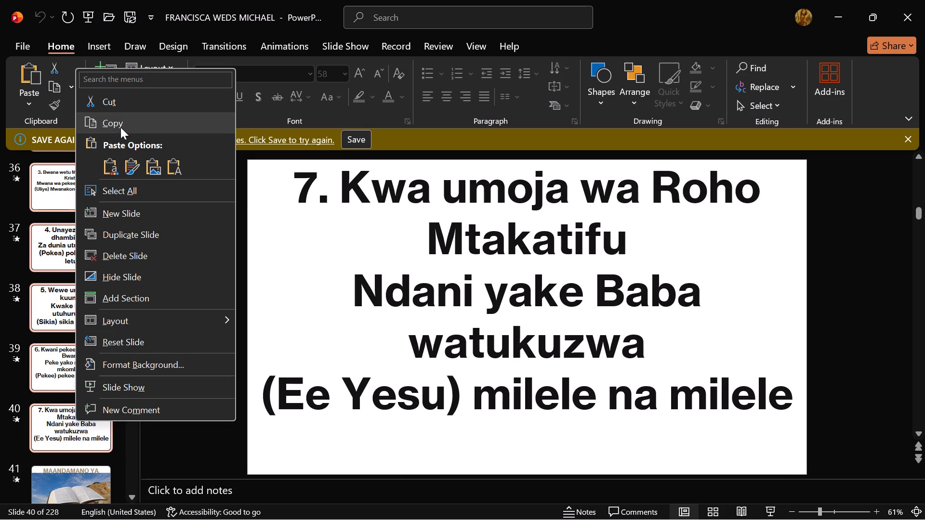
click(120, 127)
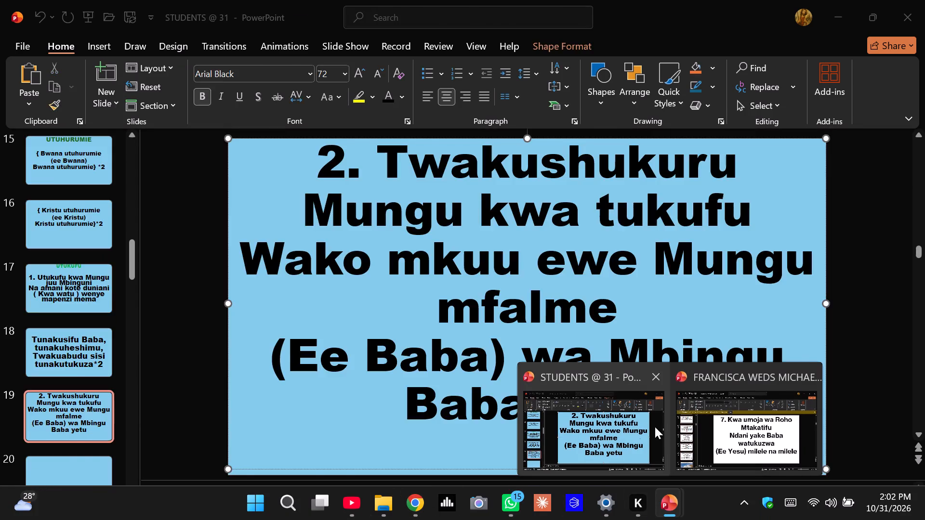
Switch to the STUDENTS @ 31 presentation.
click(610, 451)
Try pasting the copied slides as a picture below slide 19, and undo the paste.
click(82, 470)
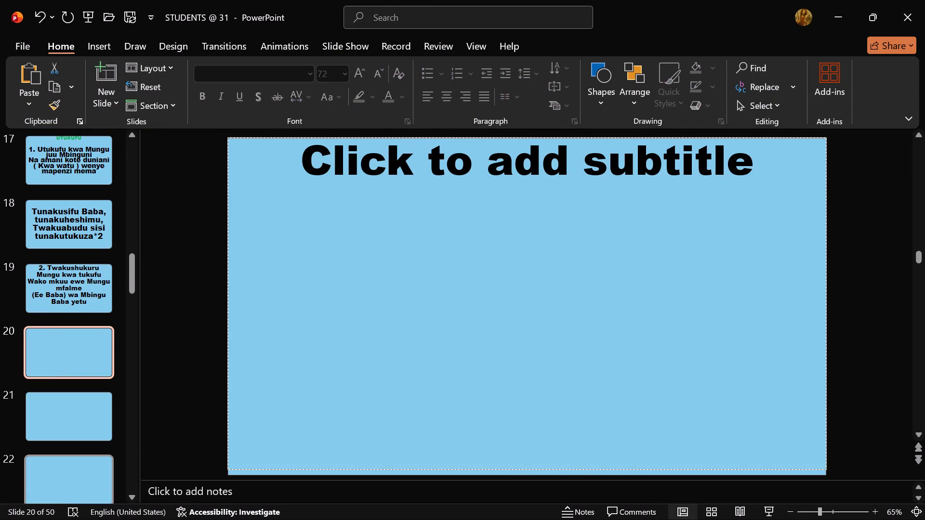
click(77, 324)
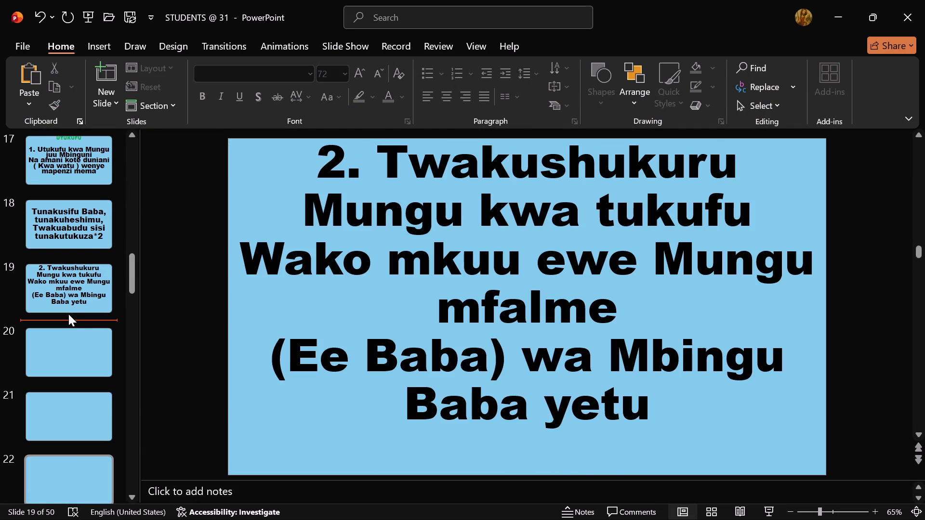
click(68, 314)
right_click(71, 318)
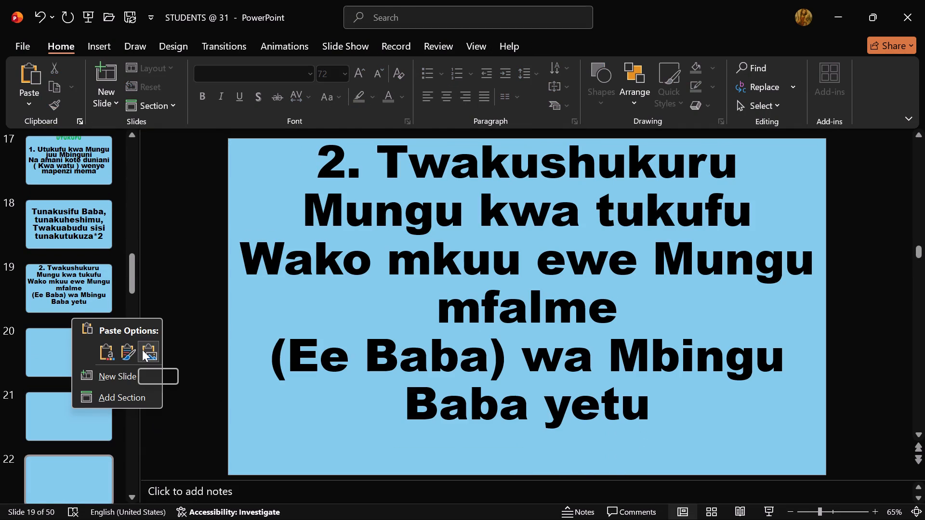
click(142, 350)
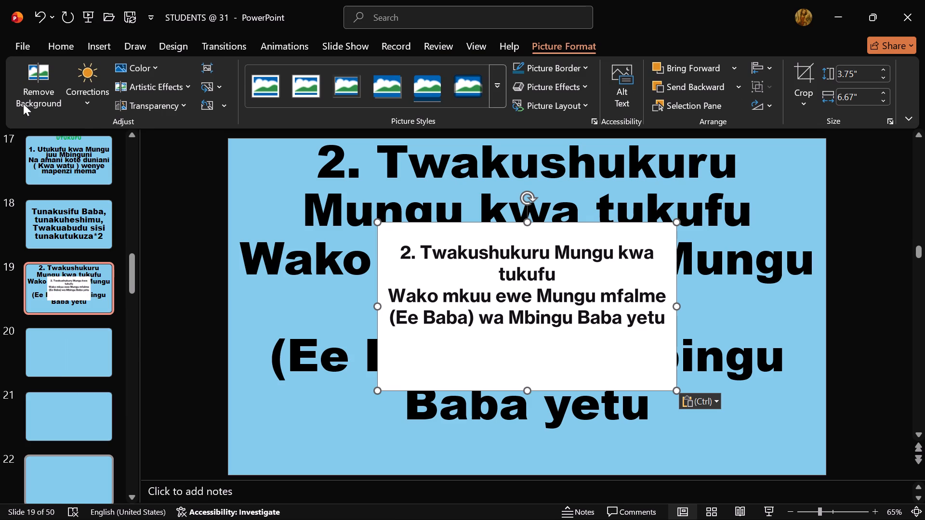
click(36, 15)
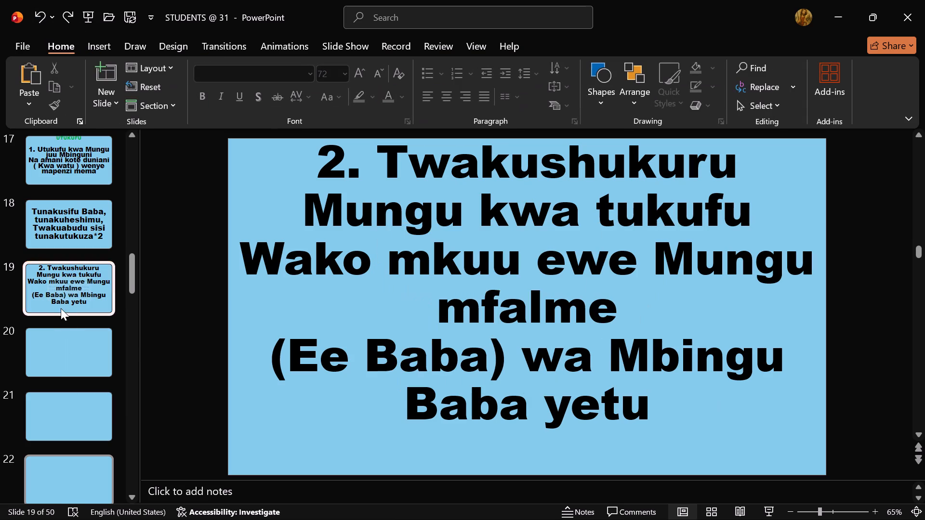
Paste the copied verse slides between slides 19 and 20 using the destination theme.
click(69, 322)
right_click(69, 322)
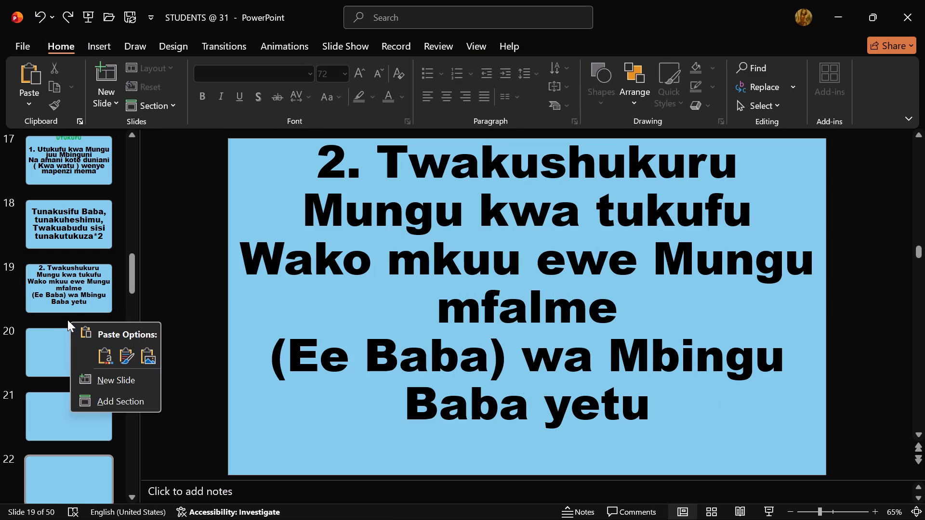
click(96, 357)
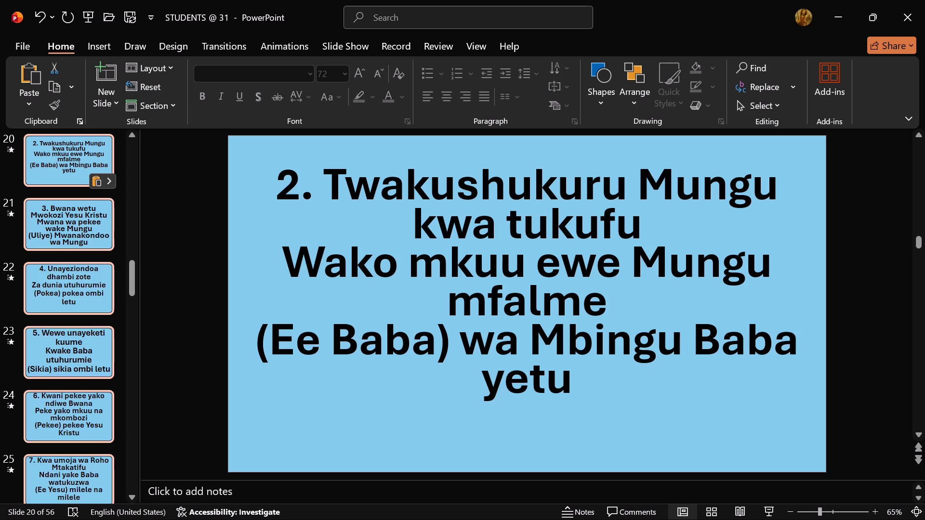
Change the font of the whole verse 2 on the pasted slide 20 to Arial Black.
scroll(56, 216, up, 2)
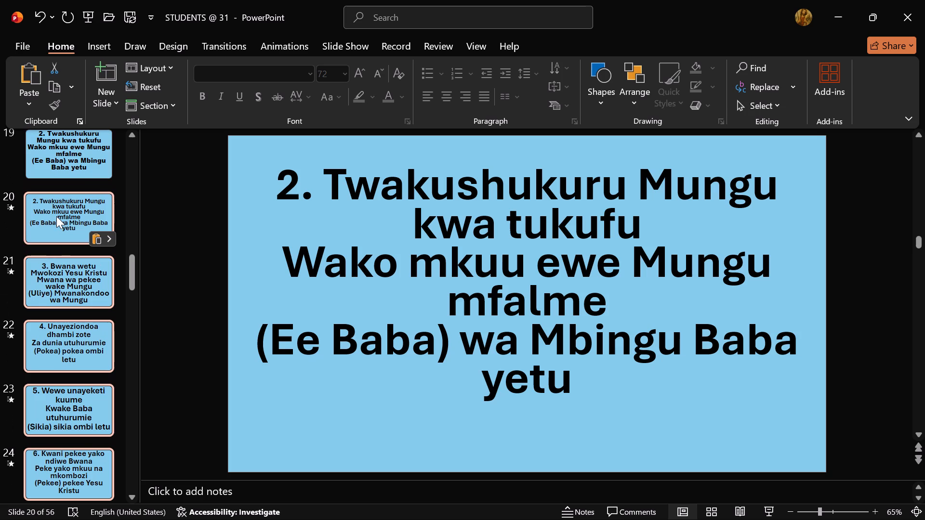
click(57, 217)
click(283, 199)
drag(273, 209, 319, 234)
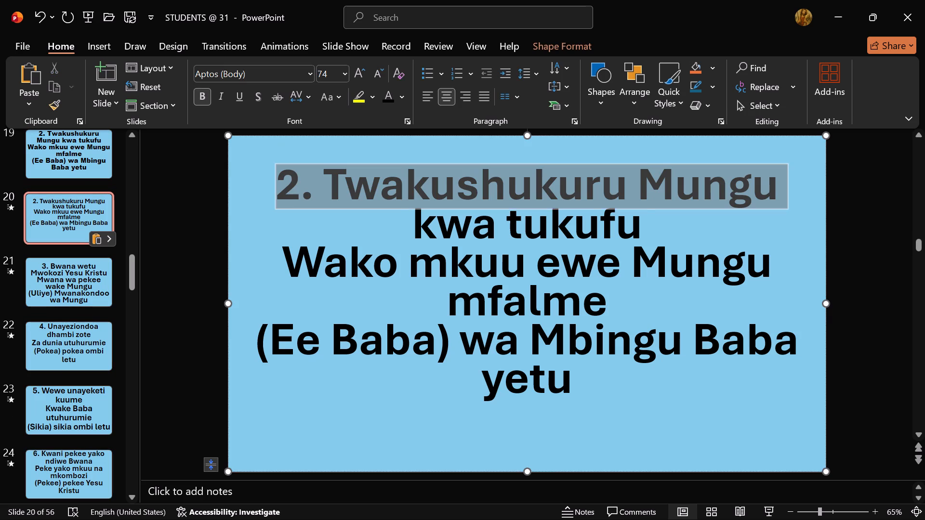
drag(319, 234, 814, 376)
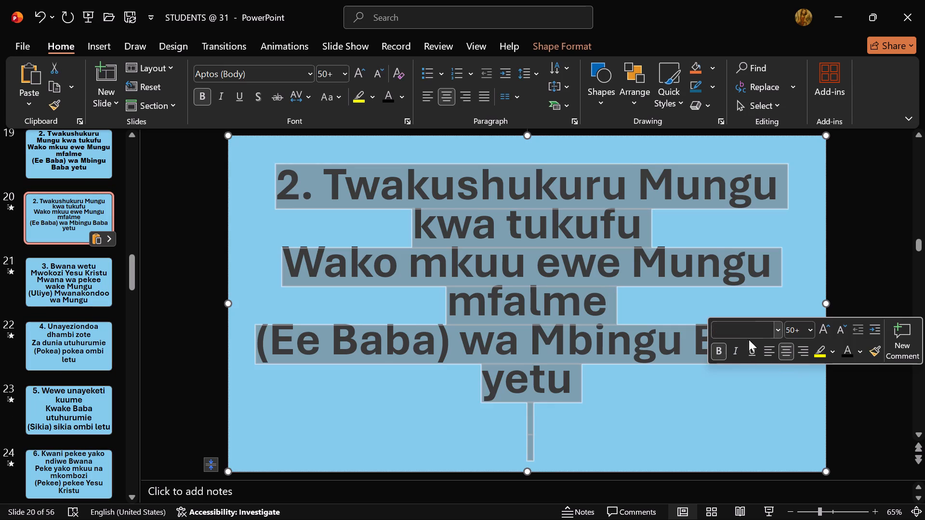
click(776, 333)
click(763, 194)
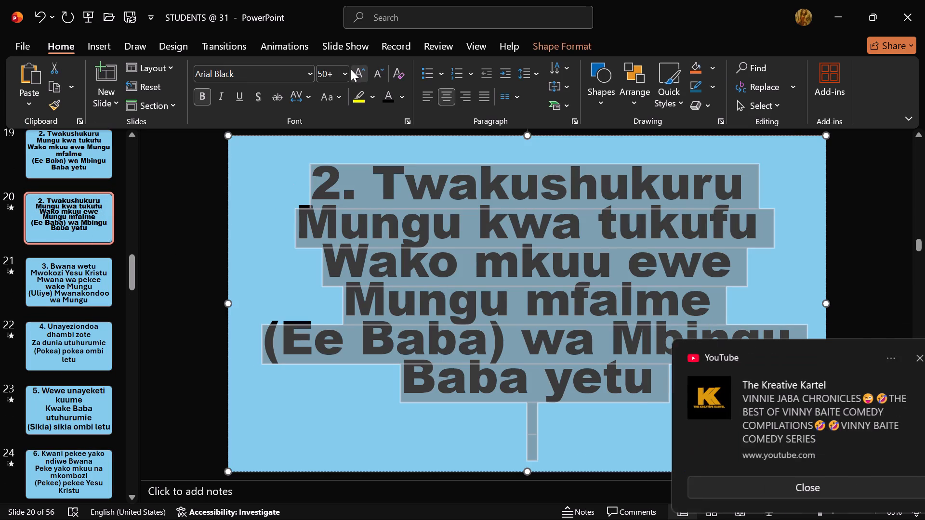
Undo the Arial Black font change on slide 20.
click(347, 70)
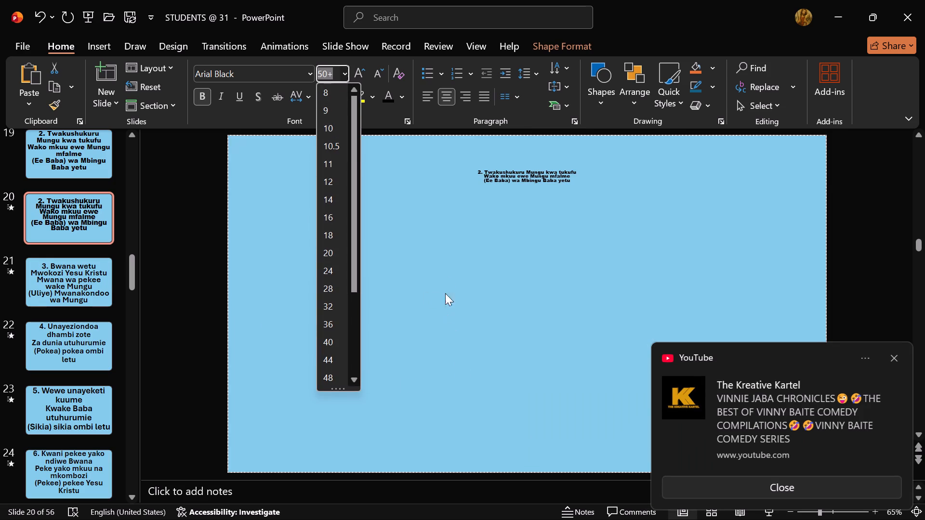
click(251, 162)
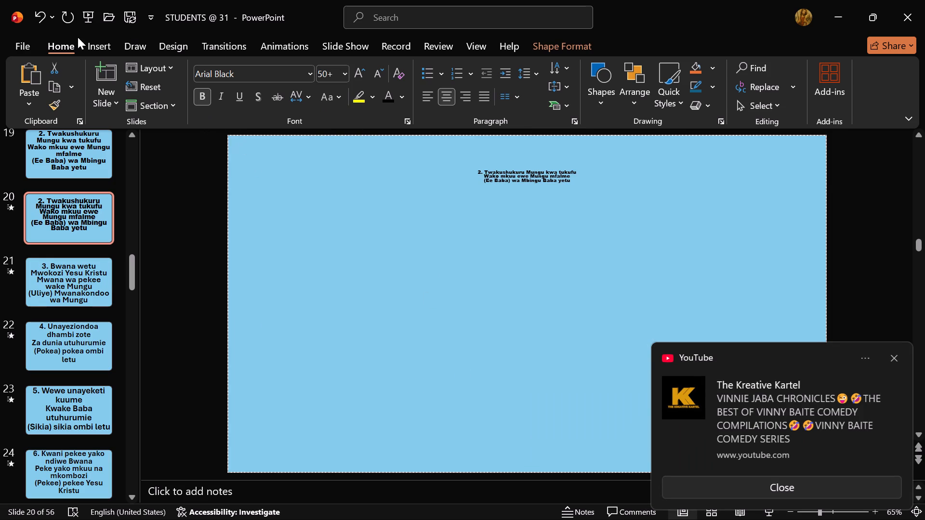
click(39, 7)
Delete the empty lines below verse 2 on slide 20.
click(604, 436)
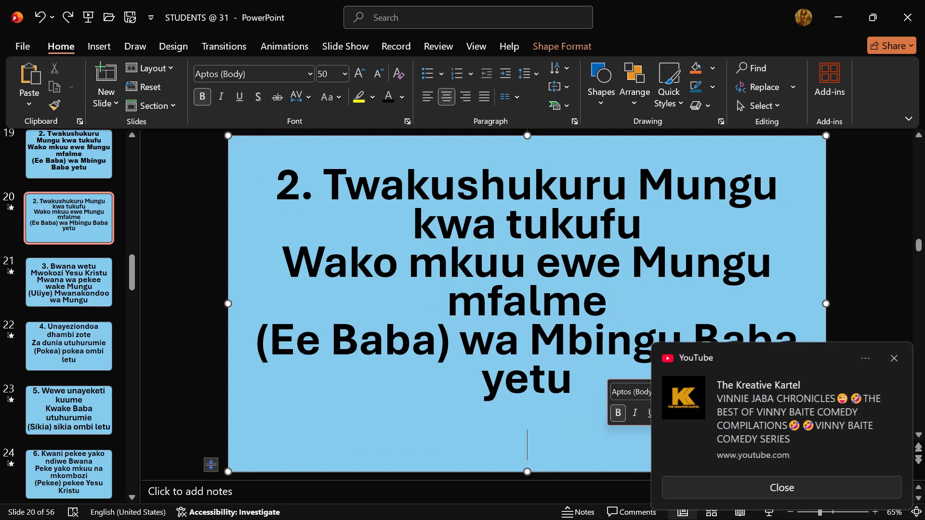
key(BackSpace)
key(BackSpace)
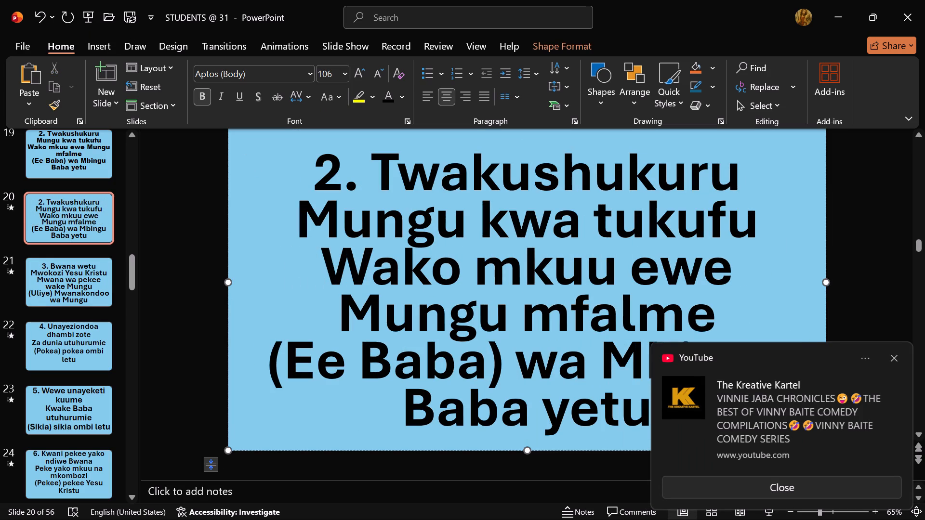
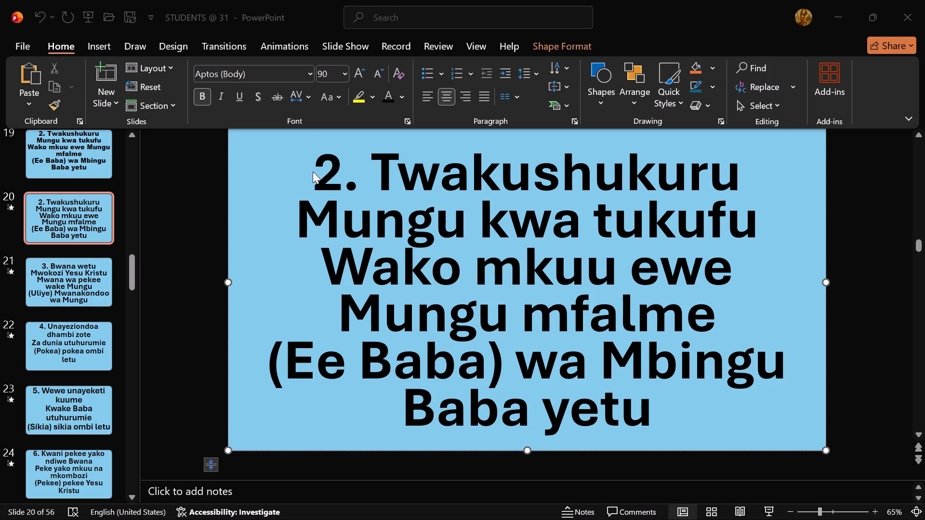
Change the font of the whole verse 2 on slide 20 to Arial Black.
click(313, 171)
drag(315, 171, 669, 420)
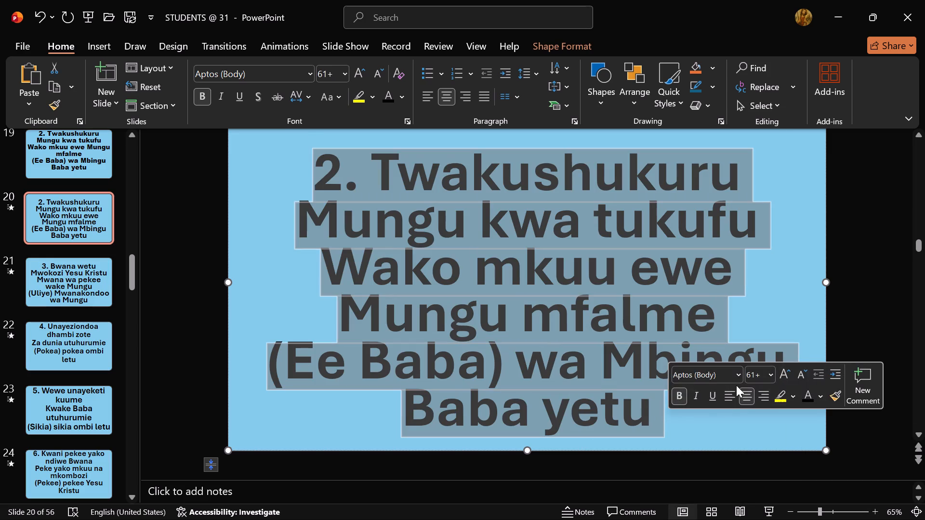
click(344, 72)
scroll(345, 336, down, 5)
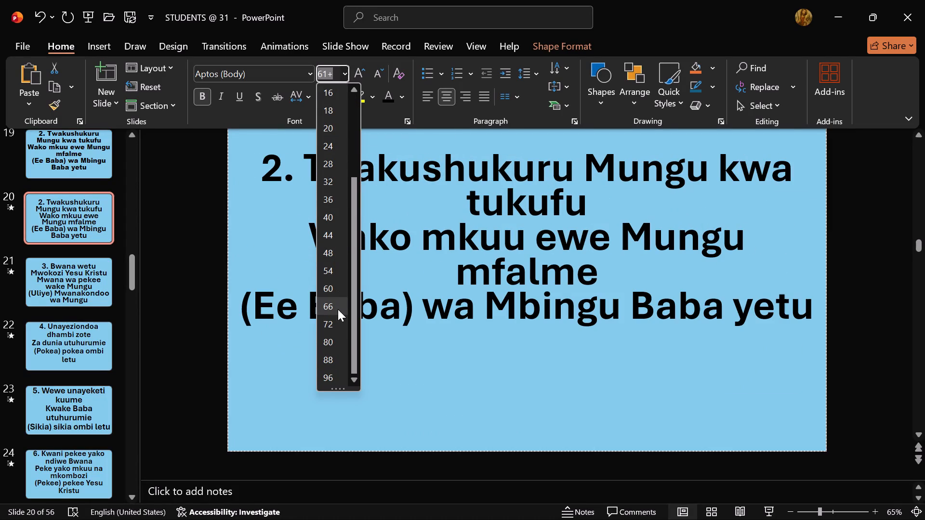
click(208, 270)
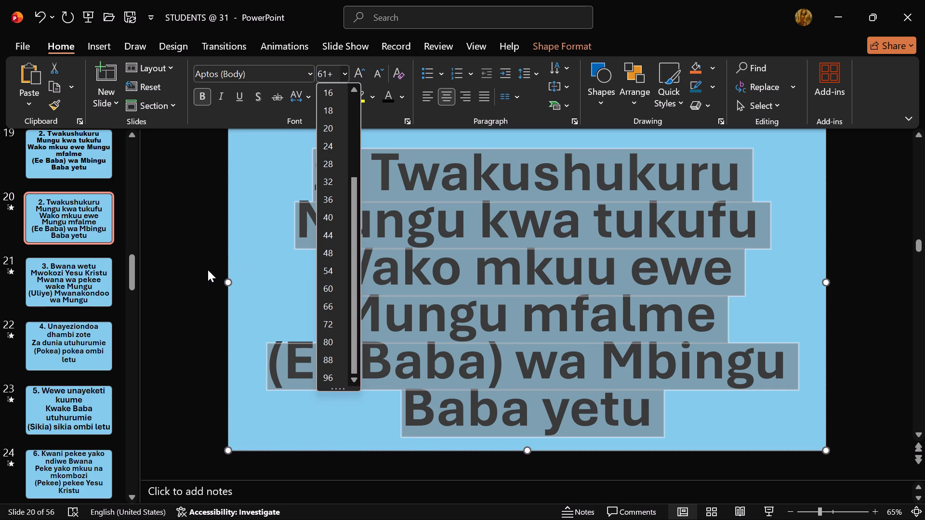
click(303, 74)
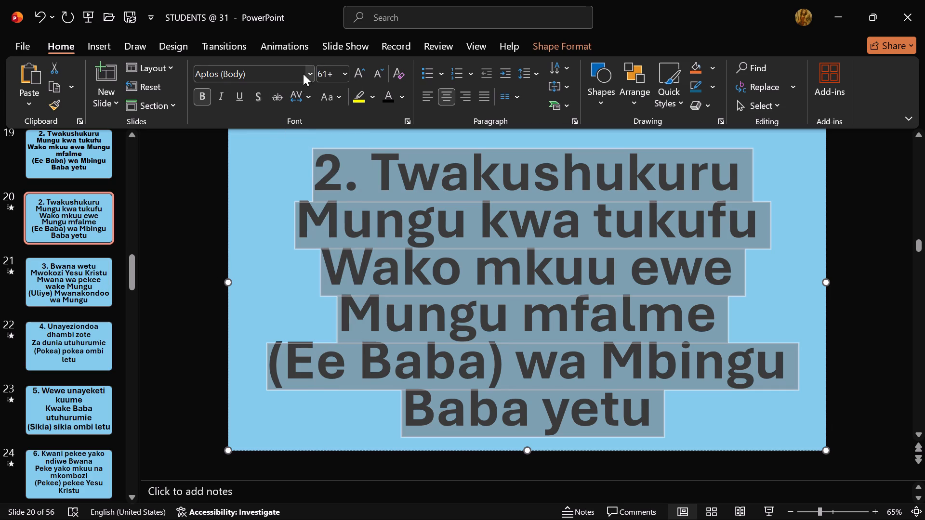
click(306, 78)
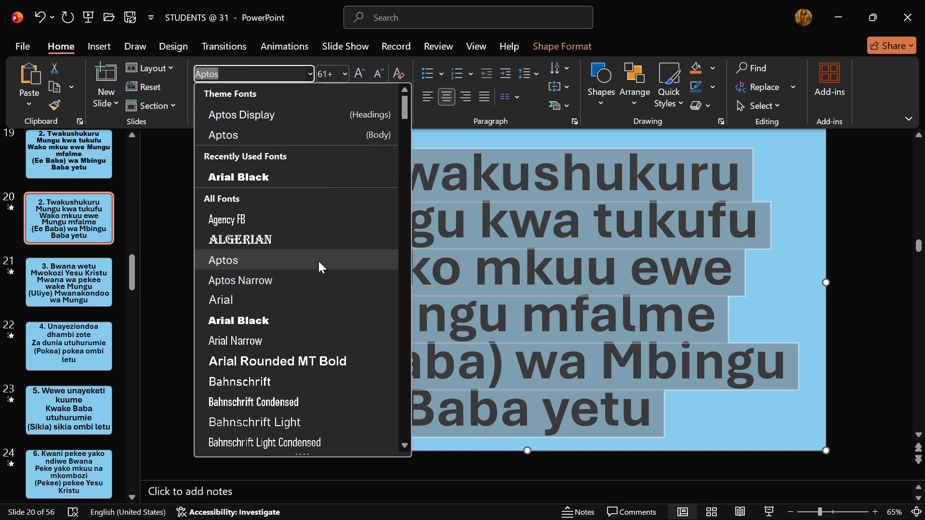
click(335, 328)
click(472, 364)
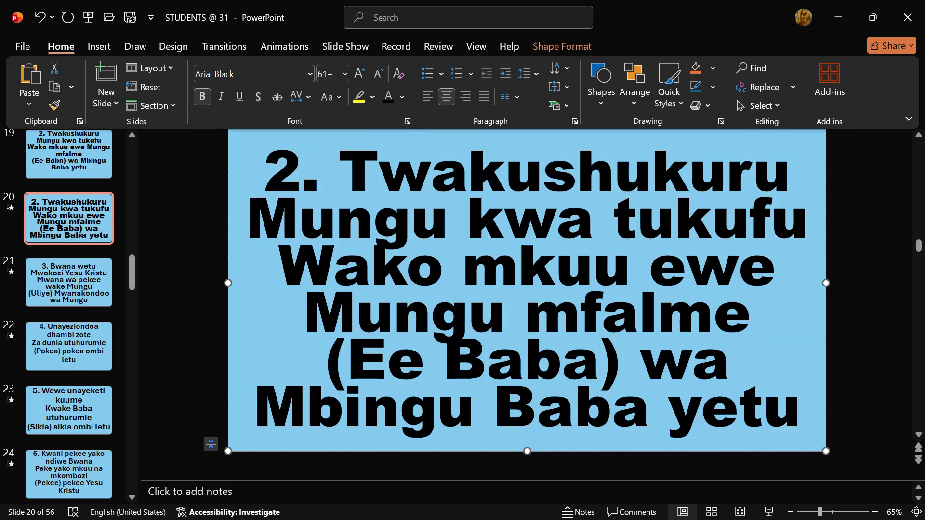
Set all of verse 3 on slide 21 in Arial Black and reduce its font size to 72.
click(92, 278)
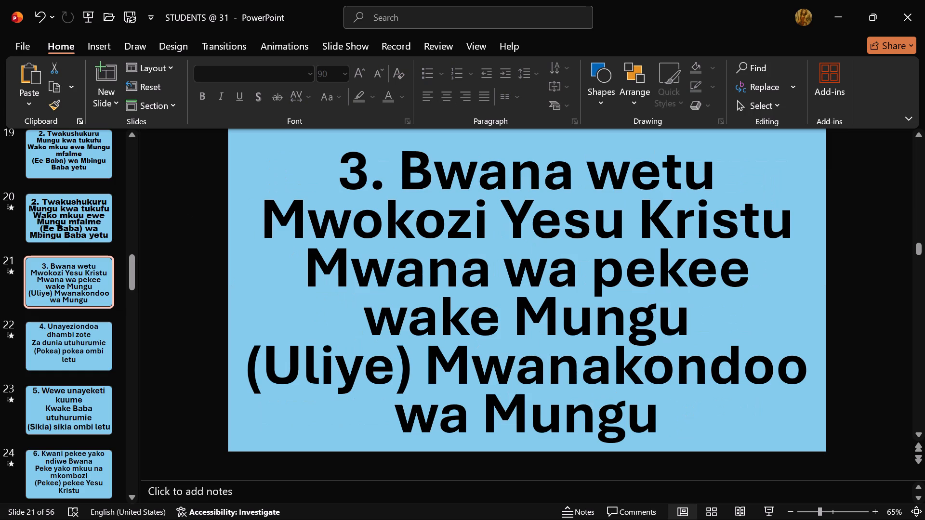
click(315, 169)
drag(317, 169, 773, 412)
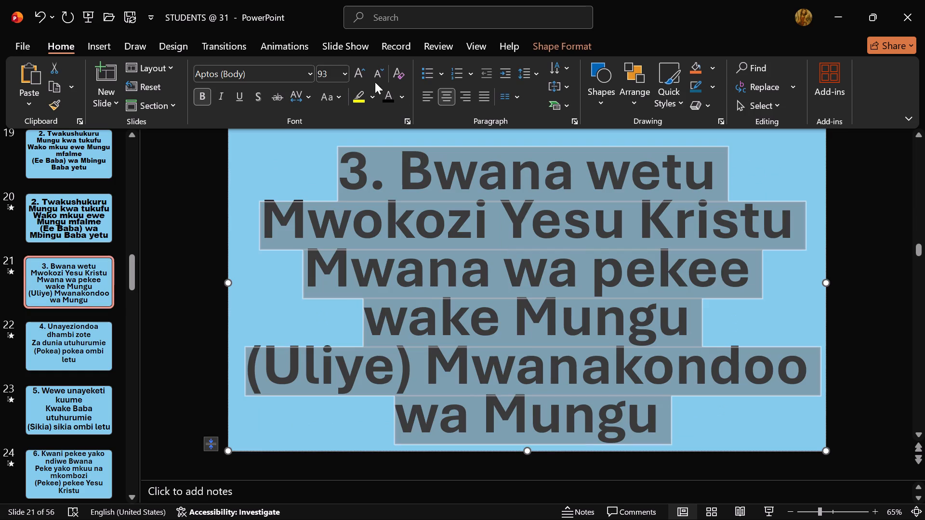
click(304, 70)
click(307, 73)
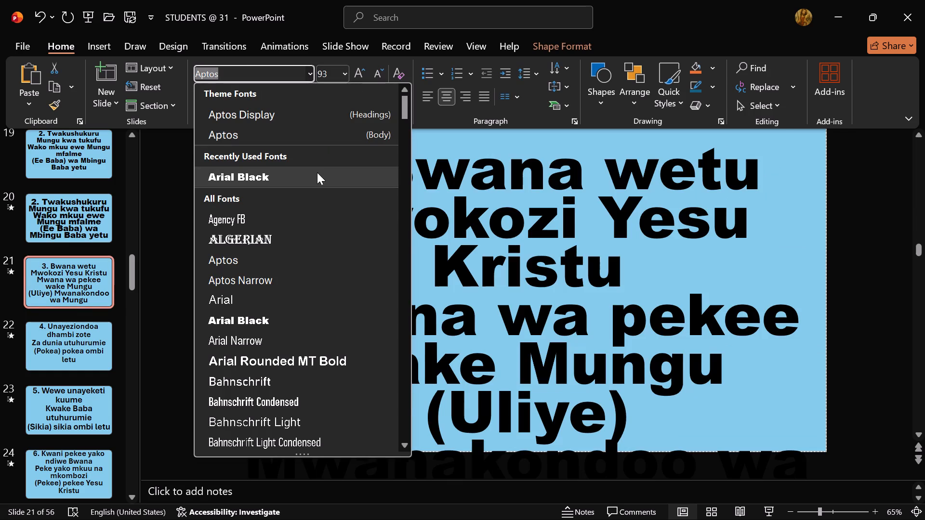
click(316, 168)
triple_click(377, 75)
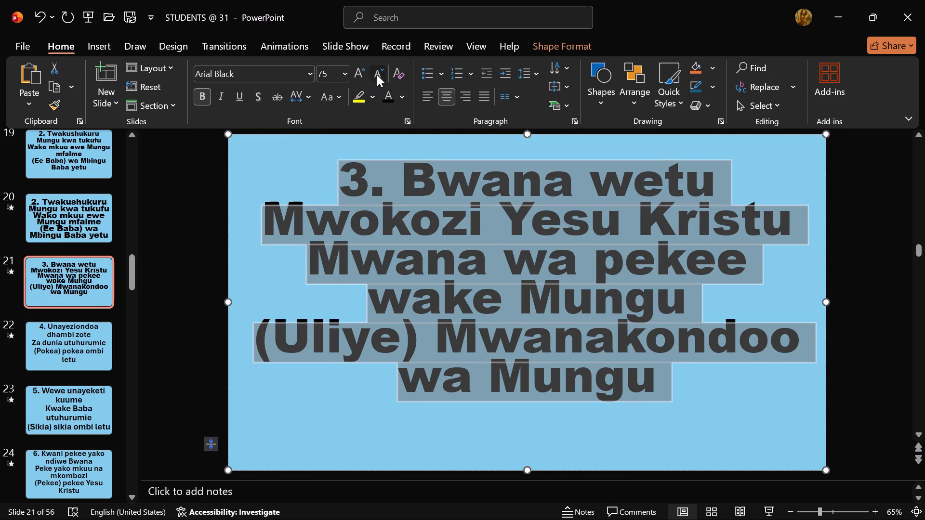
click(377, 75)
click(377, 73)
click(377, 73)
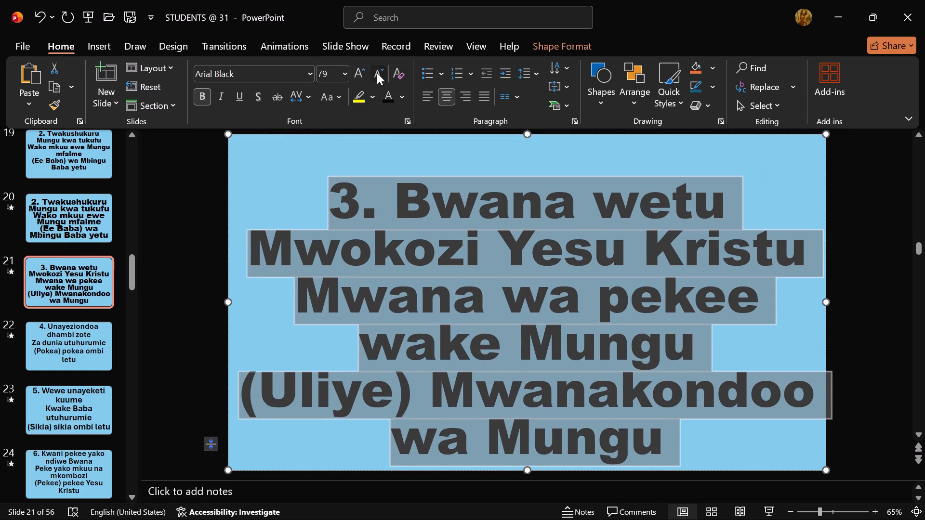
Set all of verse 4 on slide 22 in Arial Black at font size 80.
click(85, 337)
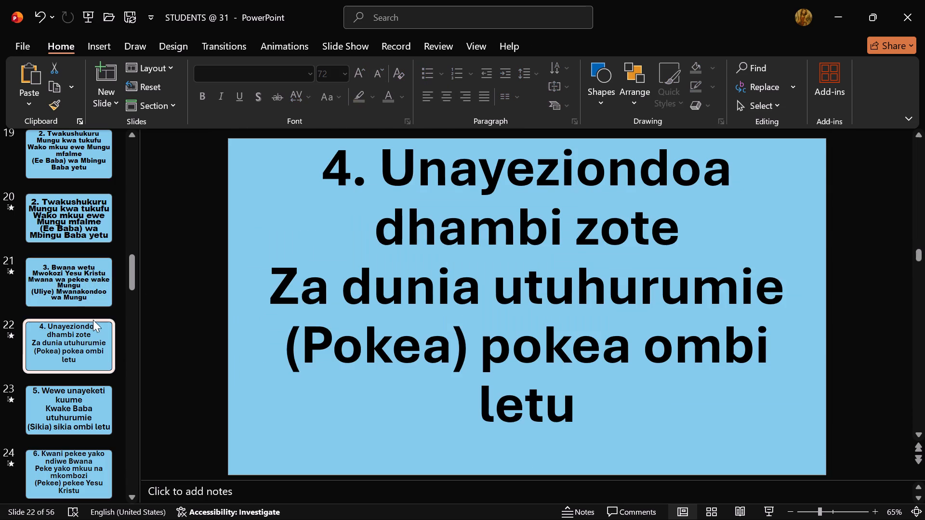
drag(324, 167, 689, 343)
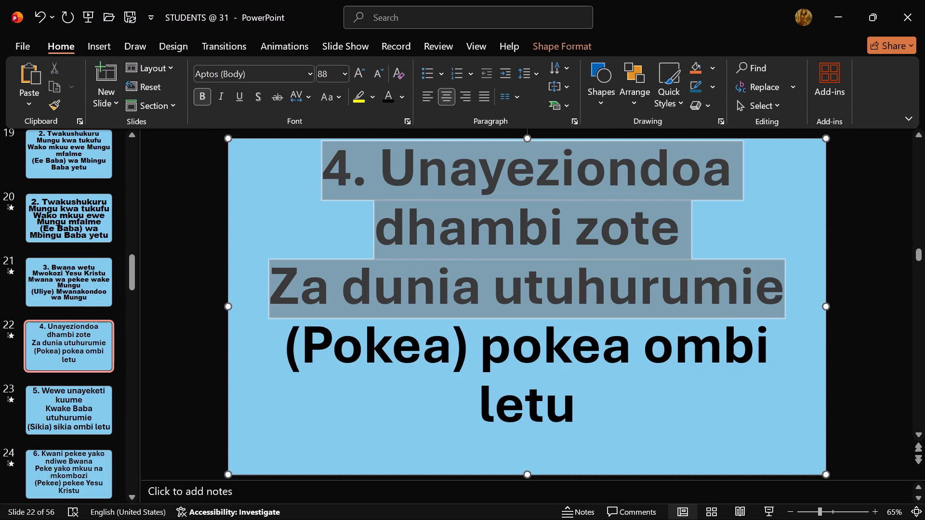
drag(689, 343, 700, 399)
click(311, 77)
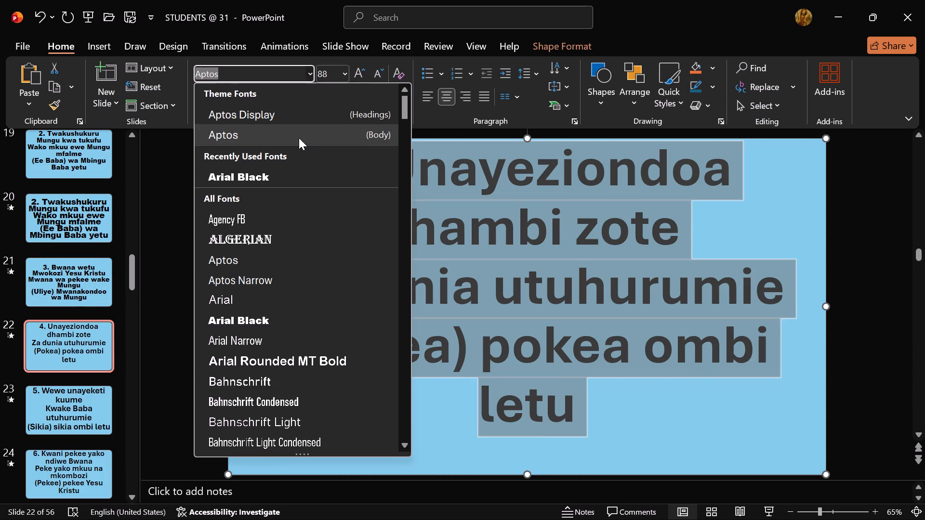
click(300, 168)
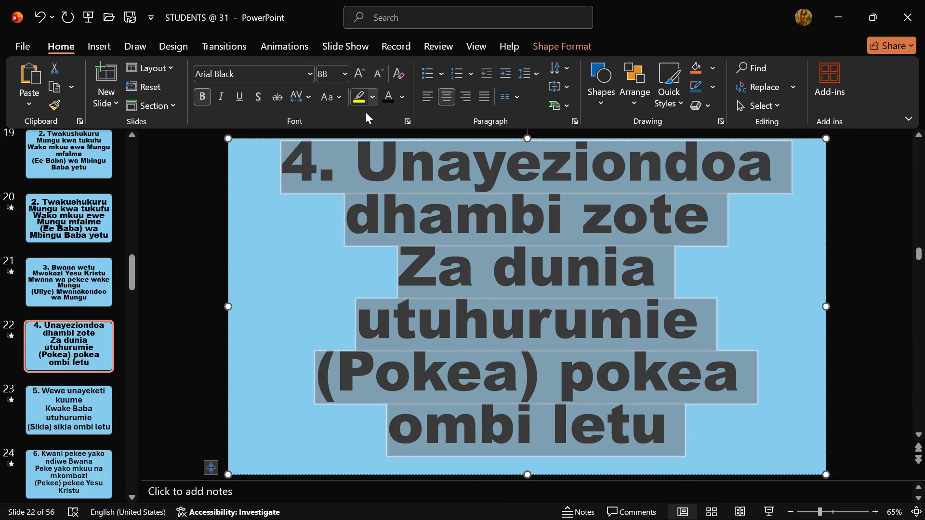
click(373, 70)
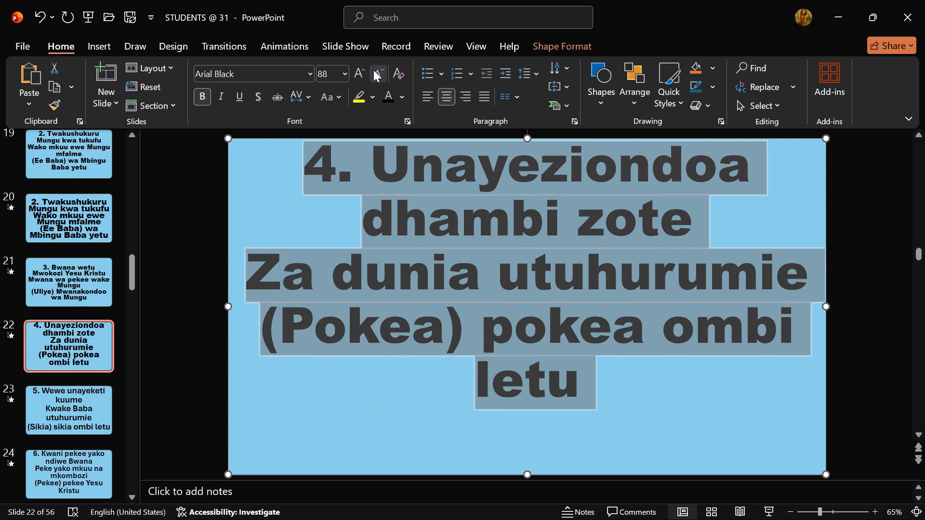
click(373, 70)
click(355, 69)
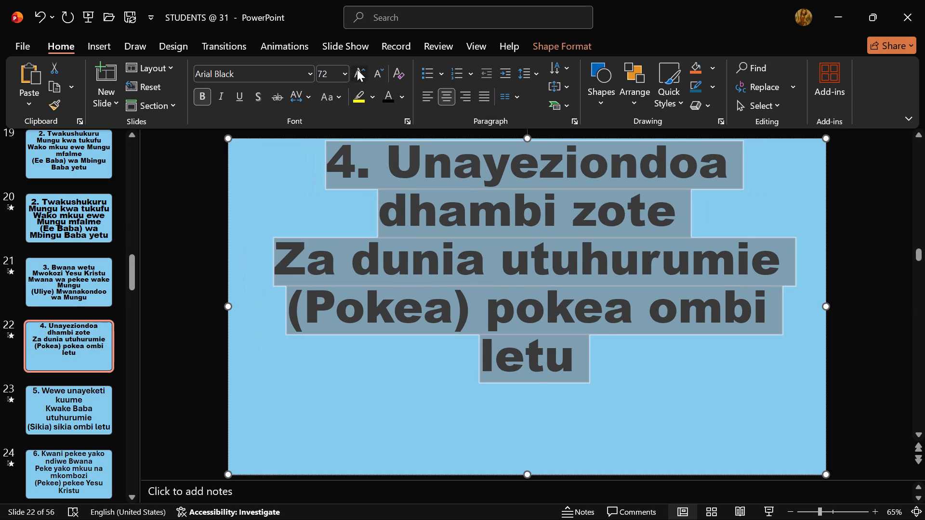
Set all of verse 5 on slide 23 in Arial Black at font size 80.
click(87, 401)
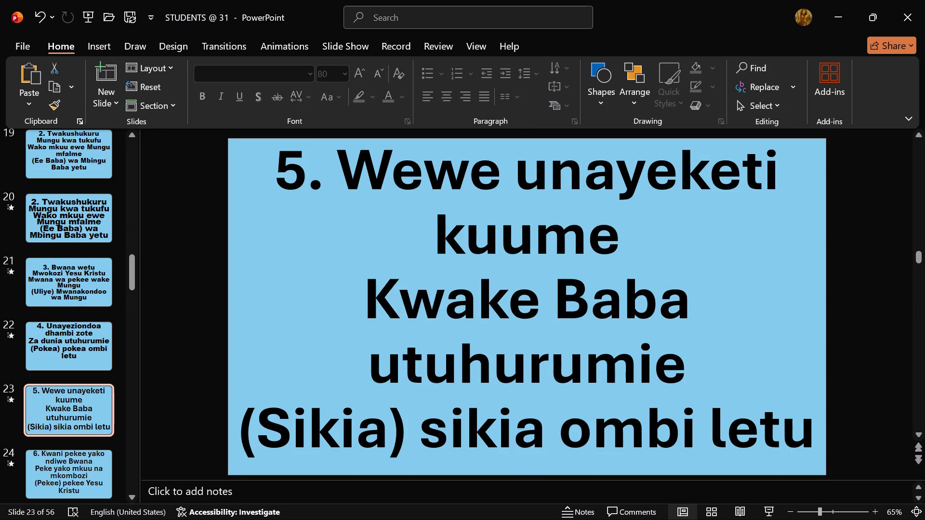
click(297, 175)
drag(273, 163, 780, 426)
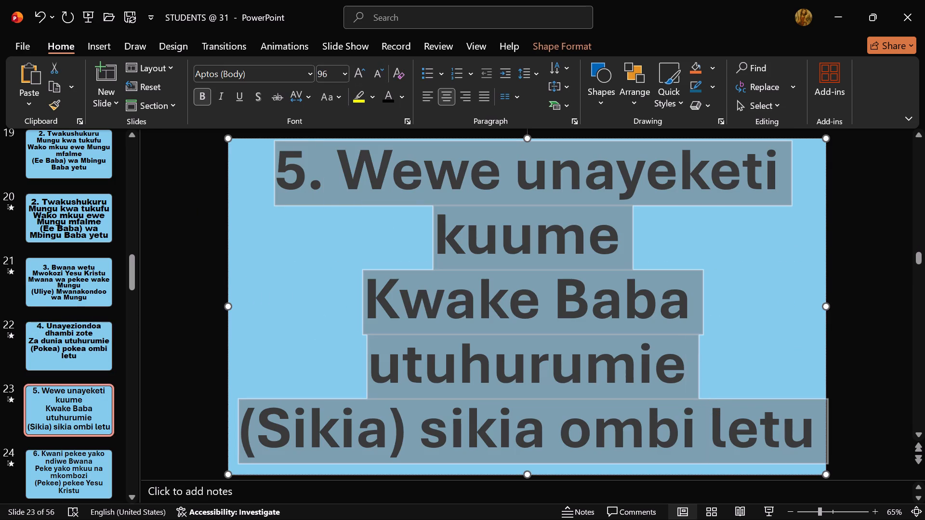
drag(780, 426, 762, 414)
click(372, 75)
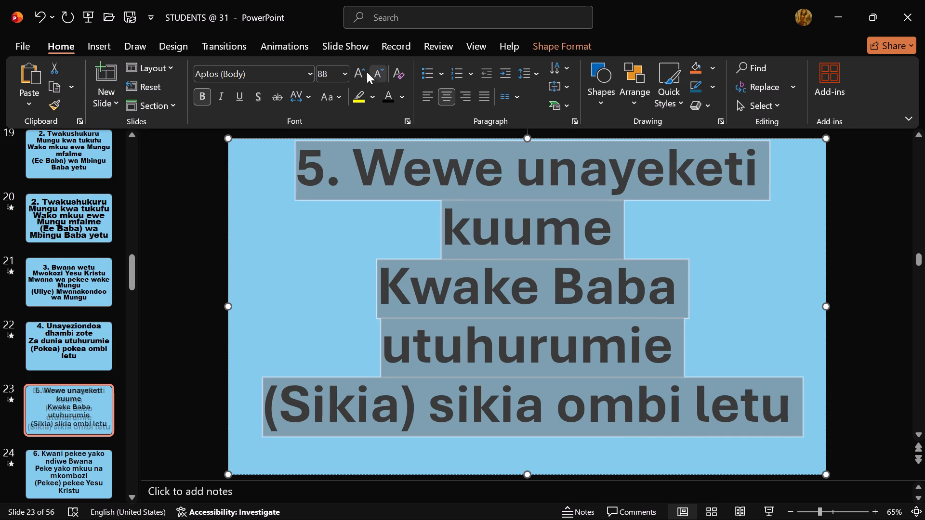
click(305, 77)
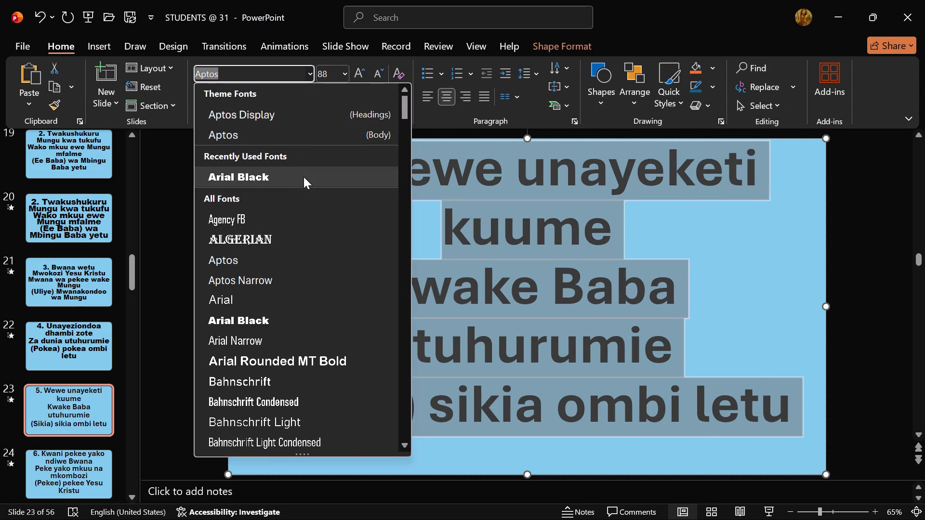
drag(304, 177, 299, 174)
click(380, 73)
click(382, 73)
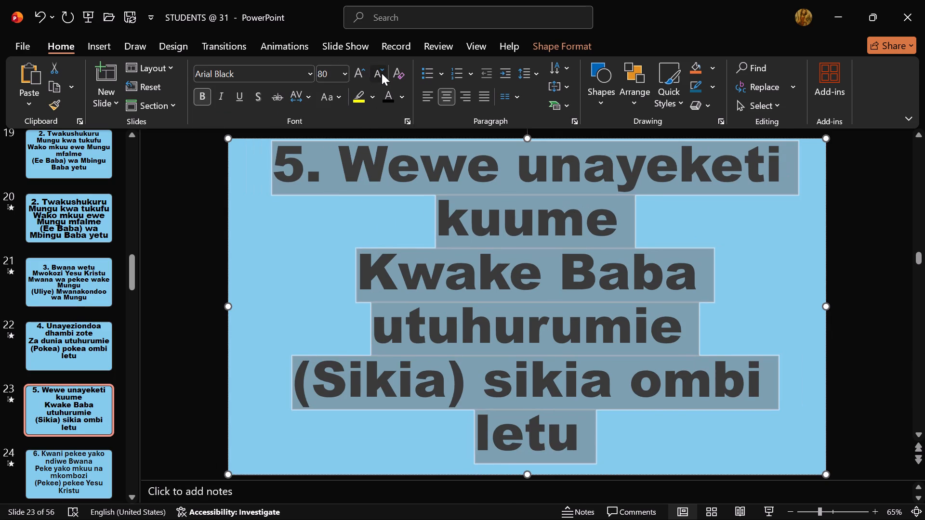
click(354, 71)
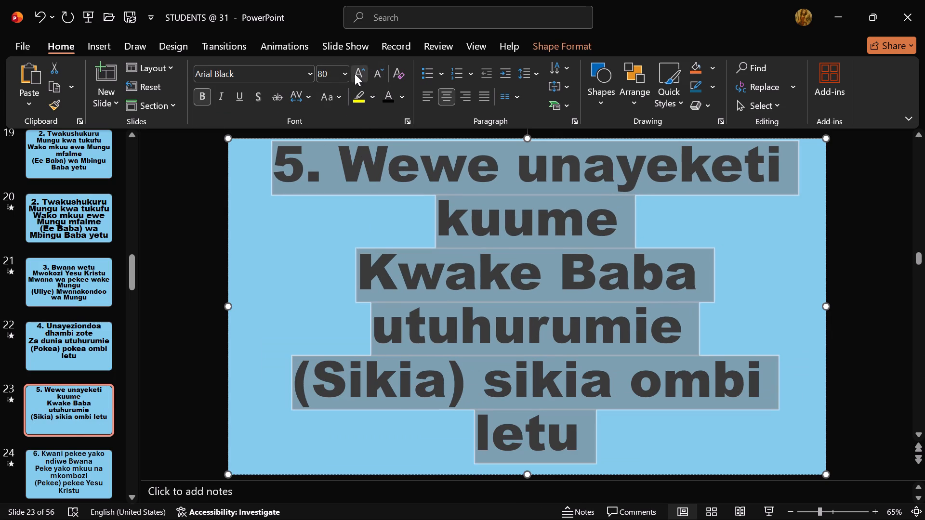
Save the presentation.
click(132, 15)
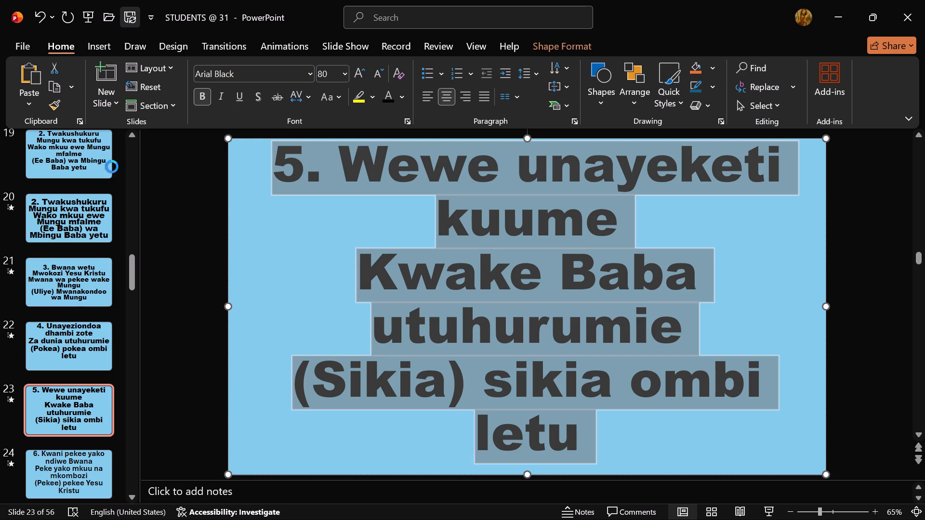
Set all of verse 6 on slide 24 in Arial Black and reduce its font size to 72.
click(70, 463)
click(296, 164)
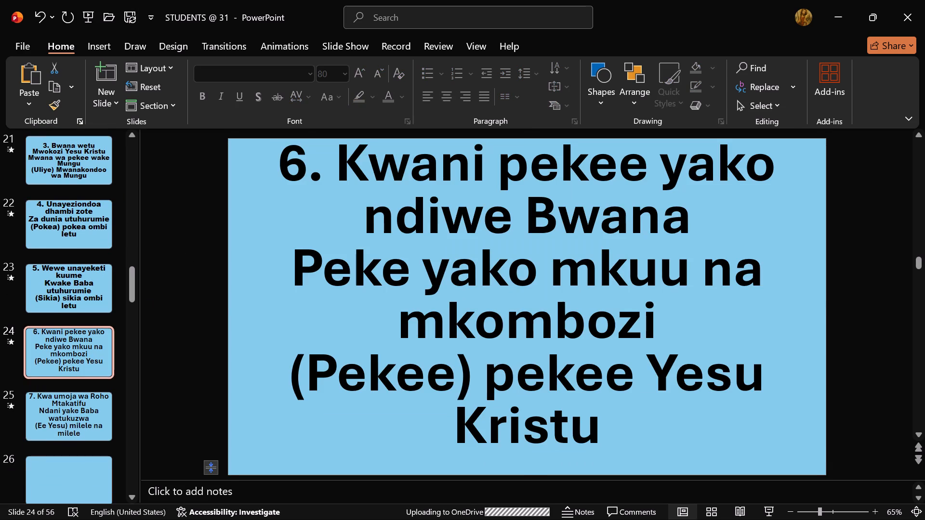
click(275, 170)
drag(276, 173, 709, 416)
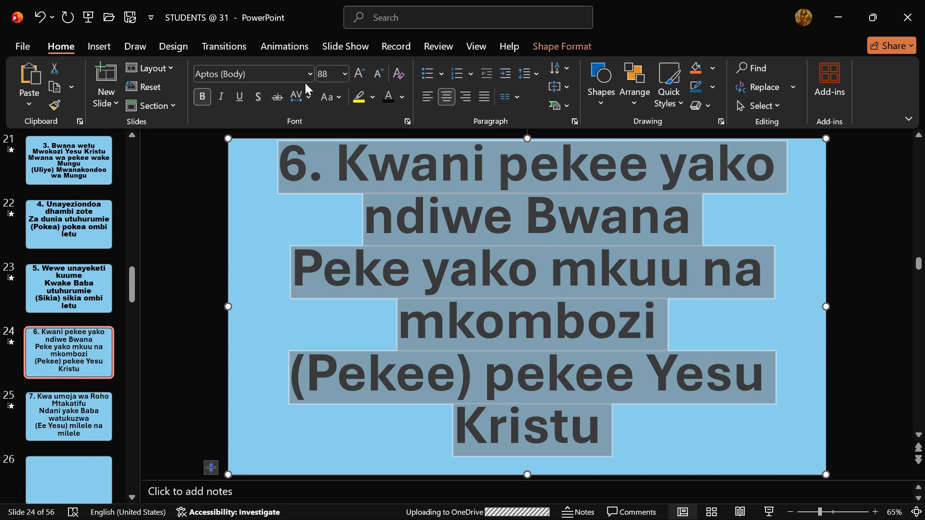
click(312, 70)
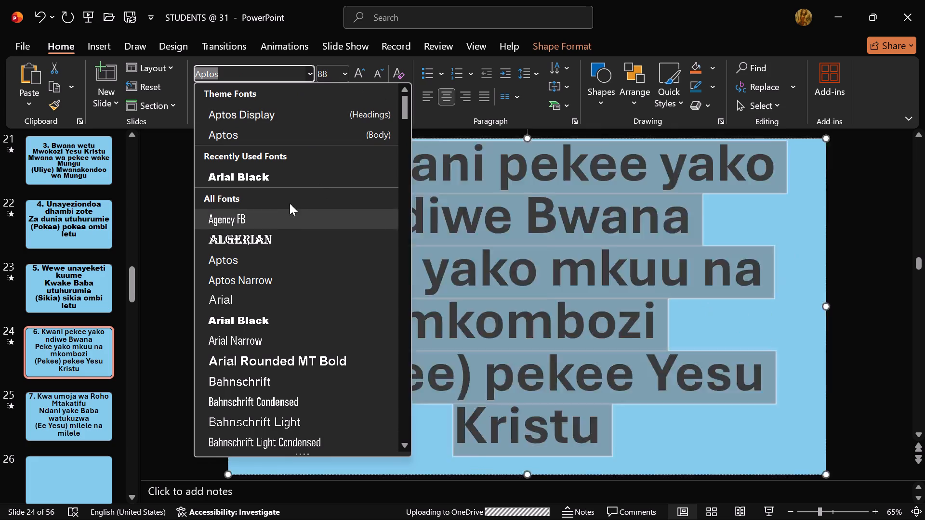
click(287, 179)
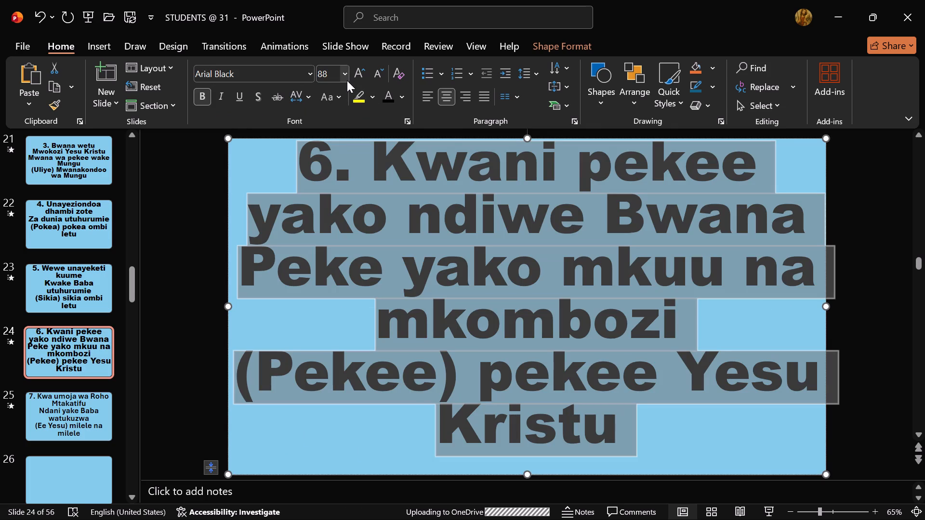
click(345, 78)
click(345, 78)
double_click(377, 79)
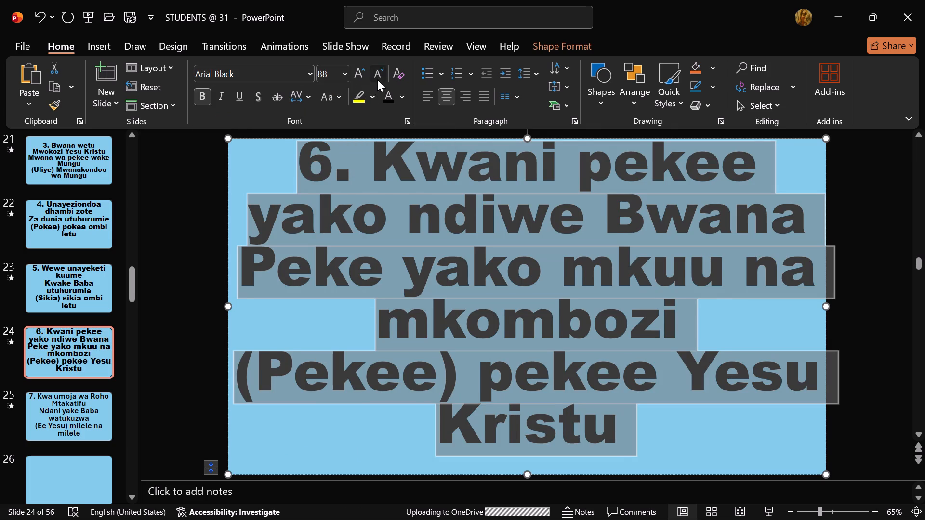
Set all of verse 7 on slide 25 in Arial Black at font size 80.
click(87, 412)
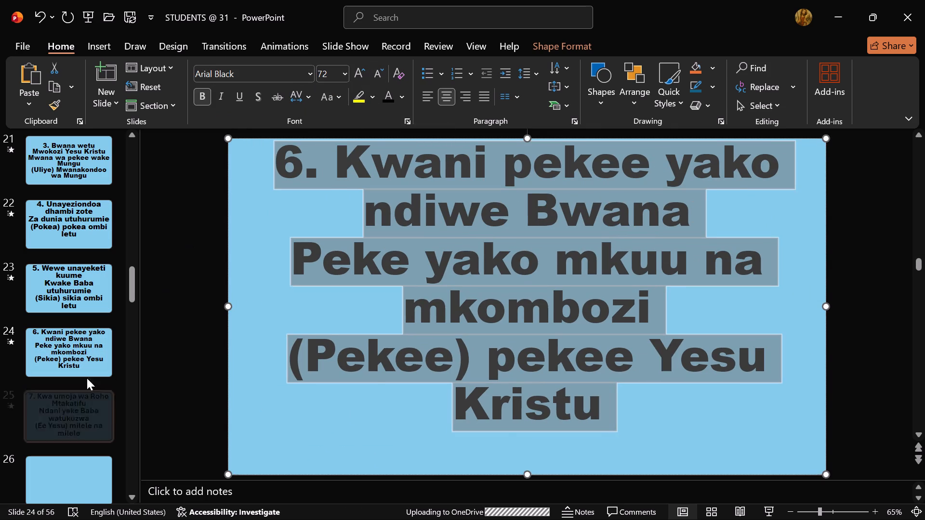
click(82, 428)
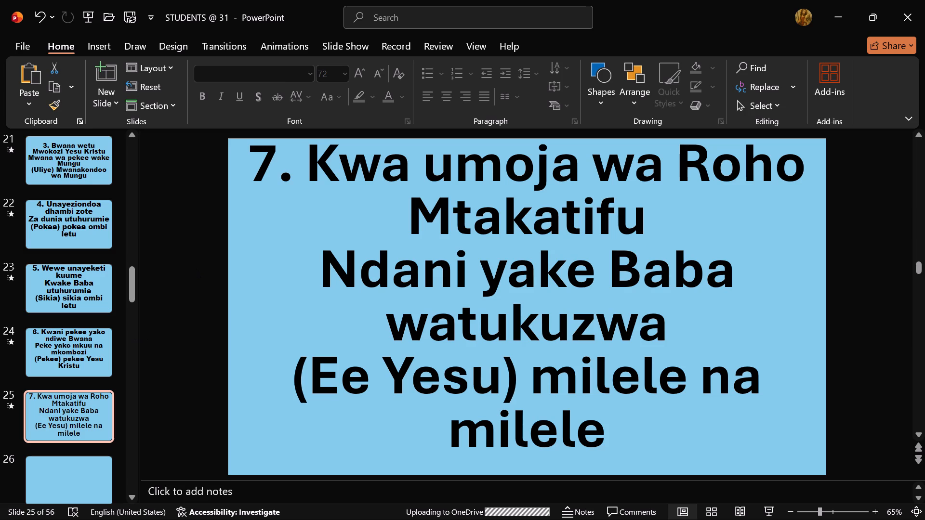
click(260, 169)
drag(251, 160, 645, 404)
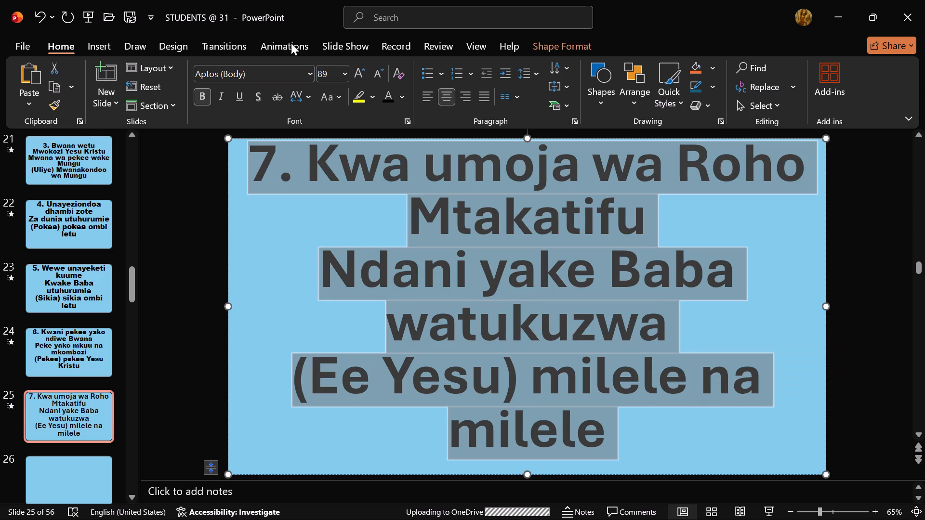
click(343, 70)
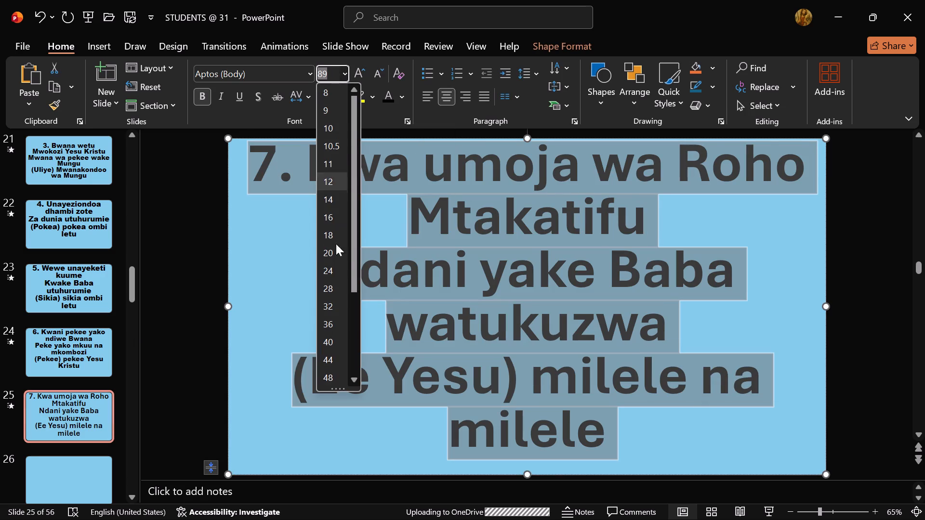
click(306, 74)
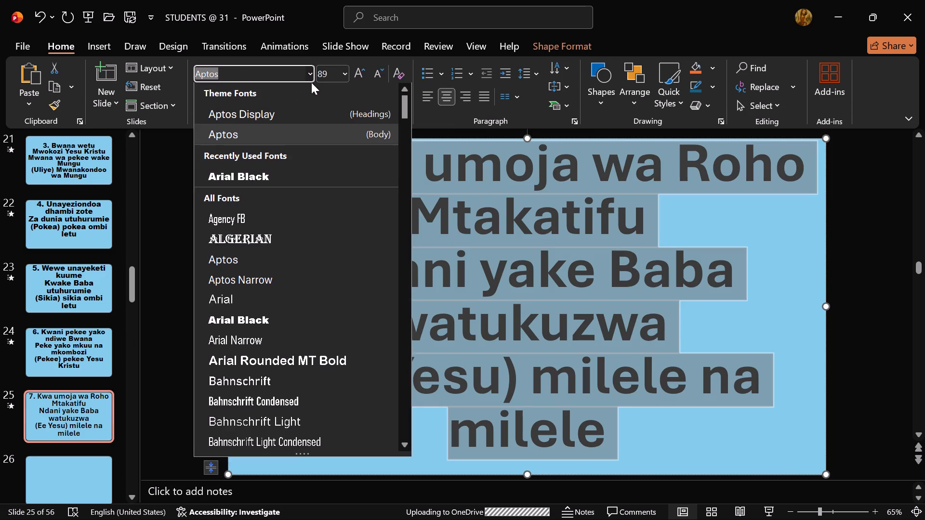
click(295, 169)
double_click(379, 76)
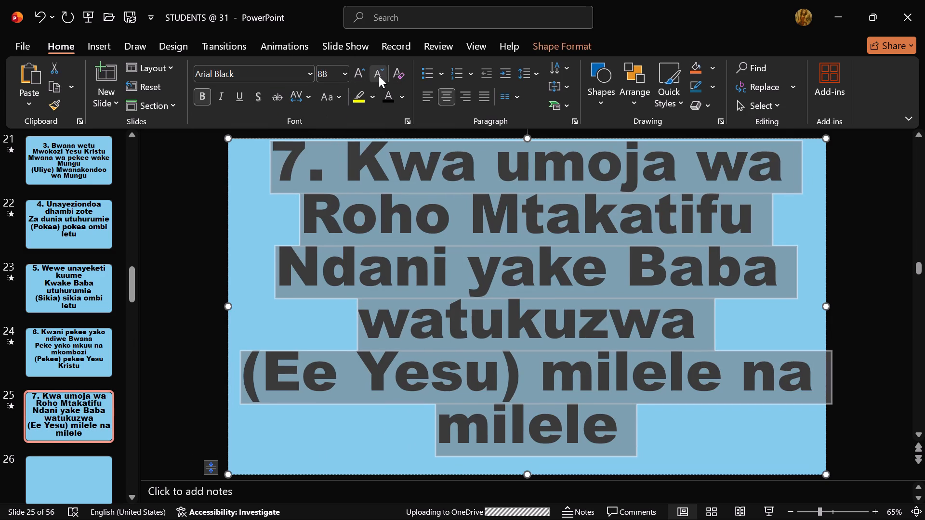
click(379, 76)
click(361, 68)
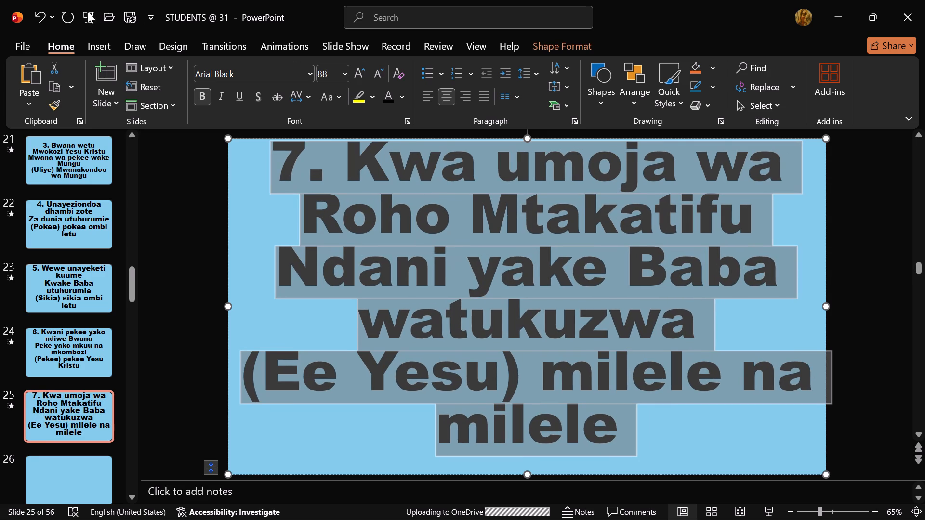
click(384, 73)
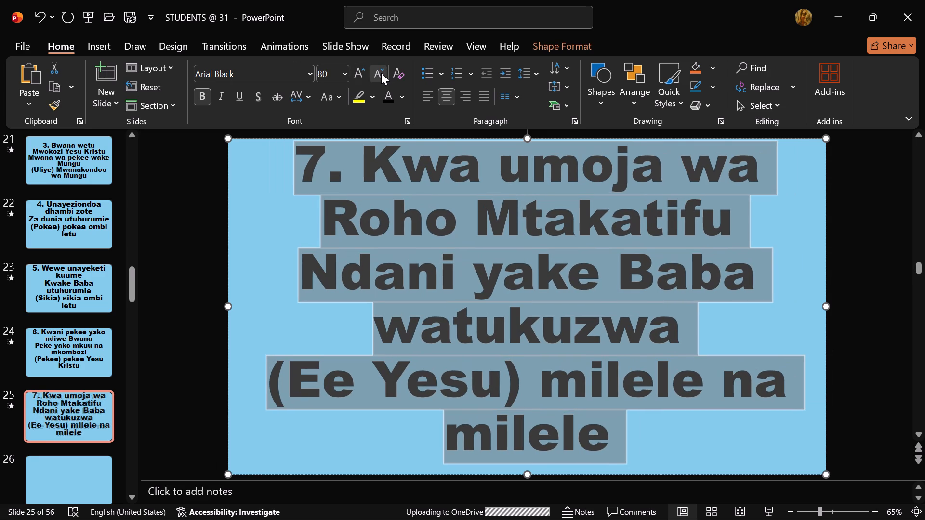
Save the presentation with the reformatted verse slides.
click(131, 10)
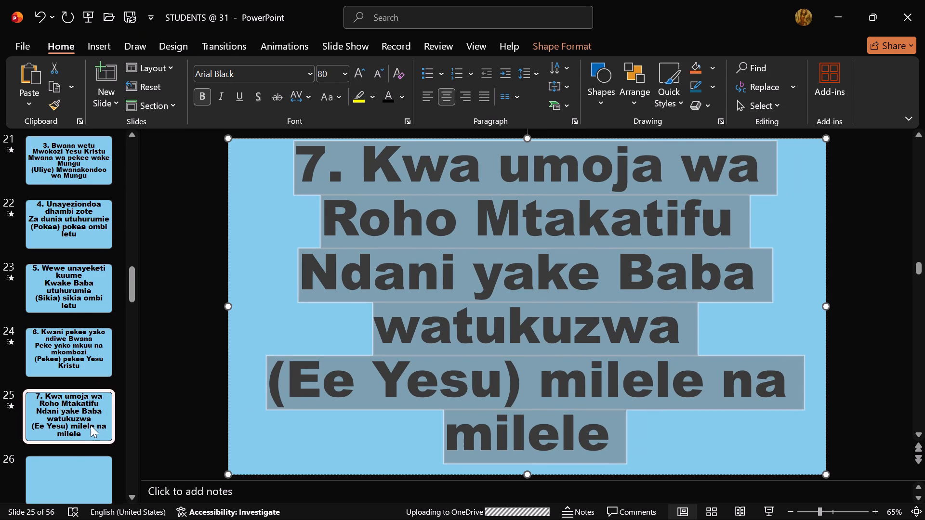
Go to the empty slide 26 after verse 7.
click(69, 466)
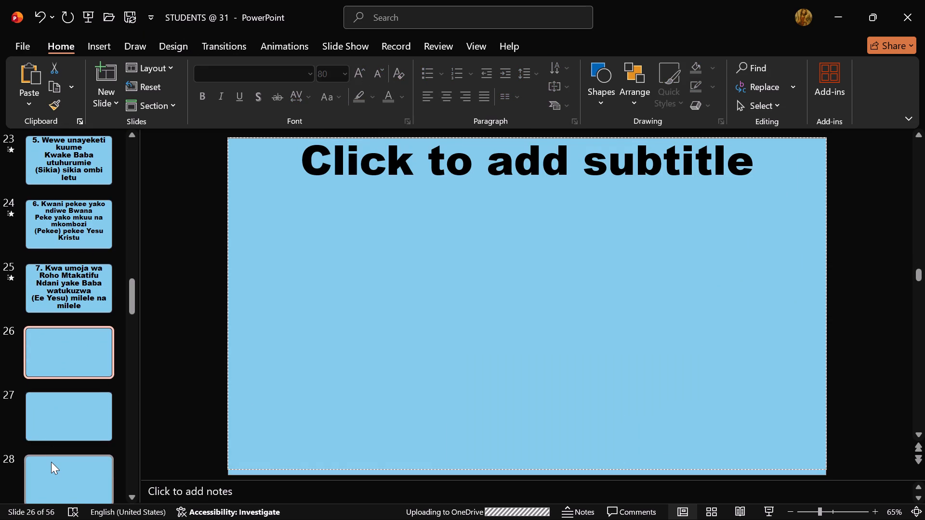
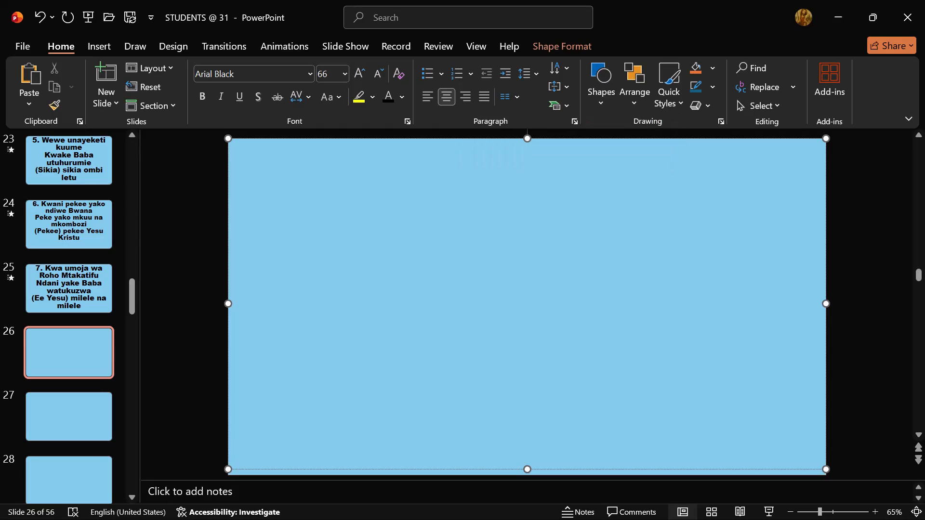
Enter the heading NENO LAKE BWANA MUNGU on slide 26.
text(NENO LAK)
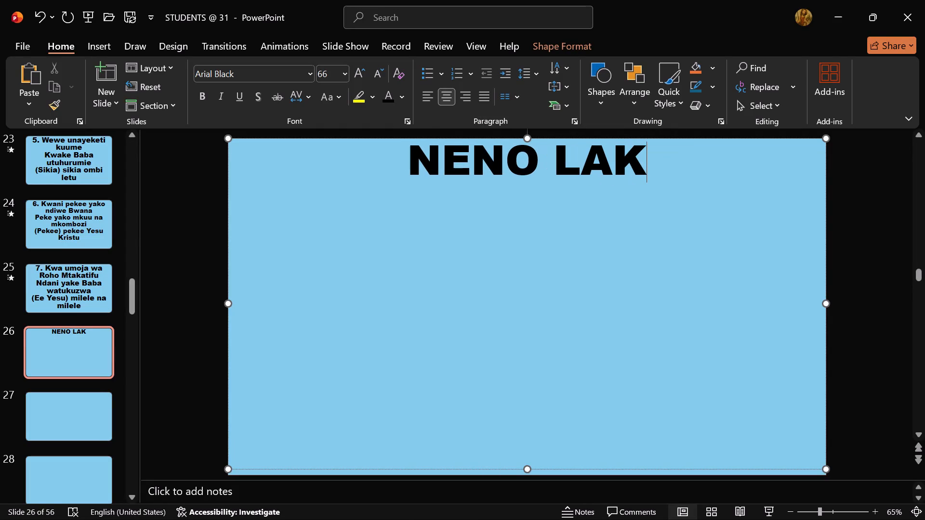
text(E BWANA MUNGU)
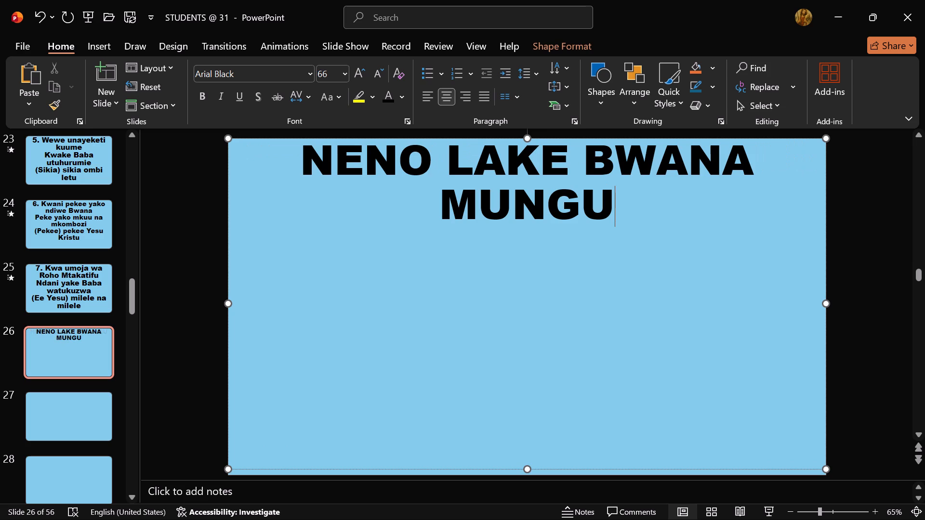
click(298, 161)
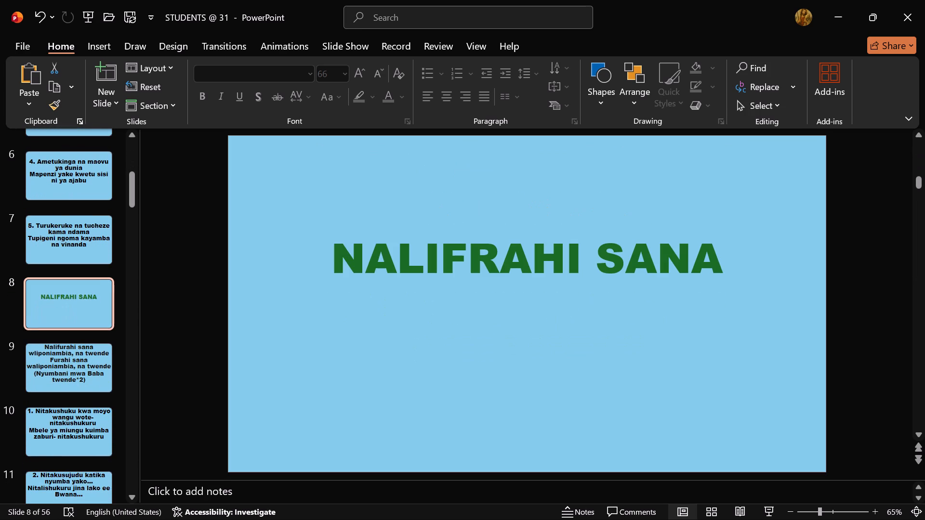
Correct the spelling of the song title on slide 8 to NALIFURAHI SANA.
click(480, 260)
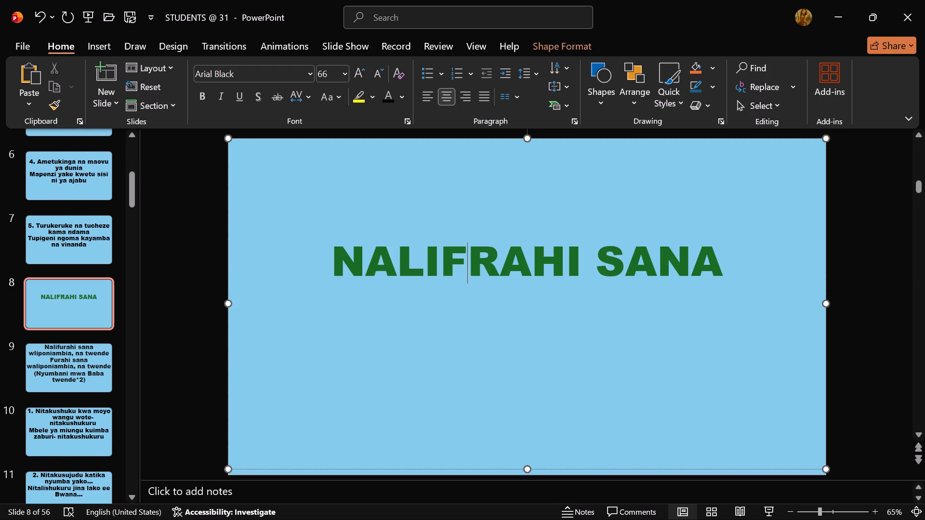
key(i)
key(BackSpace)
key(u)
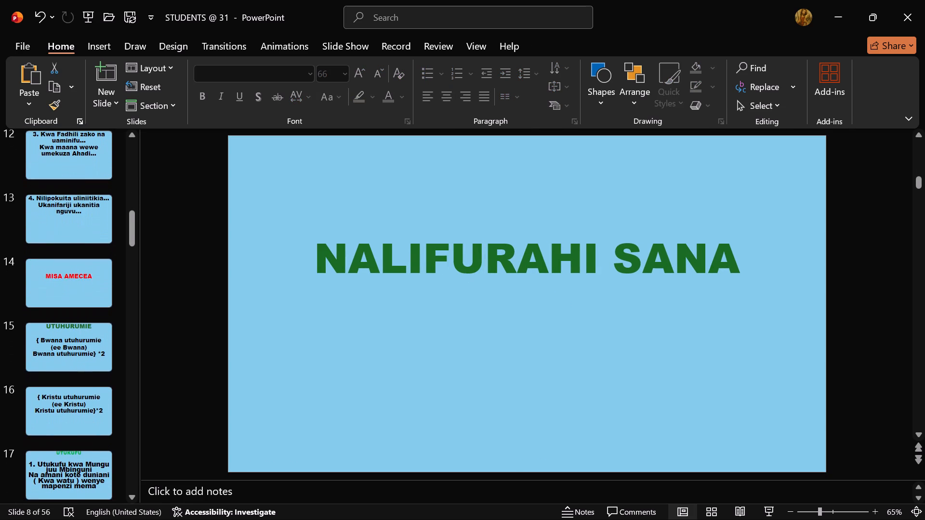
Reword the red MISA AMECEA title on slide 14 as AMECEA MASS.
click(482, 249)
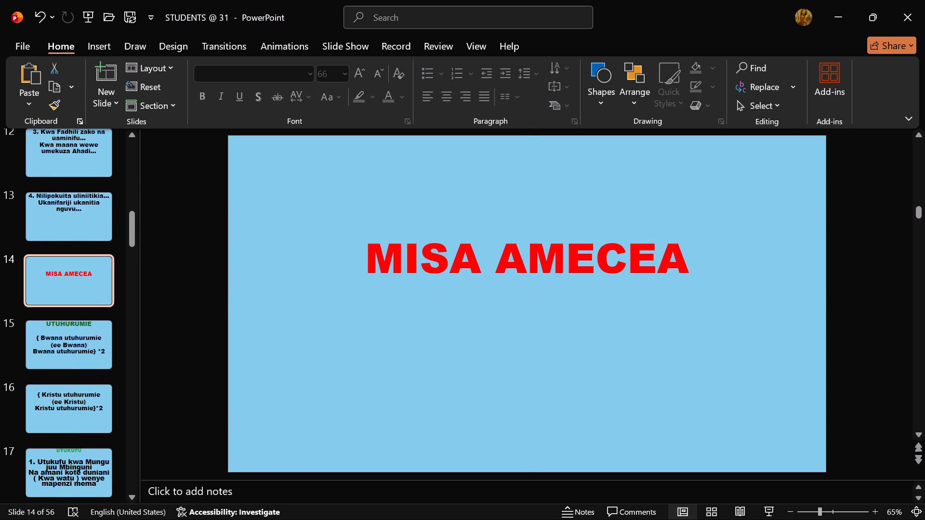
key(Right)
key(BackSpace)
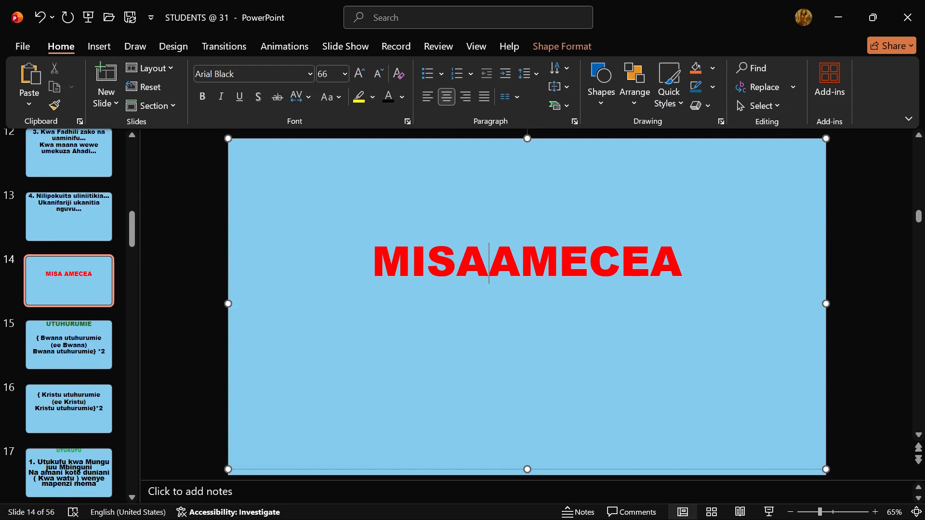
key(BackSpace)
key(BackSpace)
key(BackSpace)
key(BackSpace)
key(Left)
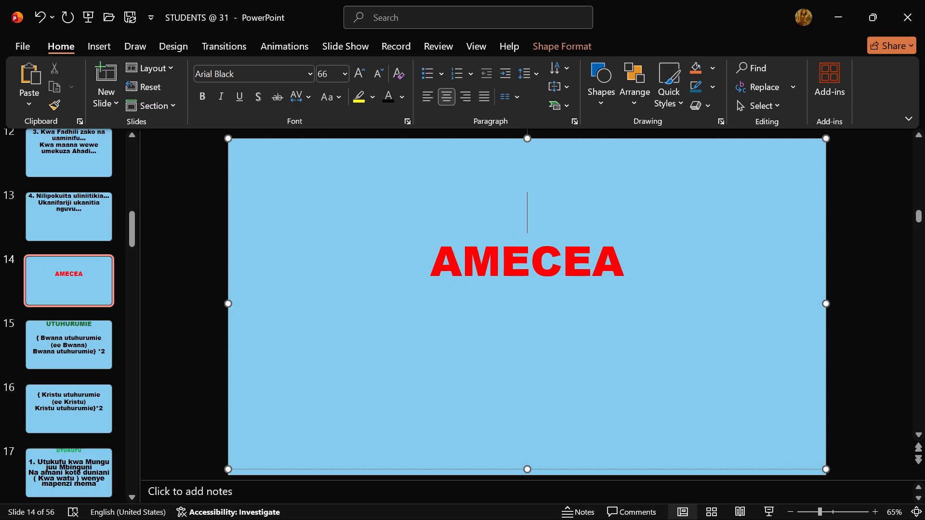
click(661, 264)
text(MASS)
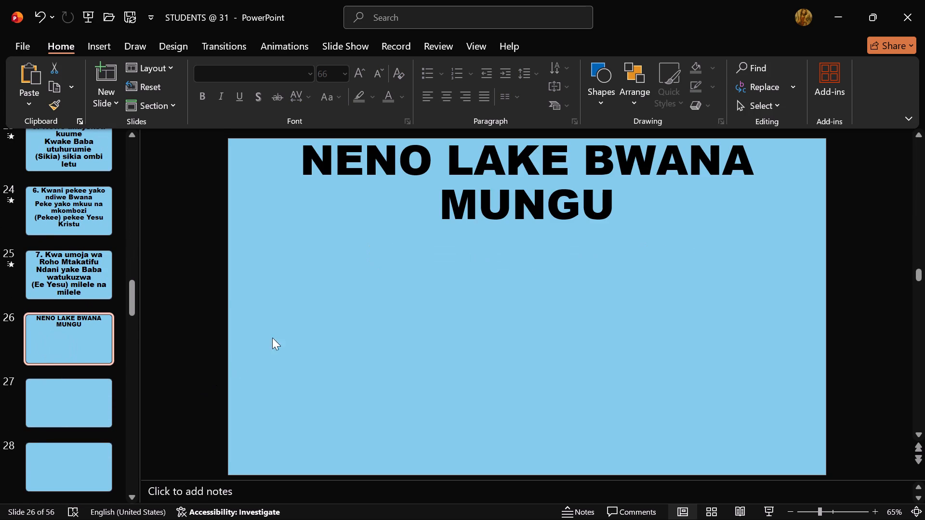
Add the line BIBLE above NENO LAKE BWANA MUNGU on slide 26.
click(303, 160)
text(BIBLEE)
key(Return)
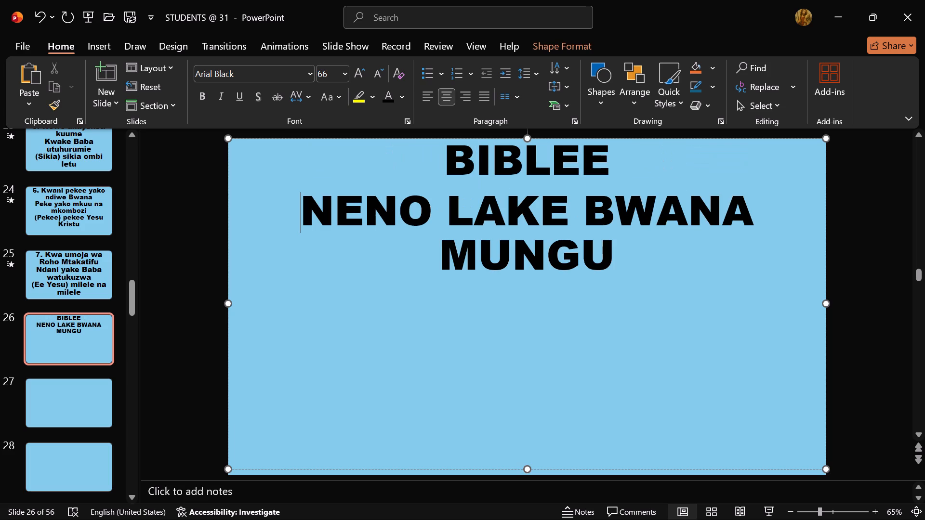
key(Up)
key(Right)
key(Right)
key(Right)
key(Right)
key(Right)
key(BackSpace)
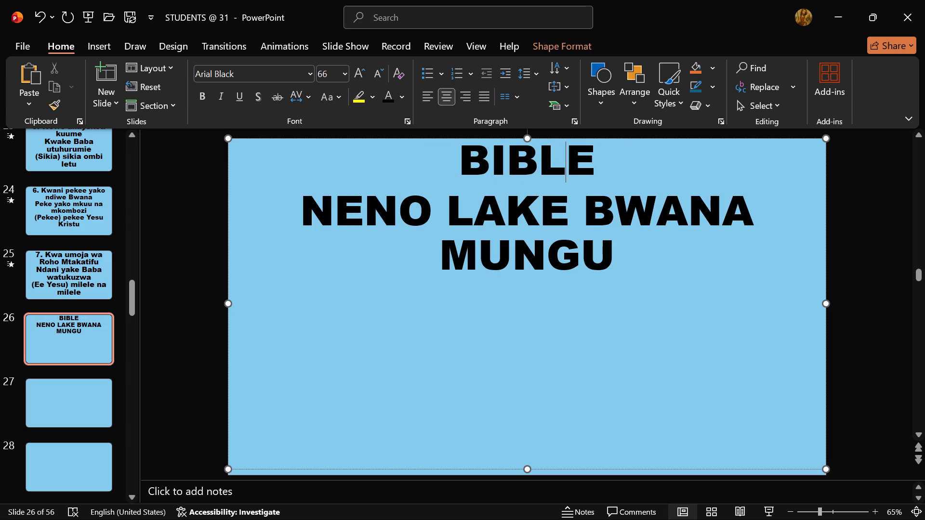
Colour the word BIBLE on slide 26 standard red.
drag(596, 160, 463, 179)
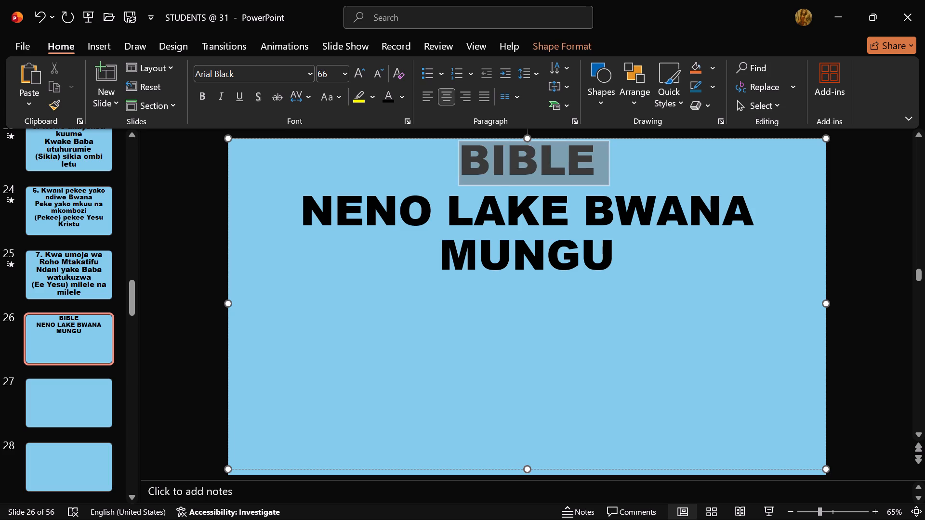
drag(463, 179, 429, 180)
click(396, 98)
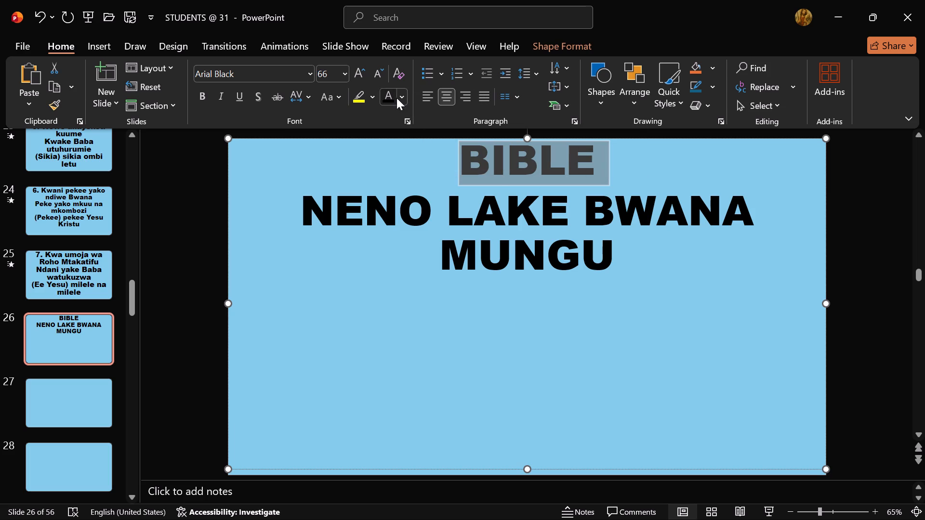
click(402, 98)
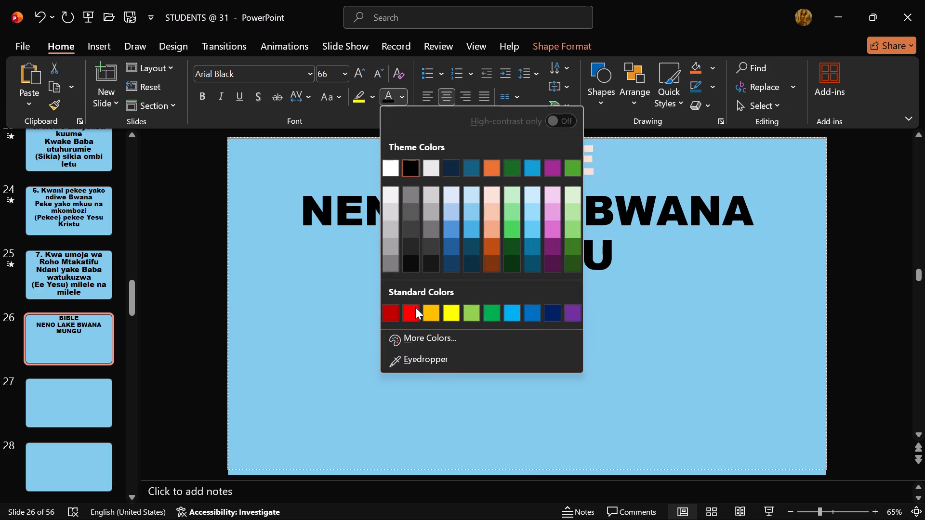
click(413, 307)
click(655, 256)
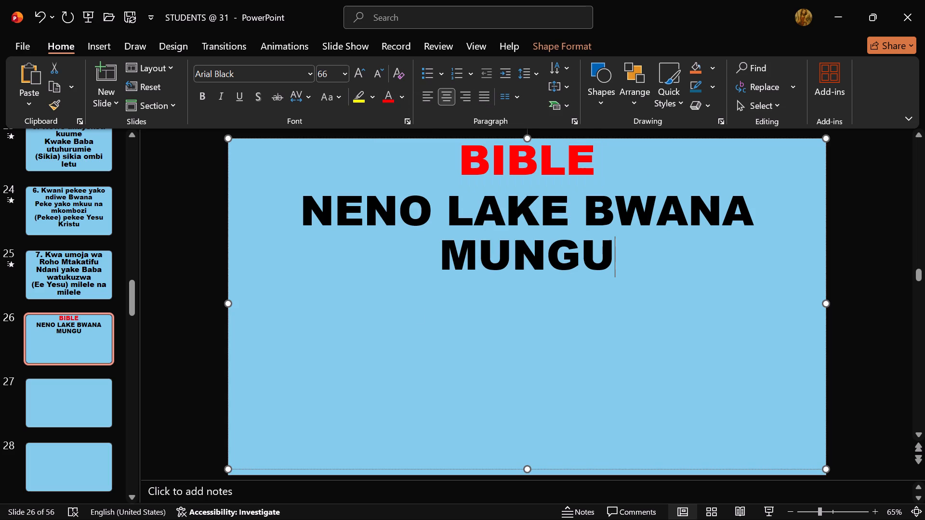
Insert one blank line below and one above BIBLE on slide 26.
click(621, 146)
key(Return)
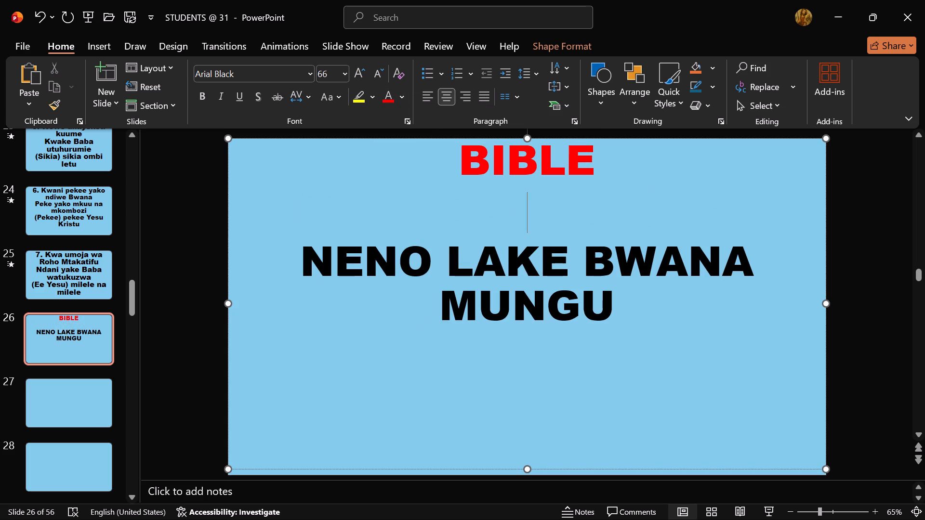
click(459, 157)
key(Return)
Colour NENO LAKE BWANA MUNGU on slide 26 in the dark green theme colour.
drag(658, 350, 327, 304)
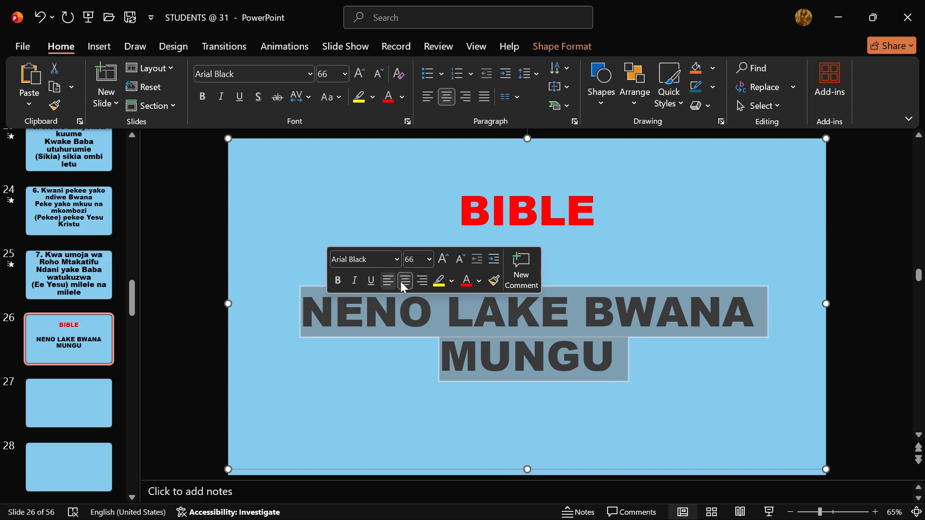
click(478, 284)
click(569, 215)
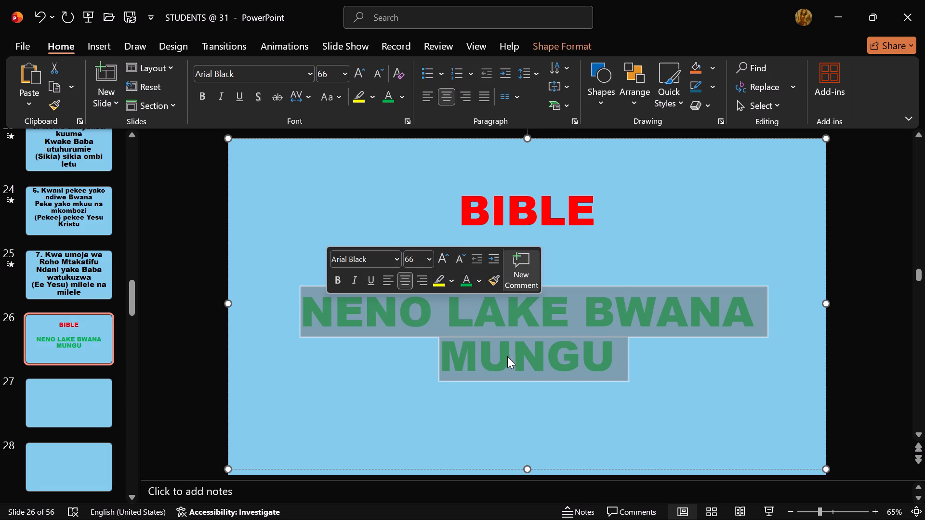
click(482, 283)
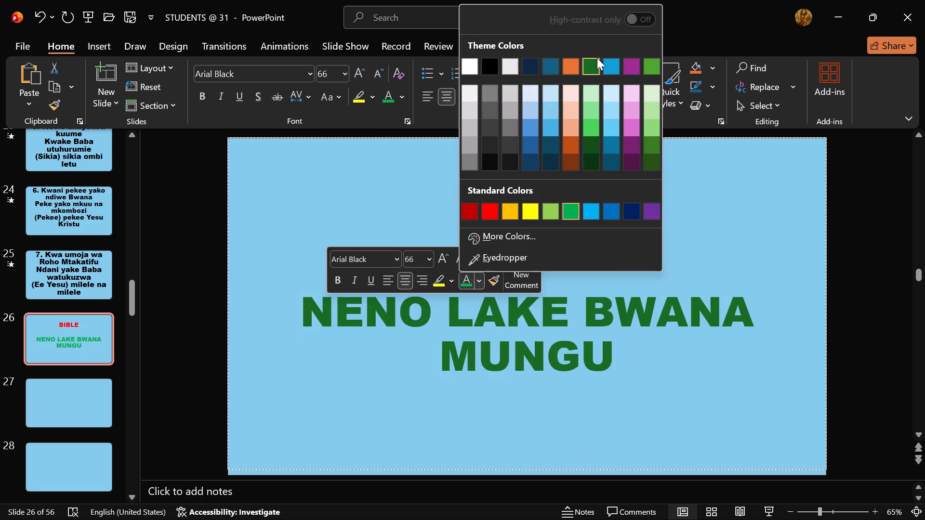
click(593, 63)
click(635, 394)
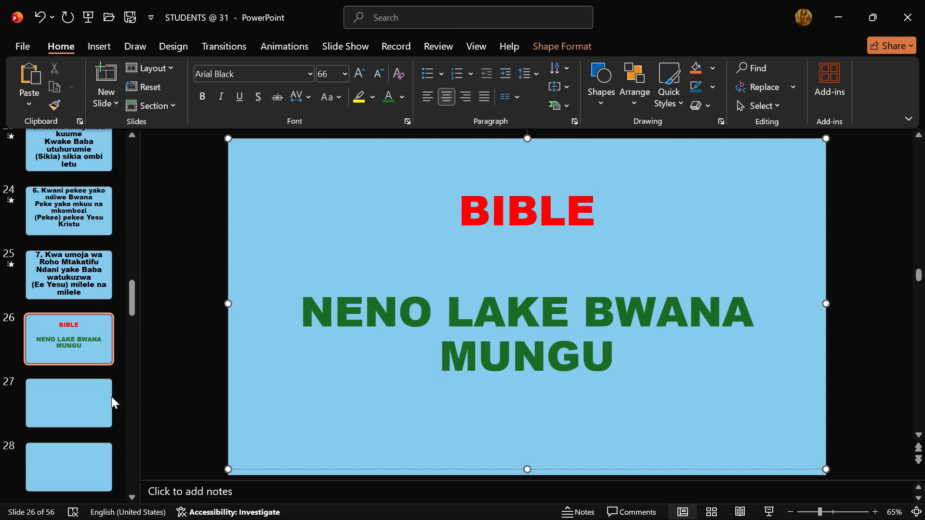
Go to empty slide 27 and place the text cursor in its text box.
click(38, 407)
click(465, 194)
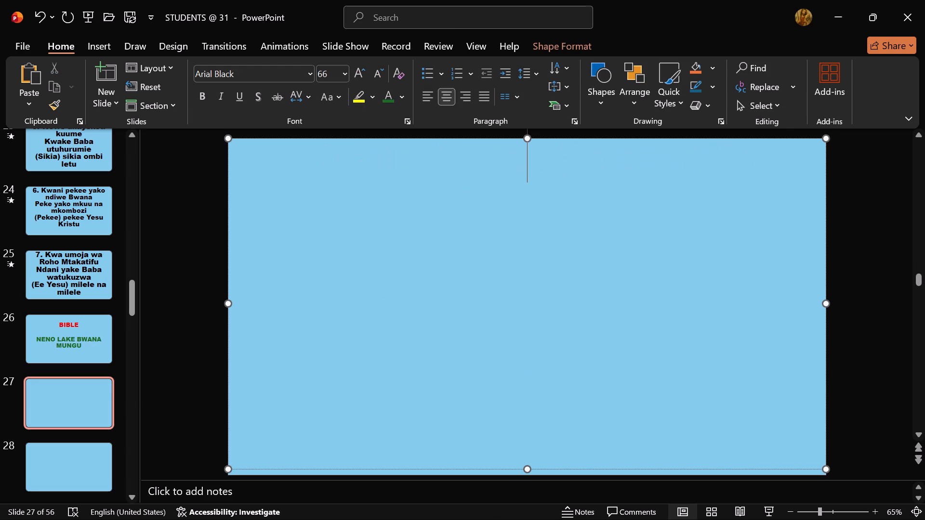
Open the STUDENTS MASS presentation from the ST. VICTORIANO PIO CHOIR folder.
click(381, 510)
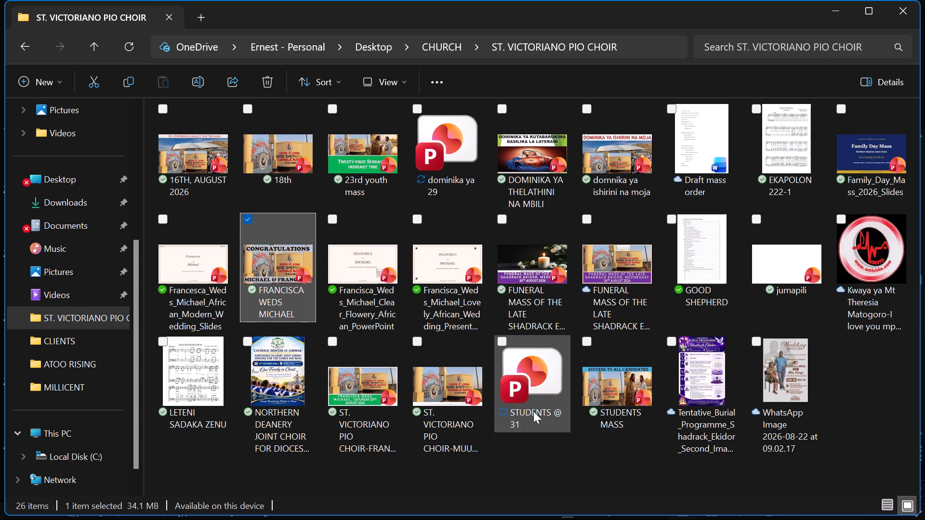
double_click(638, 396)
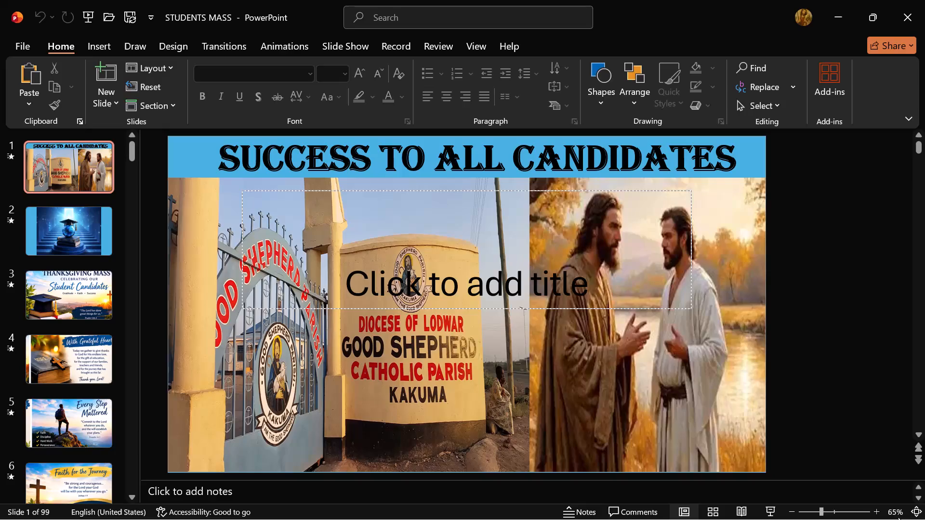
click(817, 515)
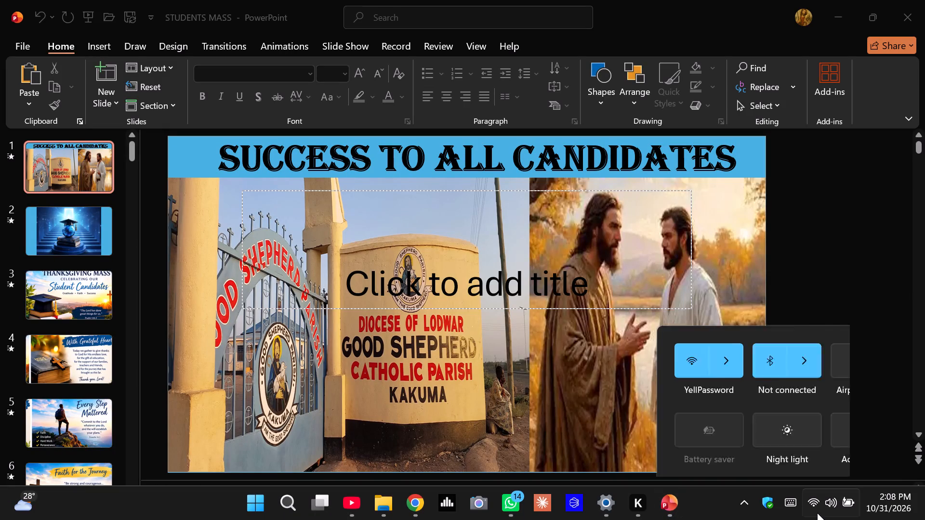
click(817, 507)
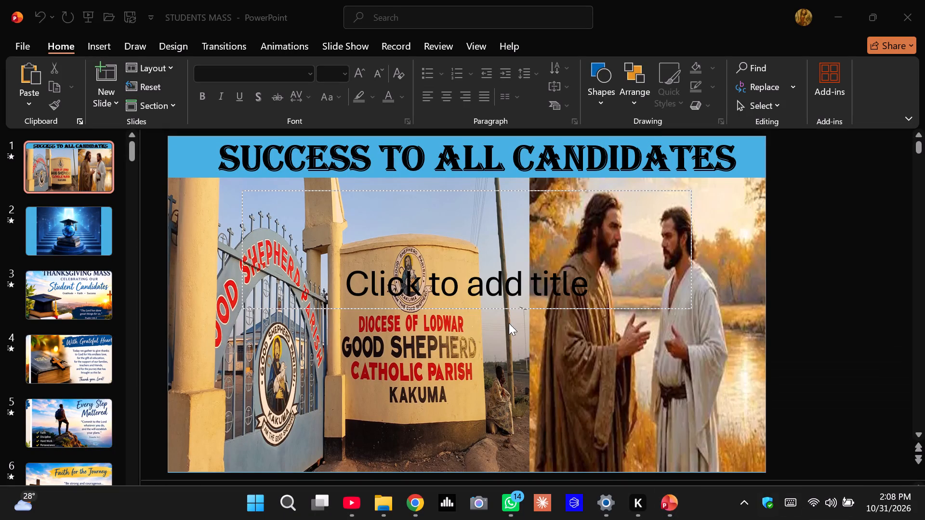
Look through the STUDENTS MASS slides for the song SILAHA YA MAPAMBANO and display its first verse on slide 26.
scroll(61, 328, down, 9)
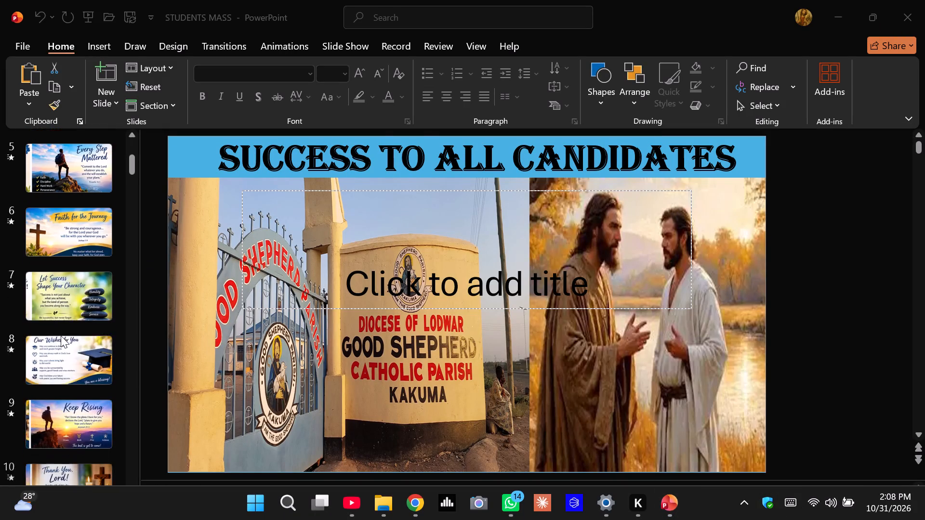
scroll(61, 336, down, 16)
scroll(66, 344, down, 9)
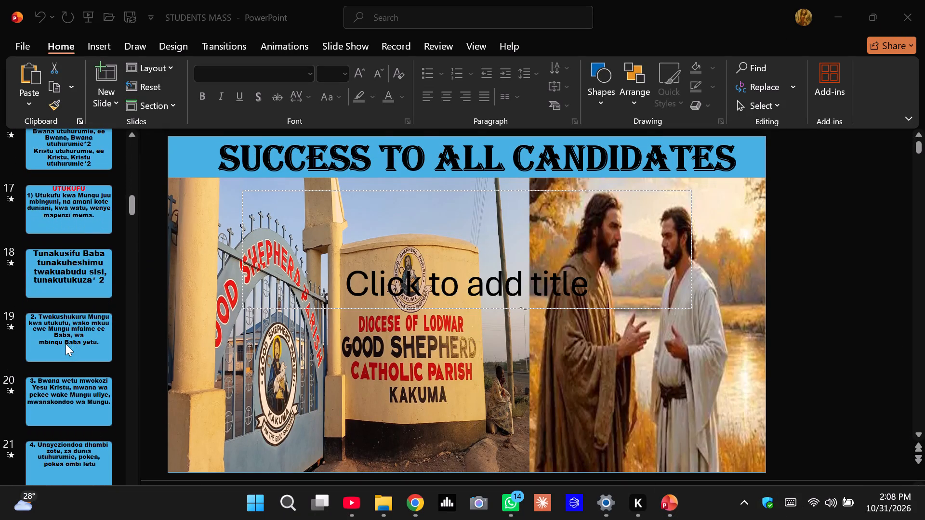
scroll(74, 270, down, 12)
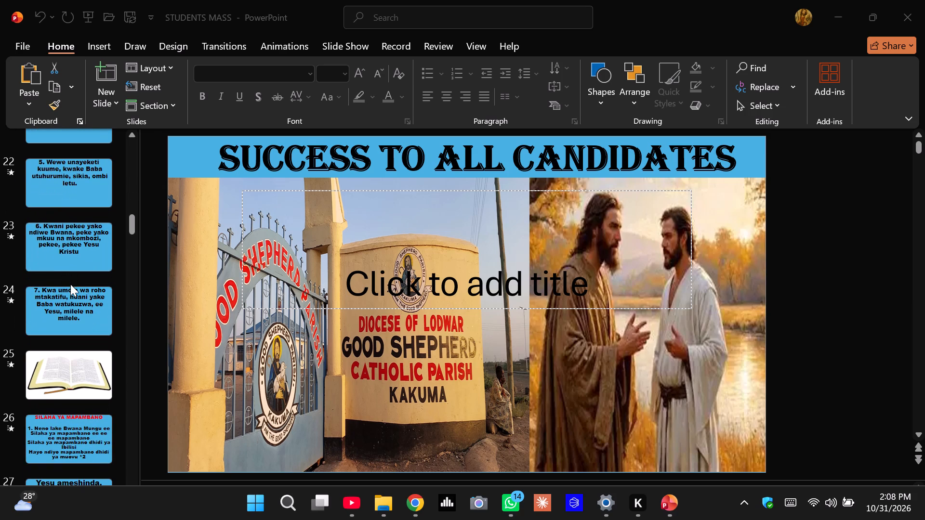
click(86, 425)
scroll(81, 419, down, 2)
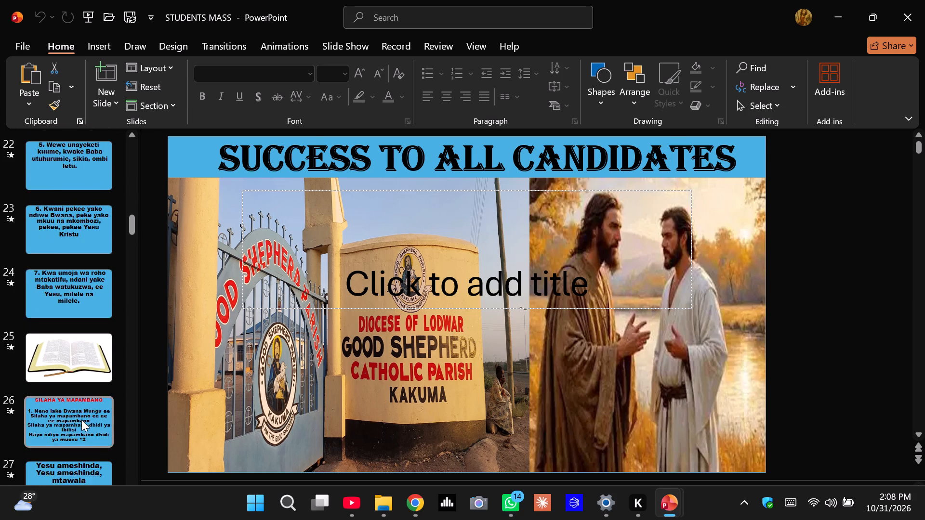
scroll(81, 419, down, 8)
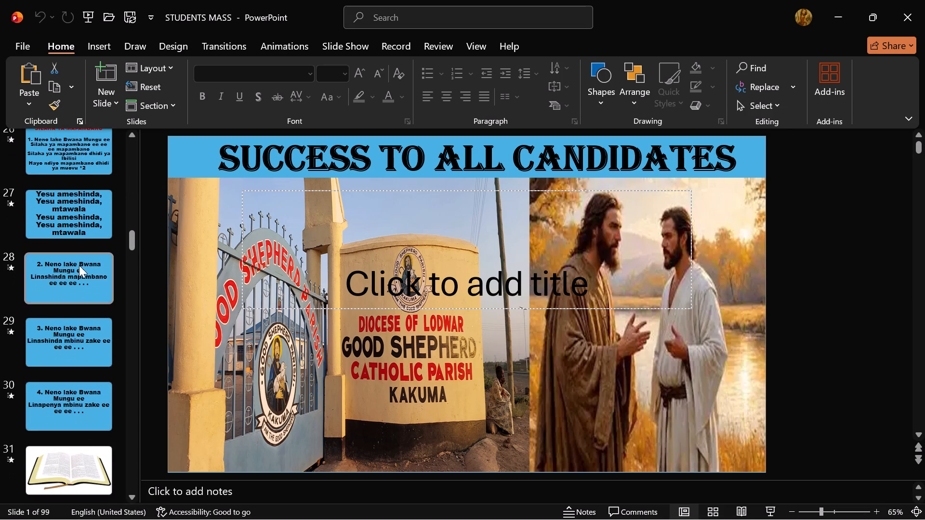
scroll(79, 265, up, 4)
click(79, 271)
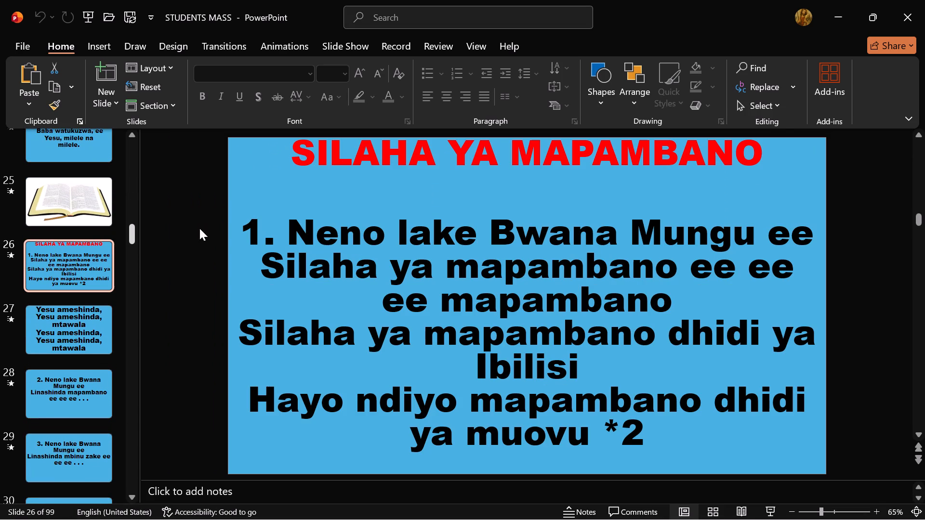
Copy slides 26 to 30, the SILAHA YA MAPAMBANO song with all its verses, from STUDENTS MASS.
drag(287, 162, 717, 175)
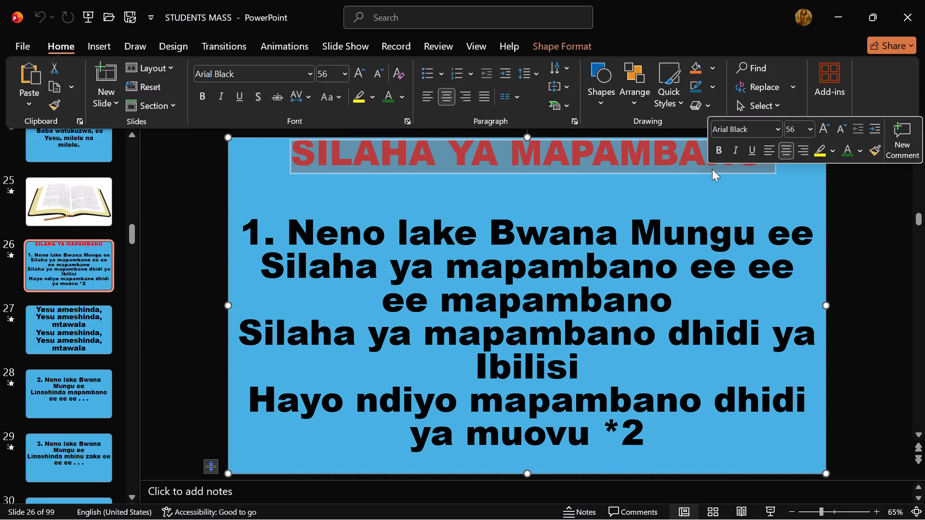
click(141, 271)
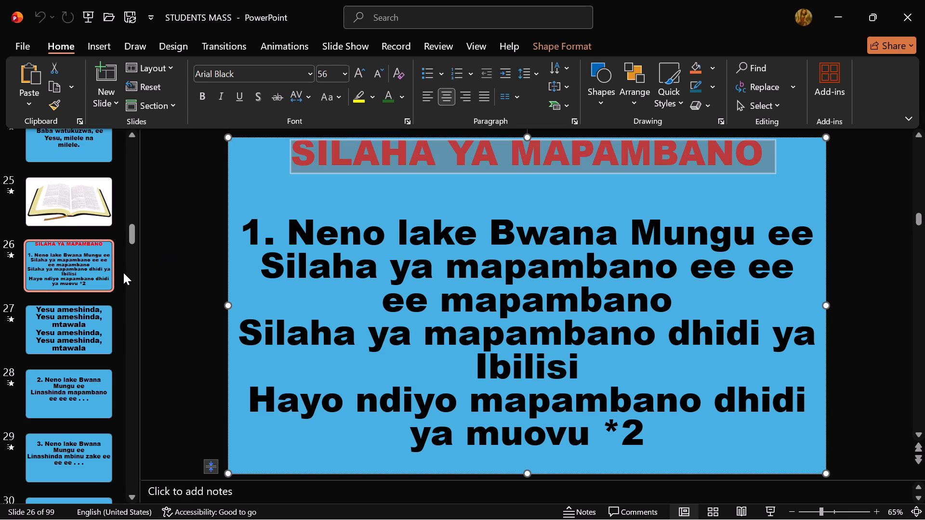
ctrl+click(86, 252)
ctrl+click(81, 272)
ctrl+click(67, 326)
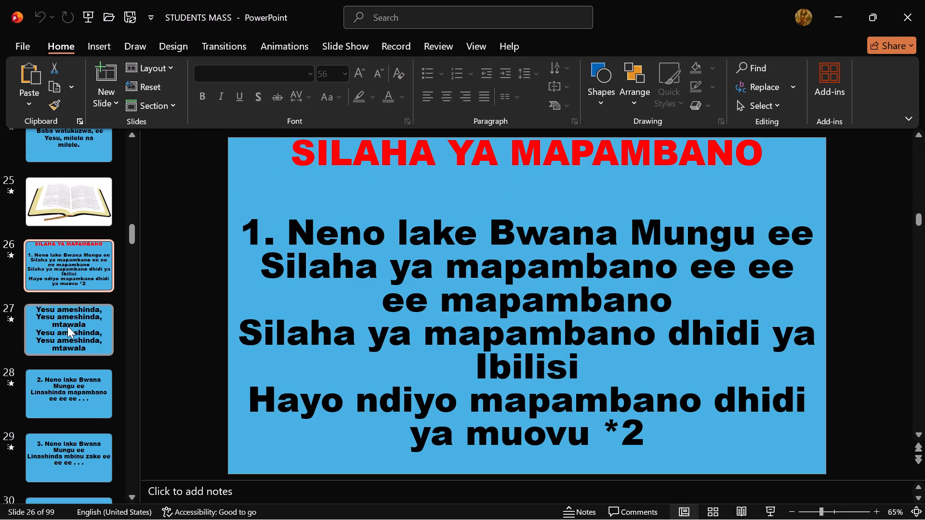
ctrl+click(77, 390)
ctrl+click(79, 453)
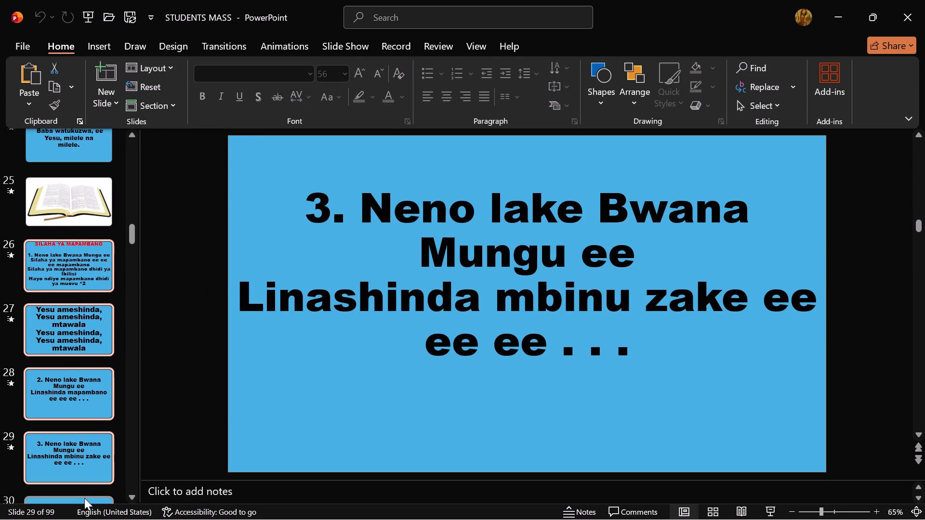
ctrl+click(84, 498)
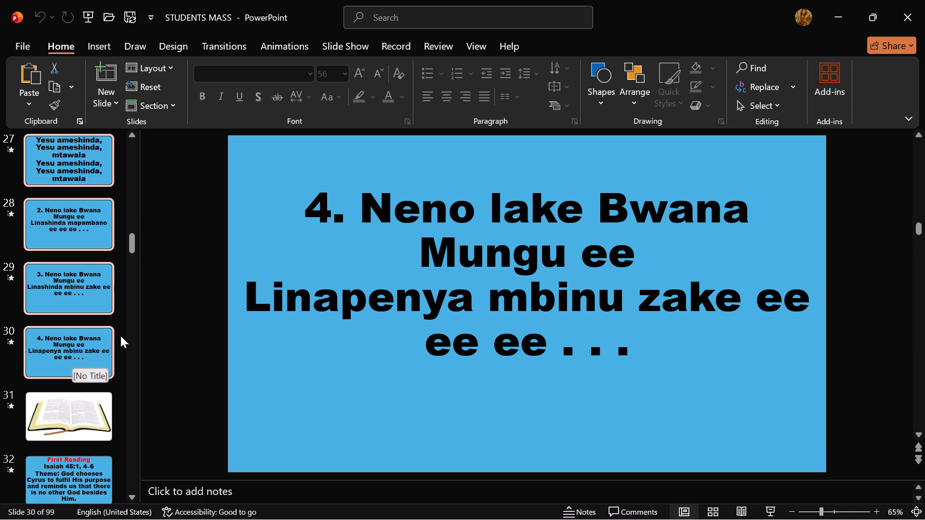
ctrl+right_click(96, 339)
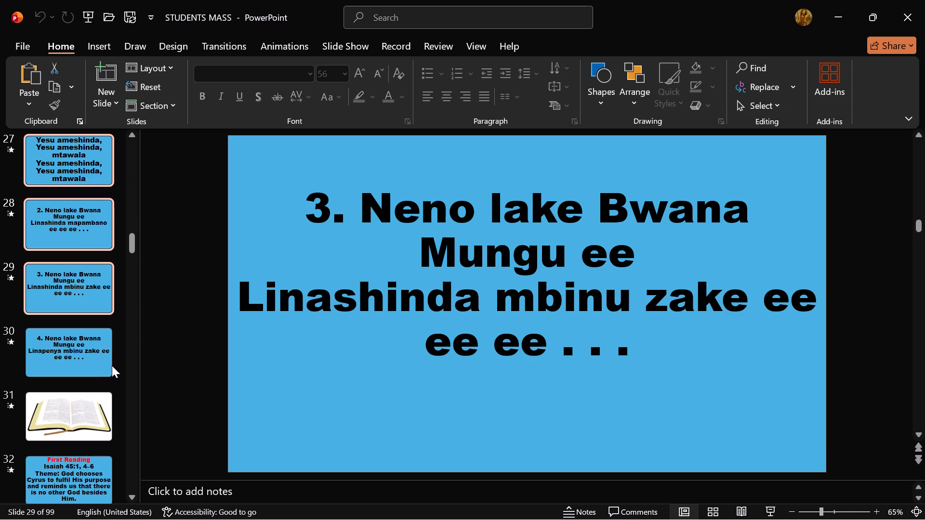
ctrl+click(102, 346)
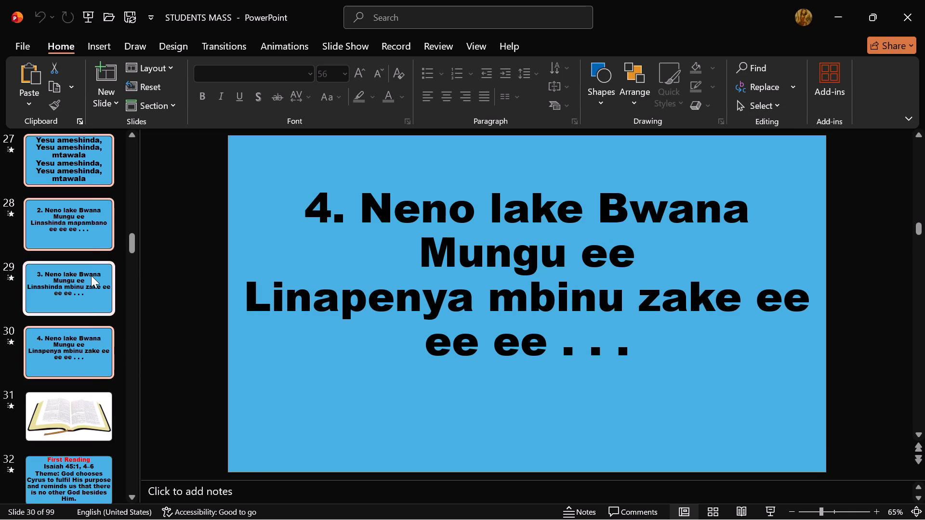
right_click(91, 275)
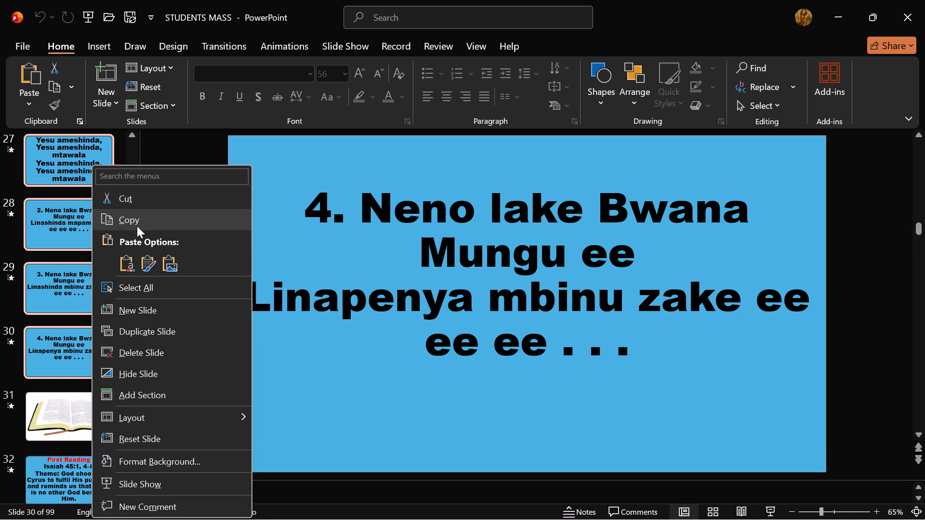
click(137, 224)
Switch to STUDENTS @ 31 and replace NENO LAKE BWANA MUNGU on slide 26 with SILAHA YA MAPAMBANO, one blank line below BIBLE.
click(845, 15)
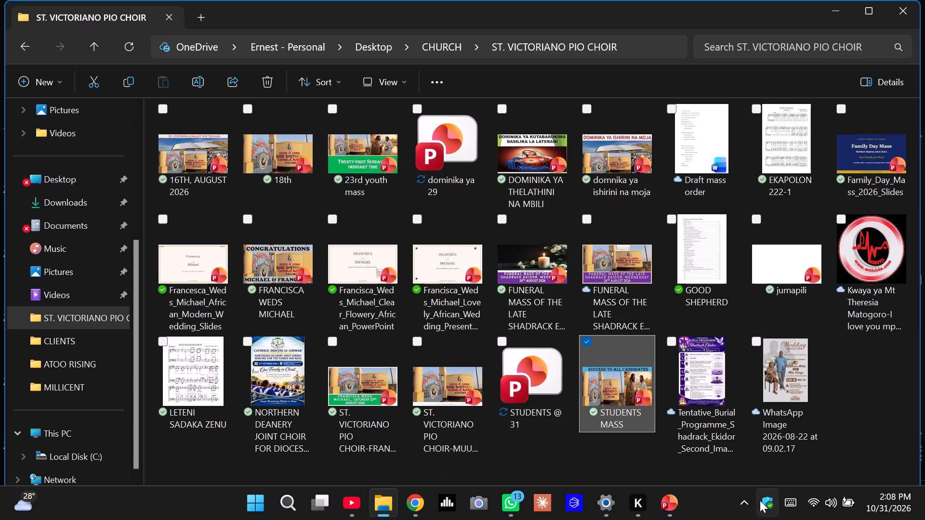
click(660, 507)
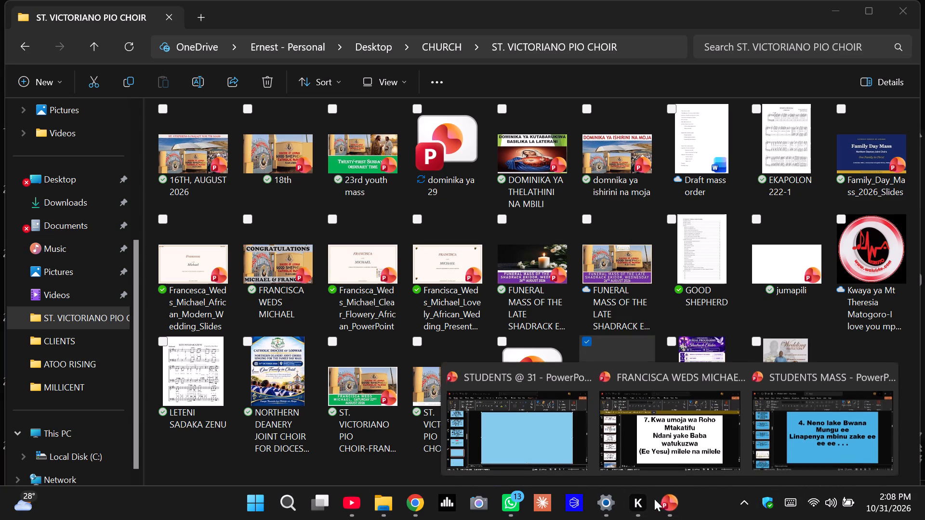
click(567, 436)
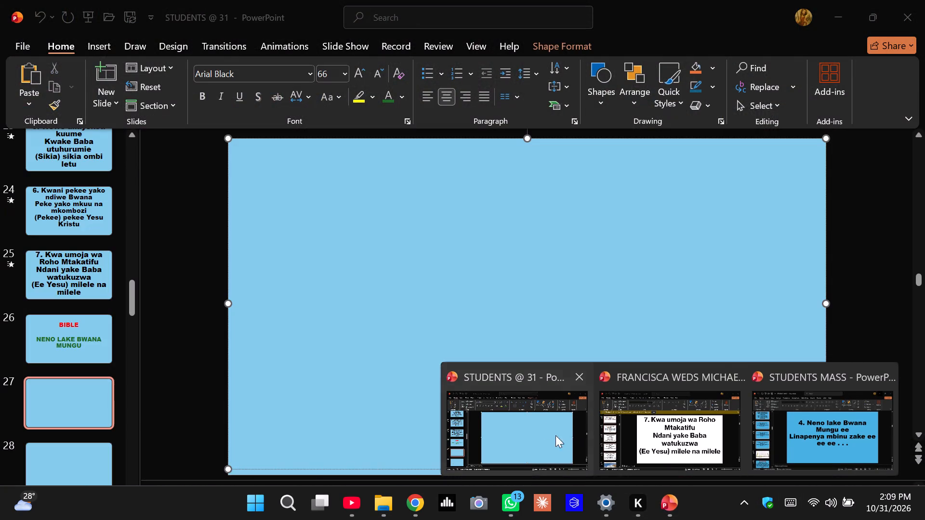
click(87, 343)
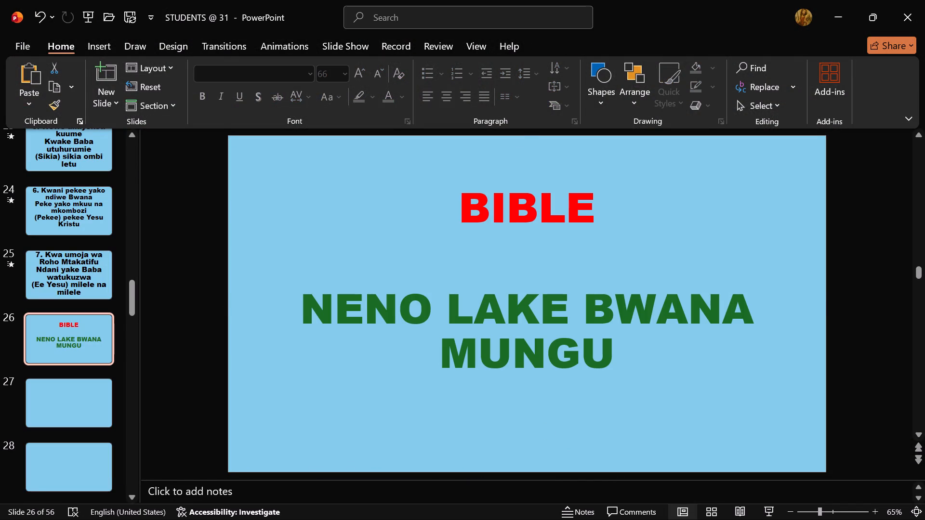
drag(310, 307, 663, 389)
key(BackSpace)
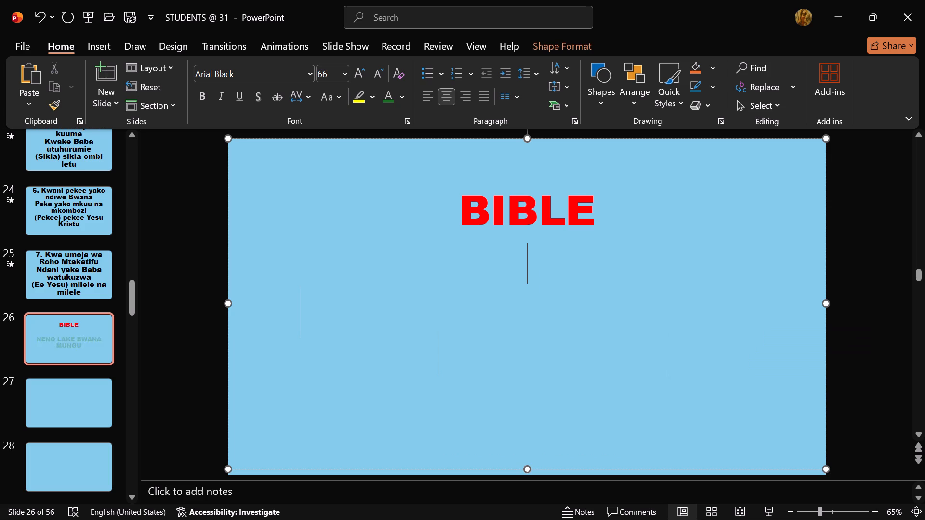
text(SILAHA YA)
key(space)
text(MAPAMBANO)
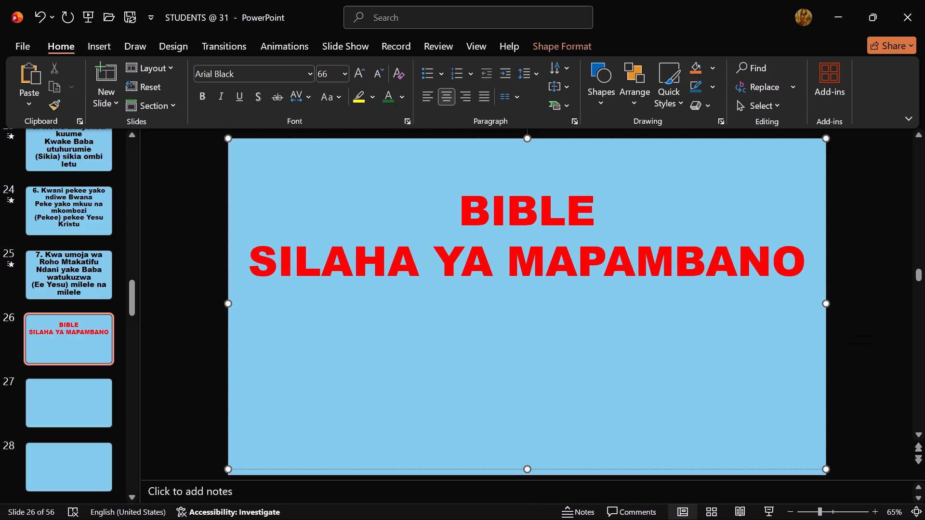
click(634, 219)
key(Return)
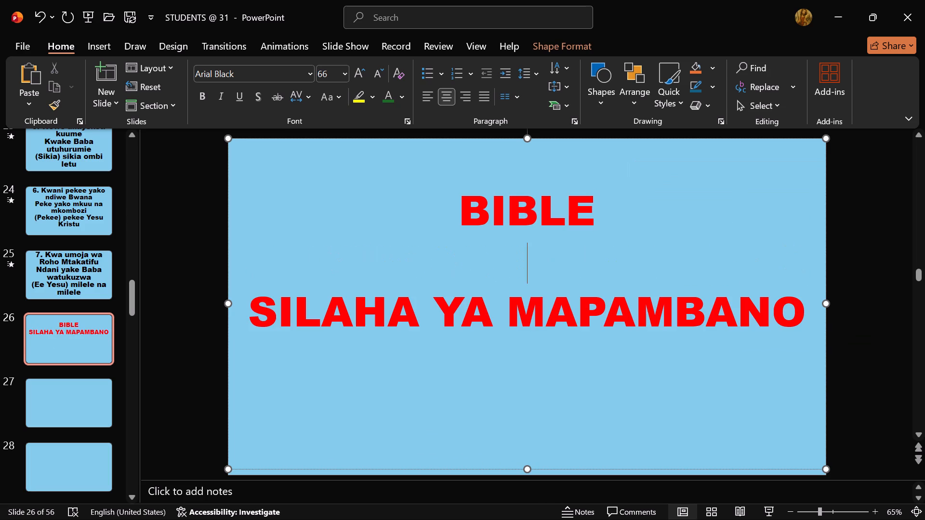
Colour SILAHA YA MAPAMBANO on slide 26 dark green.
drag(251, 312, 811, 337)
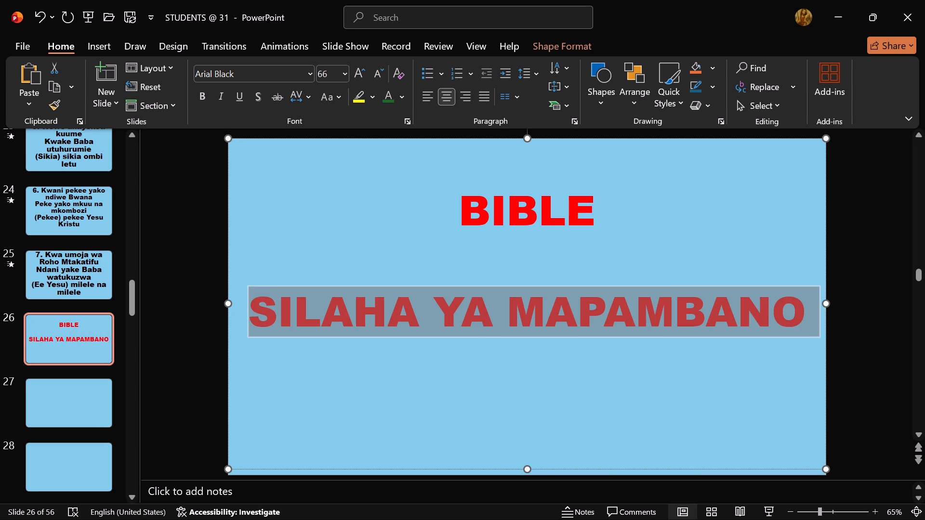
drag(811, 337, 846, 339)
click(850, 320)
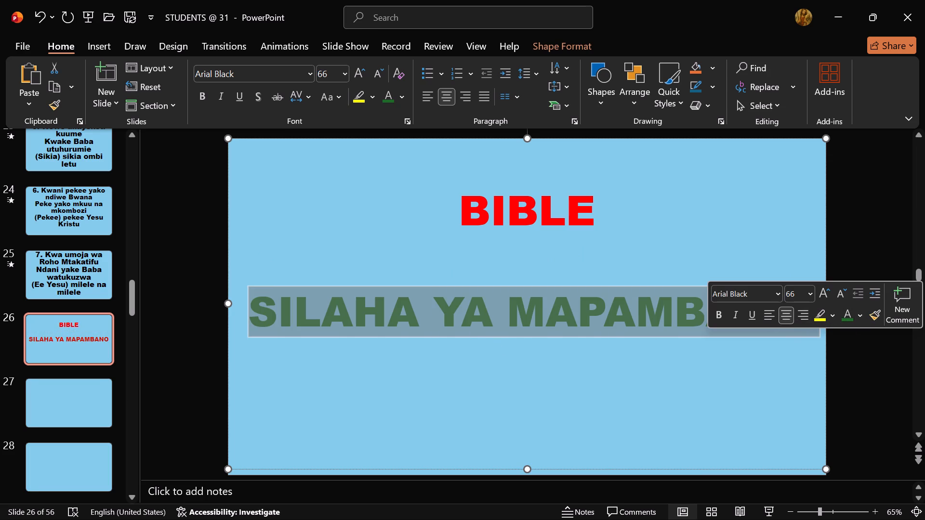
Paste the copied song slides between slide 26 and the empty slide 27, using the destination theme.
click(67, 408)
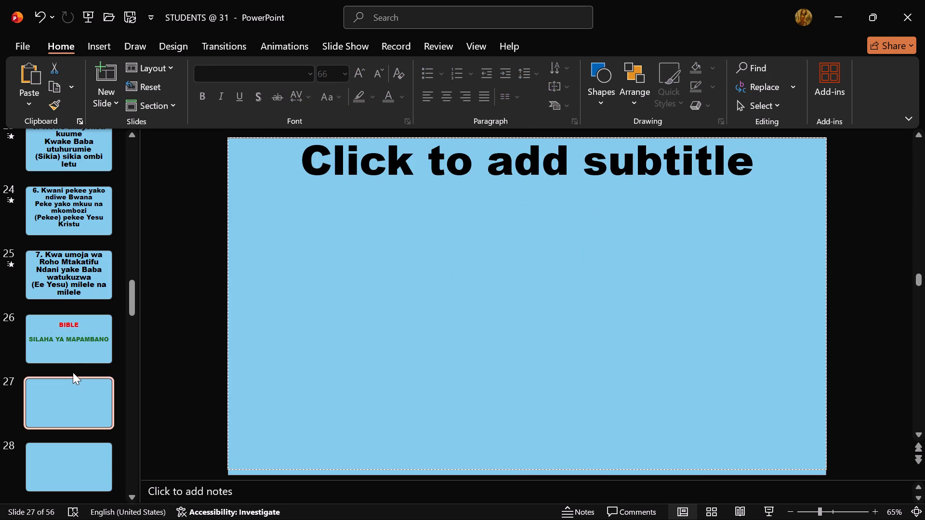
click(73, 372)
right_click(73, 372)
click(109, 410)
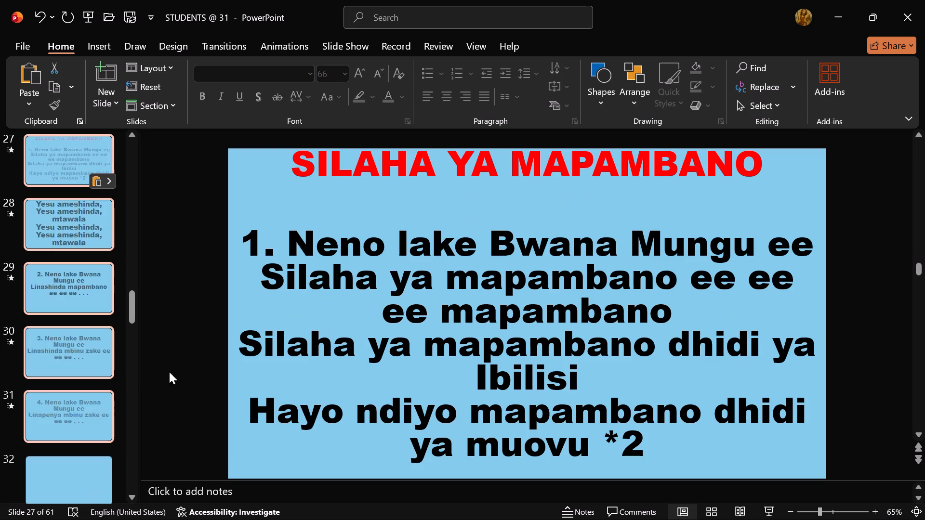
Go to the pasted slide 27 and place the text cursor on the blank line below the SILAHA YA MAPAMBANO title.
scroll(96, 311, up, 8)
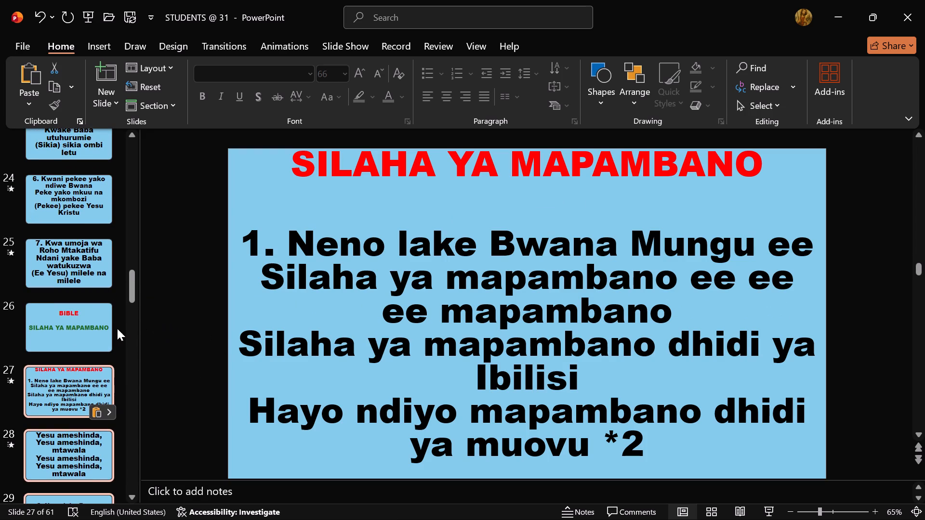
click(71, 394)
click(84, 319)
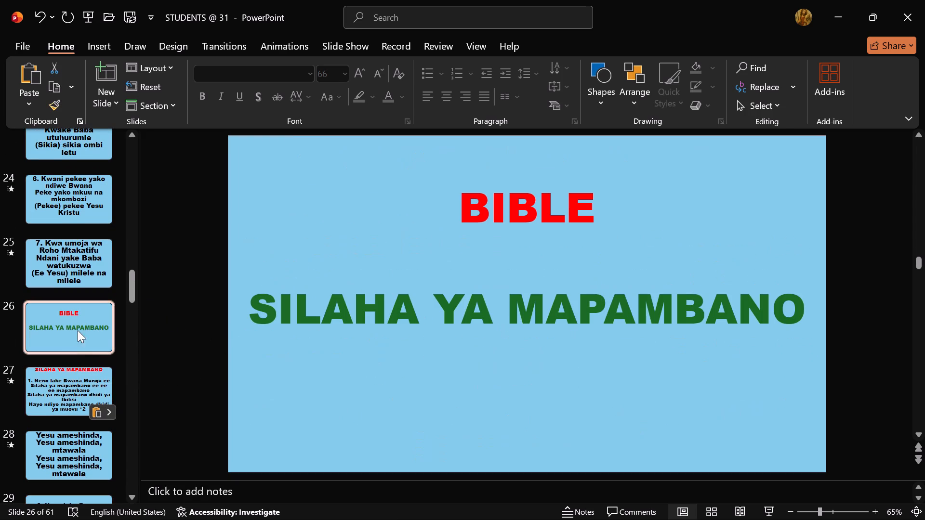
click(57, 411)
click(343, 212)
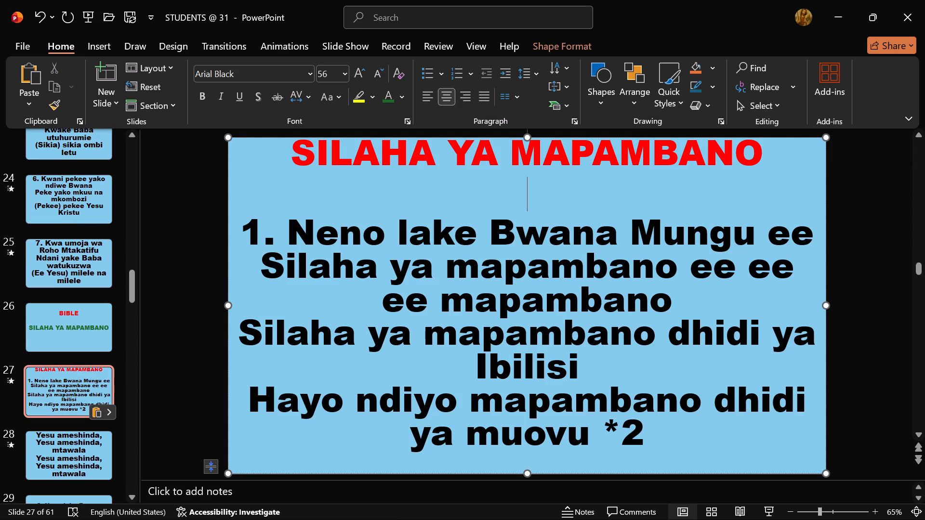
Delete the red SILAHA YA MAPAMBANO title above verse 1 on slide 27.
drag(284, 163, 685, 178)
key(BackSpace)
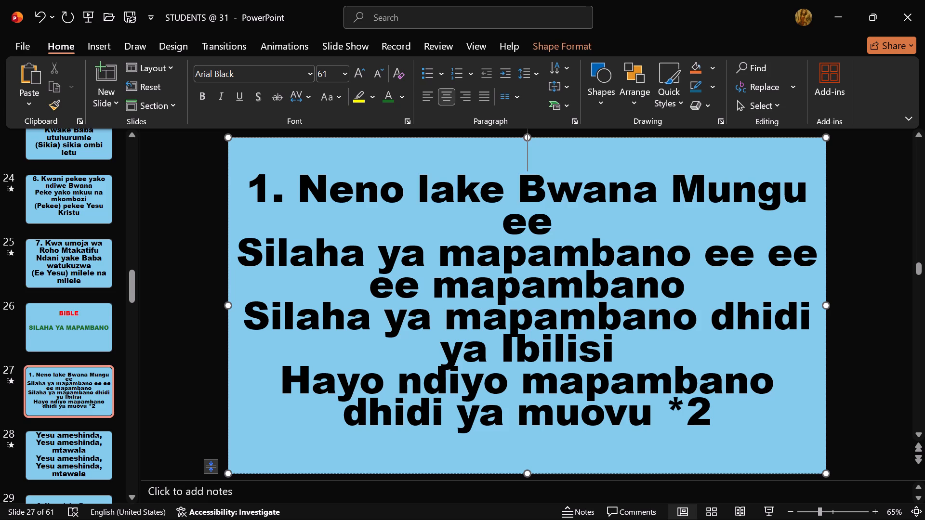
Start a new, unnumbered paragraph at "Silaha ya mapambano ee ee" on slide 27, separating it from verse 1's opening line.
click(244, 268)
key(Return)
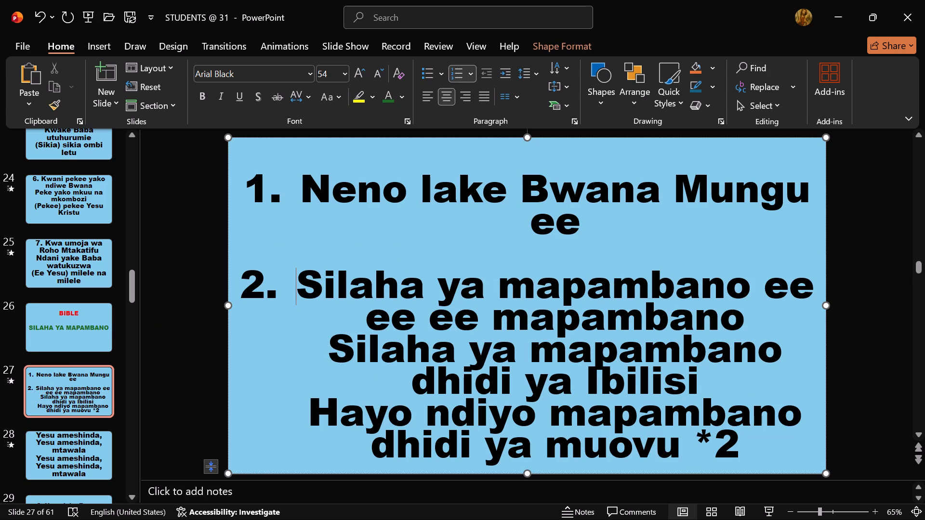
key(BackSpace)
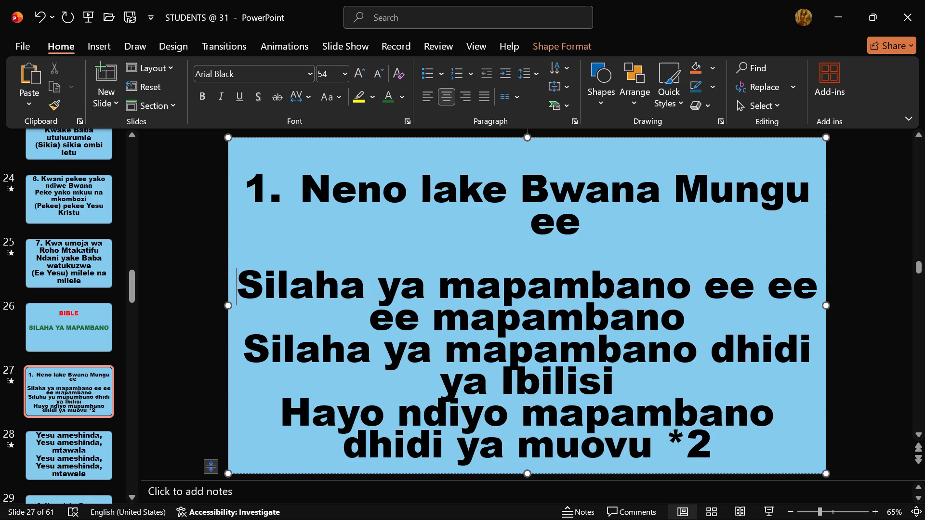
Save the STUDENTS @ 31 presentation.
scroll(129, 404, down, 2)
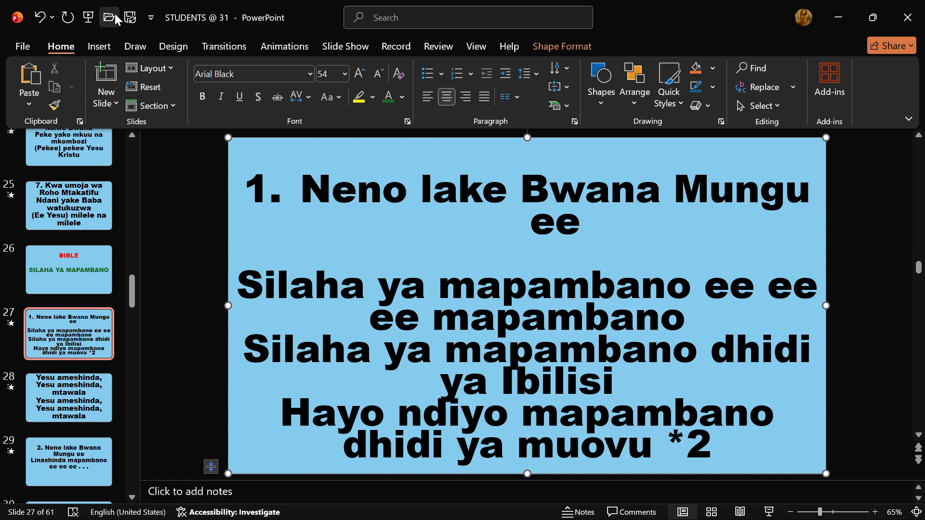
click(130, 22)
Go to the empty slide 32 following verse 4 of the song.
scroll(49, 342, down, 8)
scroll(82, 392, down, 4)
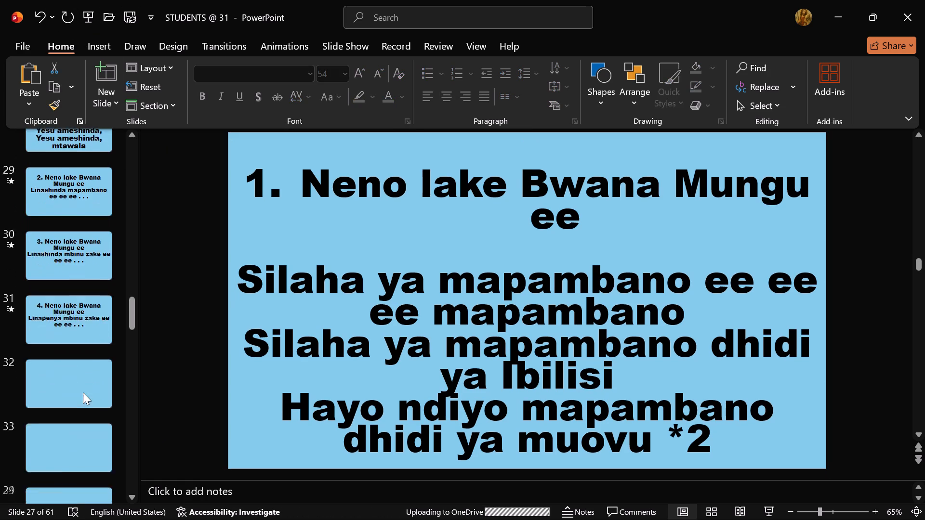
click(83, 278)
click(83, 298)
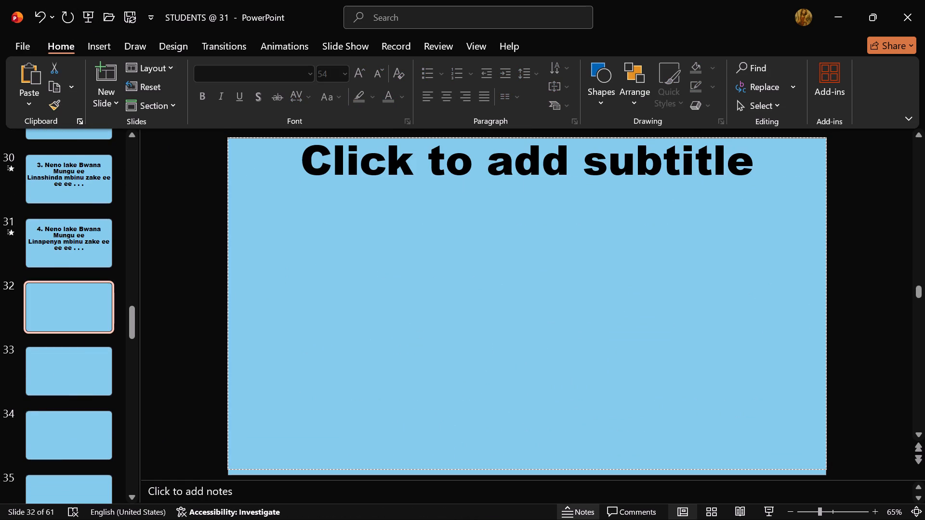
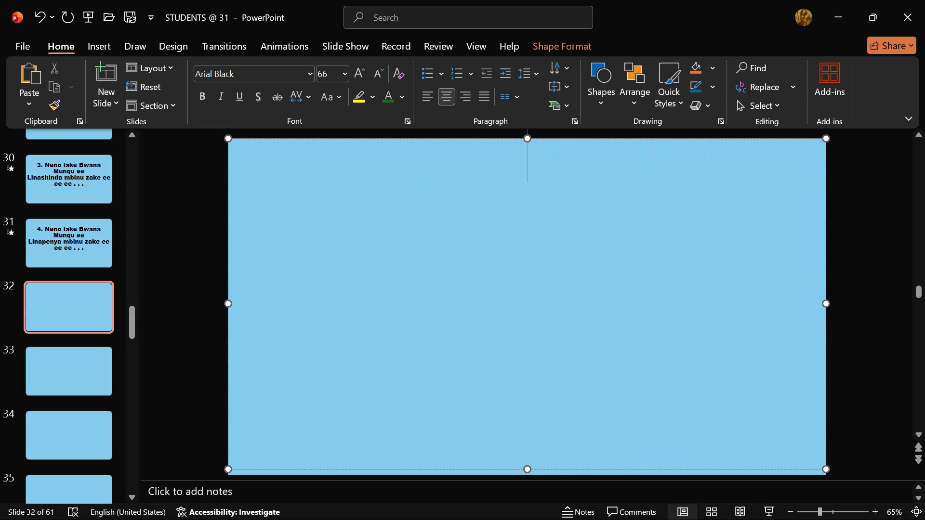
Begin a heading in capitals at the top of the empty slide 32, starting with ALELU.
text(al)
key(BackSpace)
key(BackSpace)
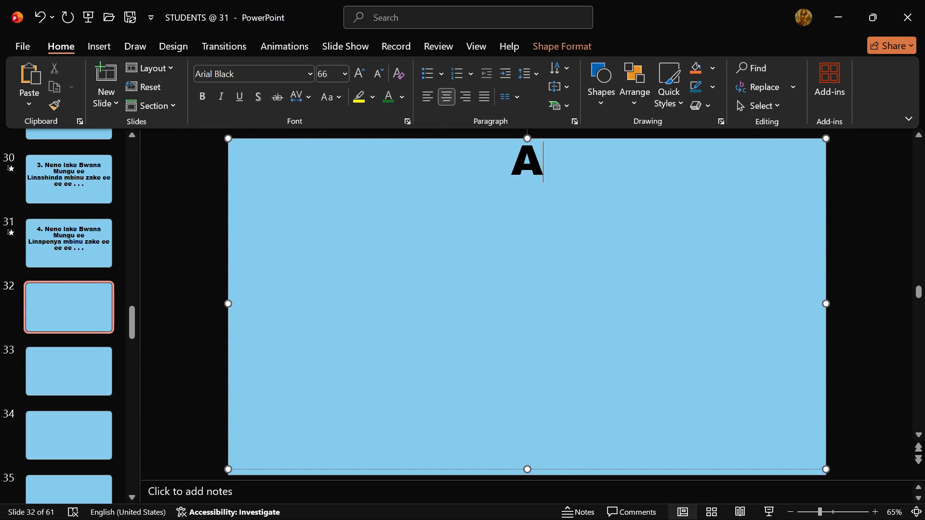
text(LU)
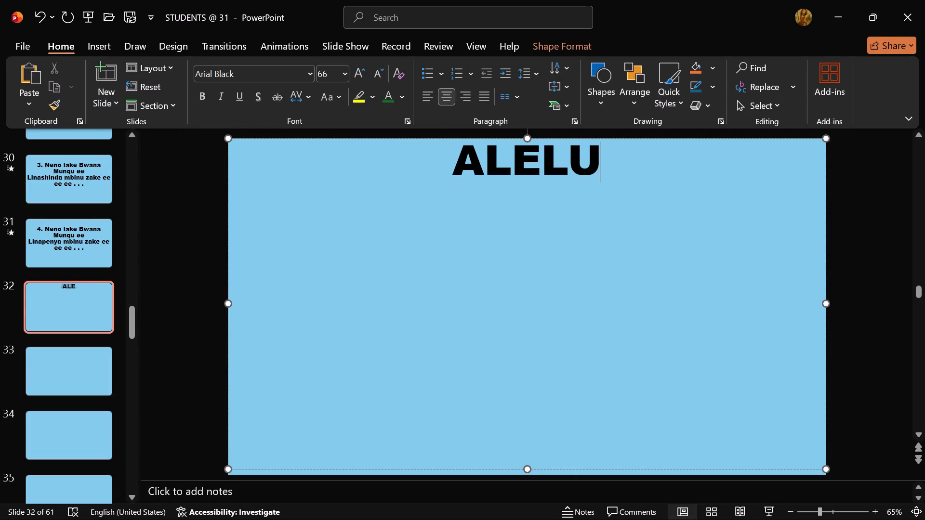
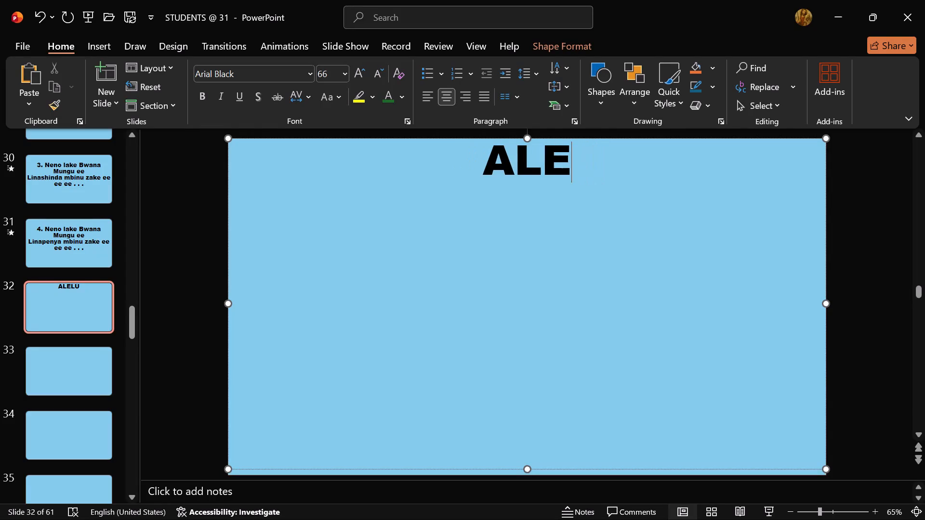
Replace the partial text on slide 32 with the copied title Aluleyah alelluyah.
key(BackSpace)
key(BackSpace)
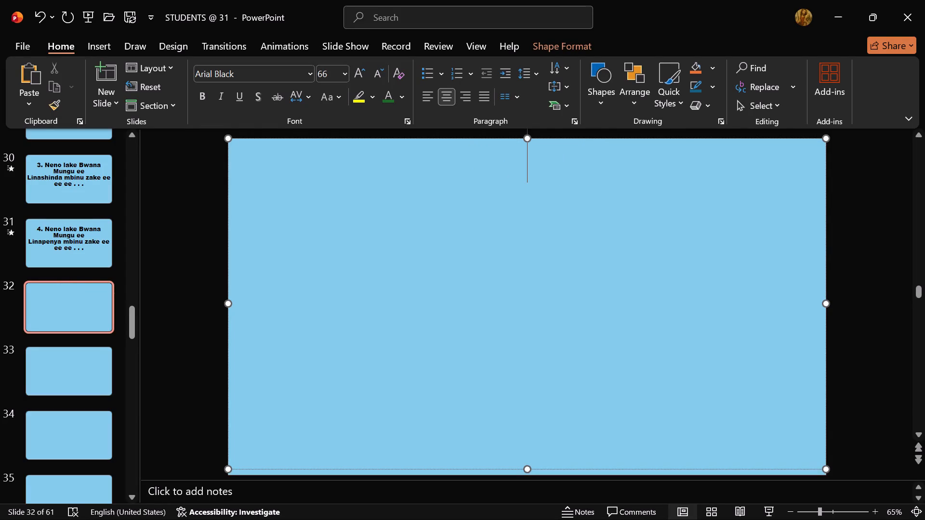
key(ctrl+v)
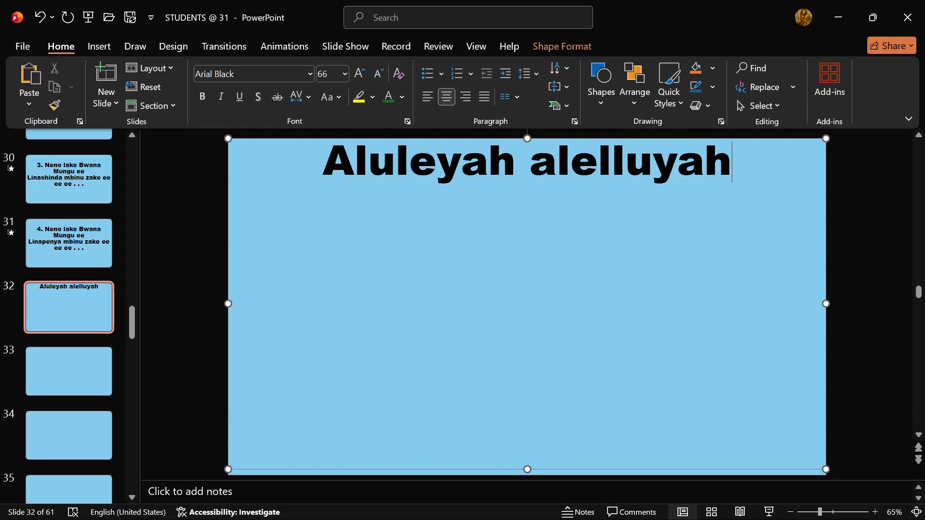
Colour the Aluleyah alelluyah title on slide 32 standard red.
drag(742, 169, 296, 172)
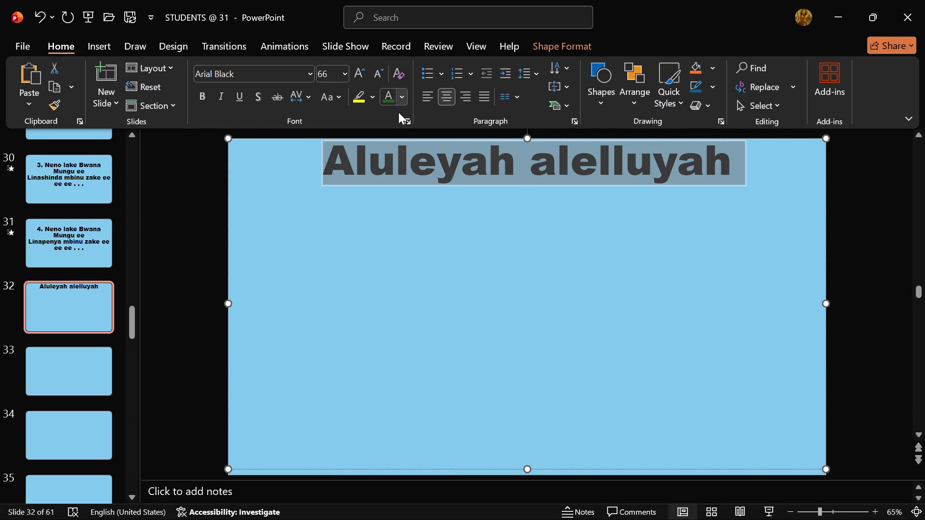
click(401, 90)
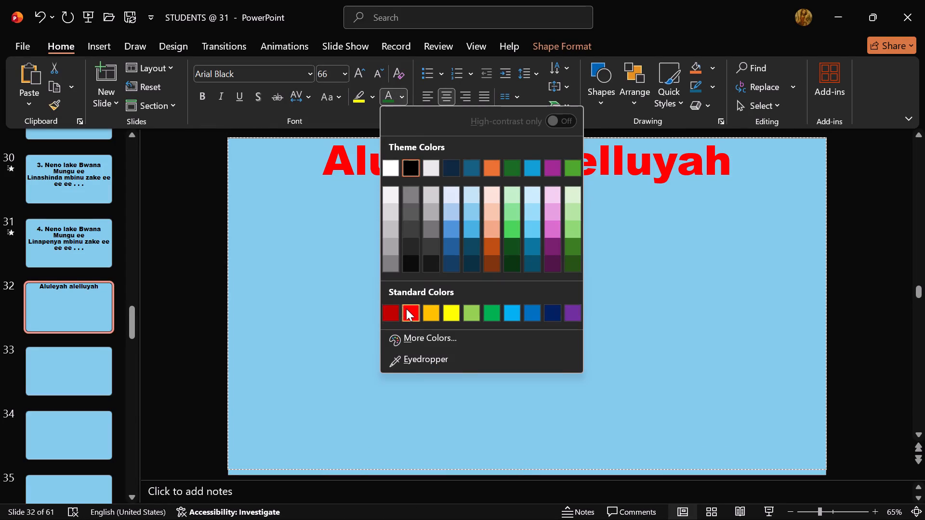
click(406, 309)
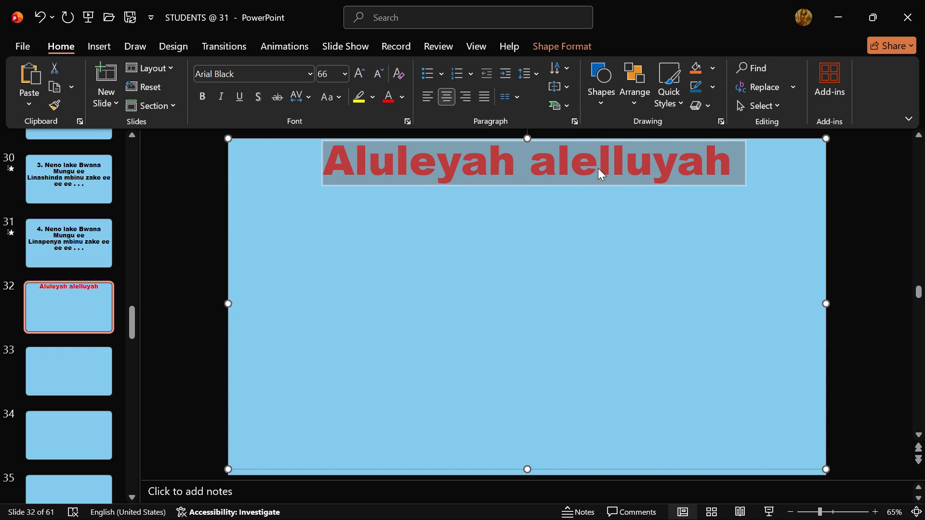
Correct the second word of the slide 32 title to aleluyah by removing one l.
click(598, 168)
click(609, 170)
key(BackSpace)
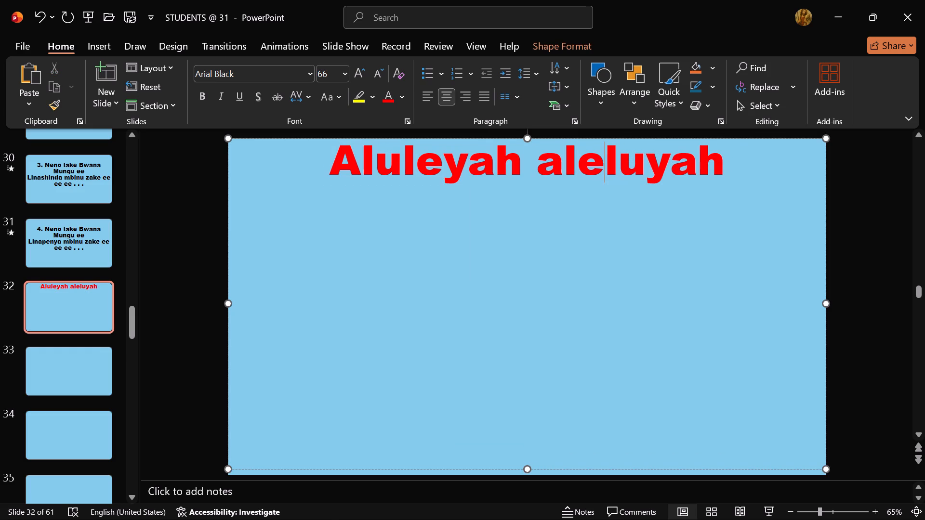
Change the whole slide 32 title to uppercase, ALULEYAH ALELUYAH.
drag(740, 182, 289, 204)
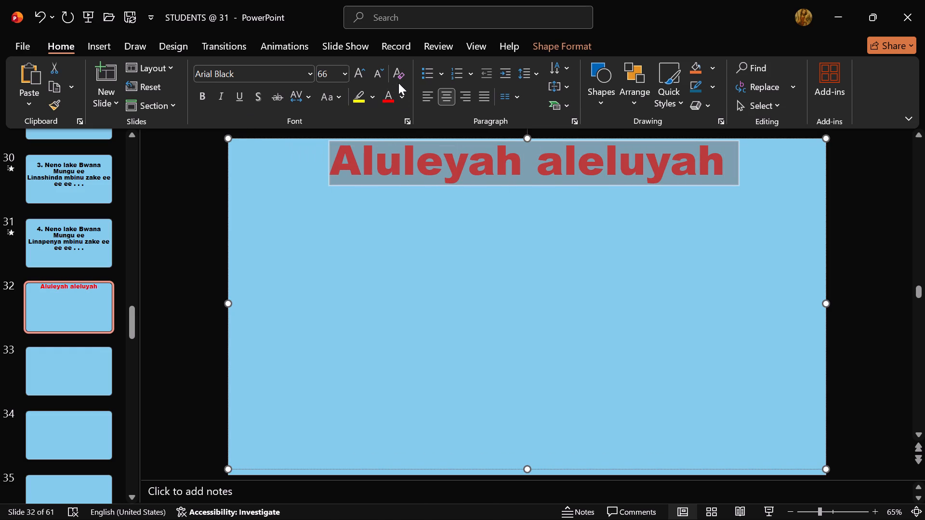
click(332, 101)
click(394, 155)
drag(405, 234, 388, 232)
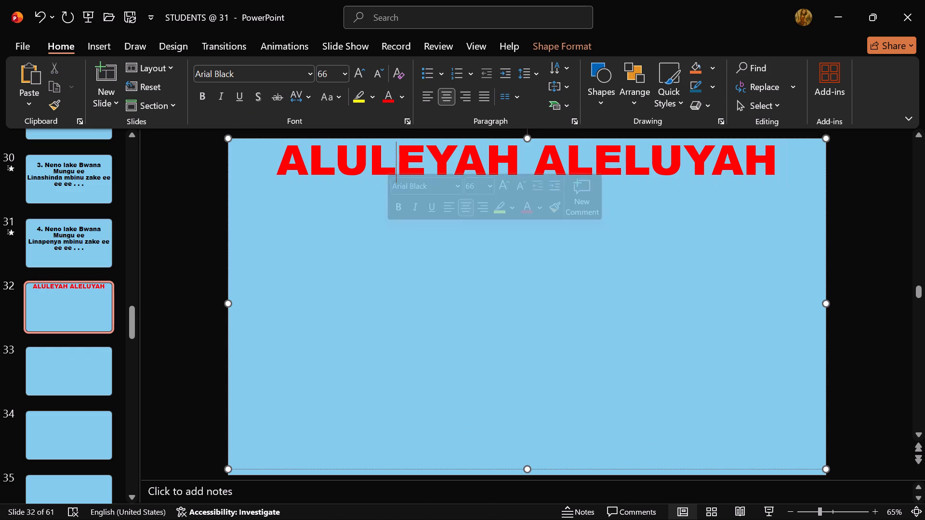
Move the ALULEYAH ALELUYAH title down slide 32 by inserting two blank lines above it.
click(263, 176)
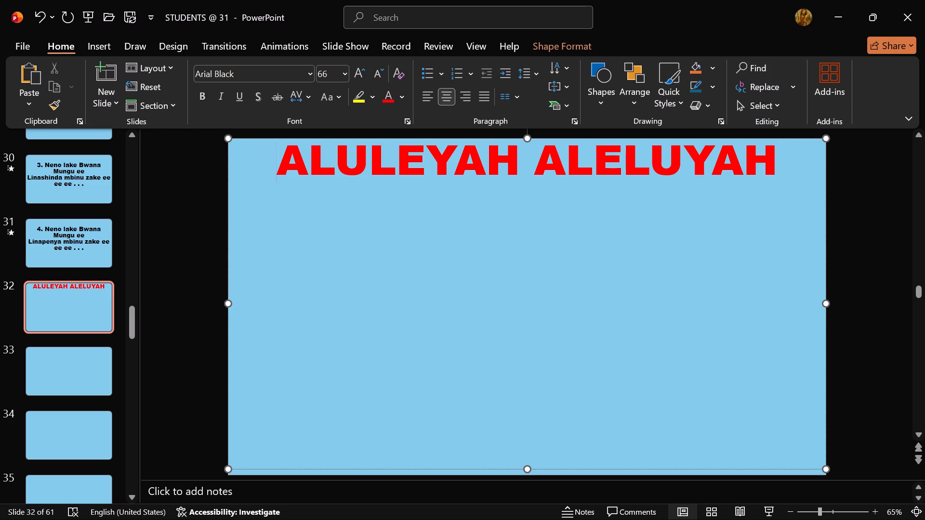
key(Return)
key(Return)
key(Return)
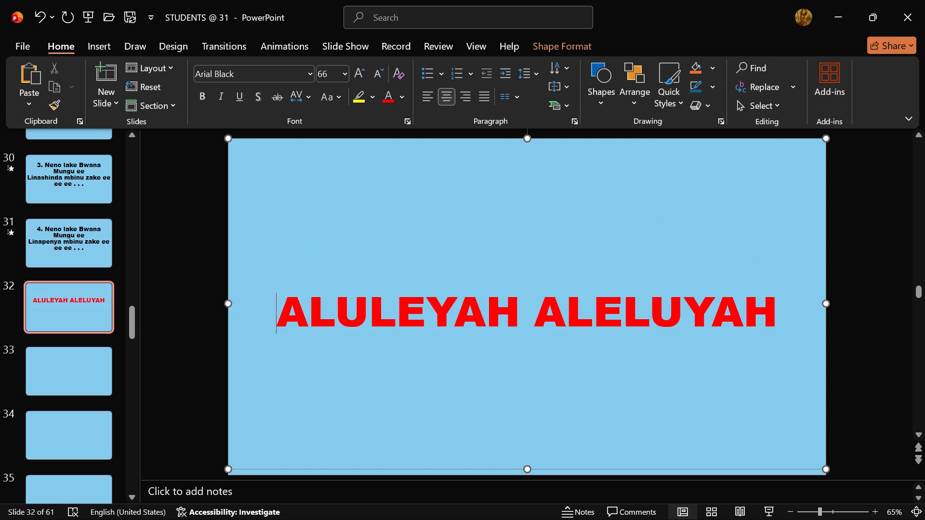
key(BackSpace)
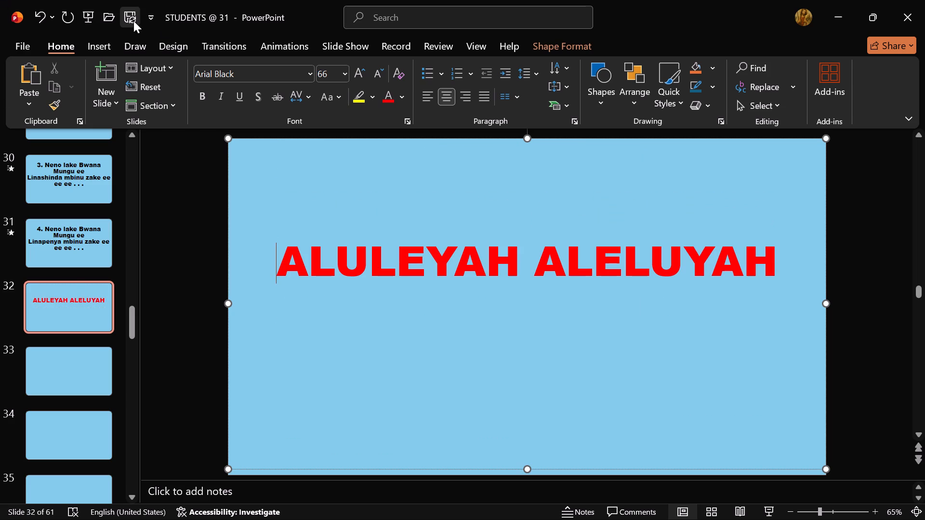
Save the presentation and select the empty slide 33.
click(134, 18)
click(68, 387)
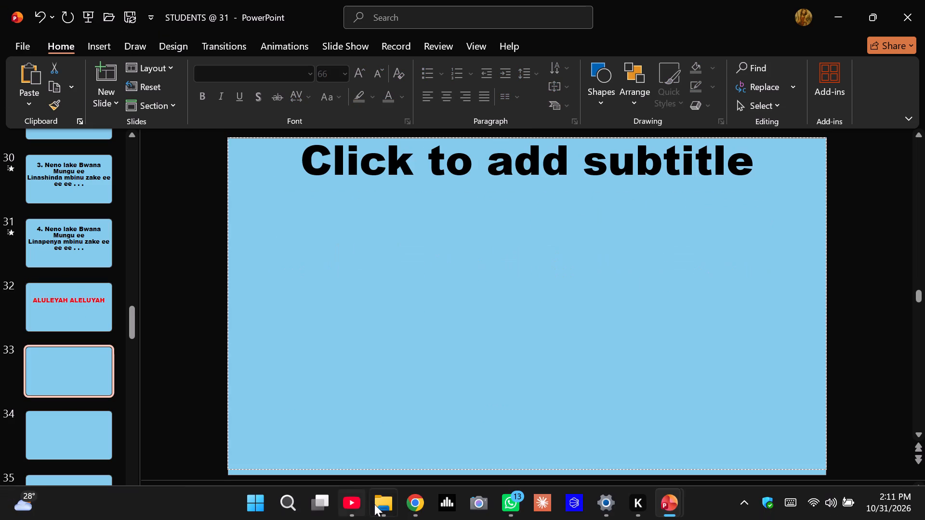
Switch to Chrome and search Google for the suggested query aleluya by conrad.
click(415, 501)
click(344, 54)
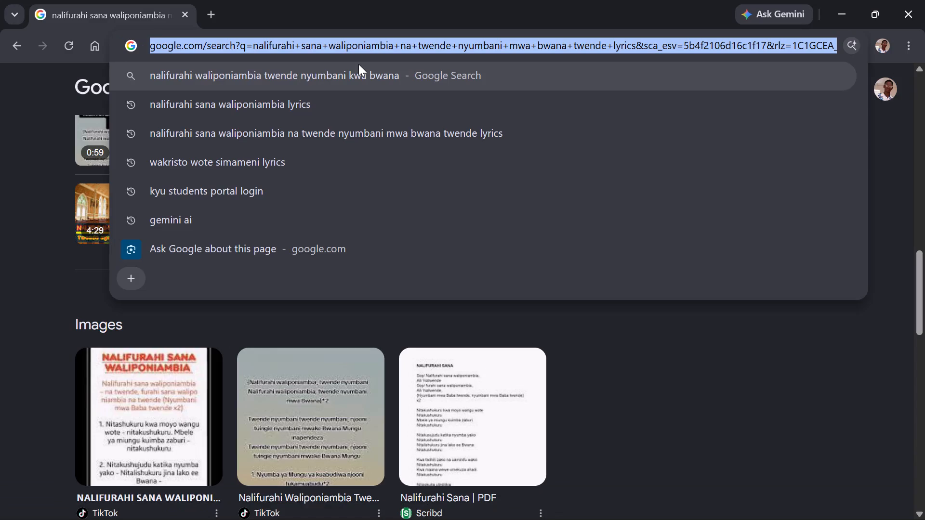
text(AL)
text(ELU)
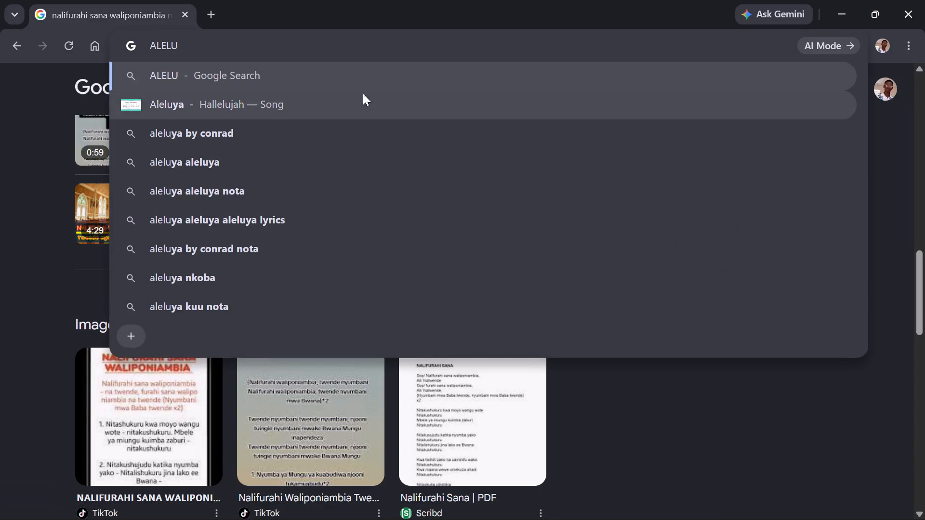
click(330, 141)
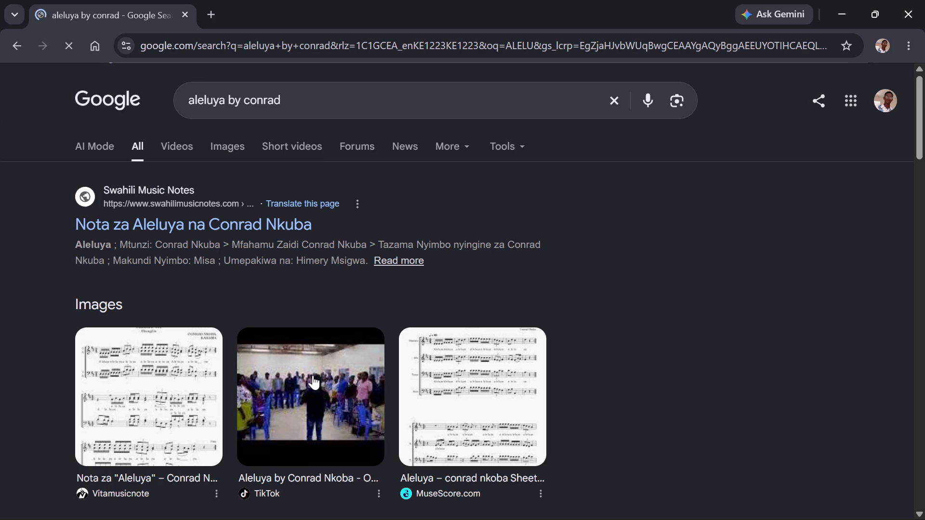
Refine the Google search to the suggested query aleluya by conrad lyrics.
click(304, 99)
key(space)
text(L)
click(333, 138)
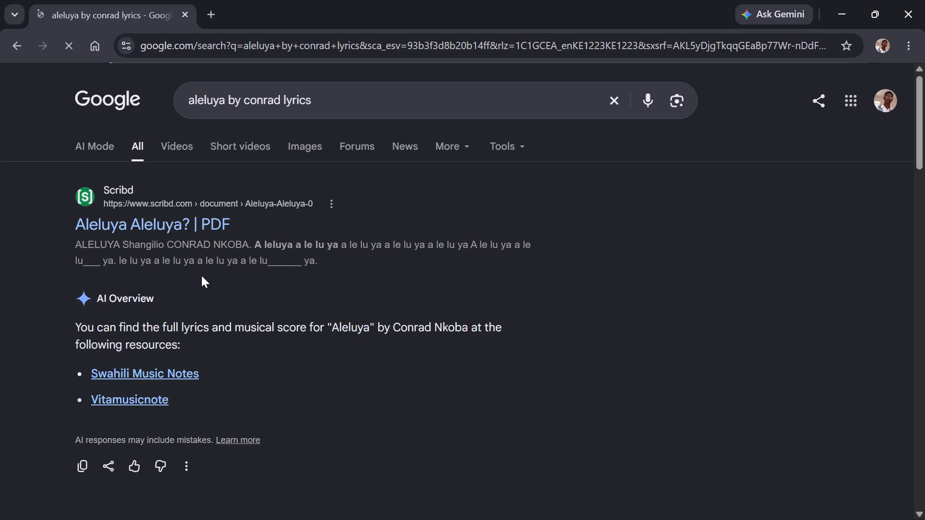
Look through the search results for a source giving the lyrics of Aleluya by Conrad.
scroll(204, 279, down, 5)
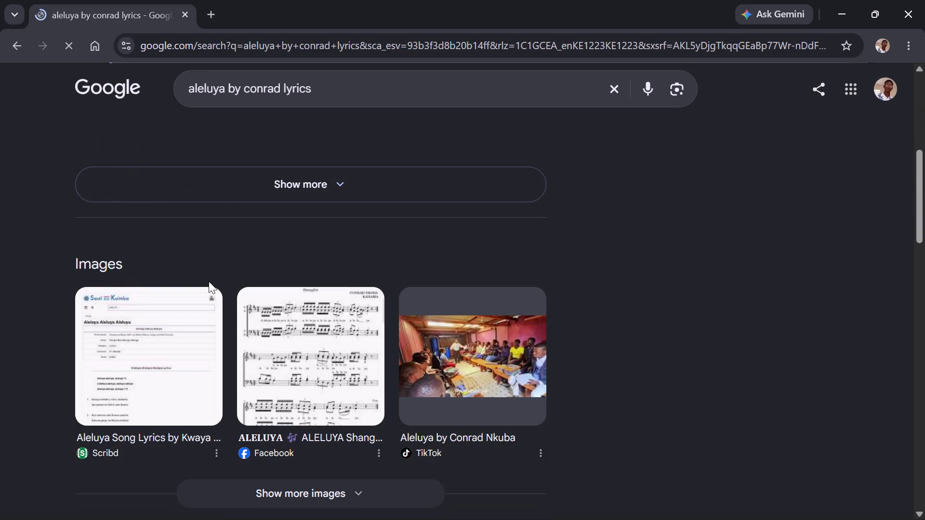
scroll(288, 374, down, 5)
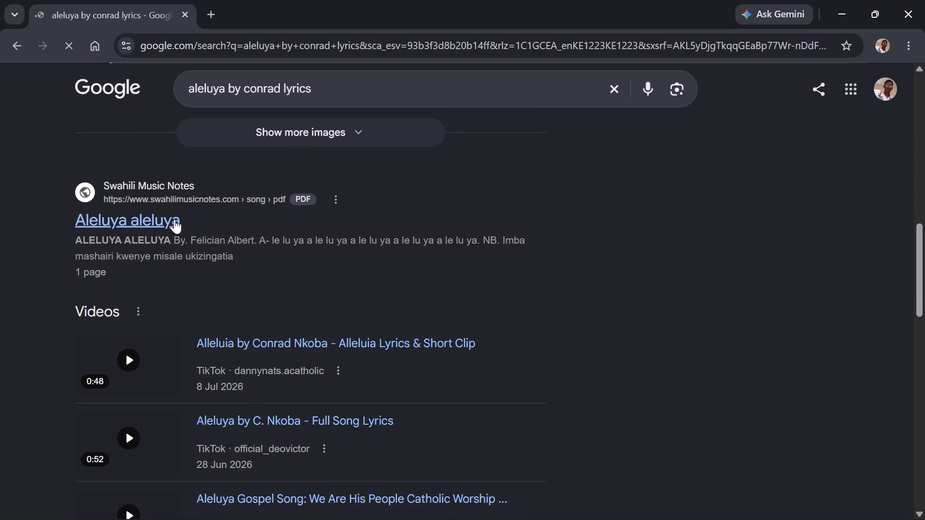
scroll(170, 235, down, 7)
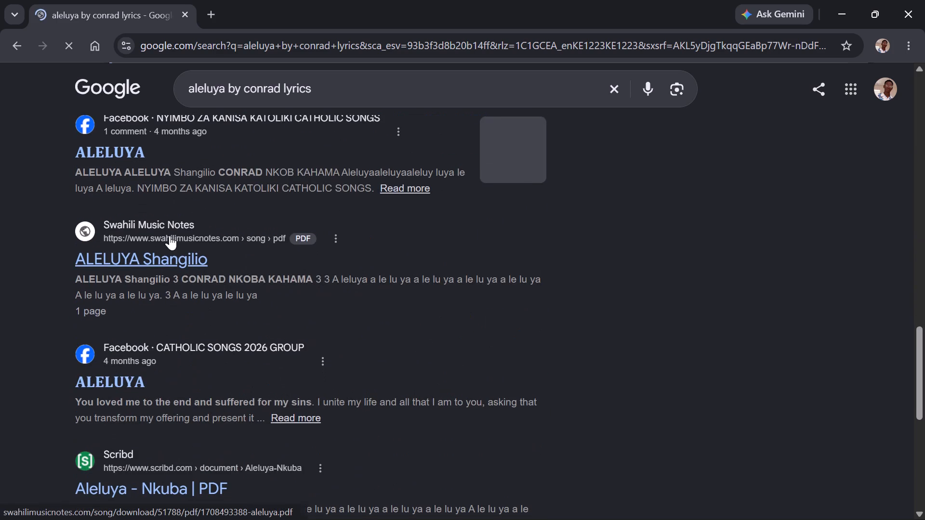
scroll(170, 235, down, 13)
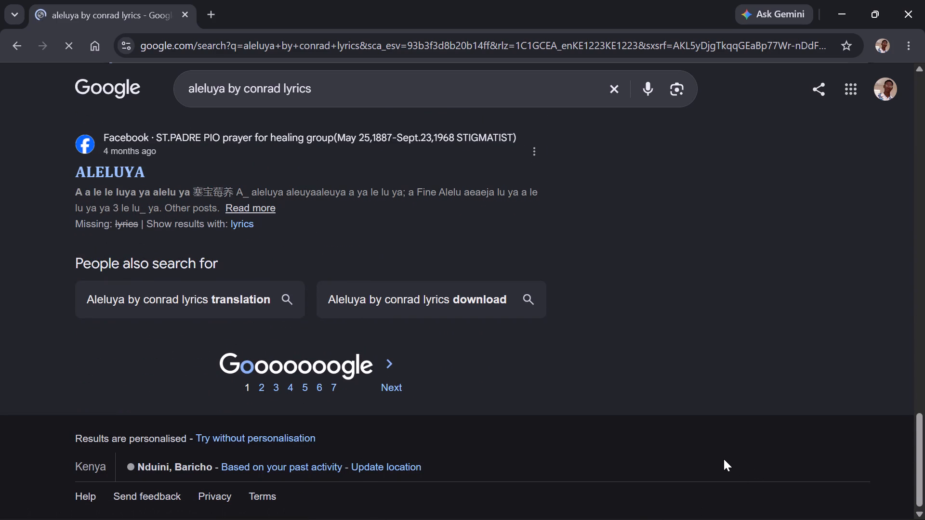
scroll(516, 414, down, 9)
scroll(516, 412, up, 9)
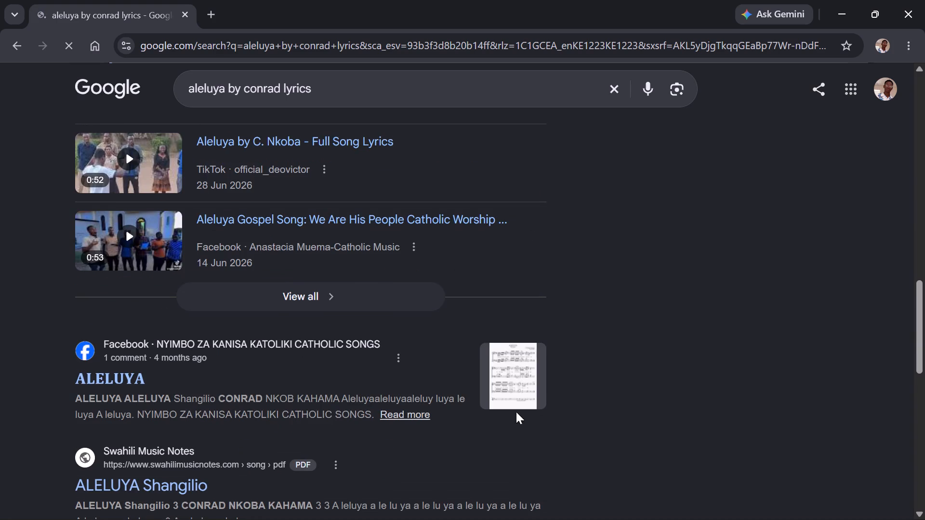
scroll(516, 413, up, 7)
scroll(516, 413, down, 2)
scroll(516, 413, up, 12)
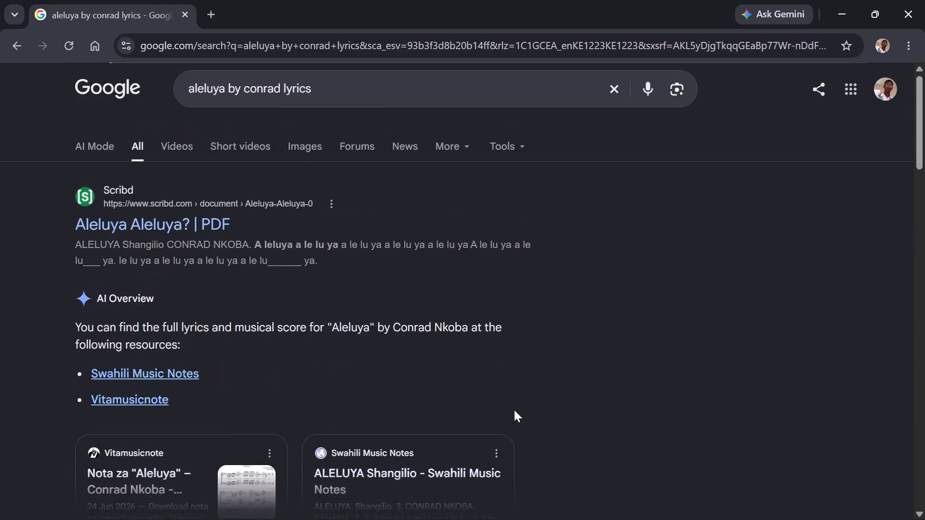
scroll(514, 410, down, 20)
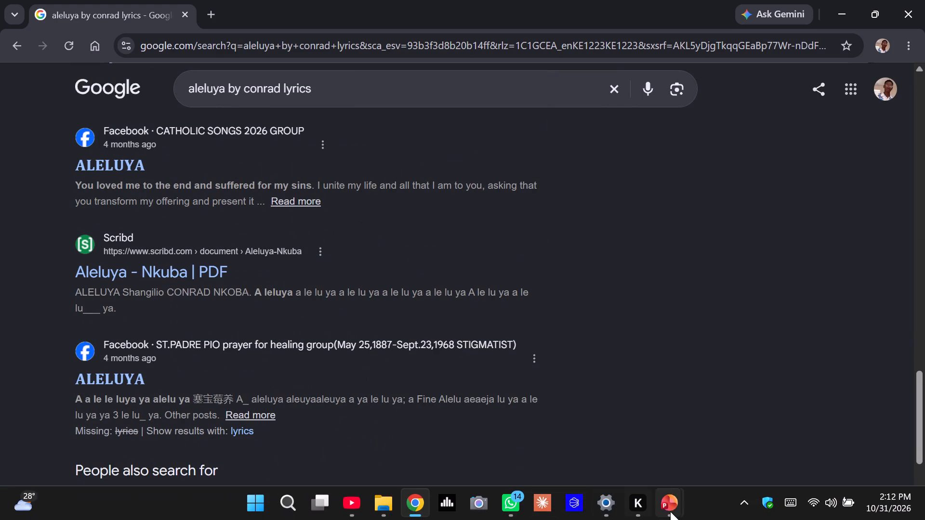
Switch from Chrome back to the open PowerPoint presentations.
click(670, 508)
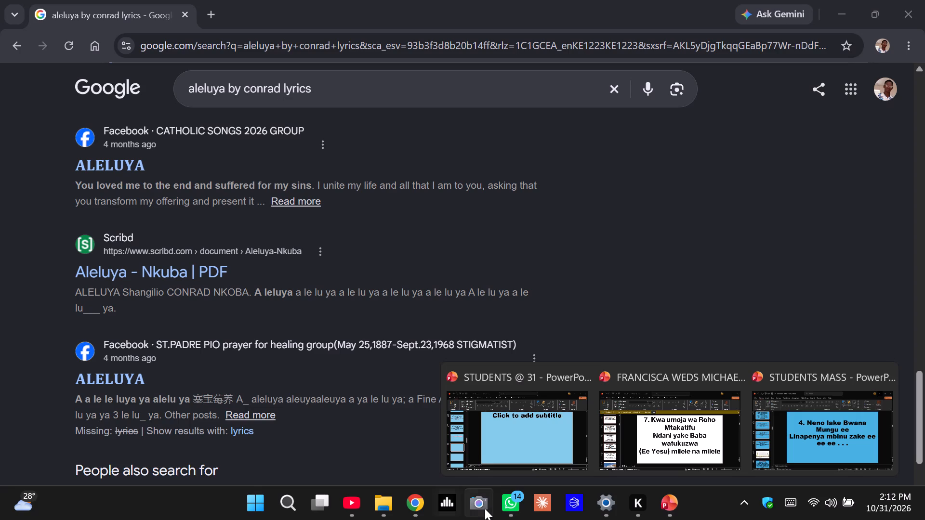
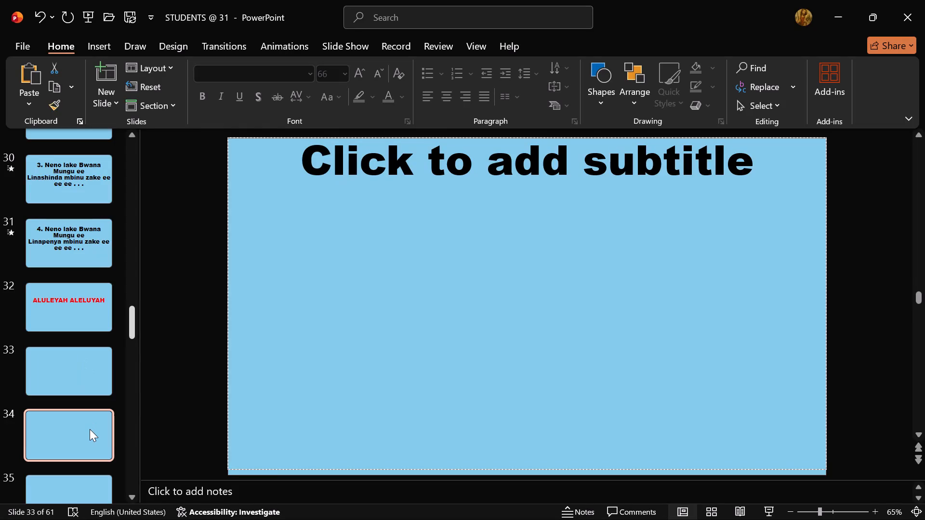
Enter the heading OFFERINGS in the empty subtitle placeholder on slide 34.
click(433, 182)
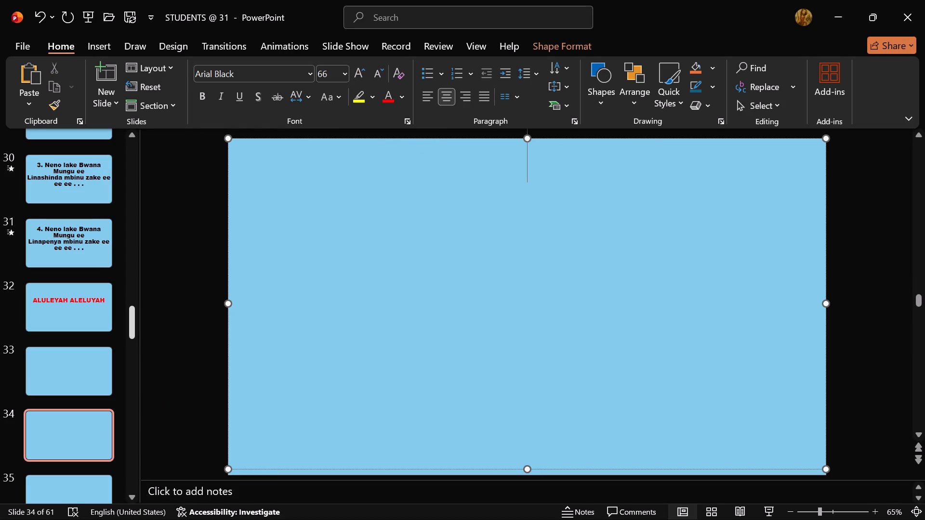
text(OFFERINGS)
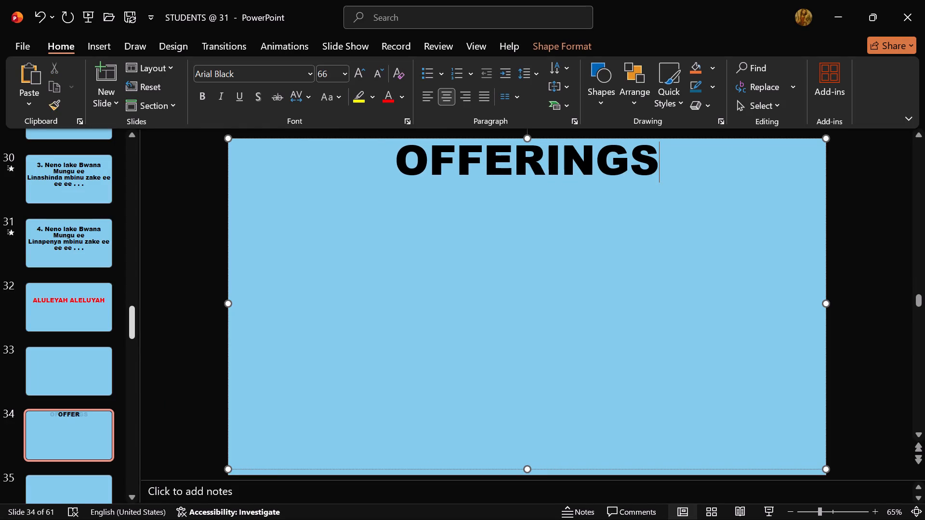
right_click(429, 150)
click(700, 178)
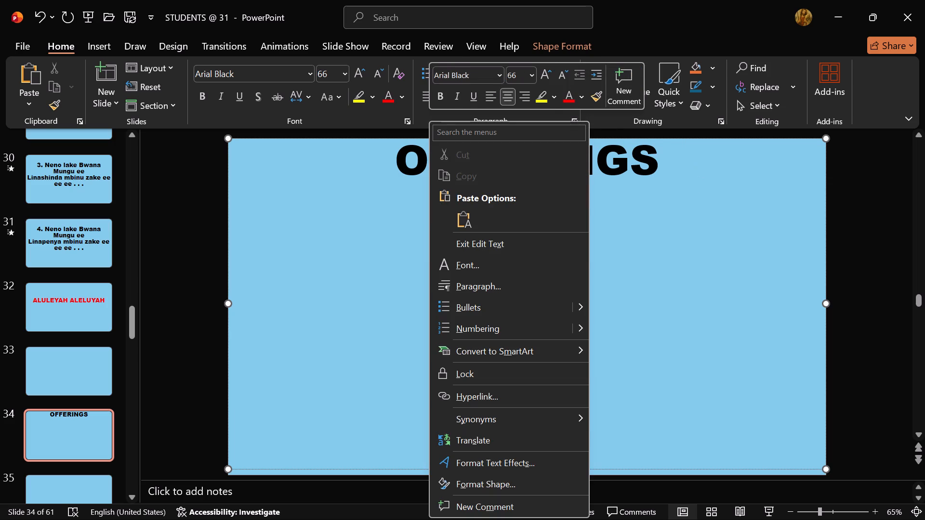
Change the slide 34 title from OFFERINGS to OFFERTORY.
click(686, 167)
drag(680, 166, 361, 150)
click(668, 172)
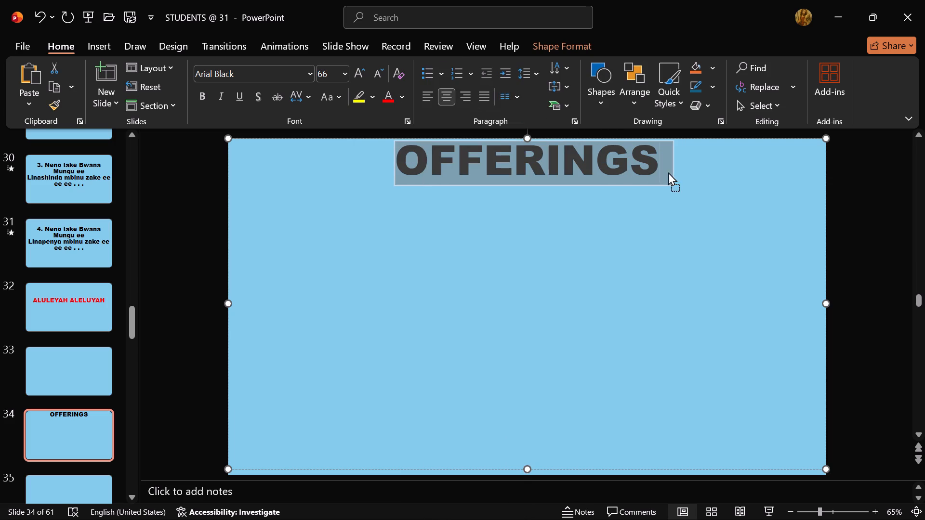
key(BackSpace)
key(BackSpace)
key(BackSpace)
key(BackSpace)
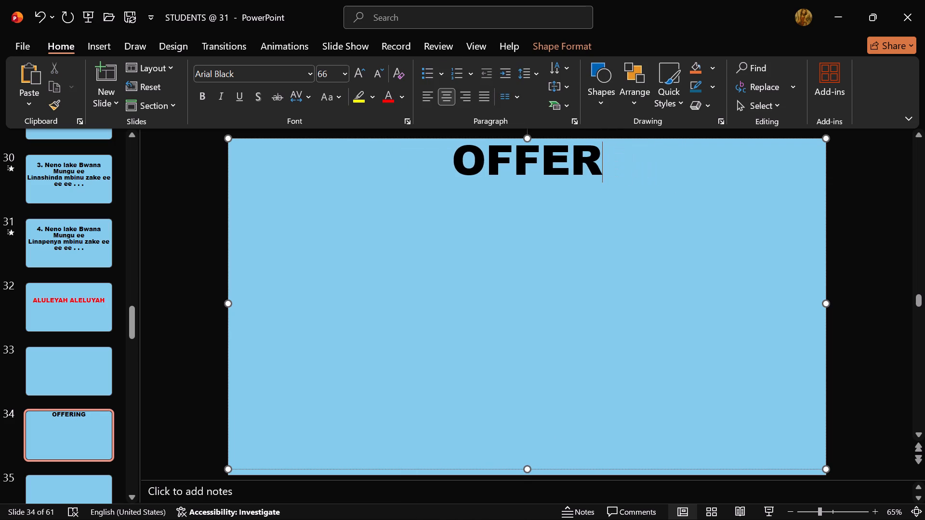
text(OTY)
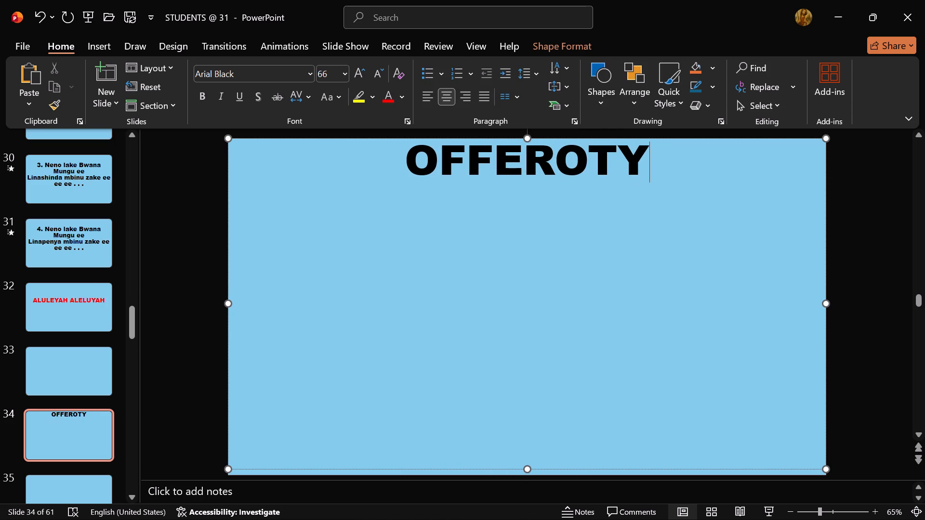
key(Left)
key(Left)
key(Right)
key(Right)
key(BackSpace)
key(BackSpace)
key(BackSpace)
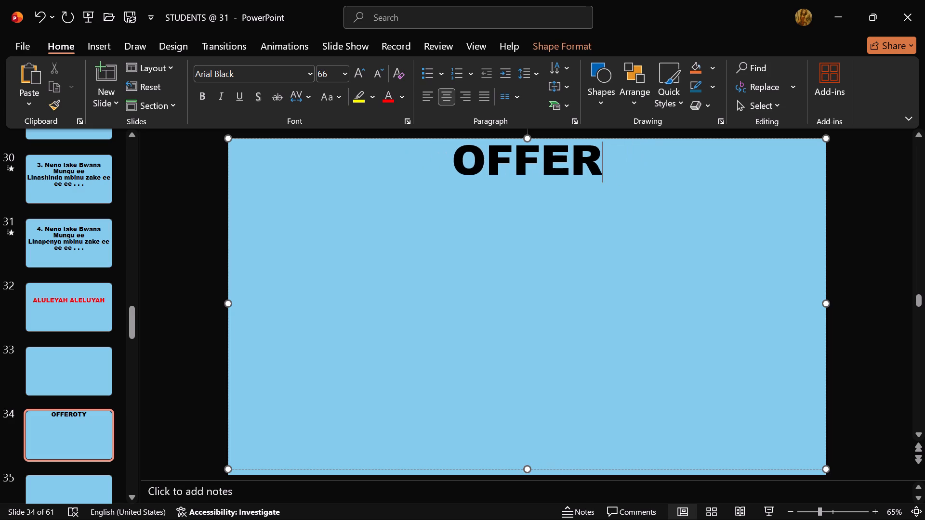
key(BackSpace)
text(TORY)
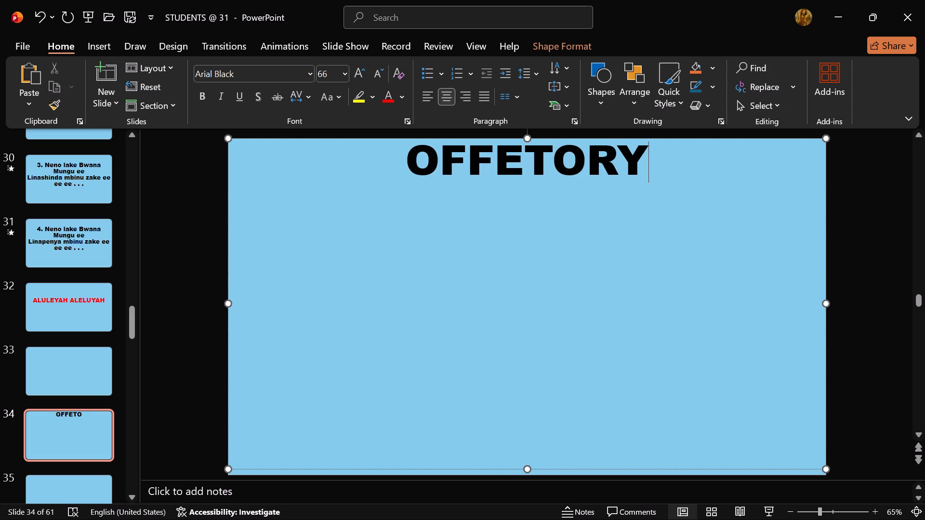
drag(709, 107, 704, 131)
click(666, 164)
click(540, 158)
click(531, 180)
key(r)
Colour the slide 34 title red and move it down by inserting two blank lines above it.
drag(740, 166, 721, 160)
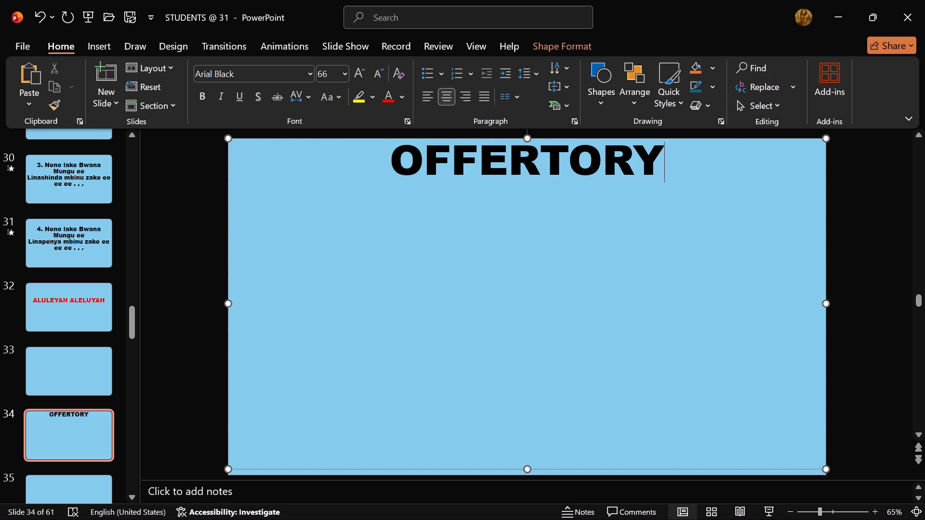
drag(721, 160, 408, 135)
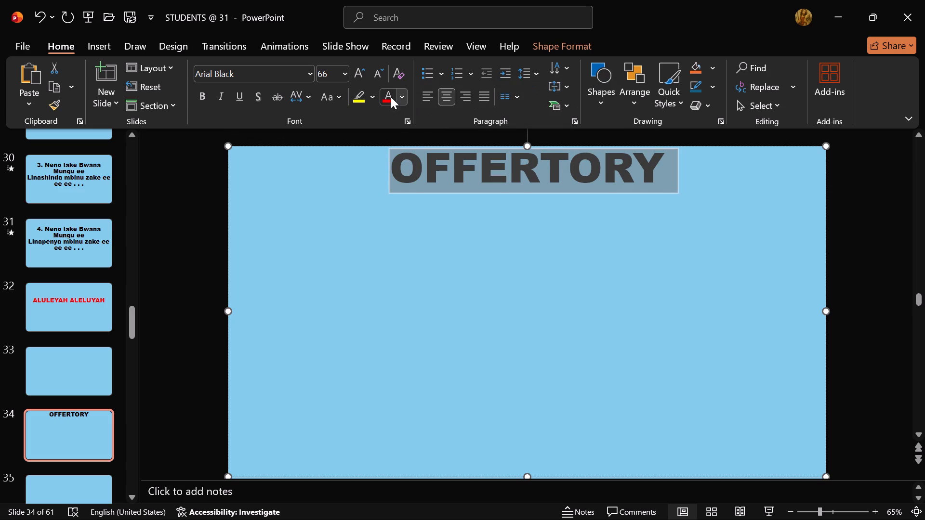
click(391, 97)
click(419, 220)
click(396, 172)
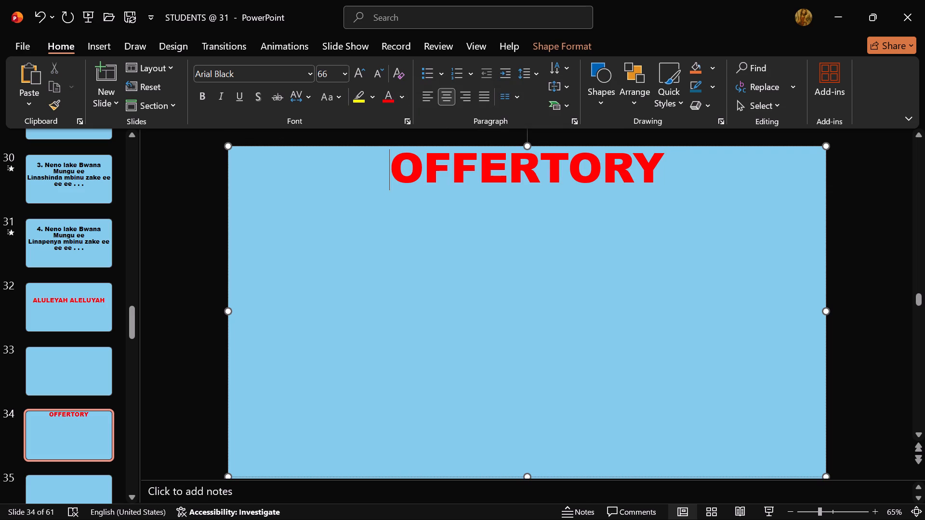
key(Return)
key(Return)
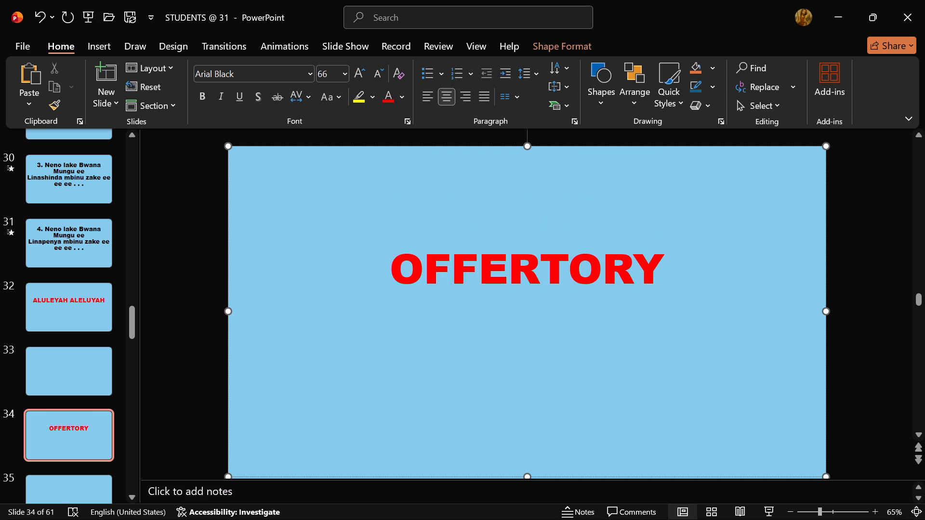
Replace the slide 34 title with SADAKA and add two blank lines below it.
drag(675, 270, 357, 250)
key(BackSpace)
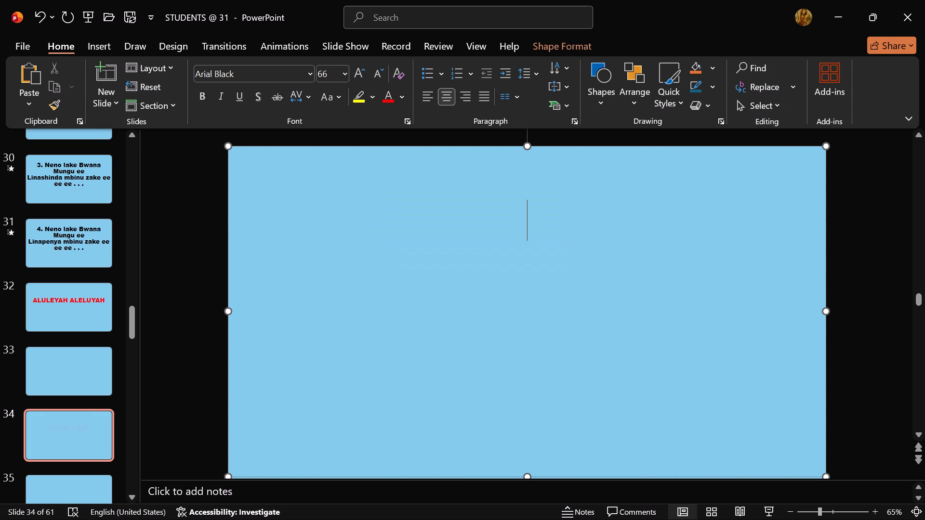
text(OFER)
text(RI)
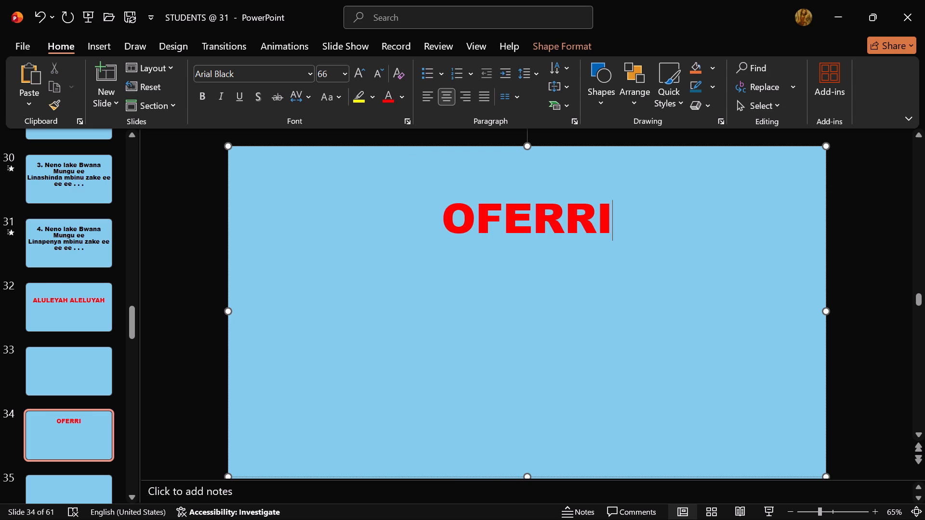
key(BackSpace)
key(BackSpace)
key(BackSpace)
key(BackSpace)
key(BackSpace)
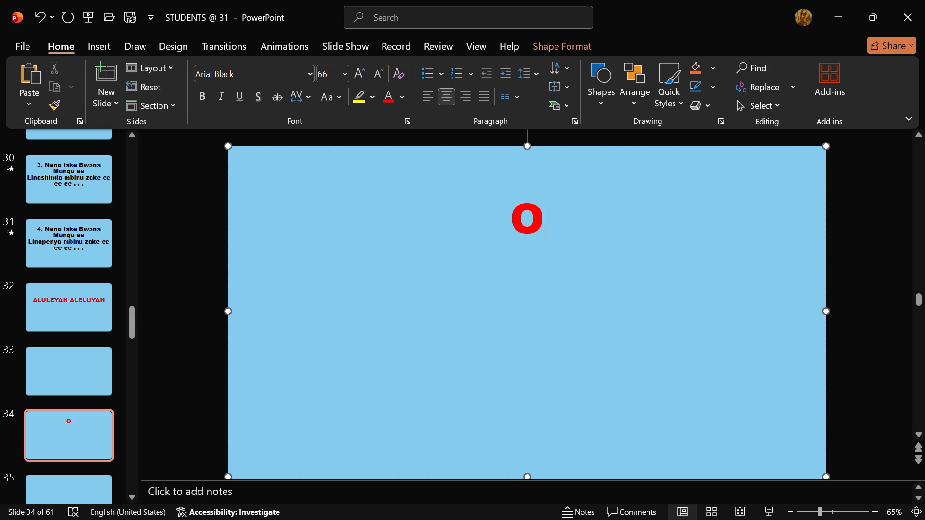
text(SADA)
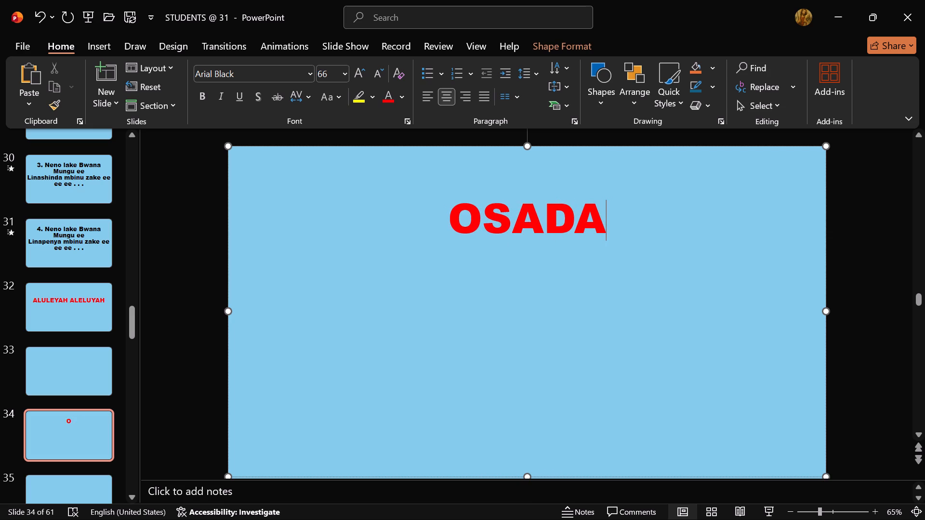
text(KA)
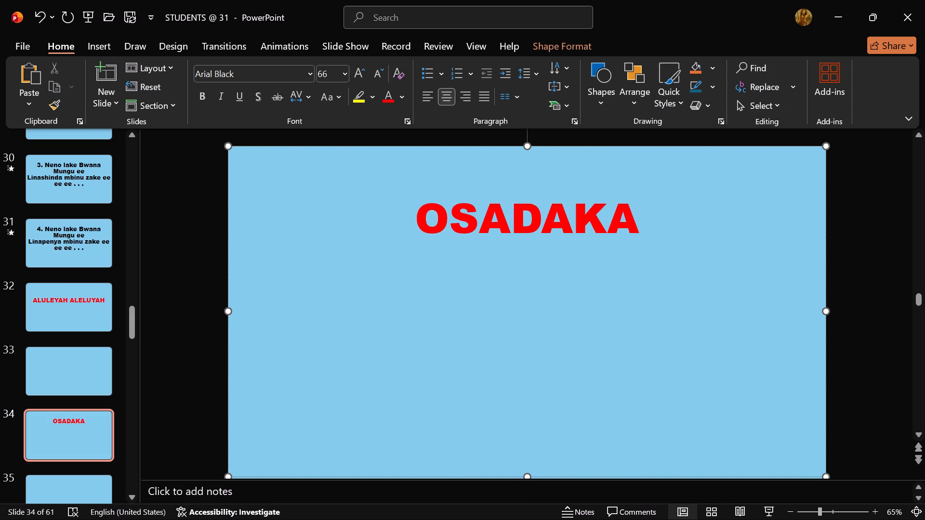
click(443, 240)
key(BackSpace)
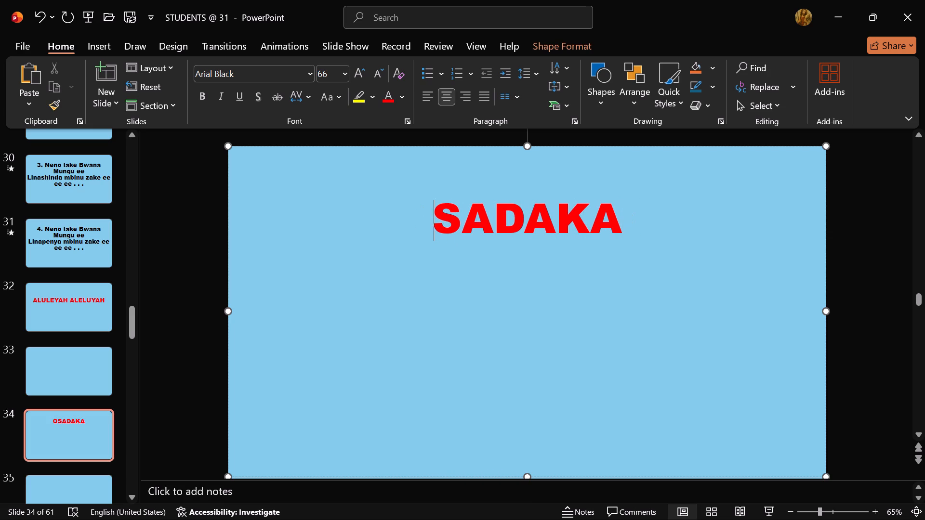
click(692, 234)
key(Return)
key(Return)
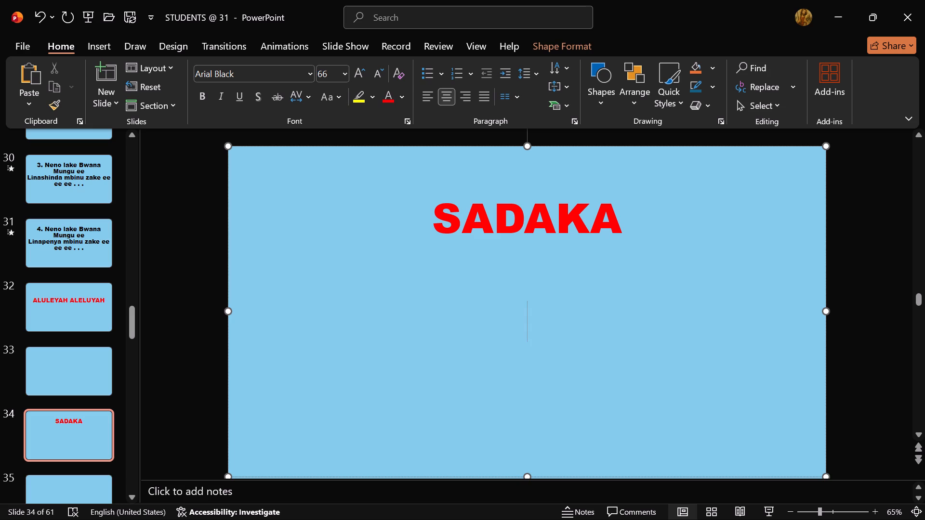
Switch to Chrome, search Google for the suggested query nitatoa nini mimi lyrics and look through the results.
click(413, 513)
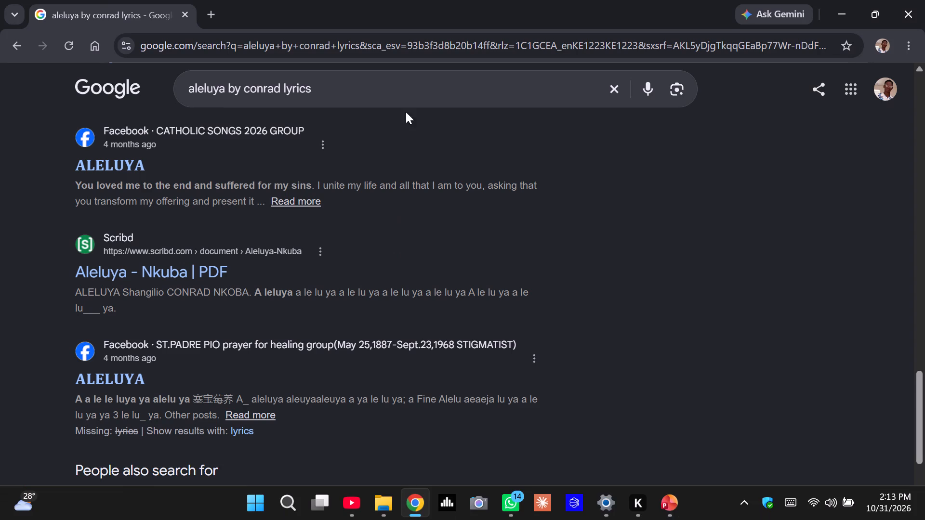
click(409, 89)
drag(429, 65, 435, 57)
click(441, 49)
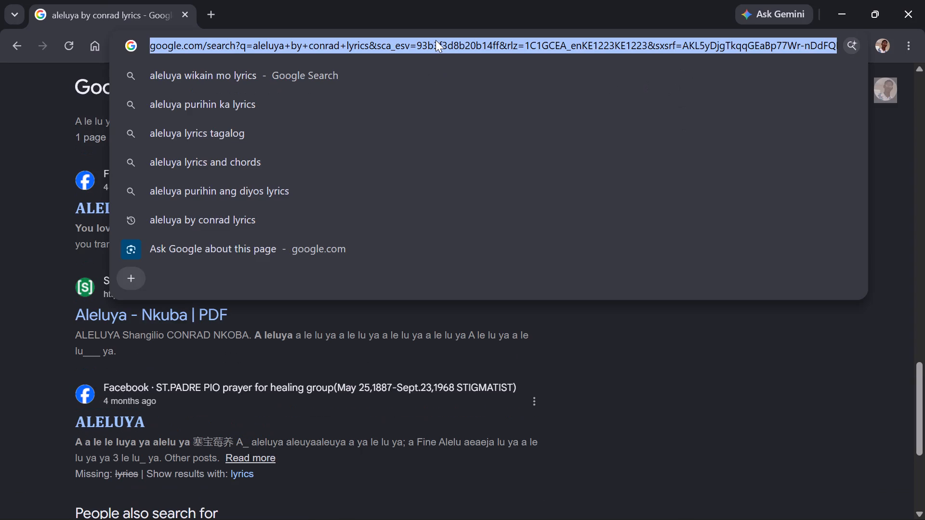
text(NITATOA)
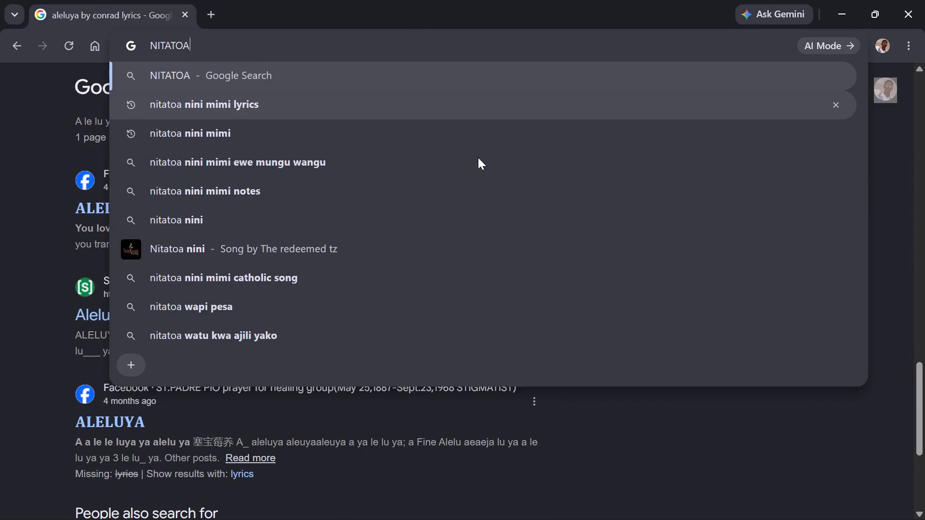
click(493, 105)
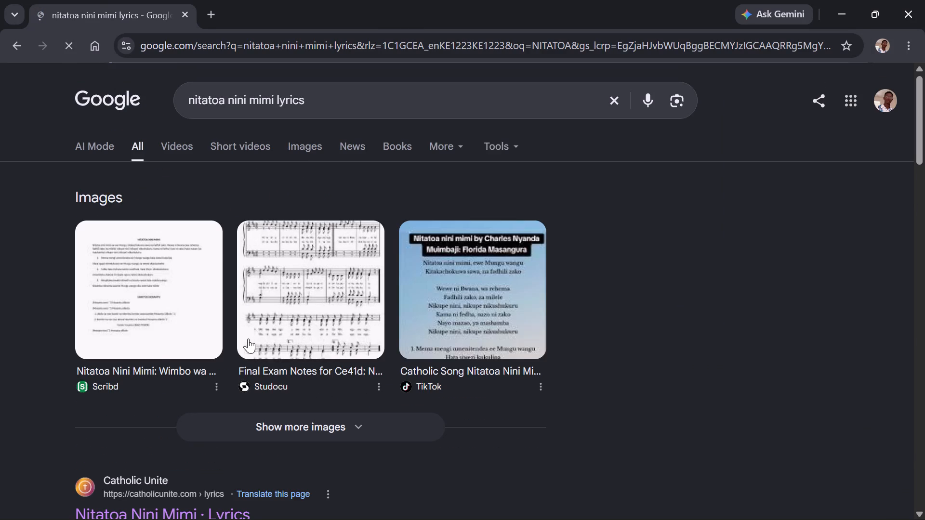
scroll(247, 343, down, 16)
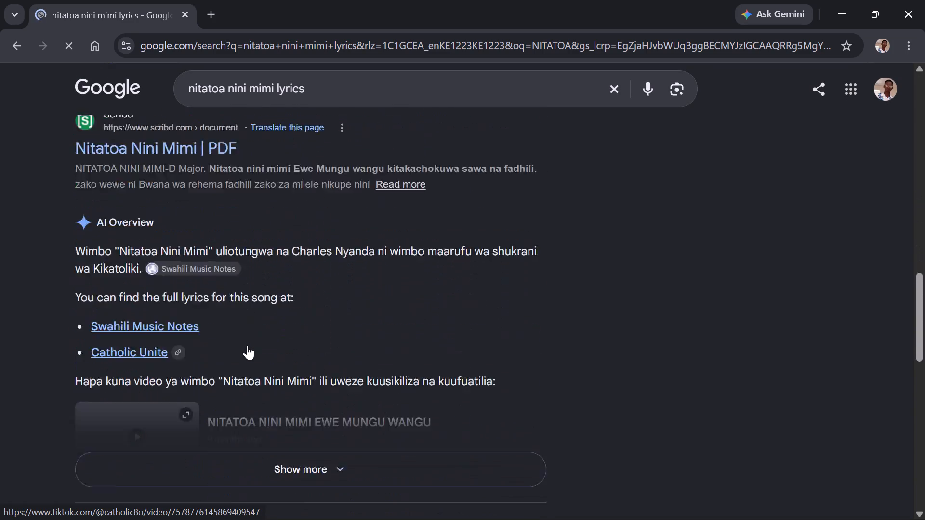
scroll(247, 345, down, 9)
scroll(247, 345, up, 7)
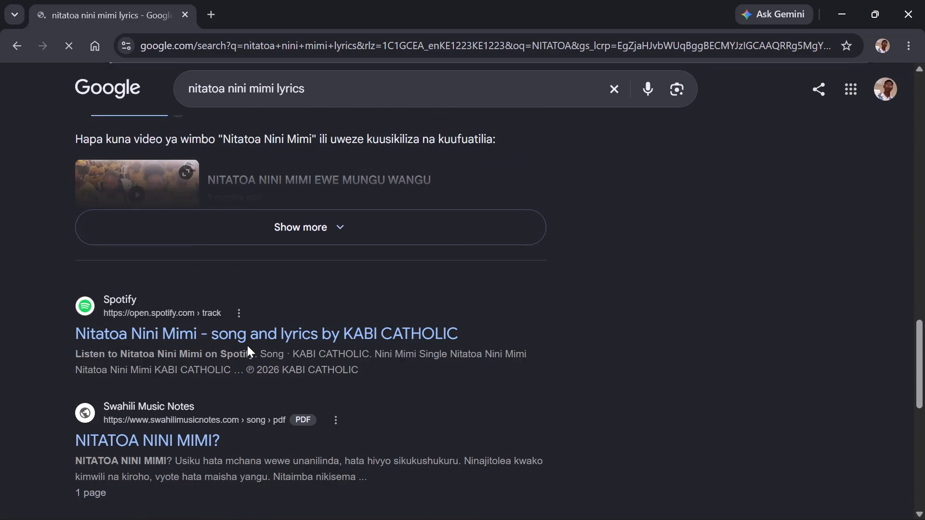
scroll(247, 345, down, 10)
scroll(247, 345, up, 5)
Switch to File Explorer and open the Family_Day_Mass_2026_Slides presentation from the ST. VICTORIANO PIO CHOIR folder.
click(375, 505)
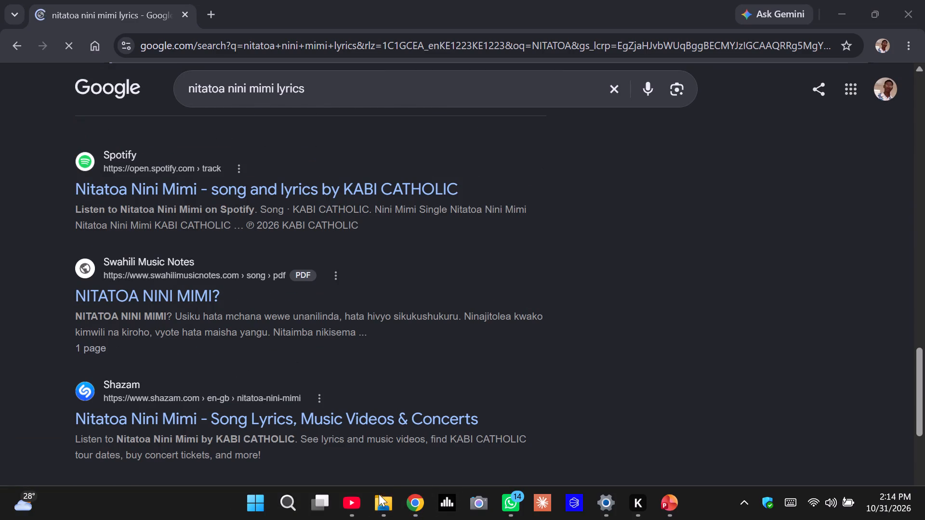
click(384, 507)
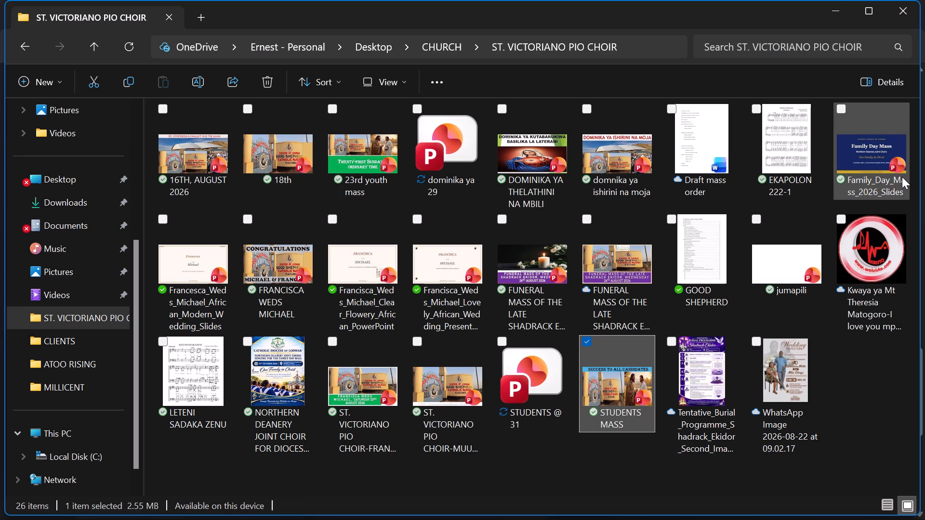
double_click(902, 177)
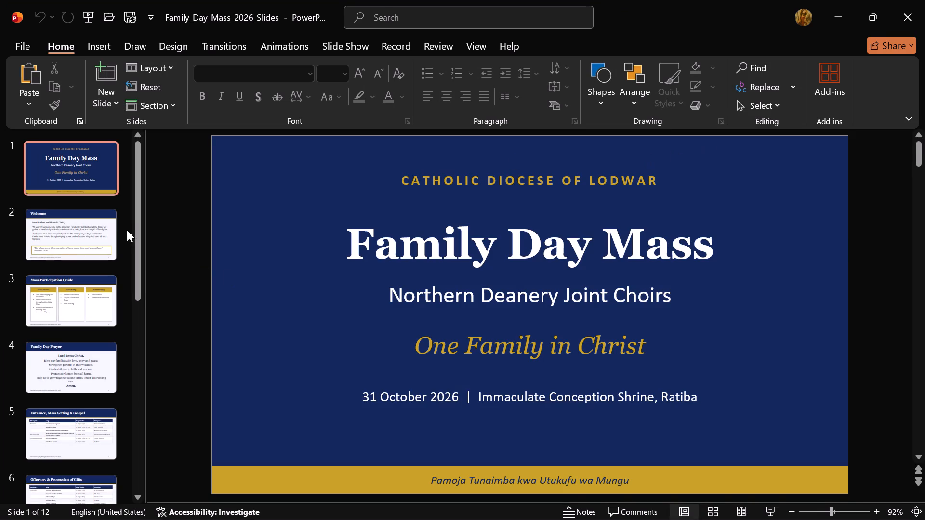
Search the Family Day Mass presentation for NITATOA and close the presentation.
click(768, 69)
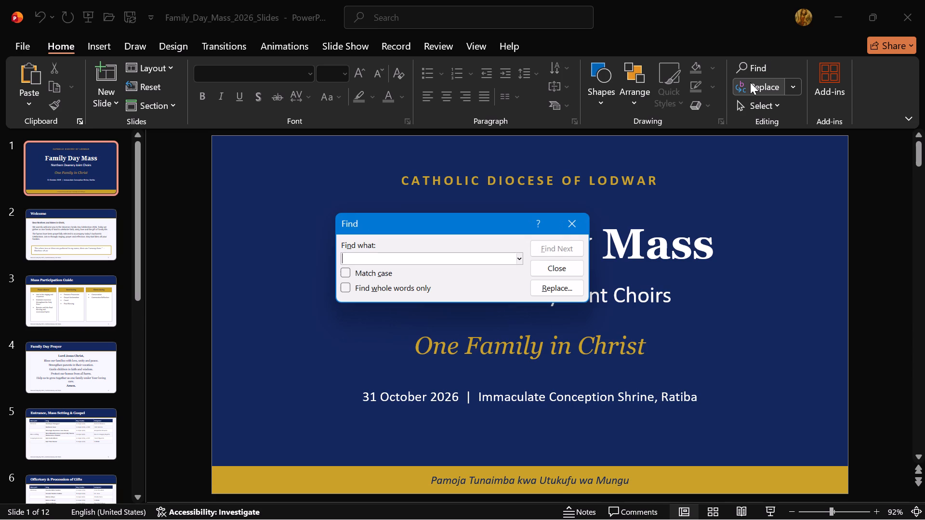
text(NIAT0)
key(BackSpace)
key(BackSpace)
key(BackSpace)
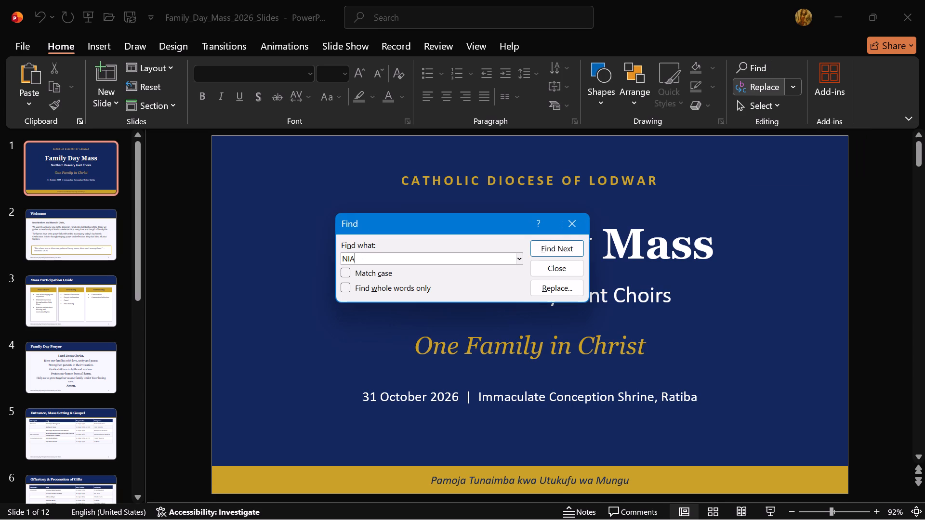
text(TATOA)
key(Return)
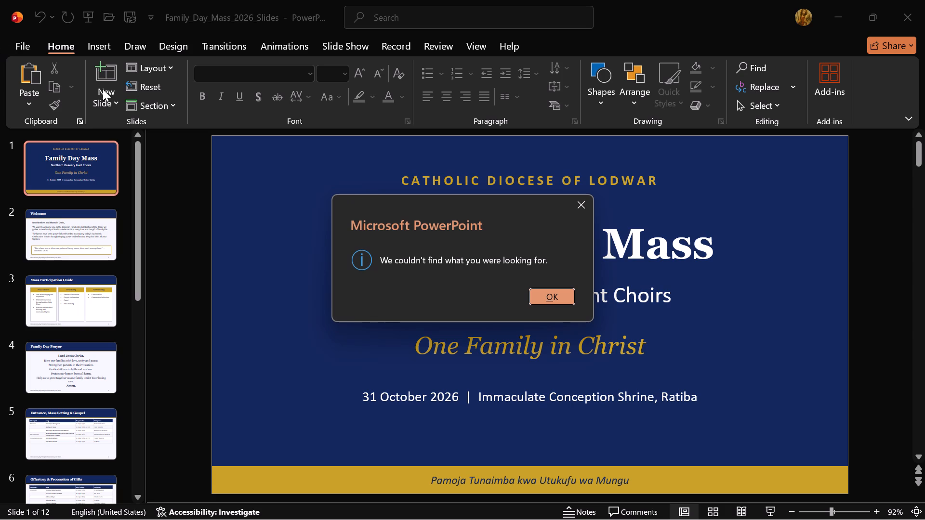
click(557, 291)
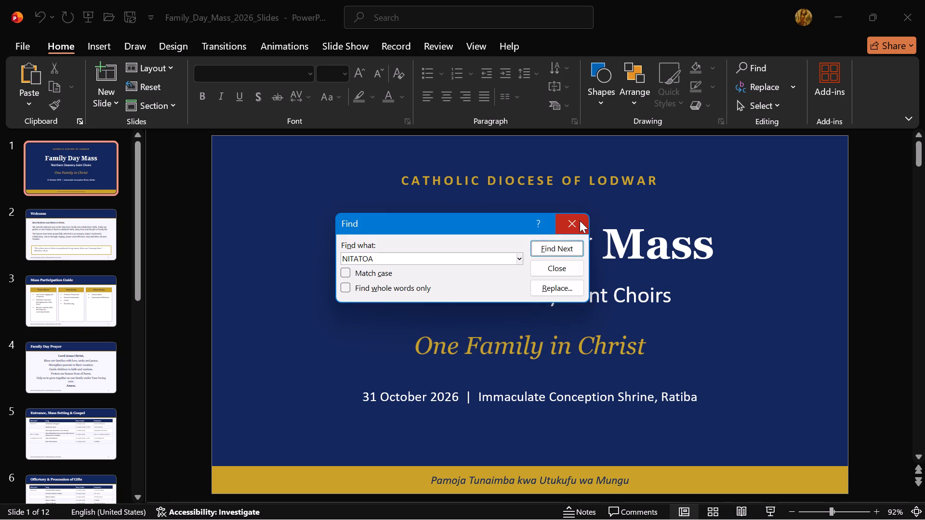
click(580, 221)
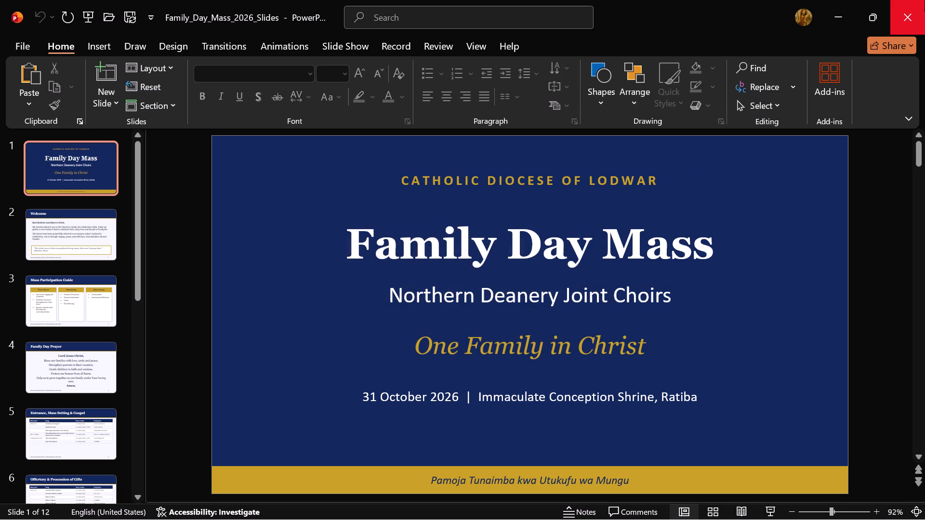
click(924, 0)
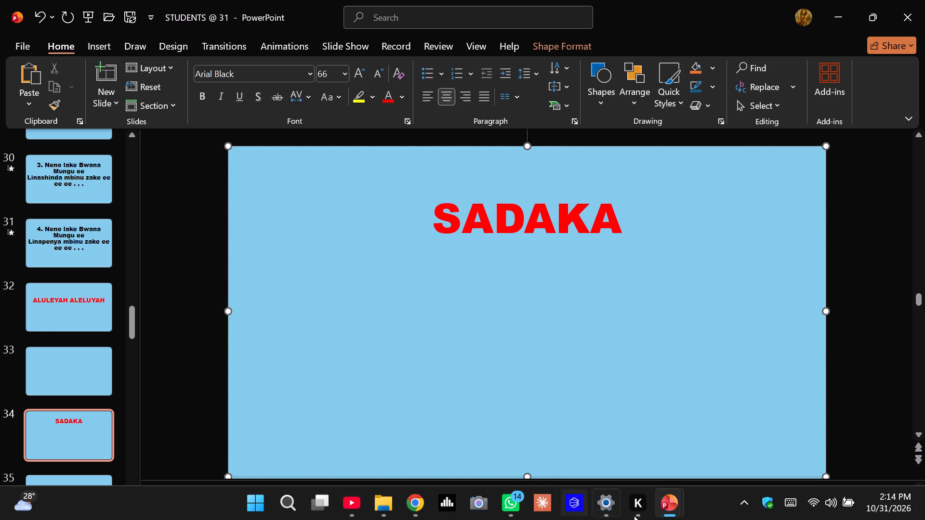
Return to the ST. VICTORIANO PIO CHOIR folder in File Explorer and open the 16TH, AUGUST 2026 presentation.
click(422, 502)
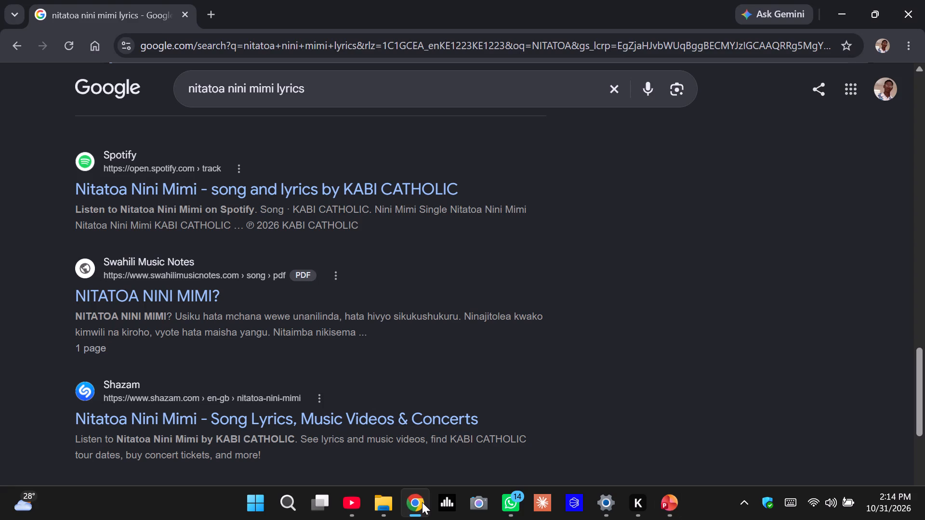
click(422, 502)
click(422, 502)
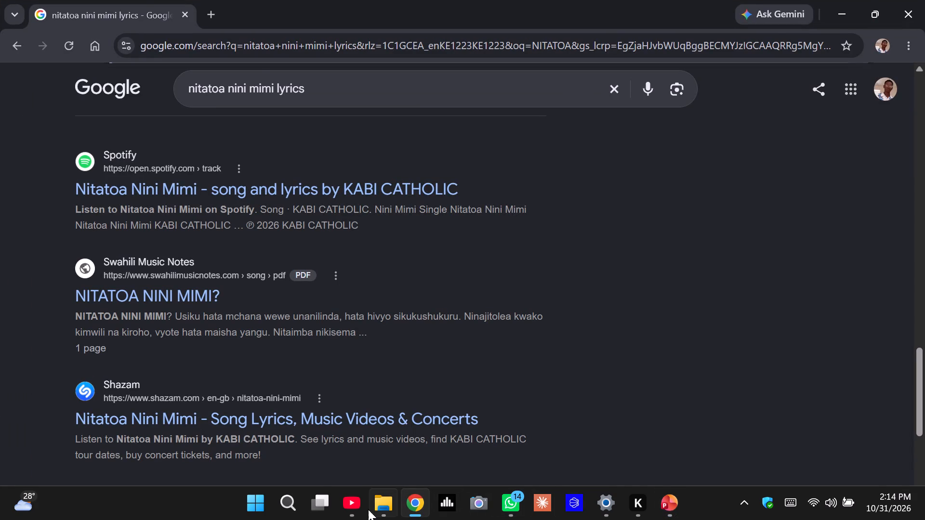
click(397, 509)
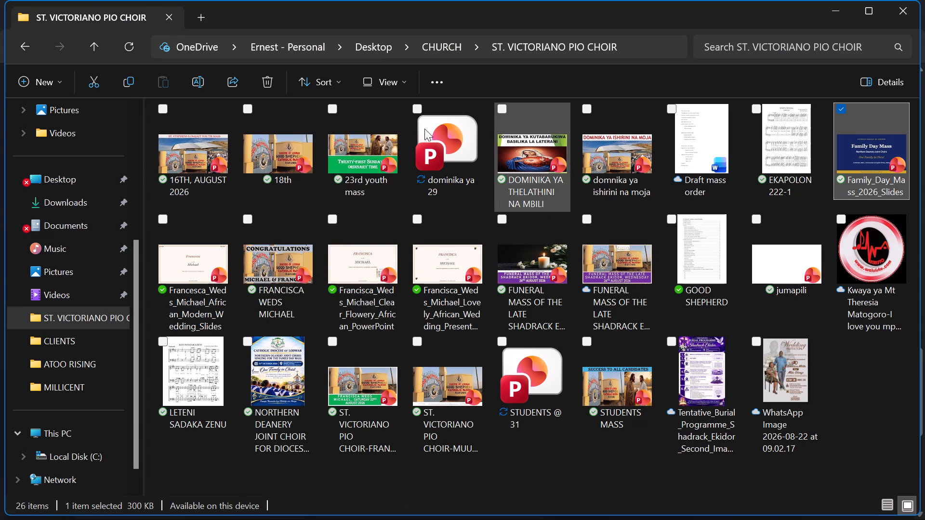
double_click(175, 136)
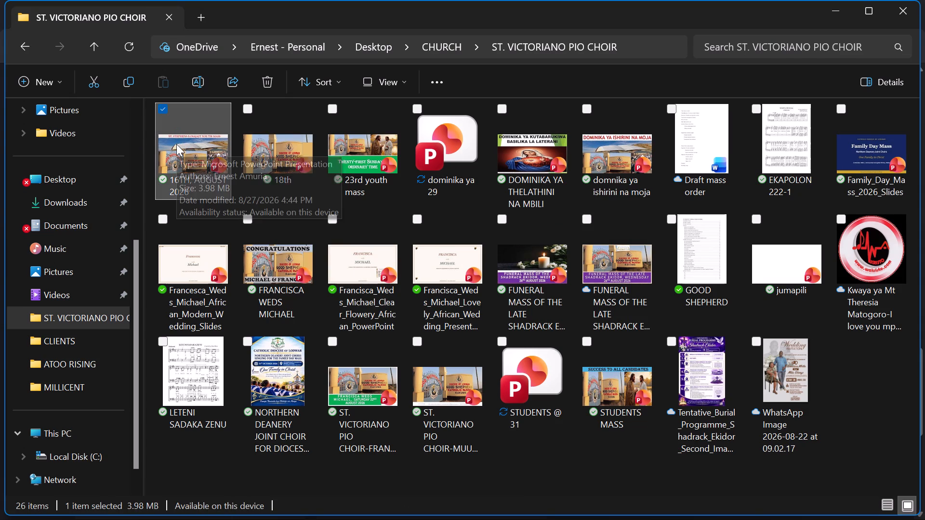
click(176, 144)
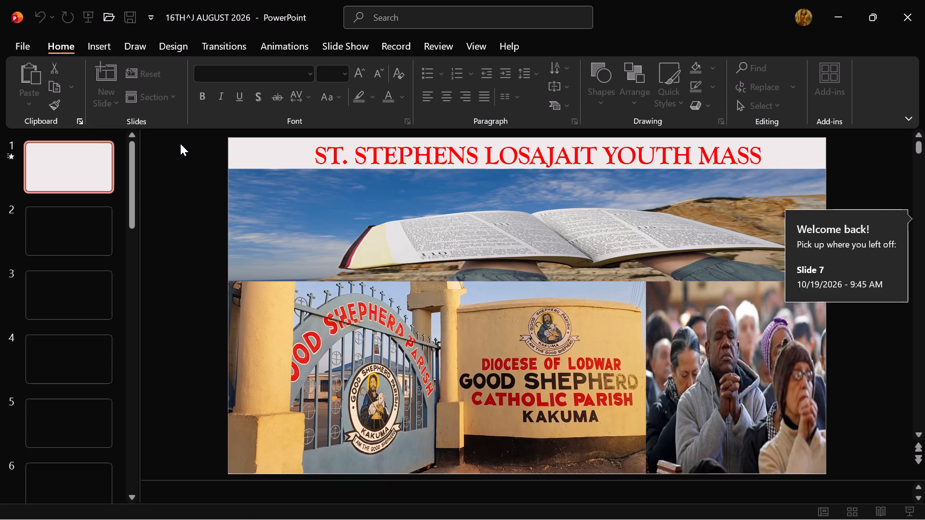
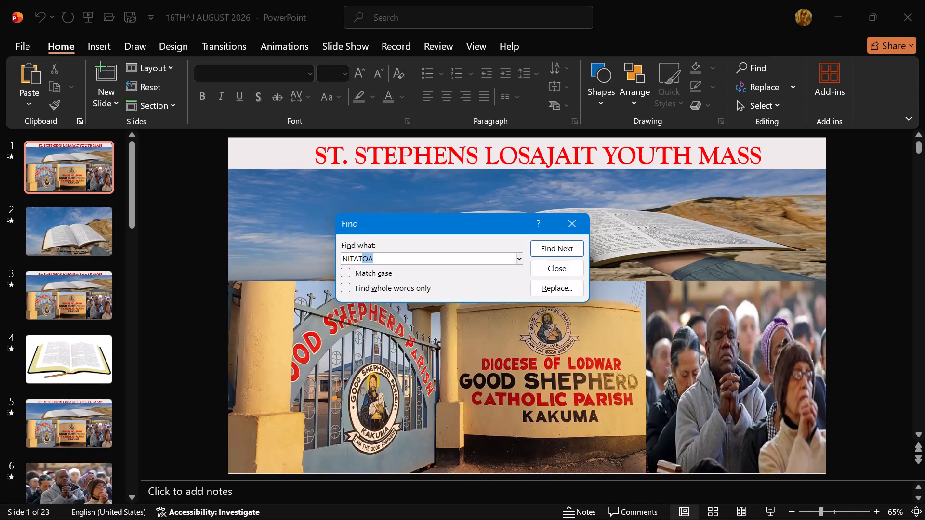
Search the 16TH, AUGUST 2026 presentation for NITATOA and for NITATOA NINI, and close the presentation.
text(OA)
key(Return)
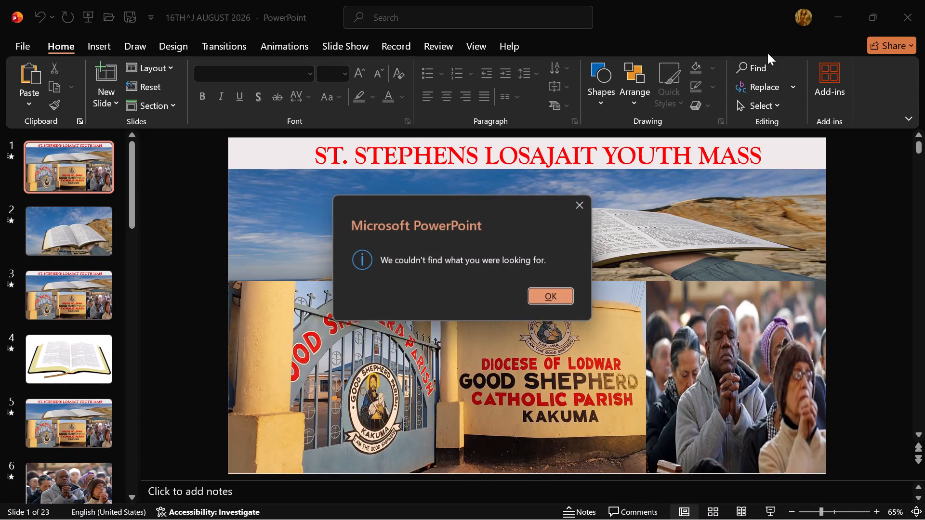
key(Return)
key(space)
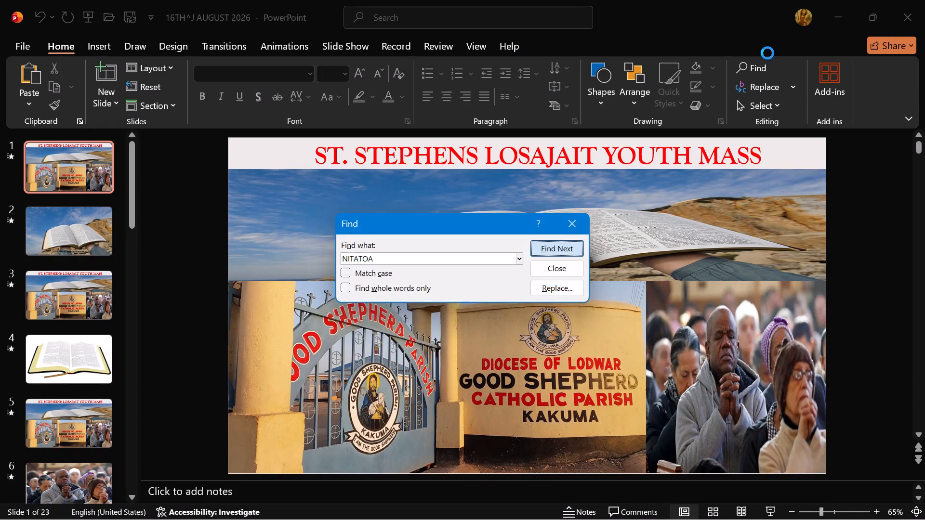
key(Return)
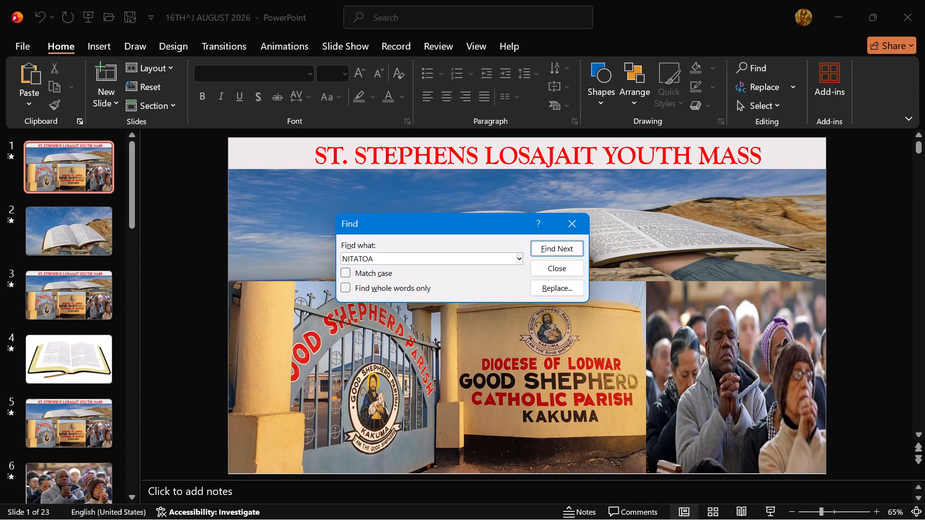
click(486, 256)
click(486, 256)
key(space)
text(NINI)
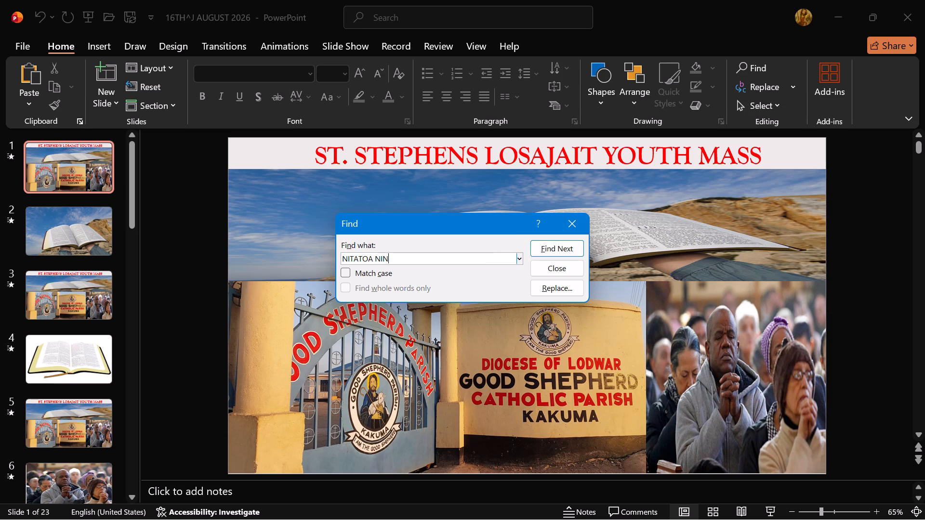
key(Return)
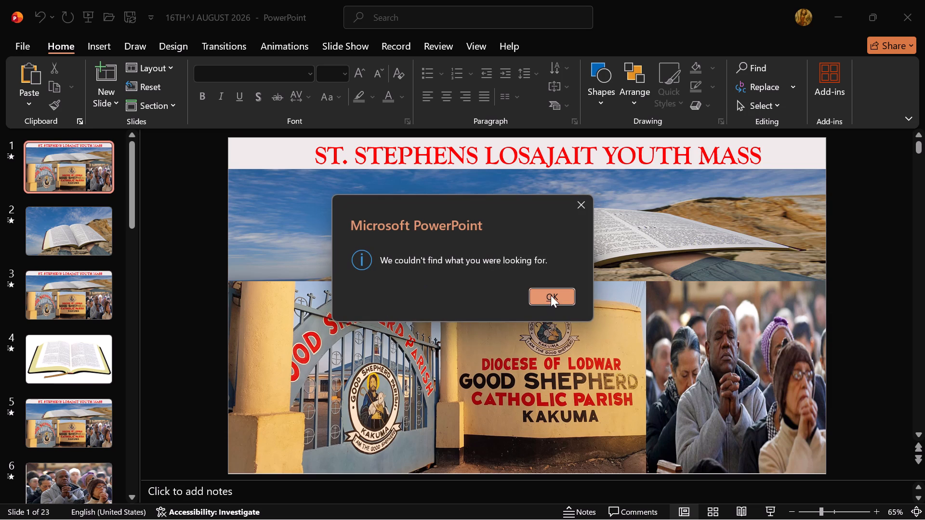
click(551, 295)
click(924, 0)
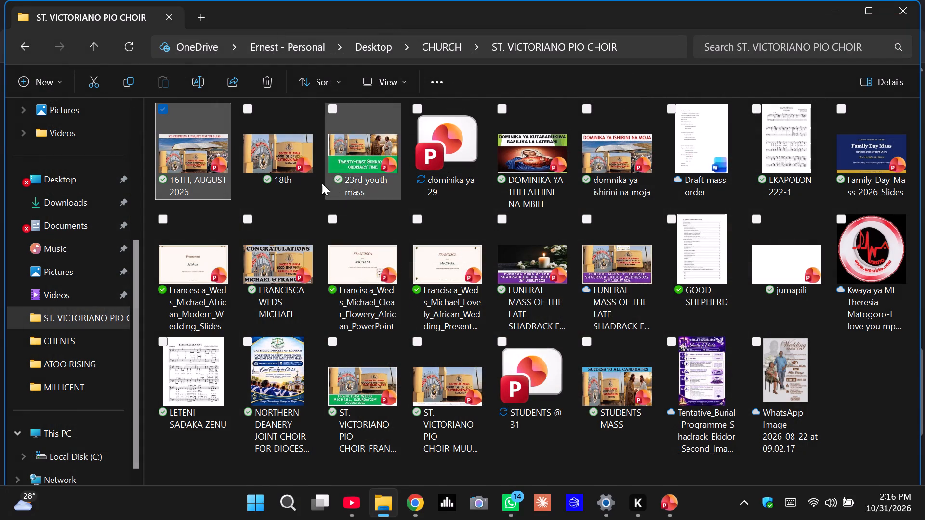
Open the 18th presentation from the ST. VICTORIANO PIO CHOIR folder.
double_click(289, 171)
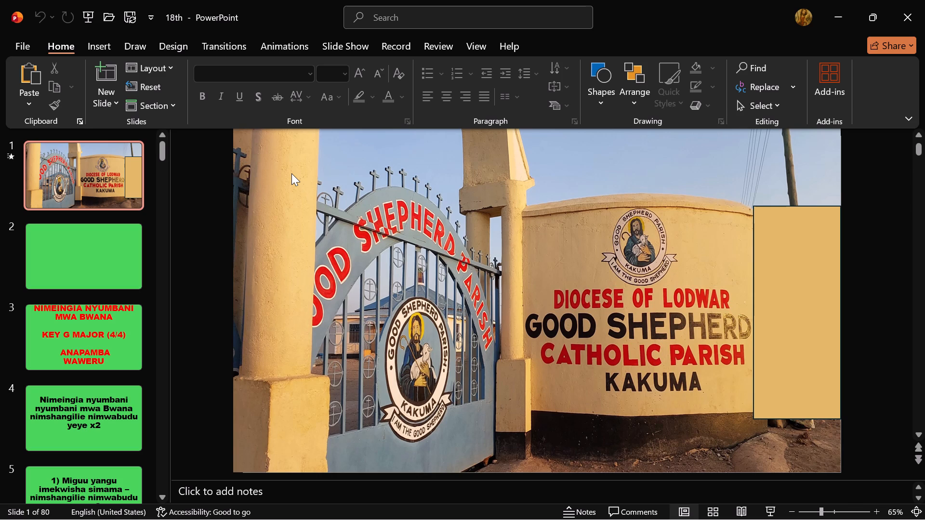
Search the 18th presentation for NITATOA NINI and close the presentation.
click(750, 68)
text(NITAT)
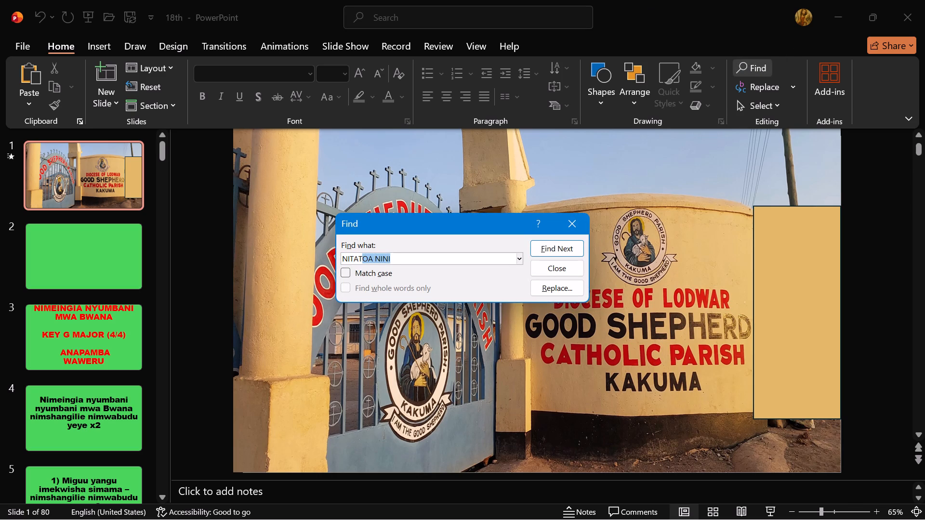
key(Return)
key(BackSpace)
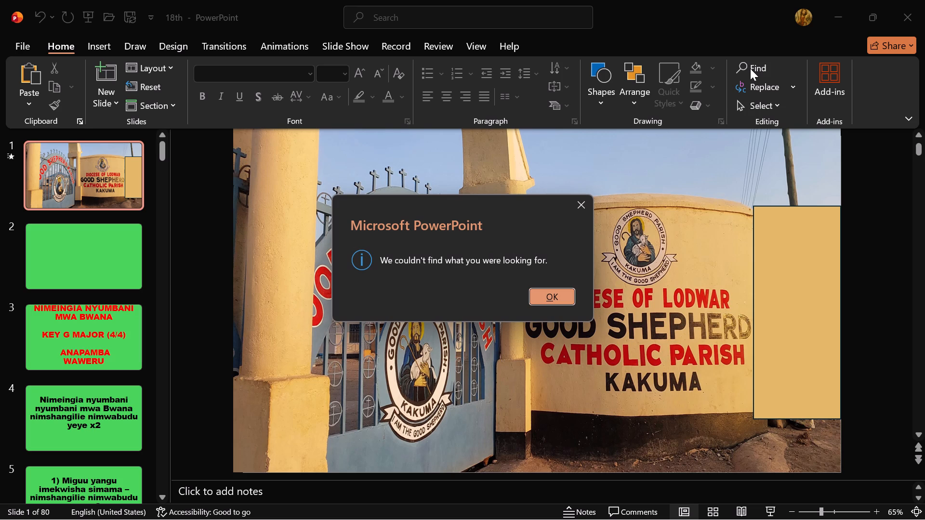
key(Return)
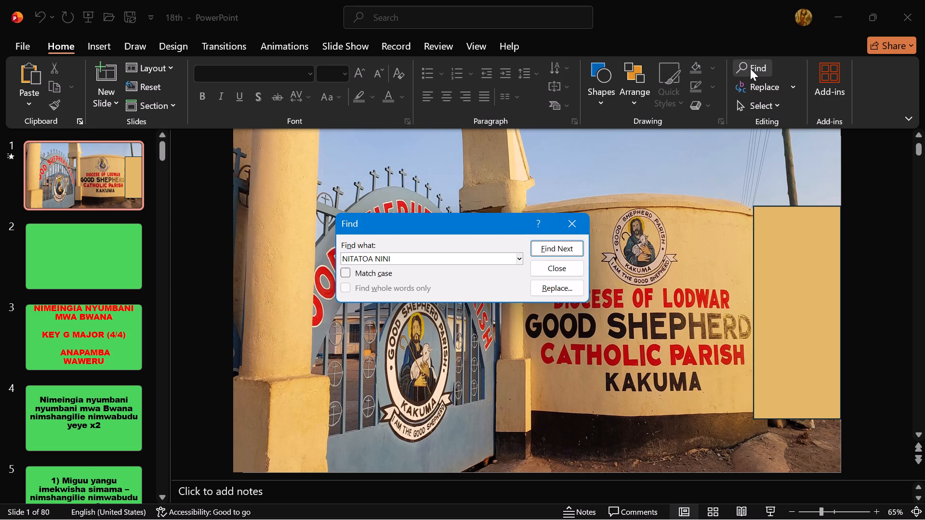
click(476, 259)
key(Return)
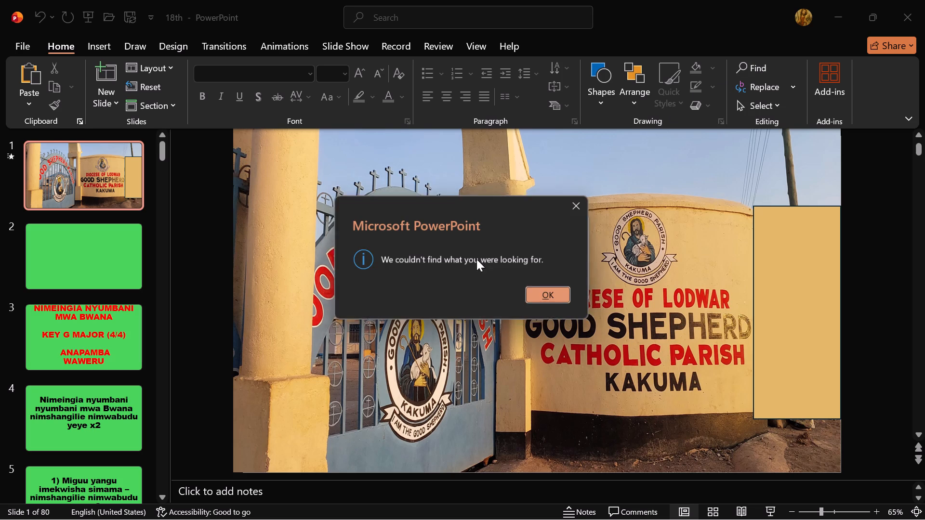
click(552, 293)
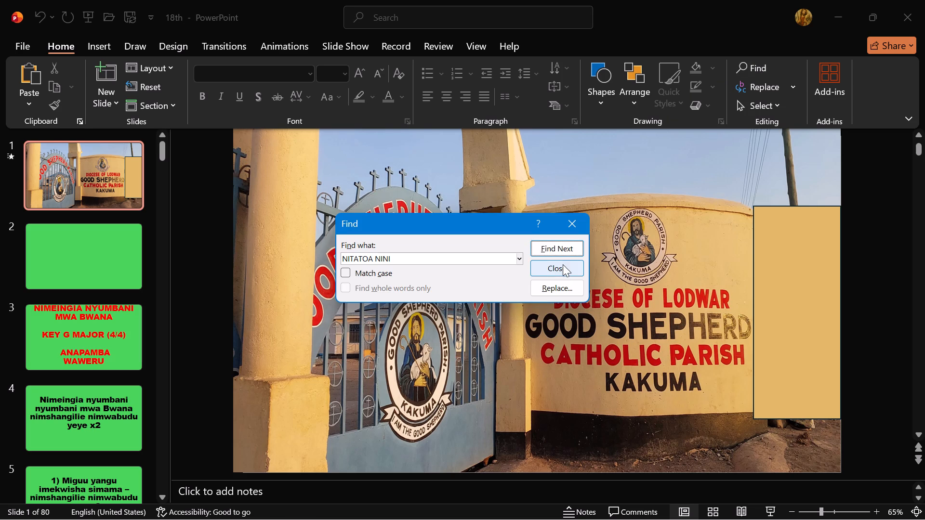
click(563, 270)
click(924, 0)
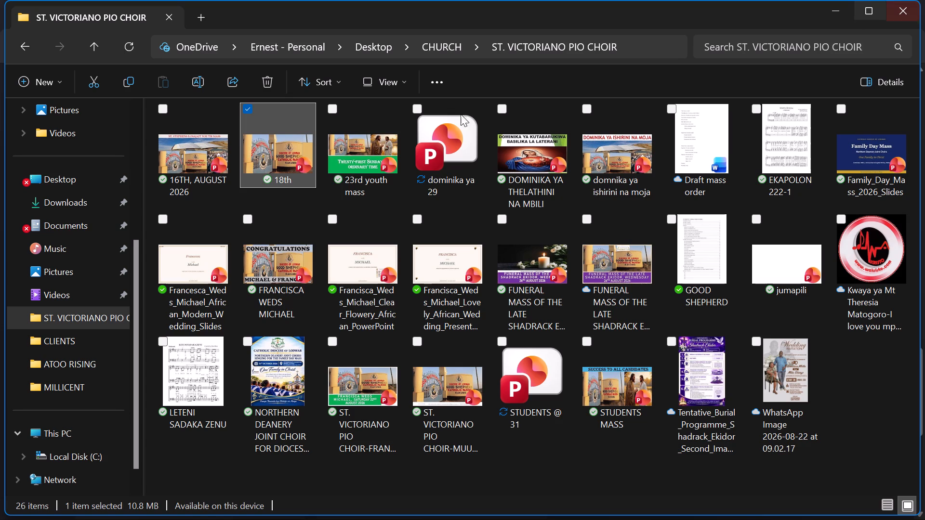
Open the 23rd youth mass presentation from the ST. VICTORIANO PIO CHOIR folder.
double_click(368, 141)
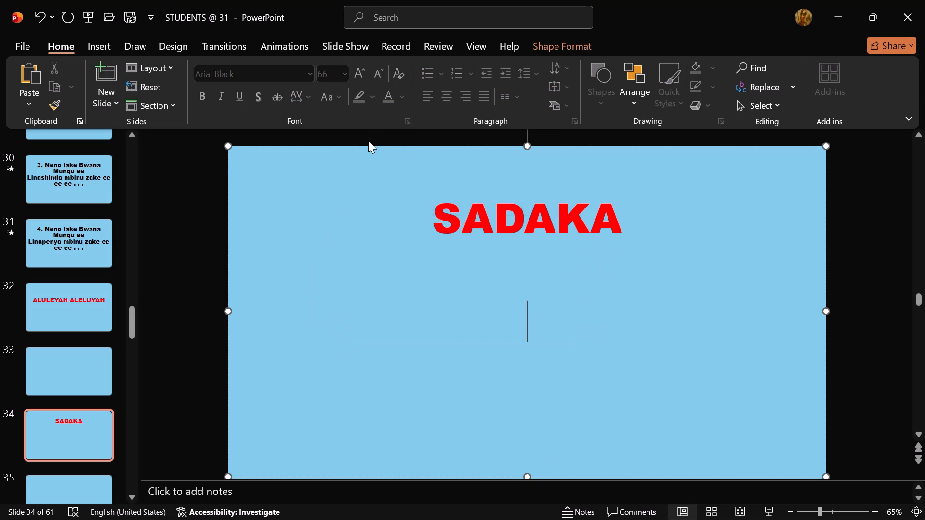
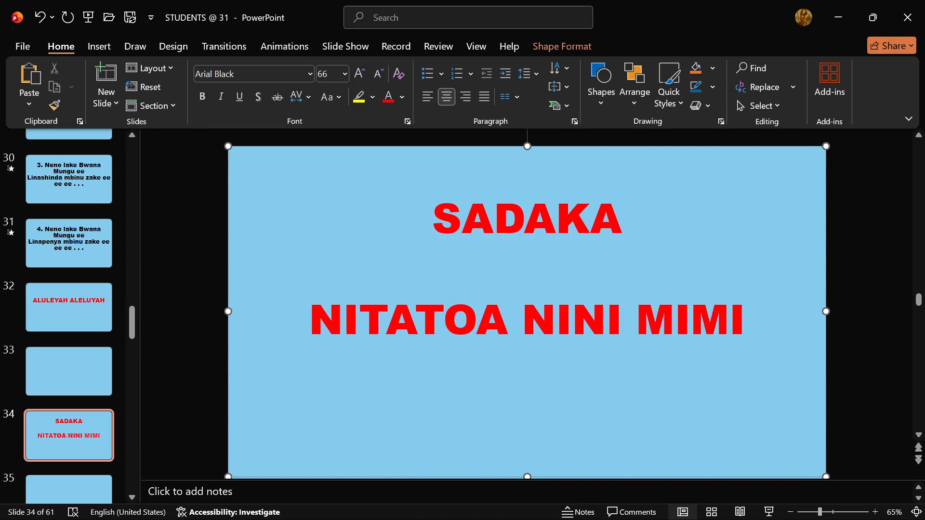
Recolour the NITATOA NINI MIMI title line on the SADAKA slide green.
drag(759, 335, 305, 306)
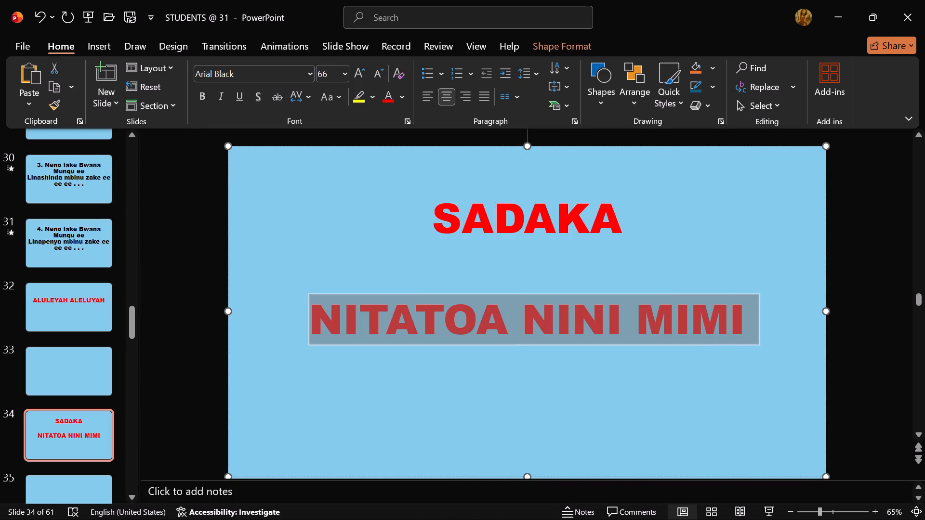
drag(305, 306, 206, 299)
click(355, 277)
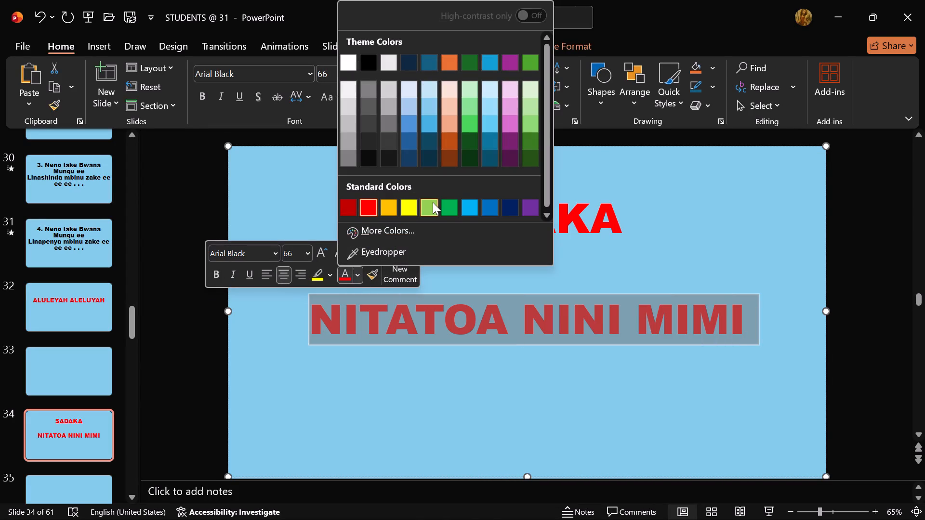
click(470, 66)
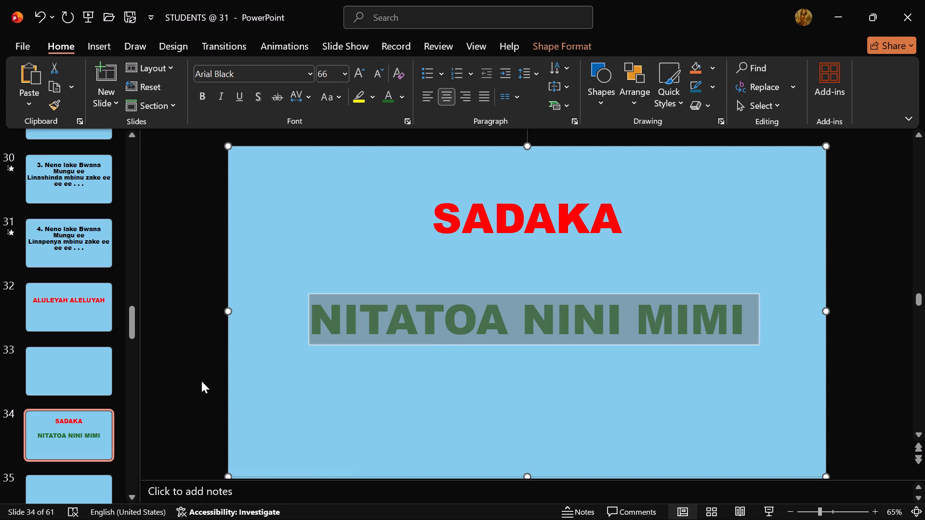
Select the empty slide 35 after the SADAKA title, and close the STUDENTS MASS presentation.
scroll(82, 415, down, 4)
click(95, 383)
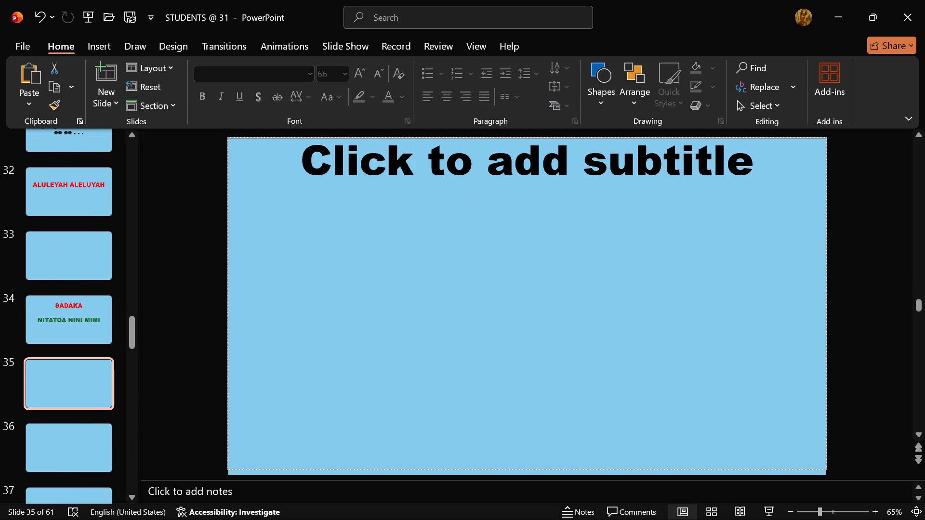
click(451, 164)
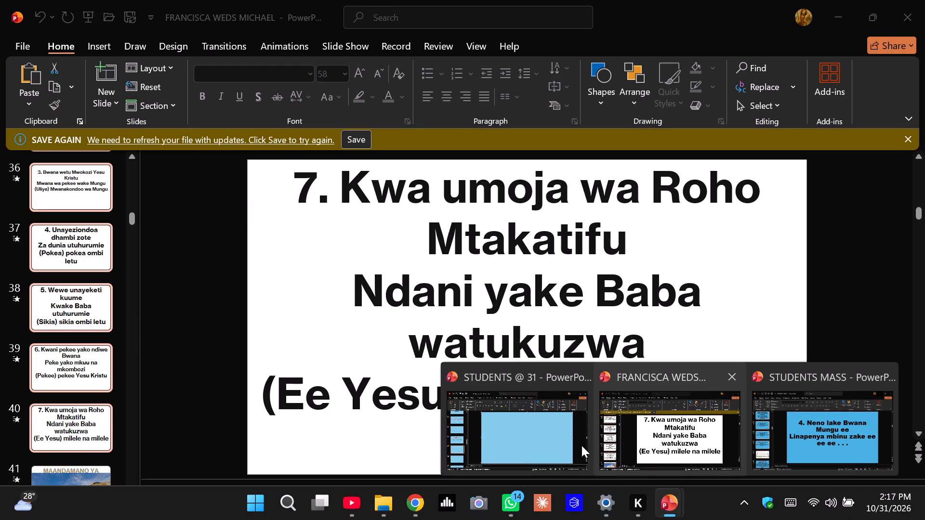
click(803, 429)
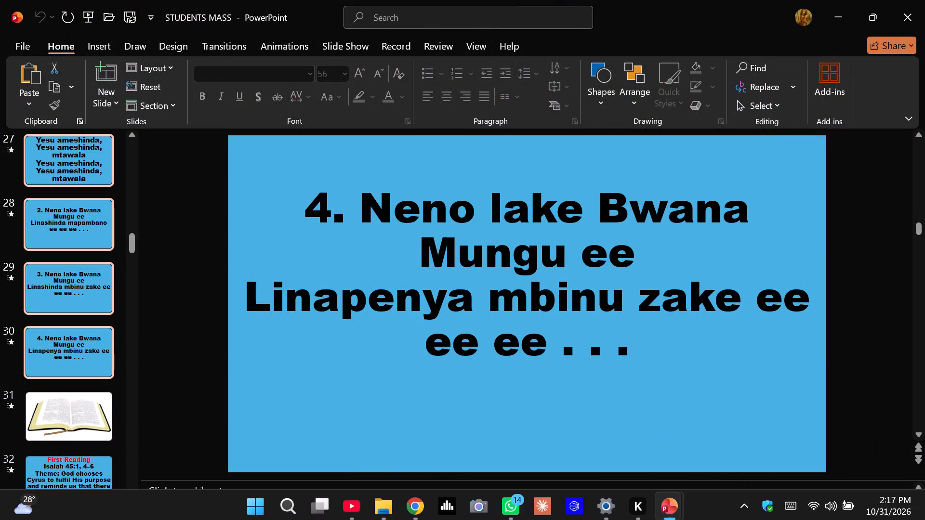
scroll(383, 318, up, 1)
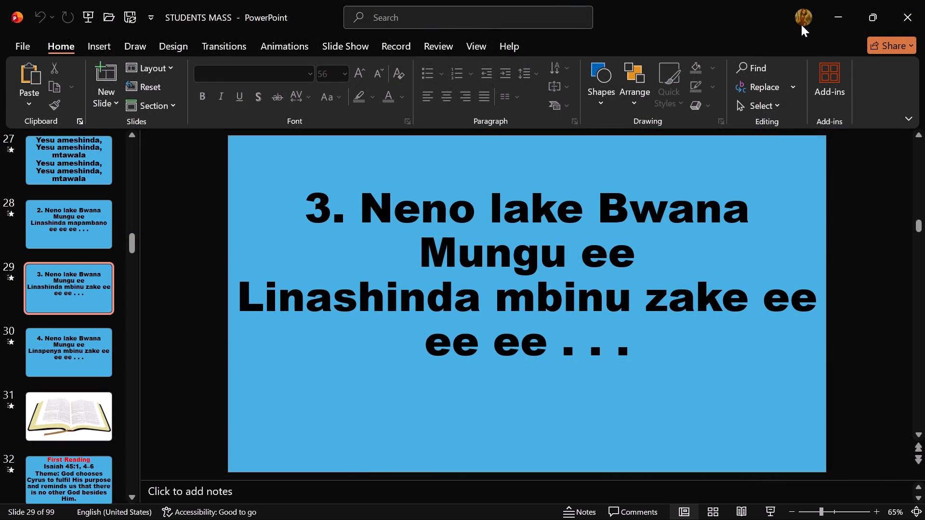
click(907, 13)
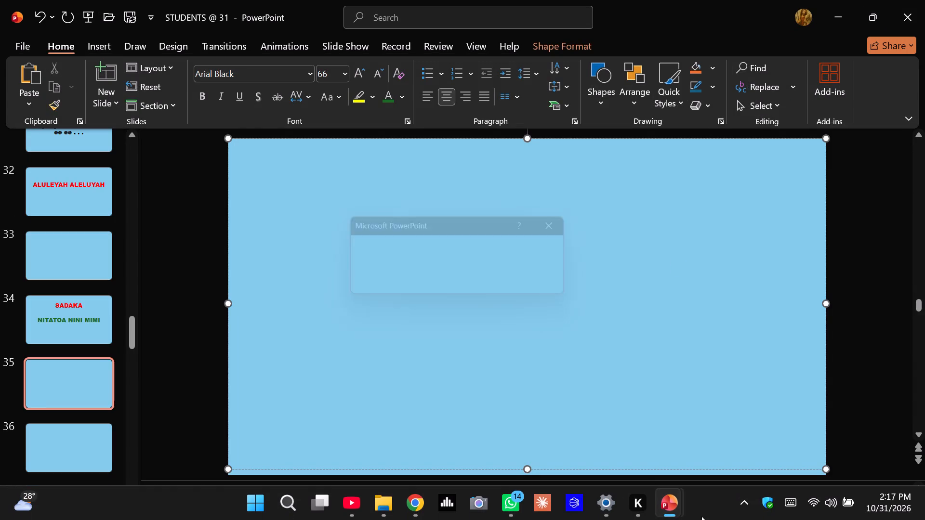
Search the FRANCISCA WEDS MICHAEL presentation for NITATOA NINI and go to the first lyric slide after the song title.
click(773, 445)
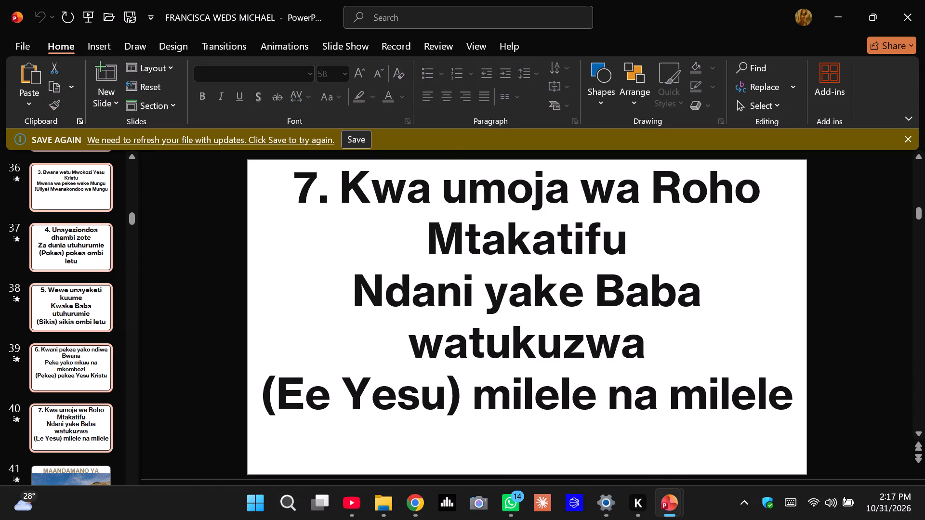
click(767, 66)
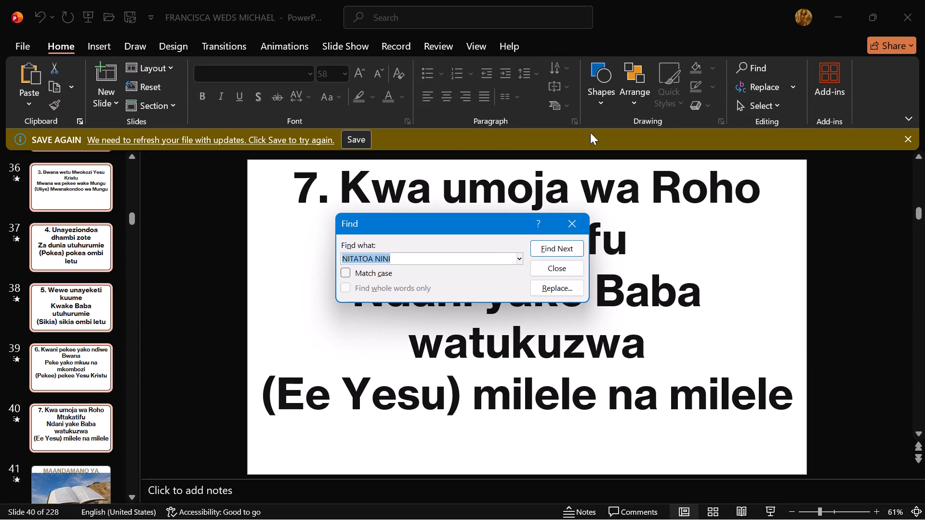
click(555, 244)
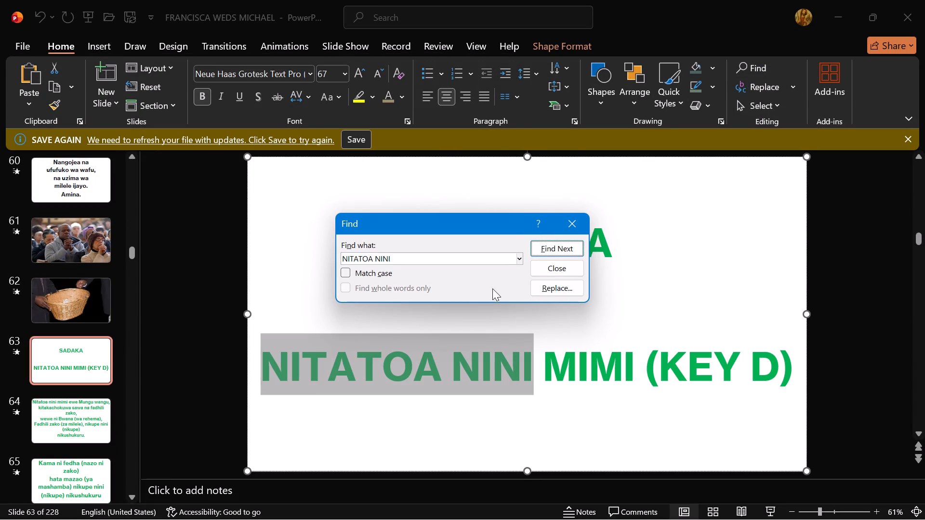
click(533, 347)
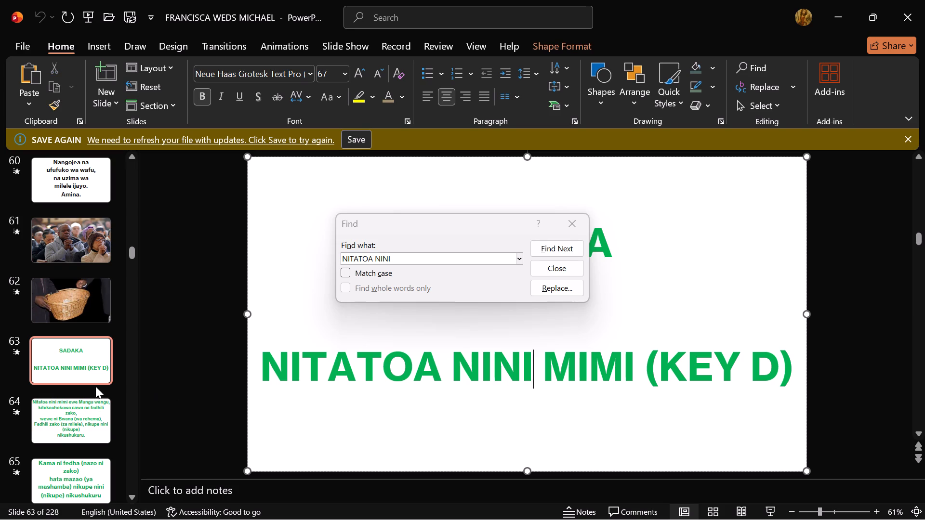
click(75, 403)
click(569, 269)
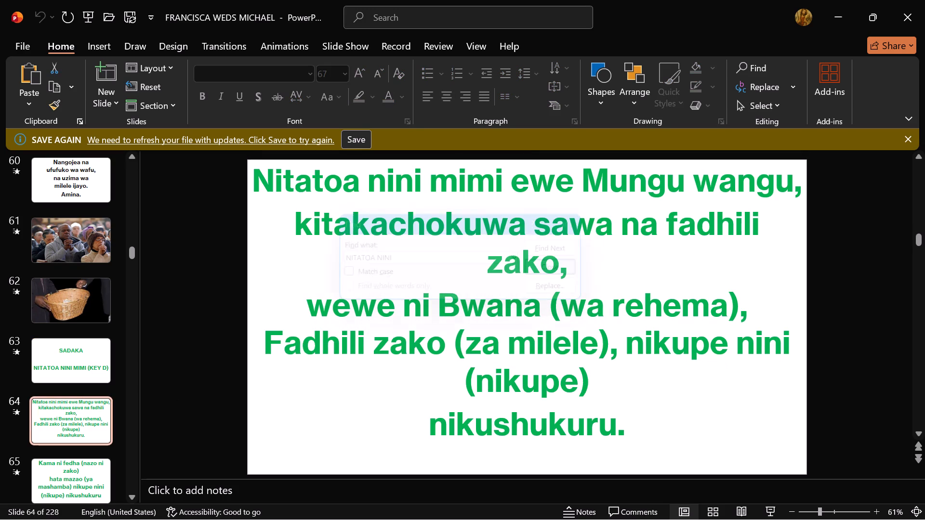
Copy the Nitatoa nini mimi lyric slides 64 to 69, from the chorus through verse 4.
ctrl+click(85, 416)
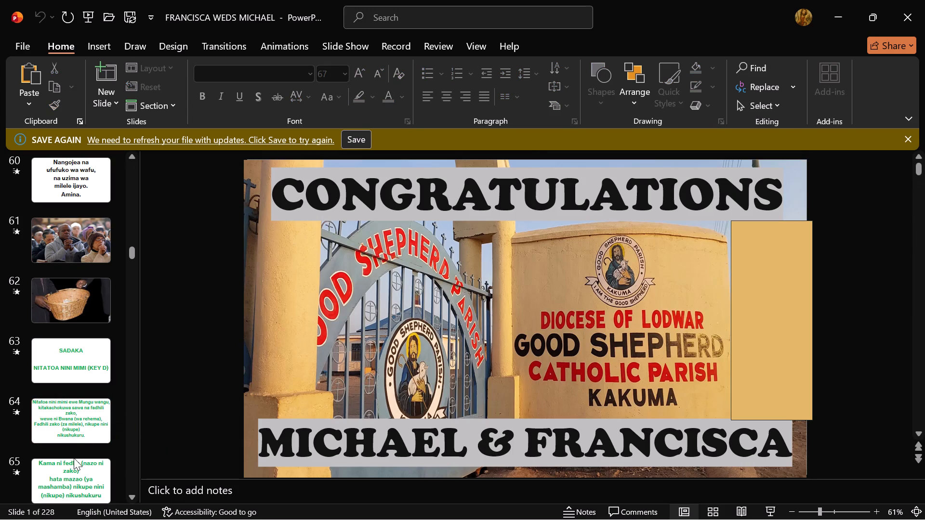
ctrl+click(72, 435)
ctrl+click(69, 484)
ctrl+click(82, 429)
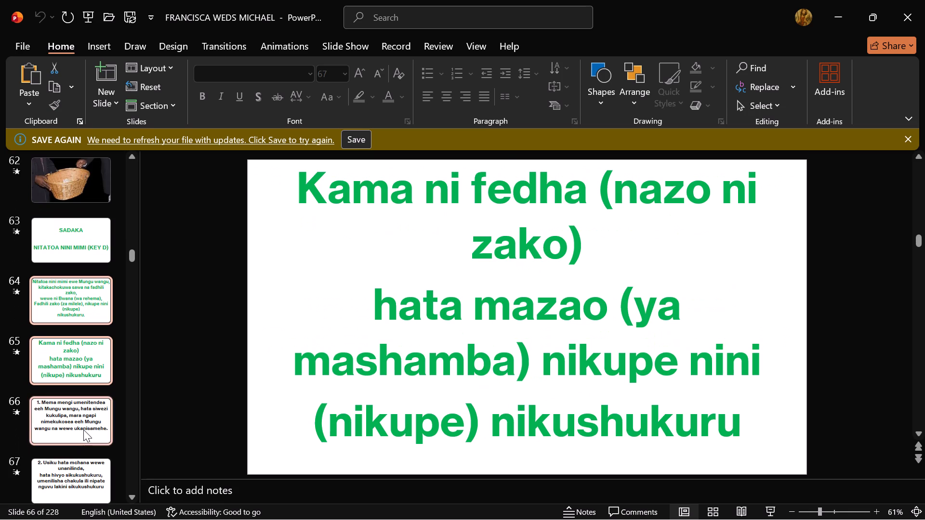
ctrl+click(73, 479)
ctrl+click(84, 437)
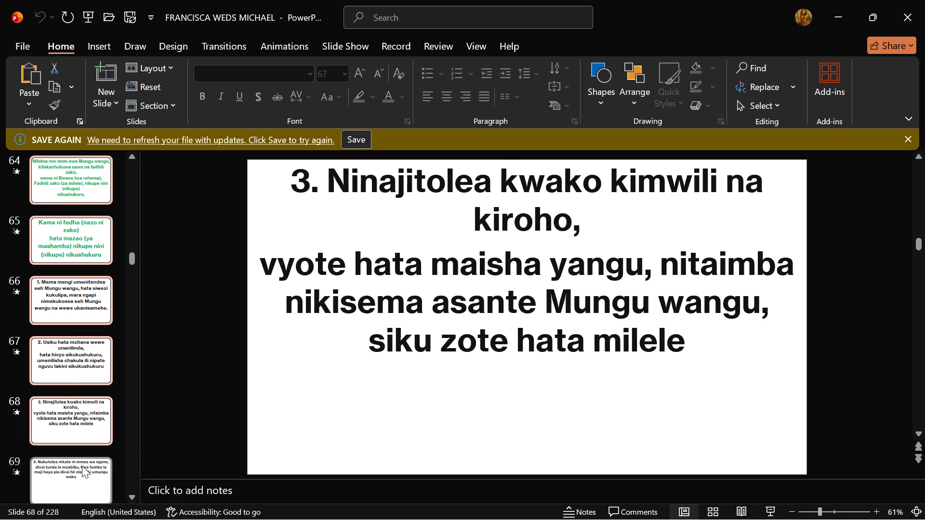
ctrl+click(84, 468)
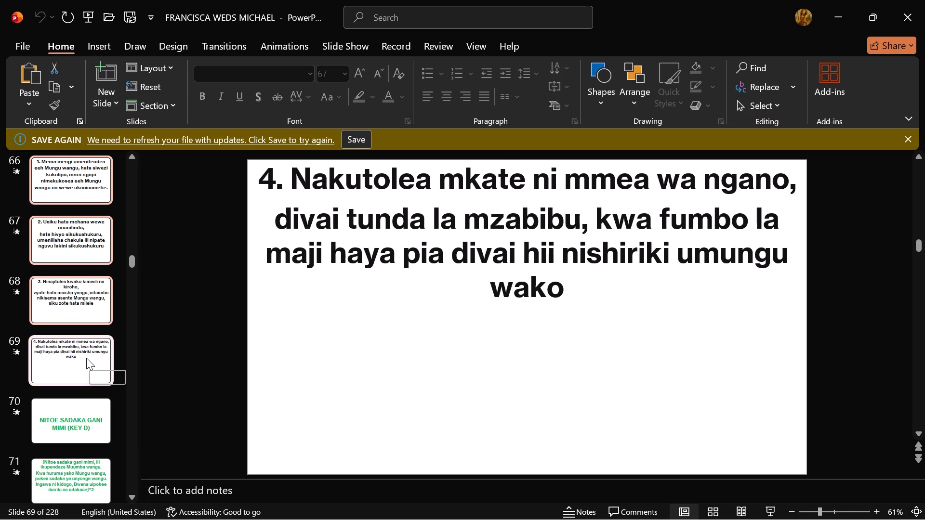
right_click(86, 359)
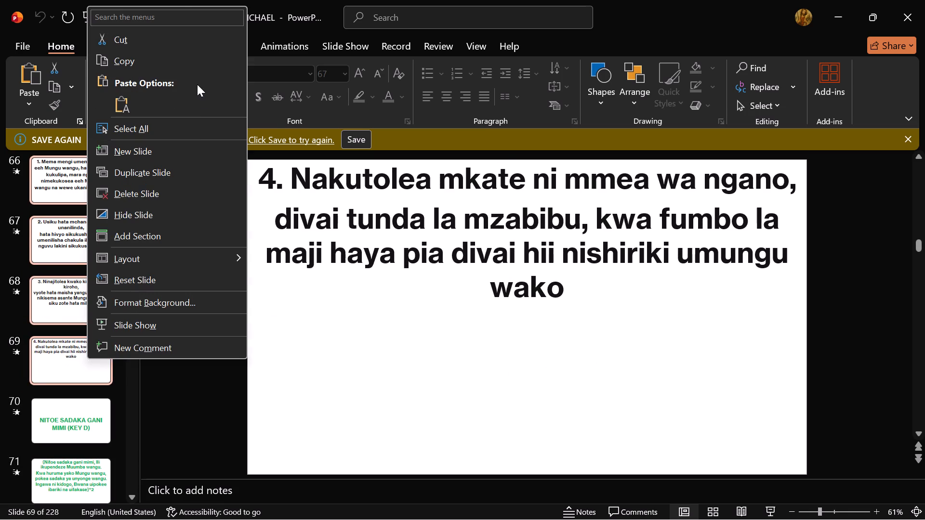
click(197, 62)
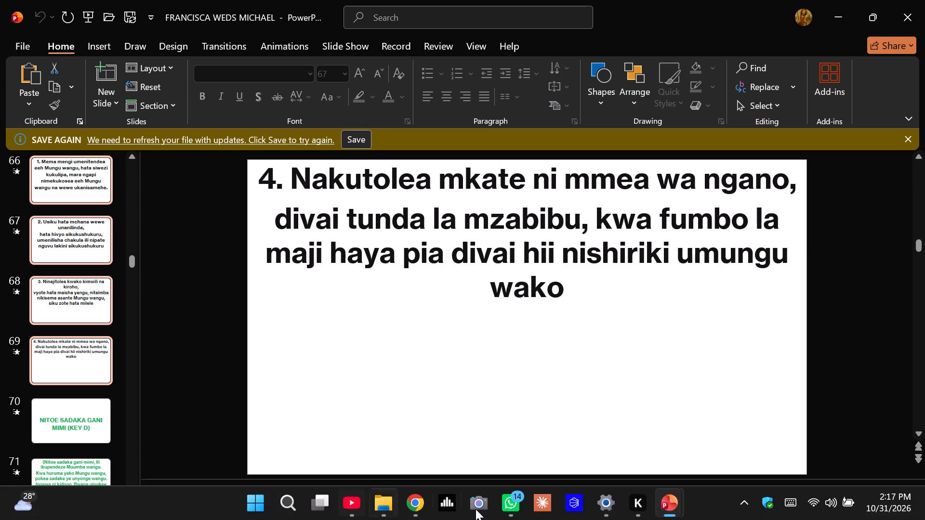
Paste the copied lyric slides into STUDENTS @ 31 after the empty slide 35.
click(609, 415)
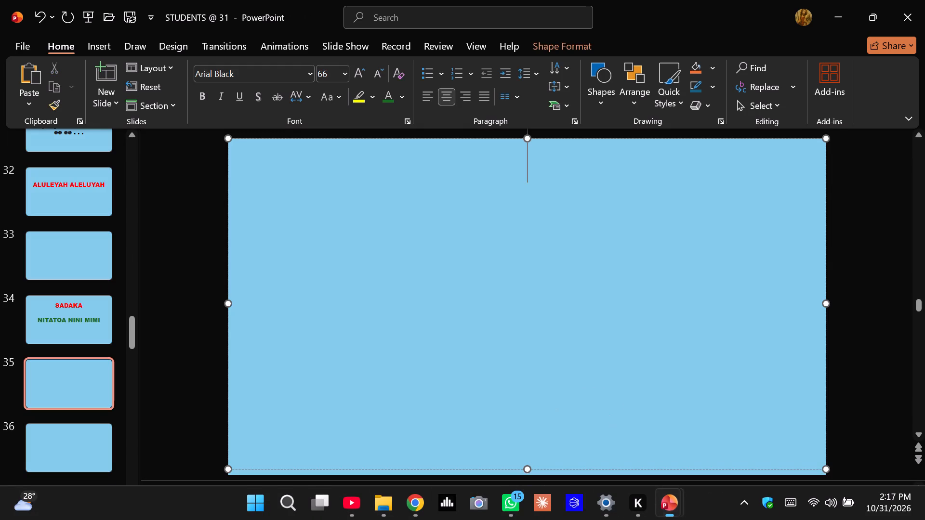
key(ctrl+v)
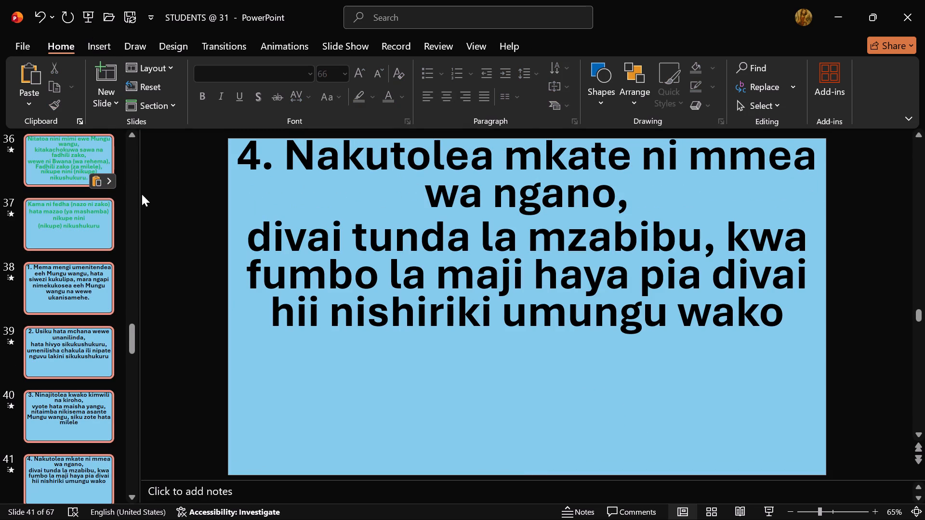
Move the empty slide 35 from between the SADAKA title and the chorus to position 43, past the pasted lyric slides.
scroll(72, 285, up, 2)
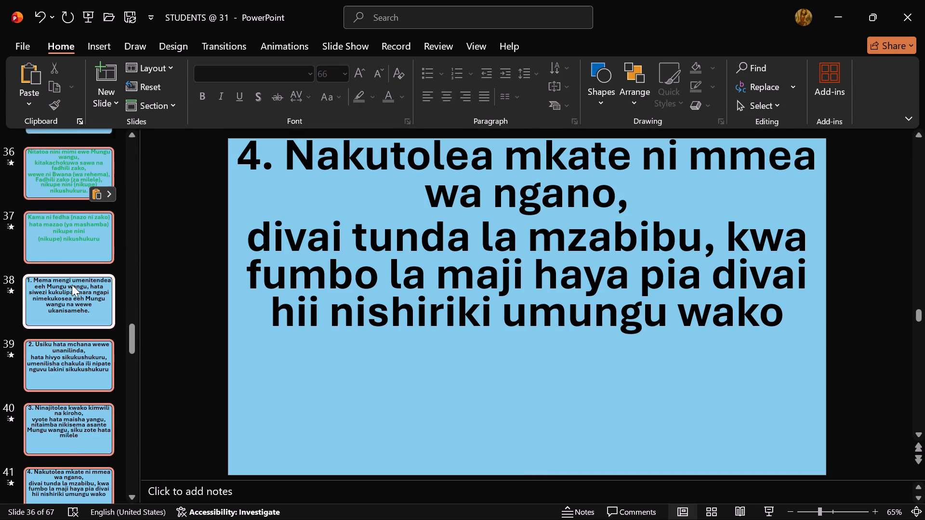
scroll(72, 285, up, 4)
click(70, 285)
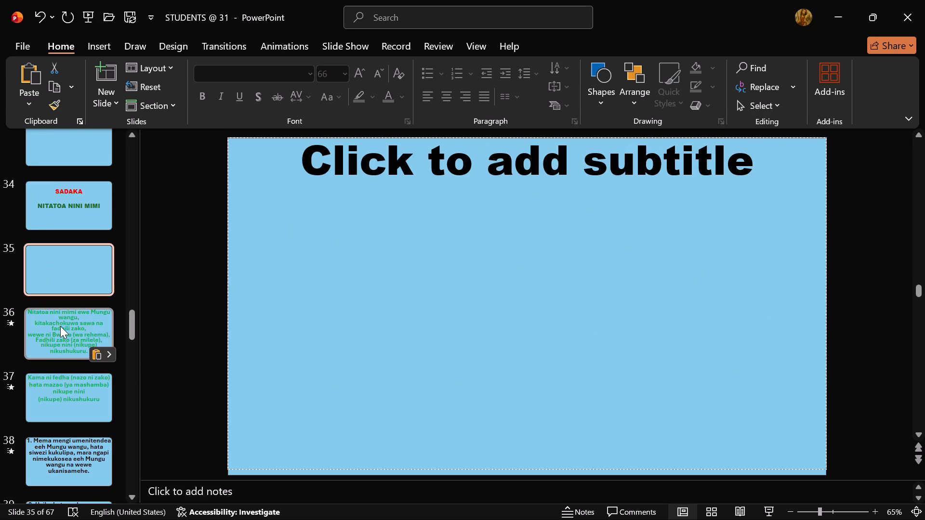
click(60, 326)
click(74, 268)
drag(74, 268, 78, 306)
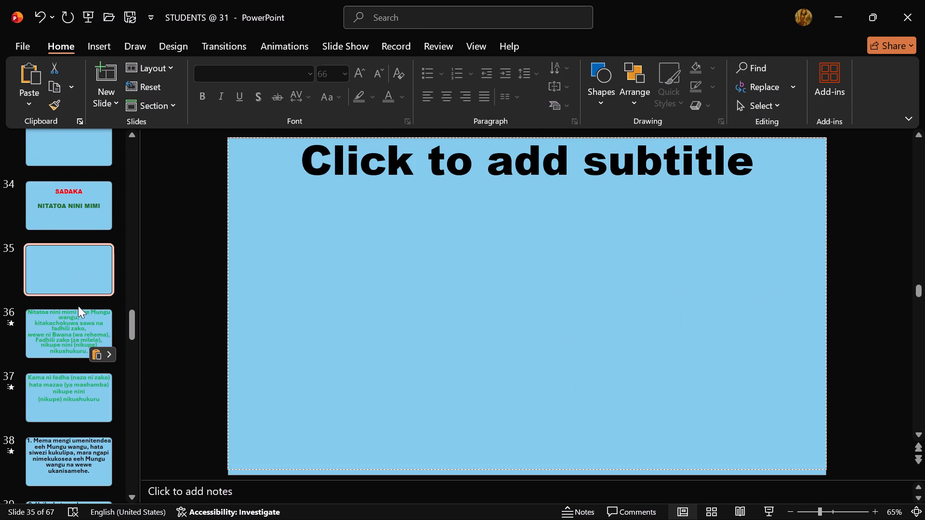
drag(78, 306, 58, 403)
drag(85, 270, 71, 450)
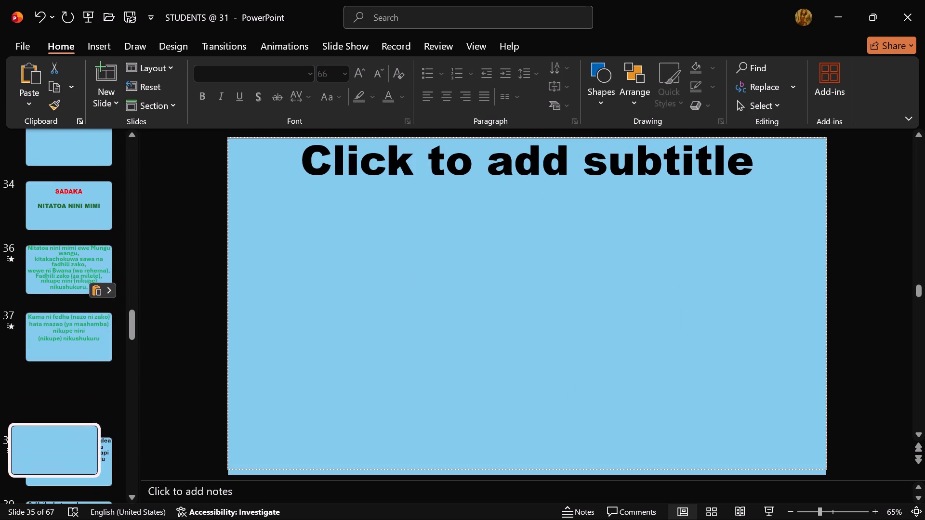
drag(71, 450, 82, 399)
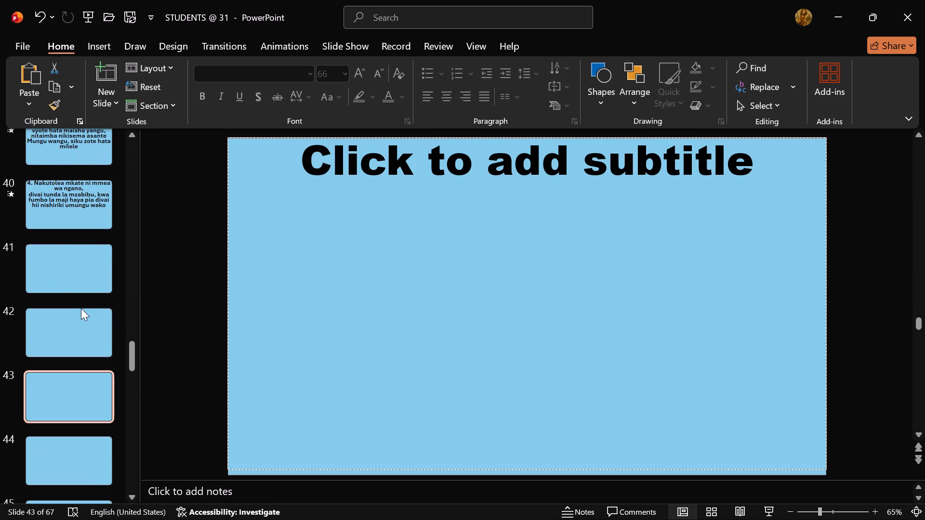
Cut the empty slide 33 between the ALULEYAH ALELUYAH and SADAKA title slides.
scroll(81, 307, up, 18)
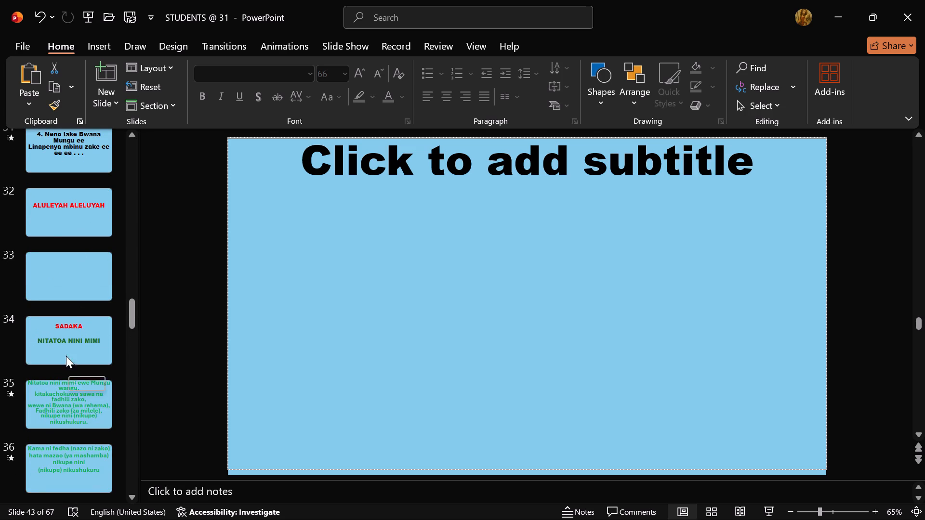
right_click(77, 288)
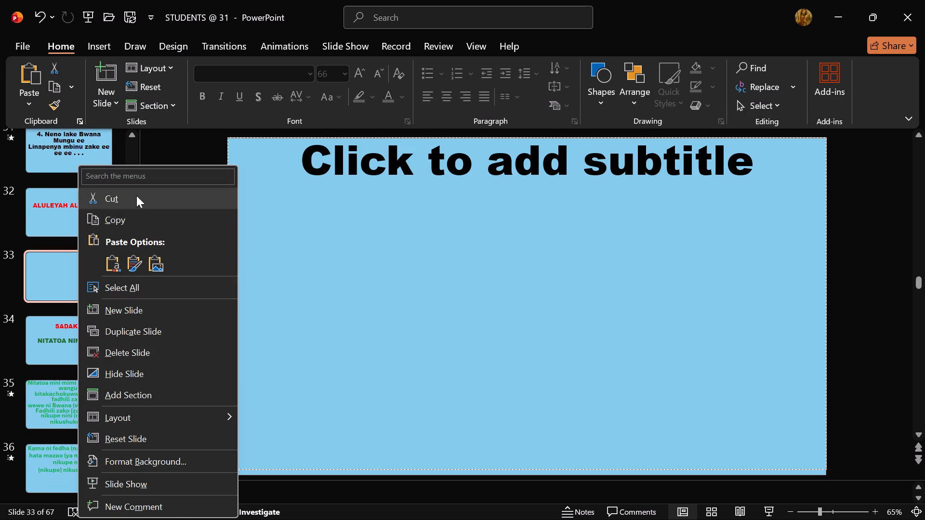
click(136, 195)
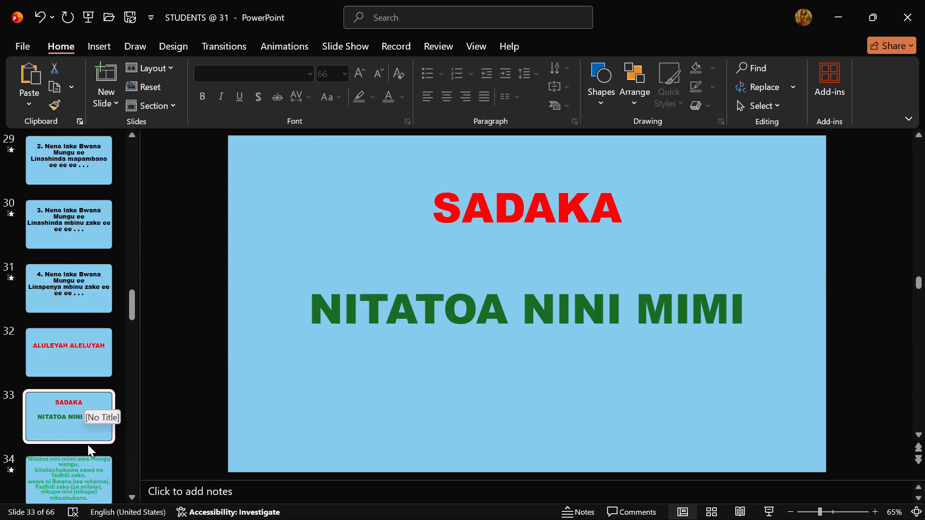
Format all the chorus text on slide 34, starting Nitatoa nini mimi ewe Mungu wangu, in black Arial Black.
scroll(69, 432, down, 2)
click(66, 423)
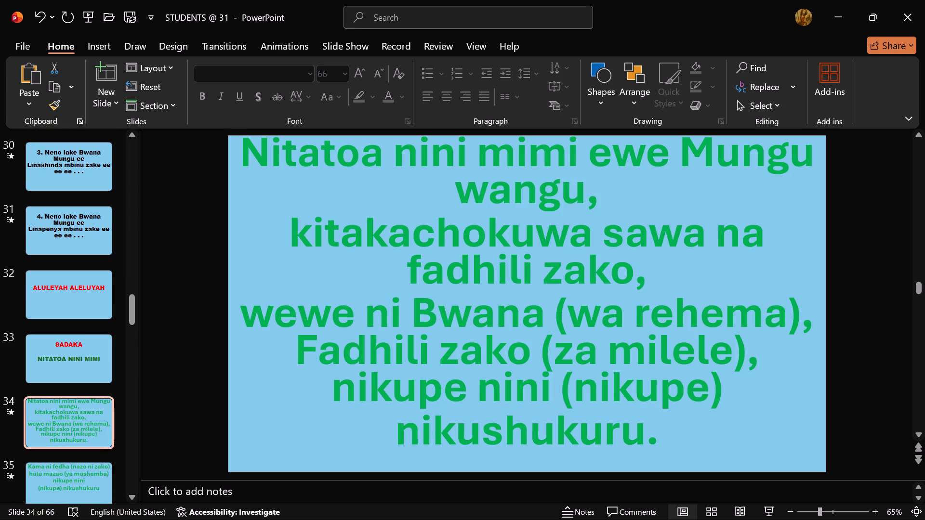
click(259, 160)
drag(241, 173, 349, 276)
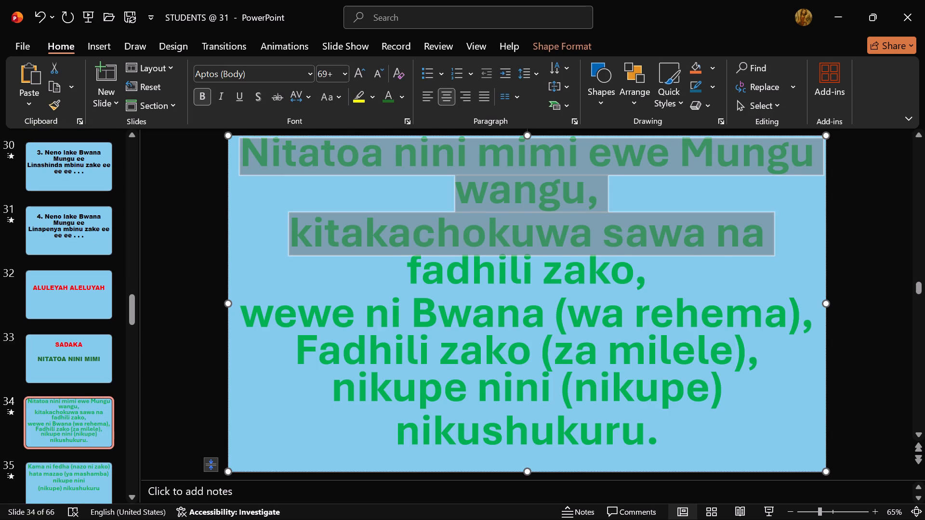
click(673, 444)
drag(673, 444, 260, 125)
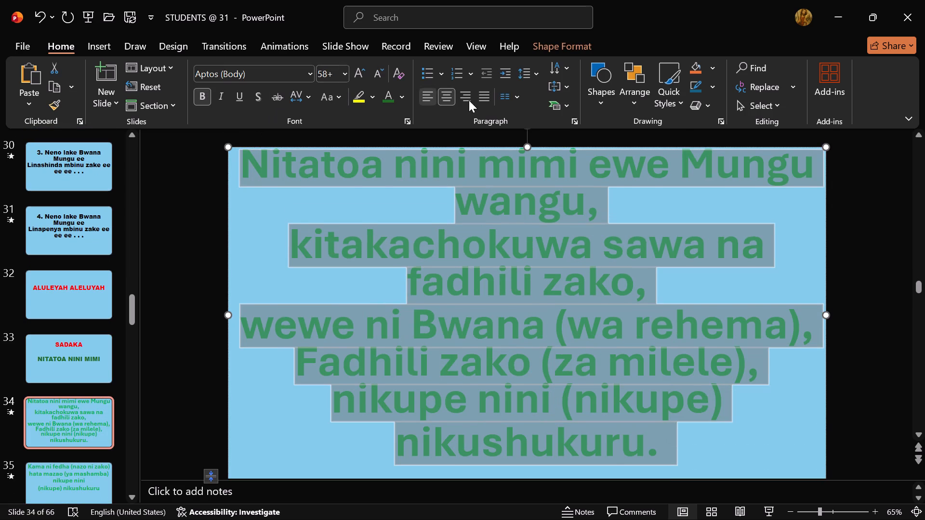
click(398, 92)
click(417, 169)
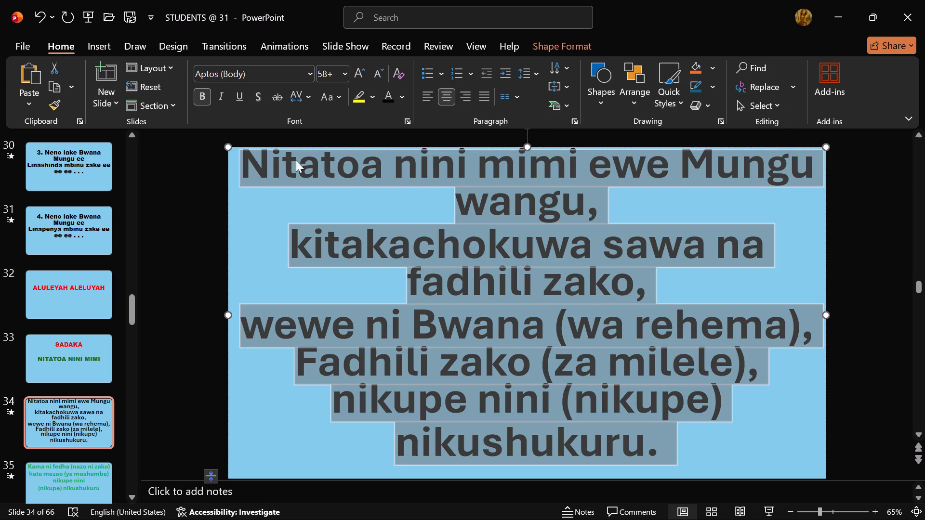
click(306, 65)
click(298, 183)
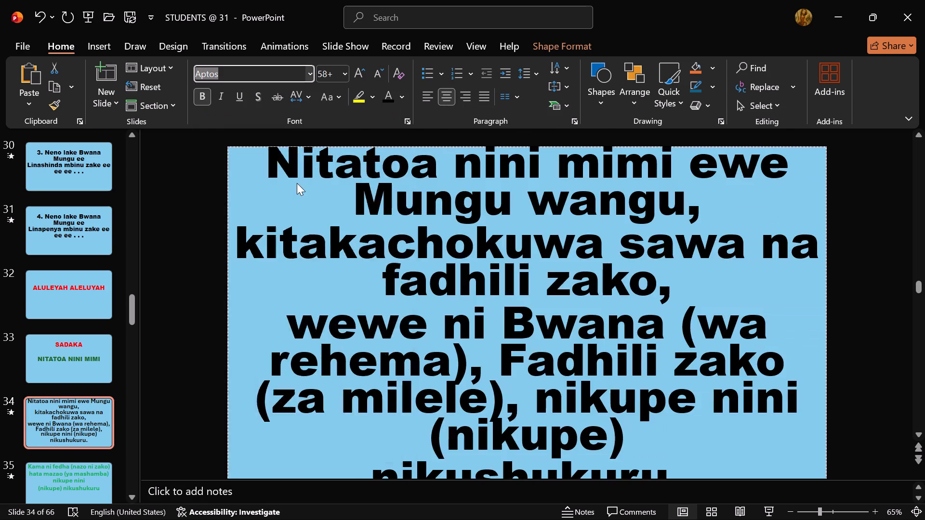
click(422, 265)
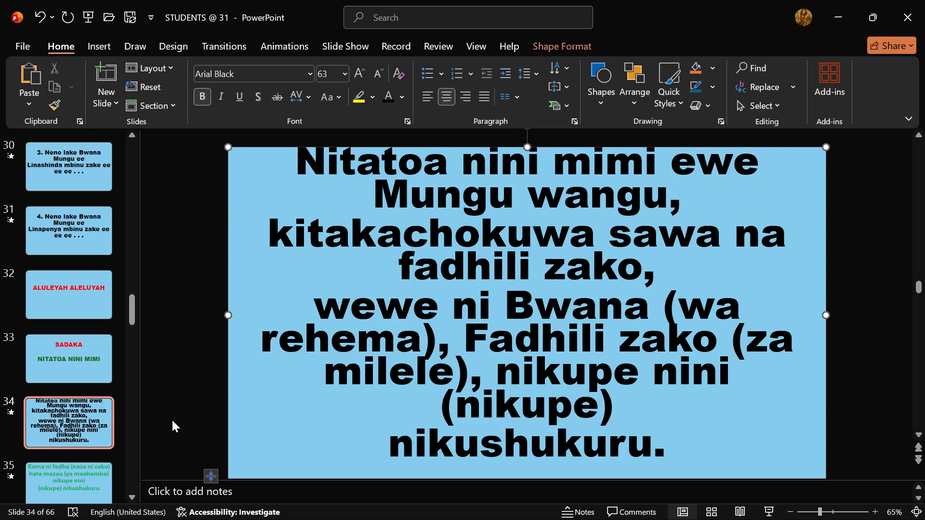
Format all the text on slide 35, starting Kama ni fedha (nazo ni zako), in black Arial Black.
scroll(123, 415, down, 1)
click(89, 432)
click(87, 442)
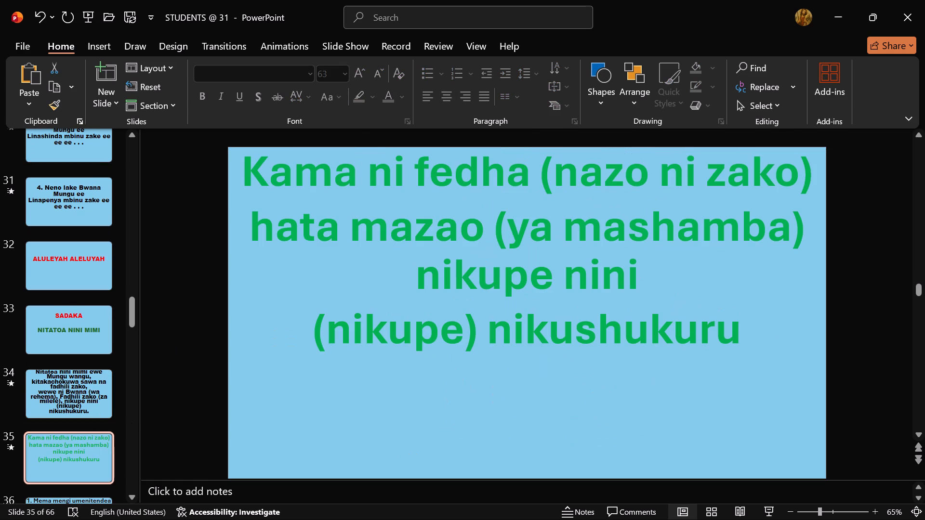
click(250, 179)
drag(250, 179, 784, 301)
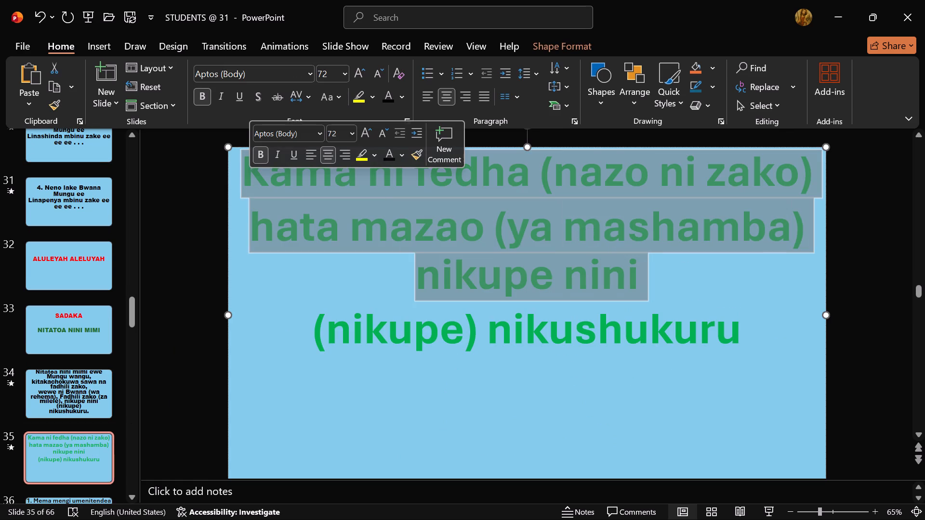
drag(784, 301, 774, 328)
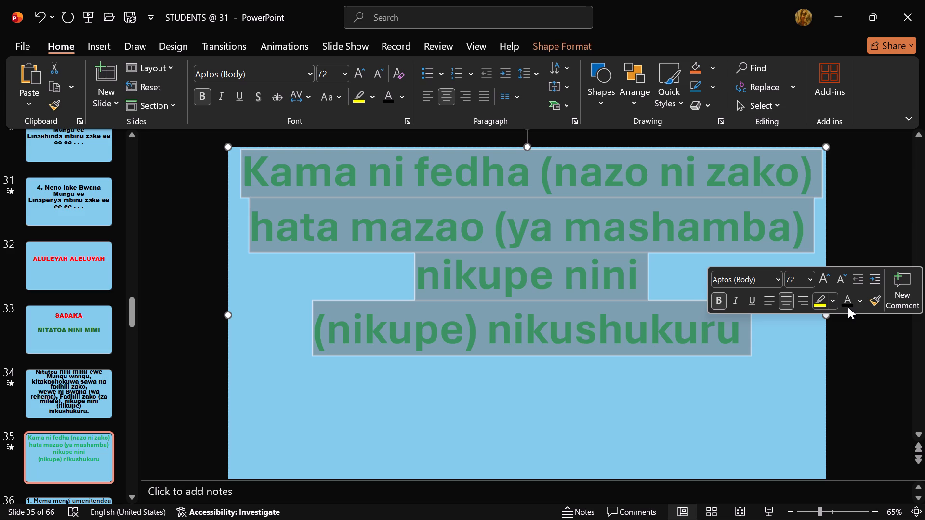
click(848, 307)
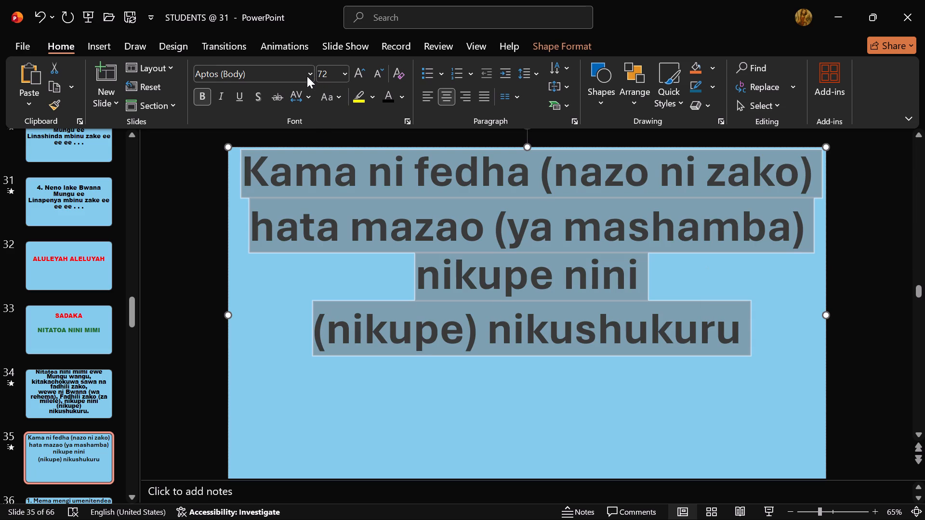
click(307, 76)
click(287, 183)
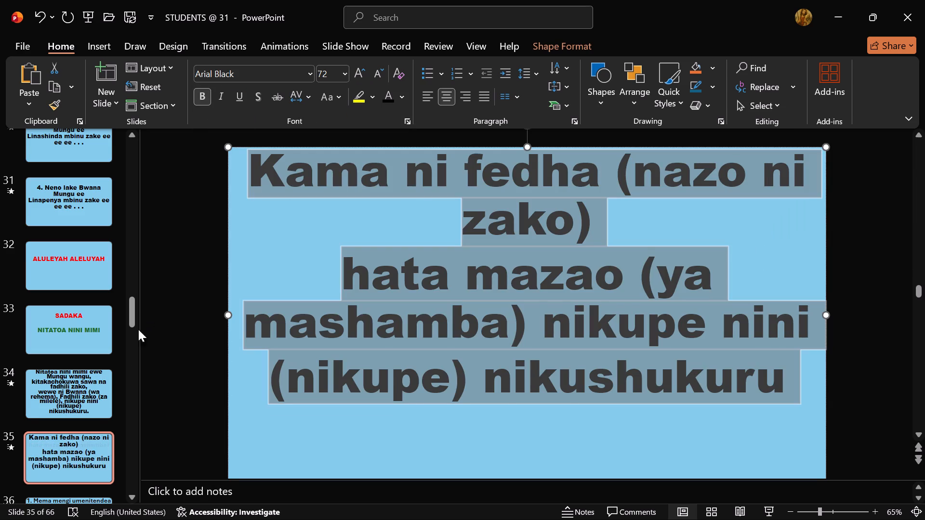
Format verse 1 on slide 36, starting Mema mengi umenitendea, in black Arial Black and delete the empty line at its end.
scroll(93, 382, down, 7)
click(75, 314)
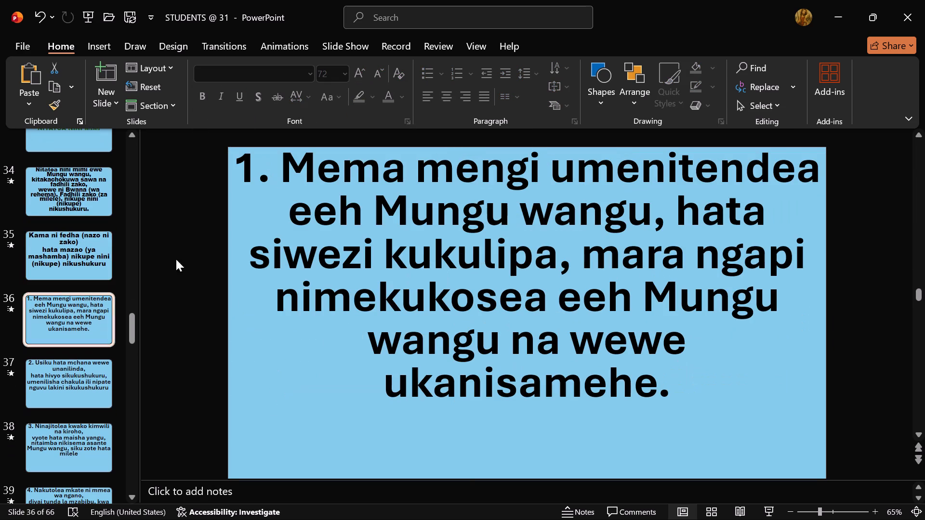
click(240, 178)
drag(240, 178, 682, 484)
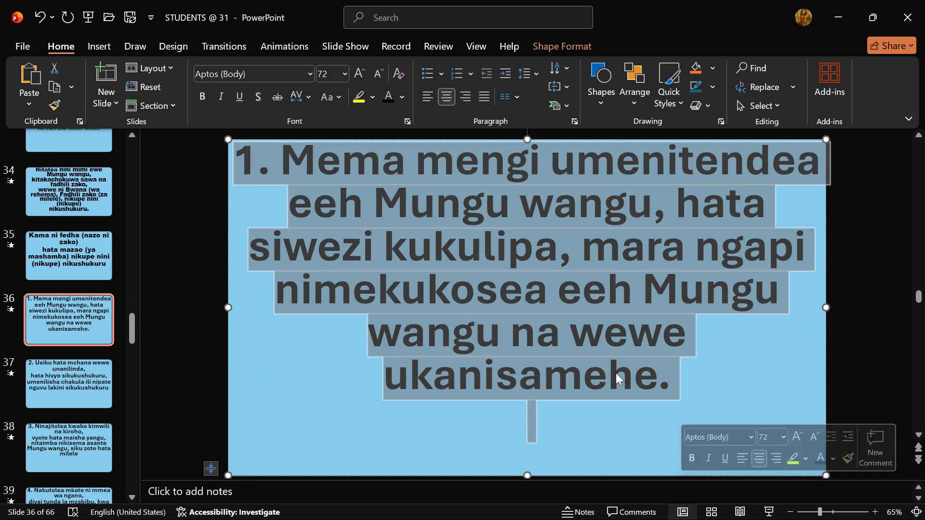
click(400, 105)
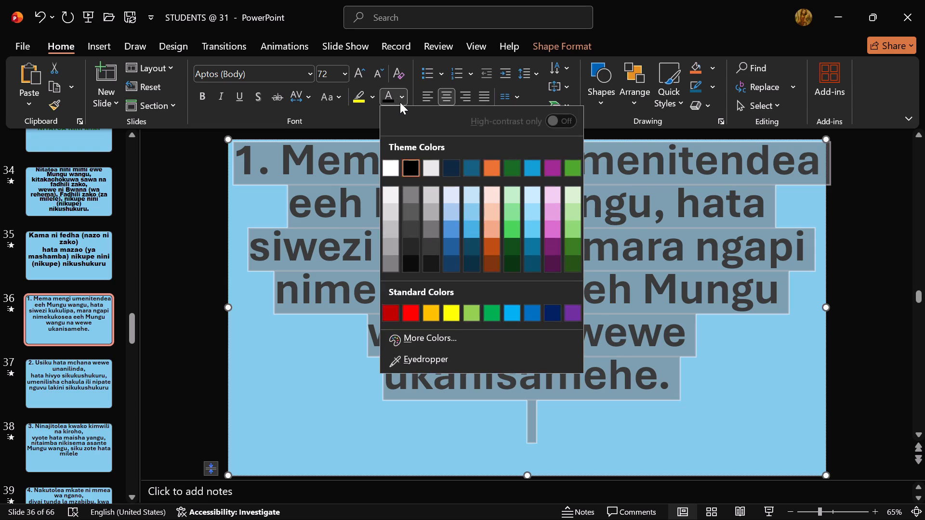
click(392, 96)
click(389, 103)
click(389, 103)
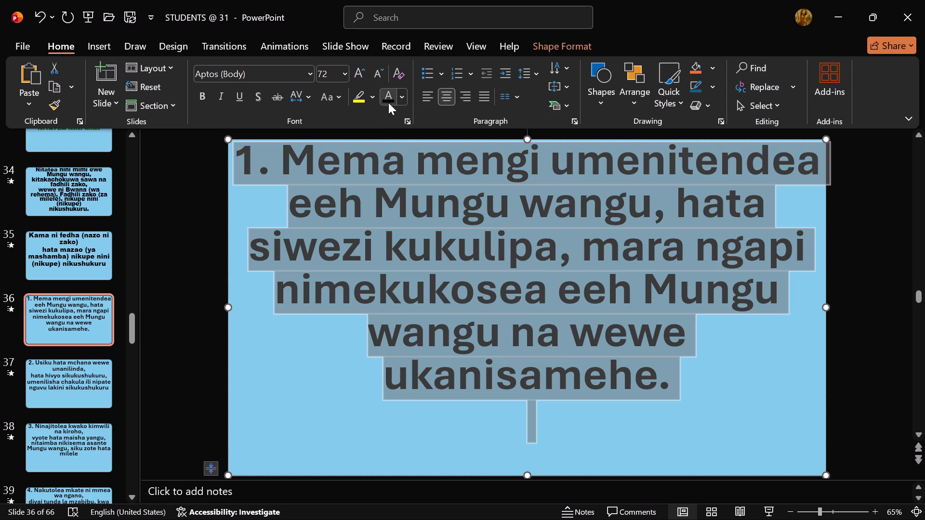
click(311, 76)
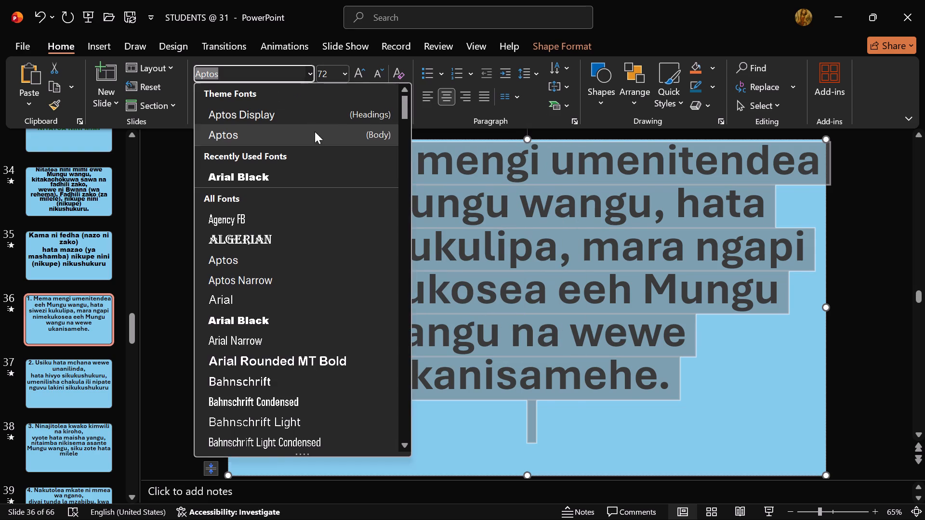
click(315, 171)
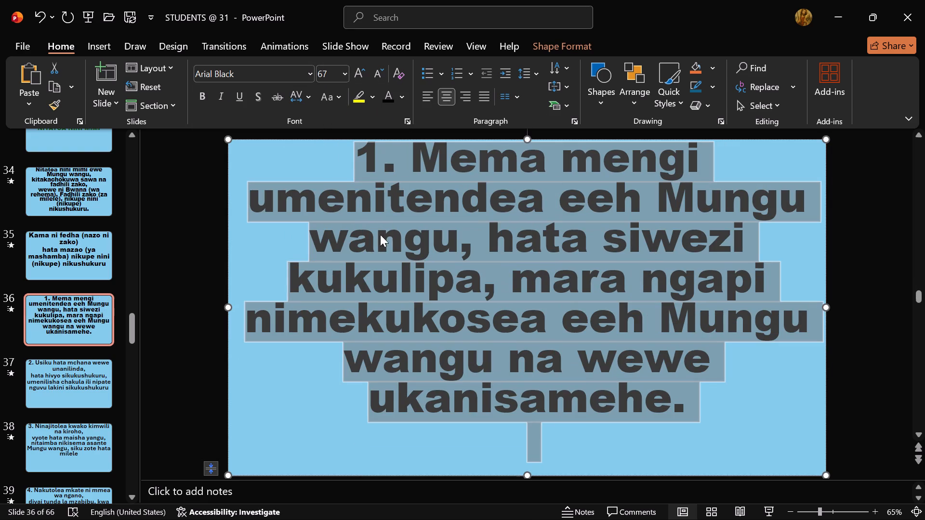
click(572, 430)
key(BackSpace)
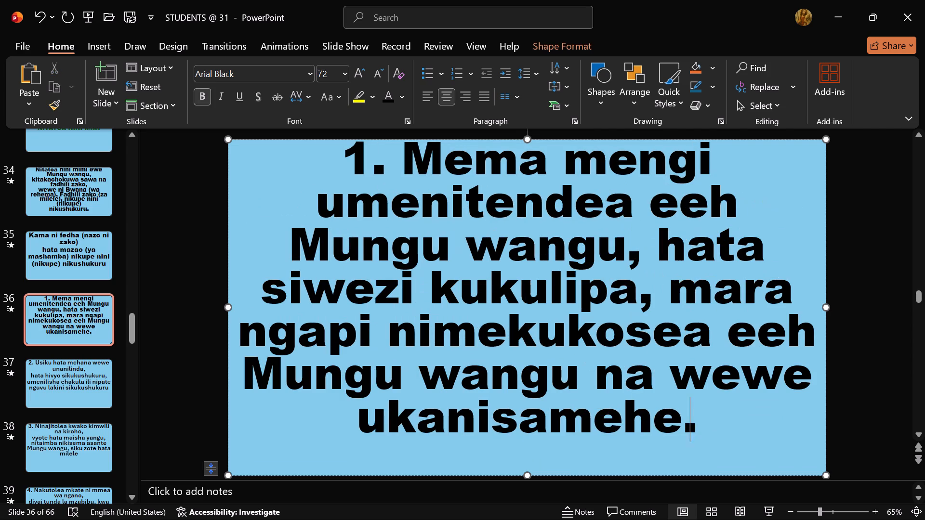
Set verse 2 on slide 37, starting Usiku hata mchana, in Arial Black and delete the two empty lines at its end.
scroll(55, 442, down, 1)
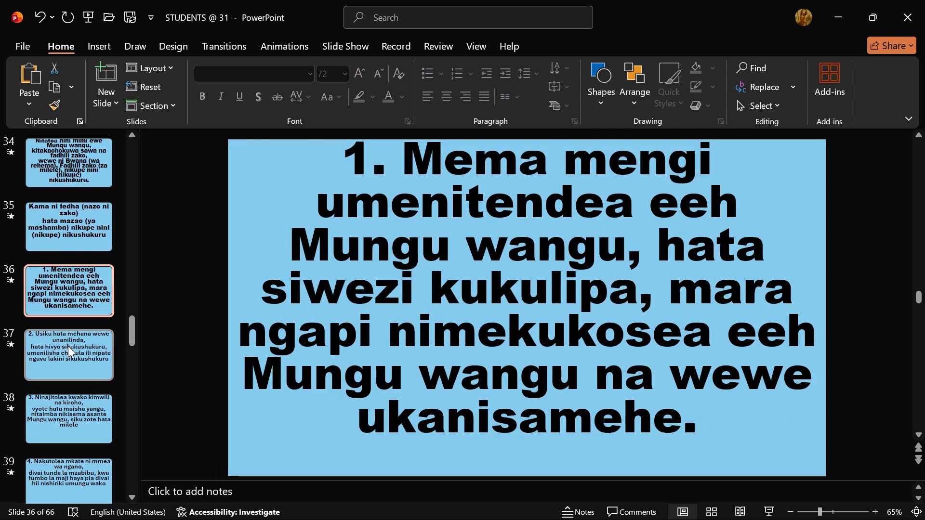
click(67, 346)
drag(253, 165, 630, 424)
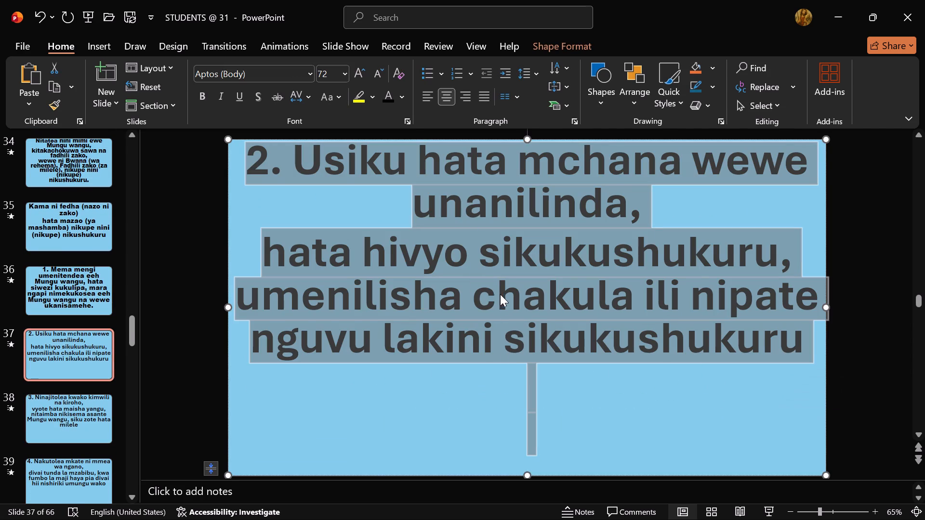
click(311, 72)
click(304, 173)
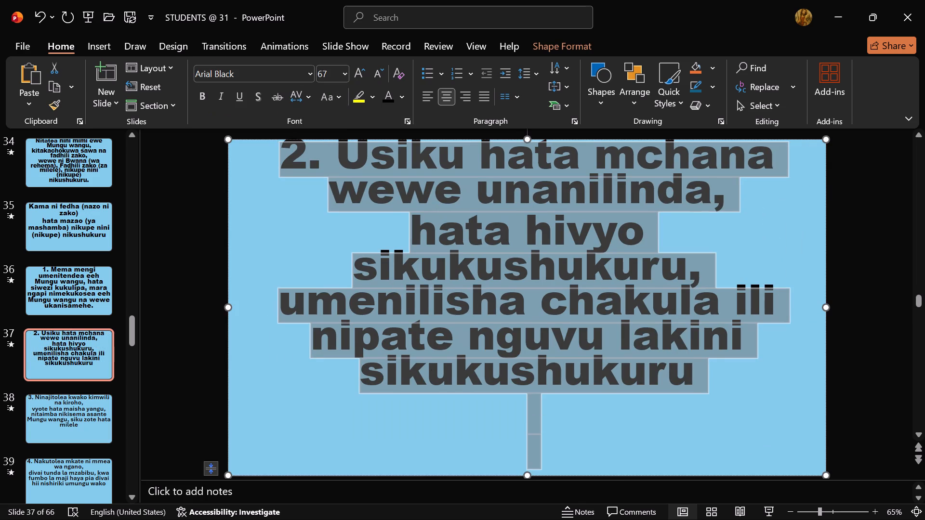
click(578, 452)
key(BackSpace)
key(BackSpace)
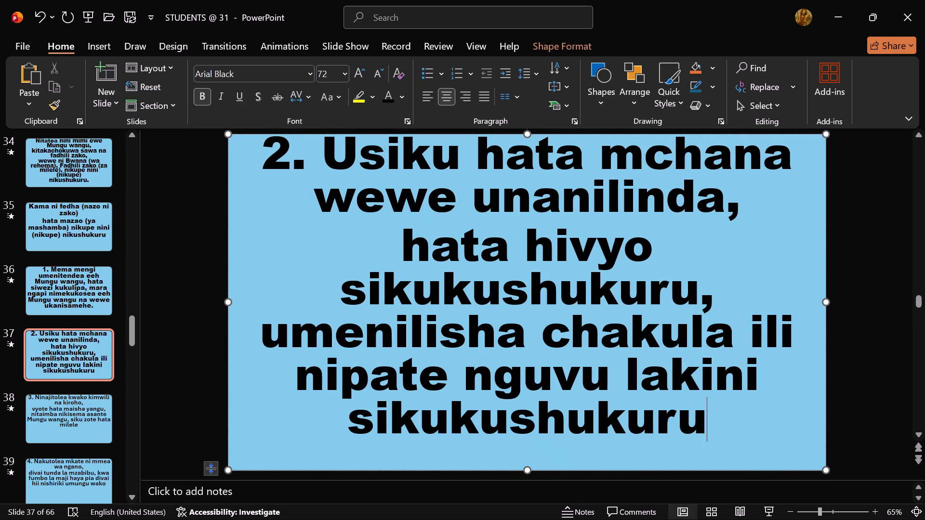
Set all the text of verse 3 on slide 38, starting Ninajitolea kwako kimwili, in Arial Black.
click(79, 417)
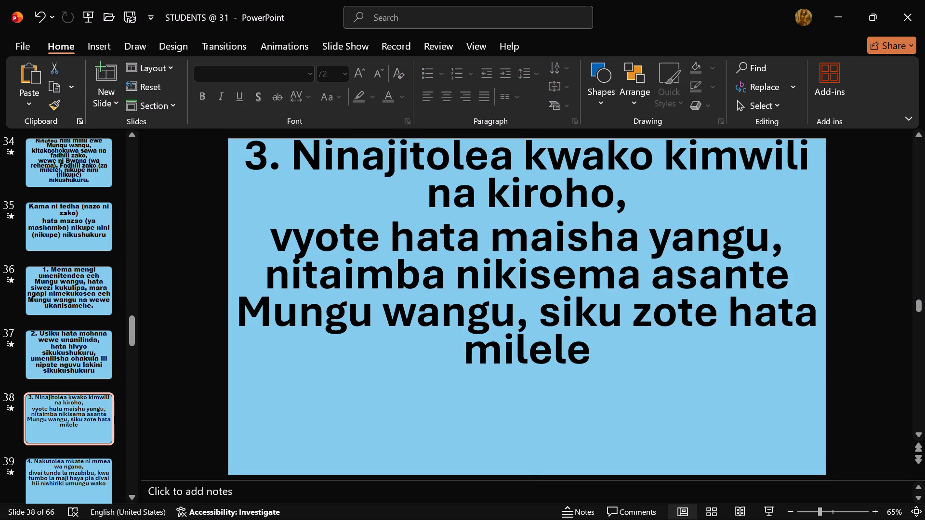
drag(237, 161, 548, 369)
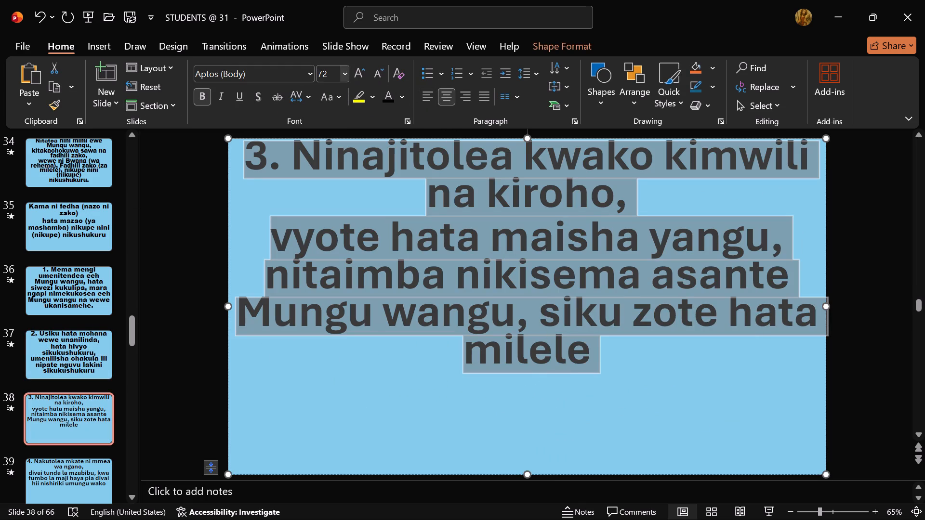
click(308, 77)
click(311, 178)
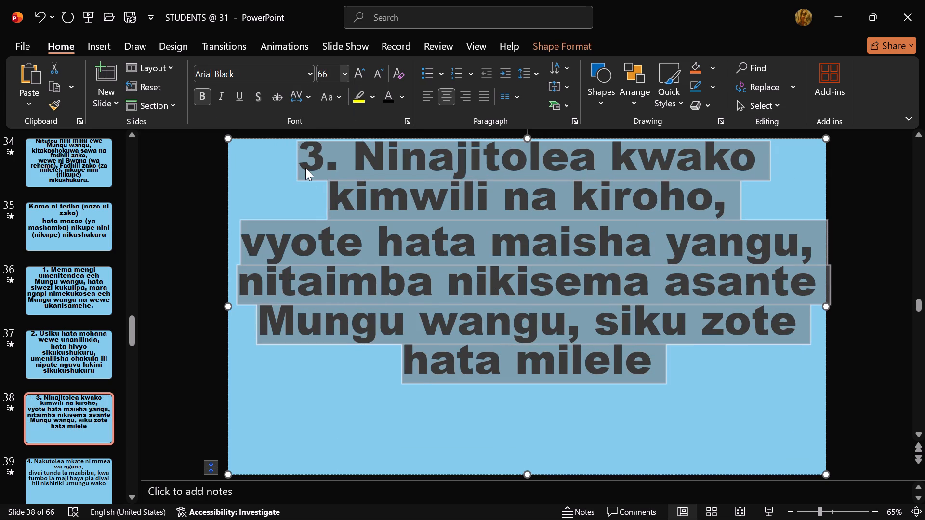
Set all the text of verse 4 on slide 39, starting Nakutolea mkate ni mmea wa ngano, in Arial Black.
scroll(107, 365, down, 1)
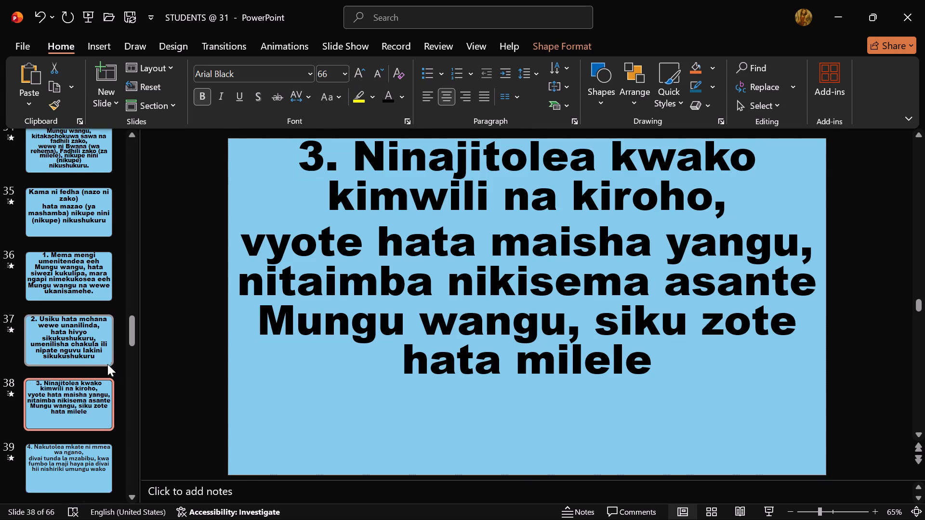
scroll(107, 364, down, 3)
click(99, 356)
click(242, 161)
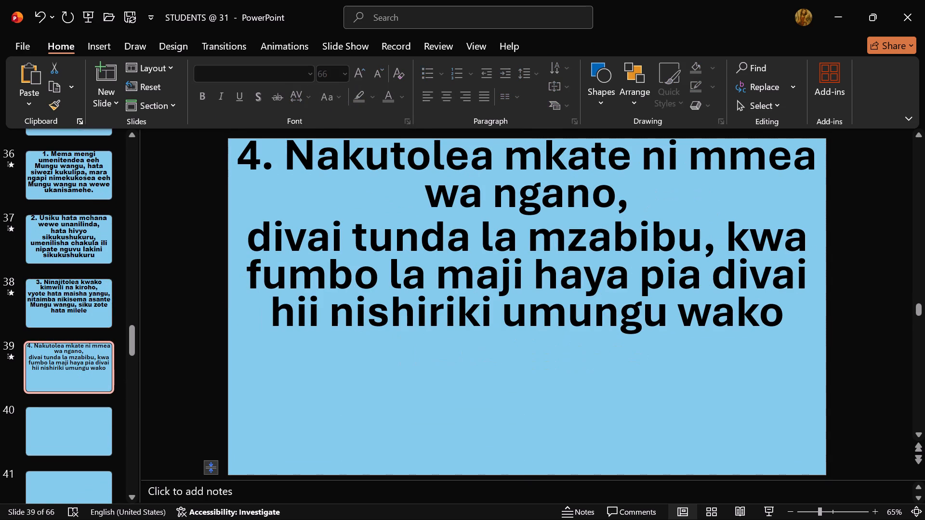
drag(242, 161, 713, 353)
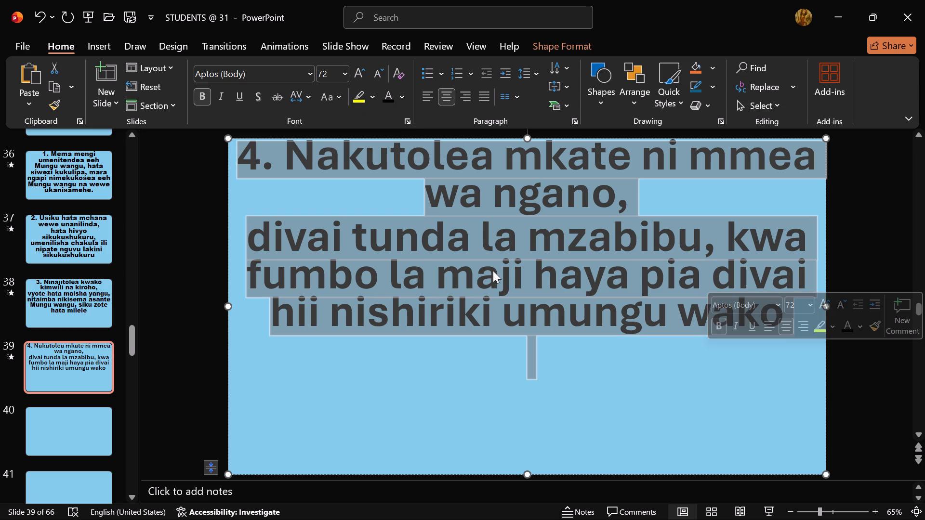
click(308, 66)
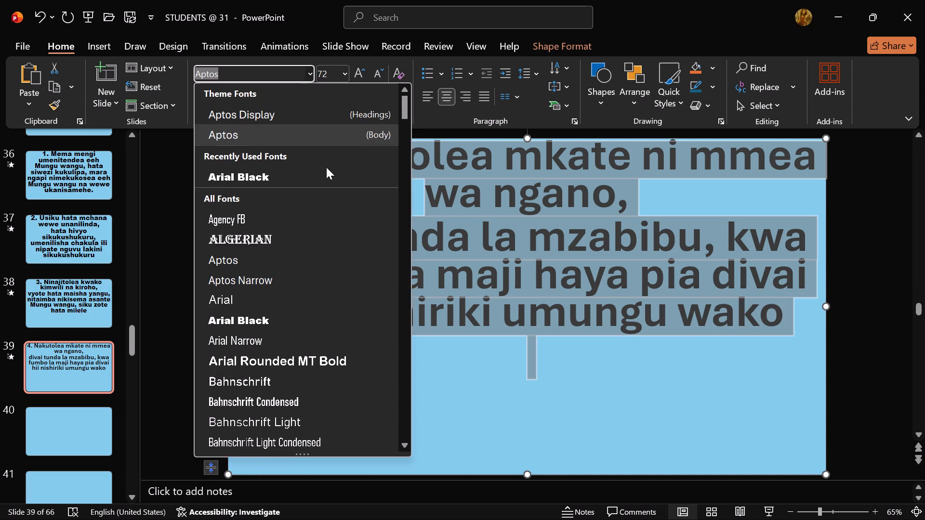
click(311, 166)
click(317, 174)
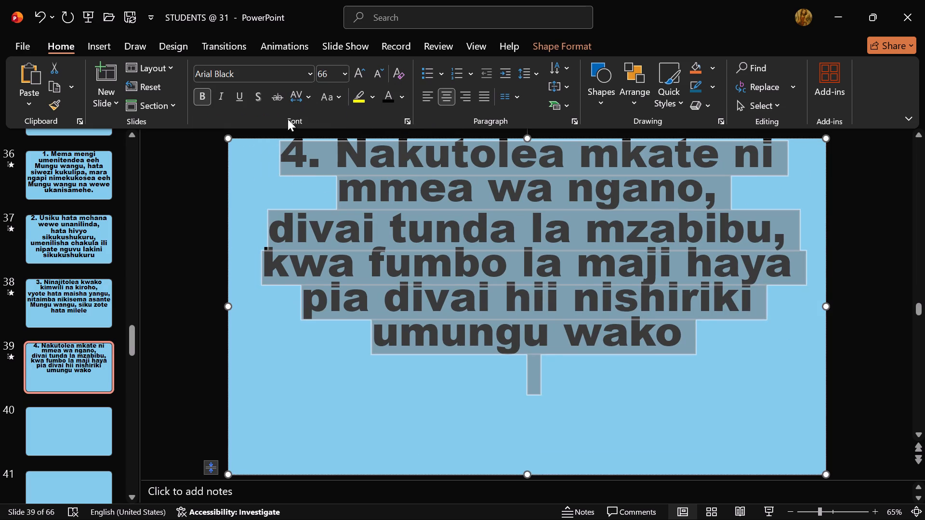
click(307, 195)
click(278, 162)
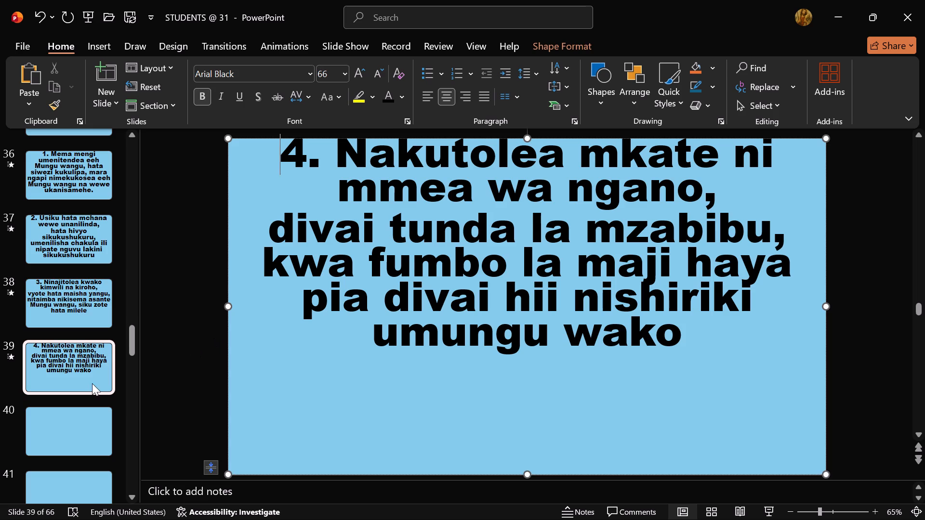
Open the empty slide 40 that follows verse 4.
click(92, 383)
click(87, 431)
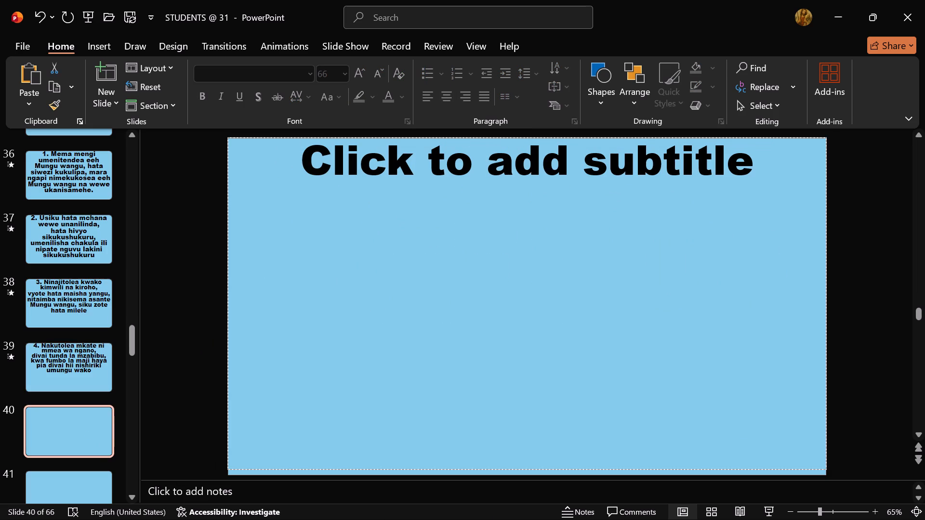
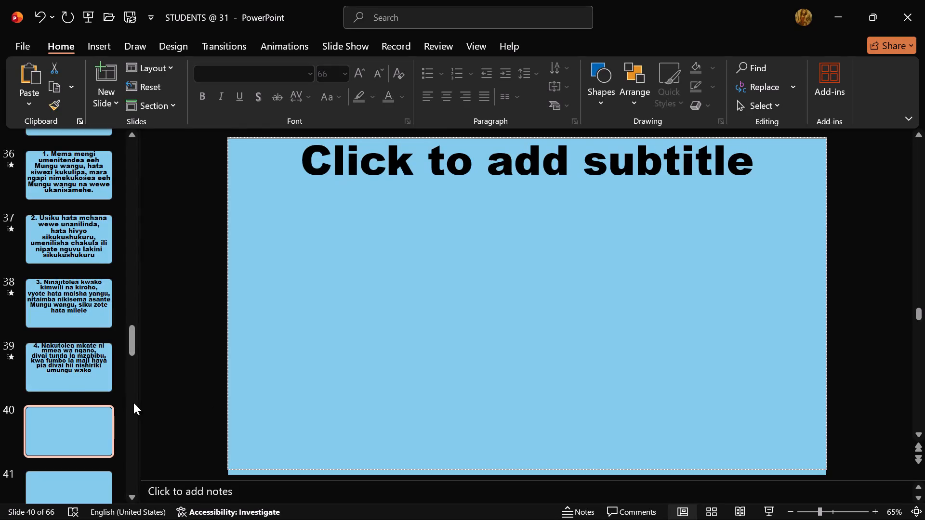
Delete the last empty line below verse 4 on slide 39, starting Nakutolea mkate ni mmea wa ngano.
click(74, 377)
drag(530, 385, 536, 418)
click(528, 437)
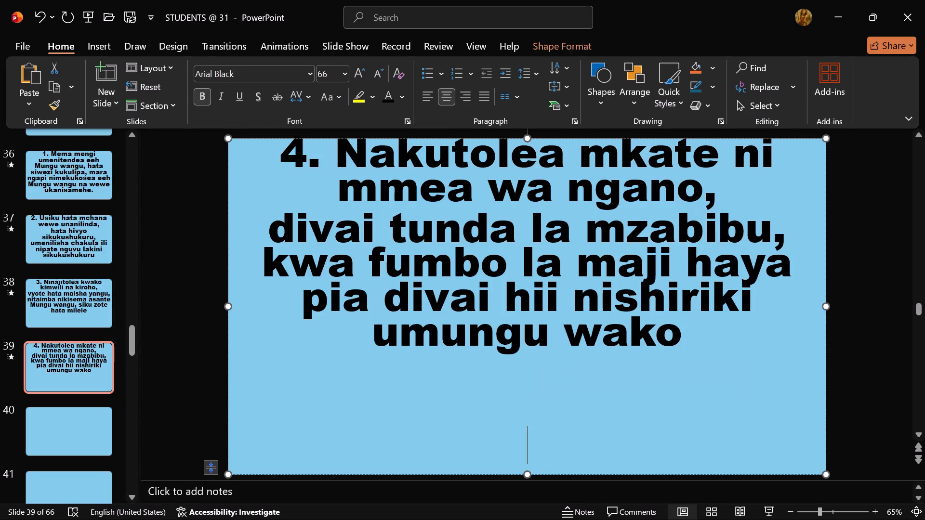
key(BackSpace)
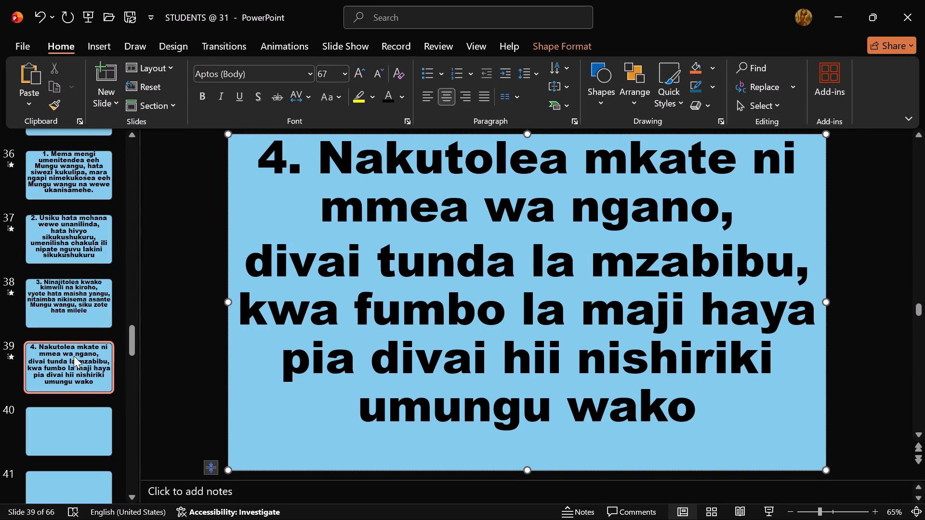
Delete the last empty line below verse 3 on slide 38 and check verses 2 and 1 on the preceding slides.
click(34, 316)
click(576, 441)
key(BackSpace)
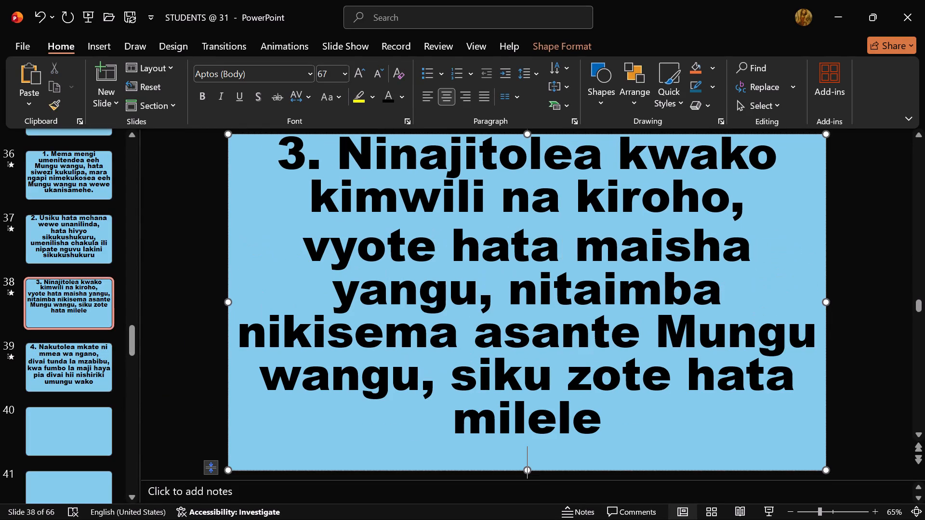
click(65, 247)
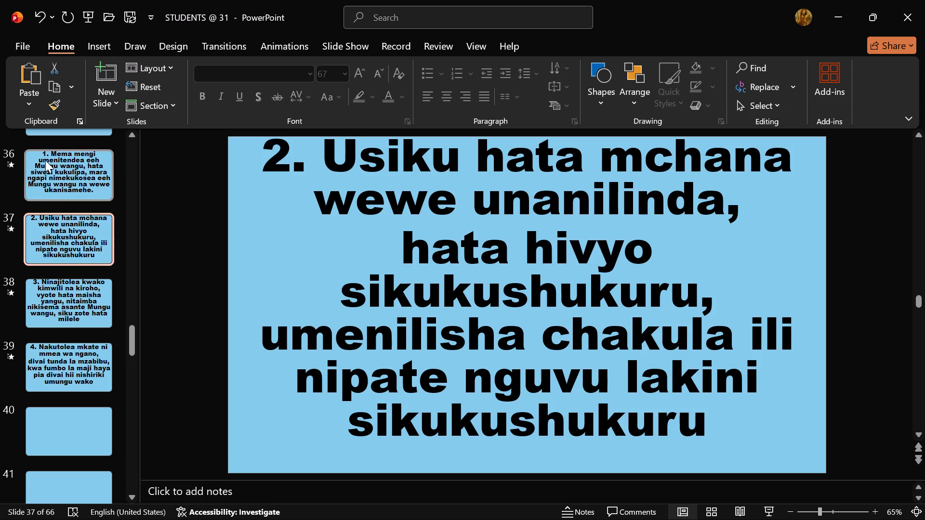
click(45, 160)
Search the other open wedding presentation for NITAKWENDA, then close that presentation.
click(78, 431)
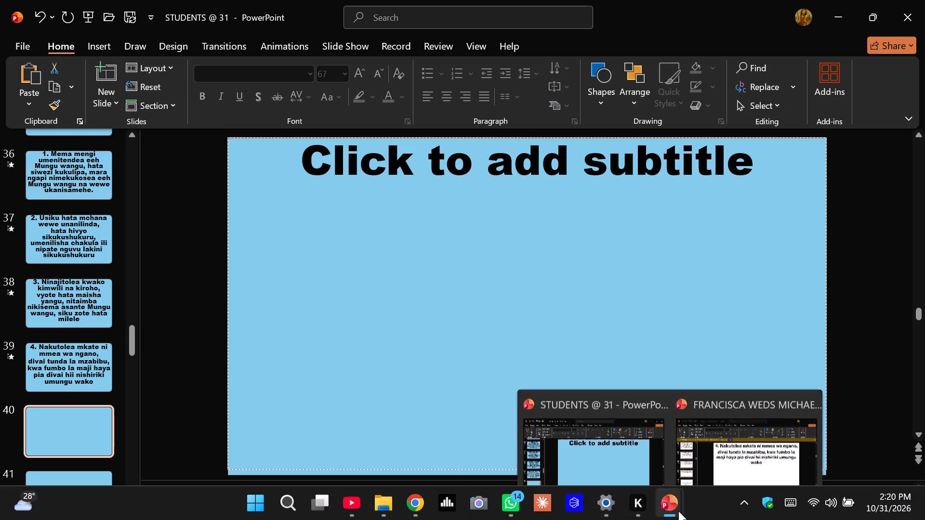
click(705, 465)
click(730, 69)
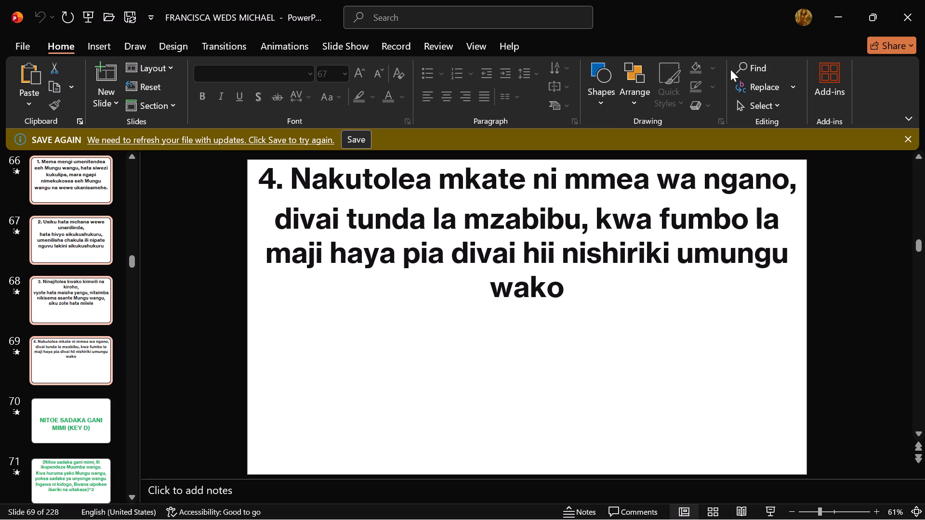
click(746, 65)
key(BackSpace)
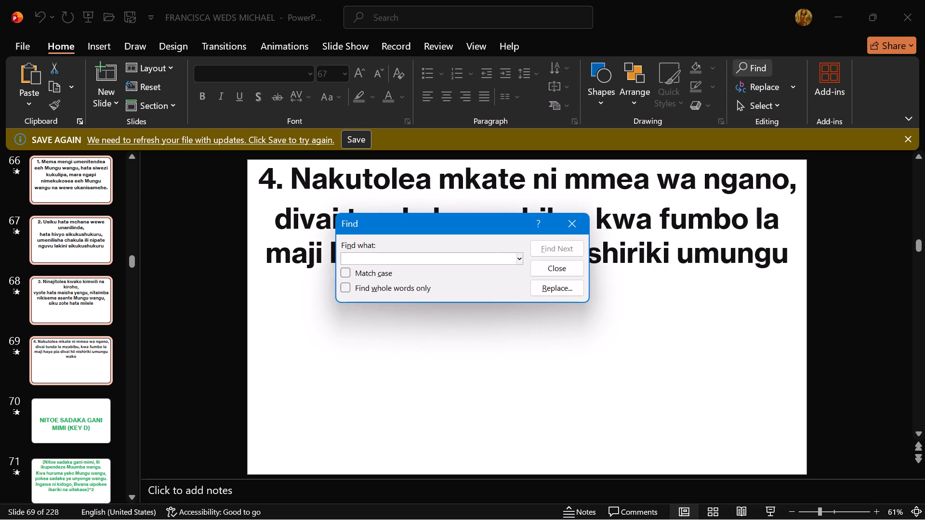
text(NITAKWE)
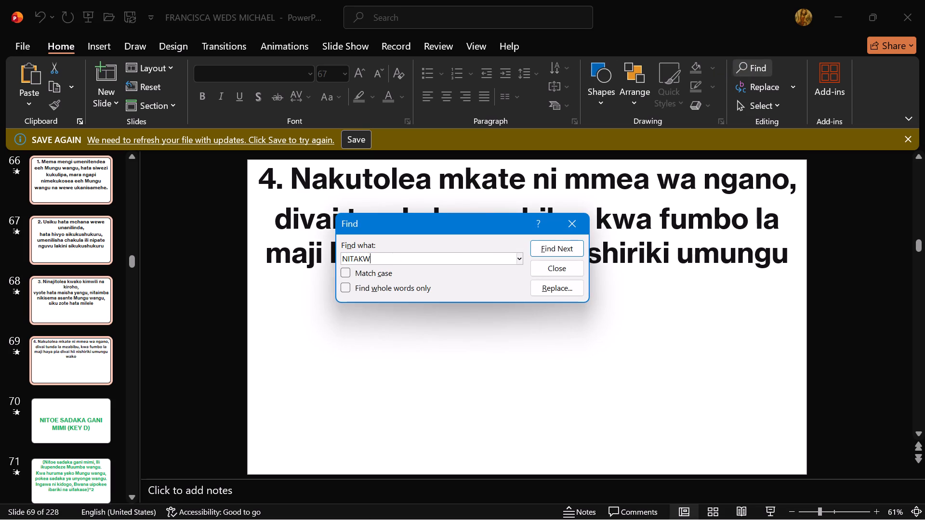
text(NDA)
key(Return)
key(Return)
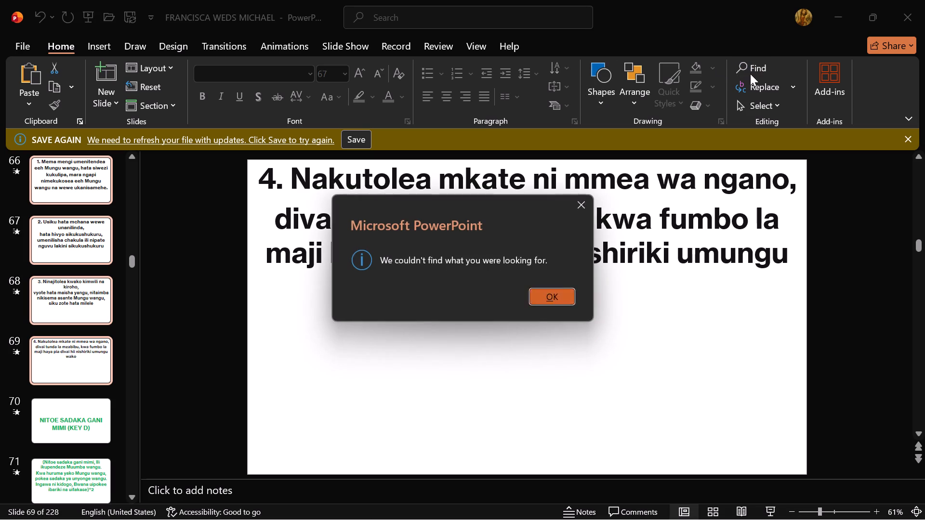
click(924, 0)
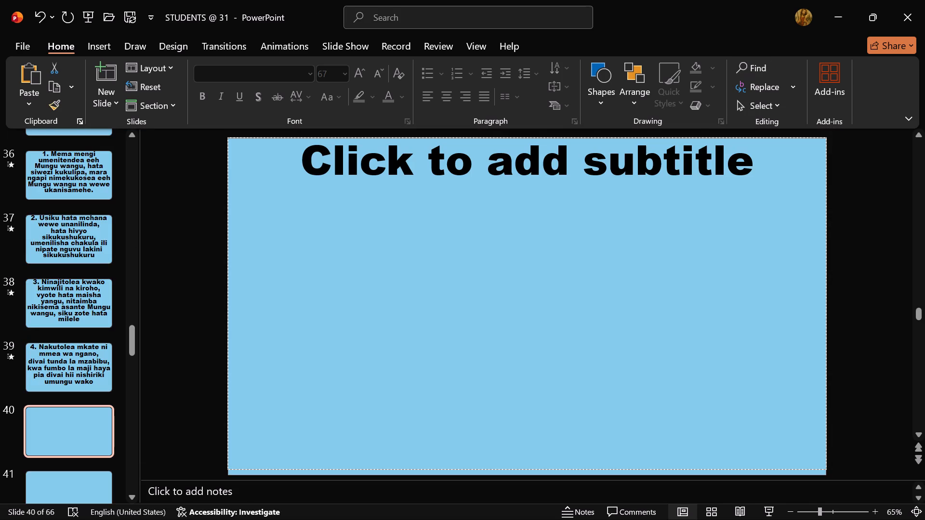
In Chrome, search Google for nitakwenda mimi mwenyewe lyrics and open the Sauti za Kuimba result.
click(416, 508)
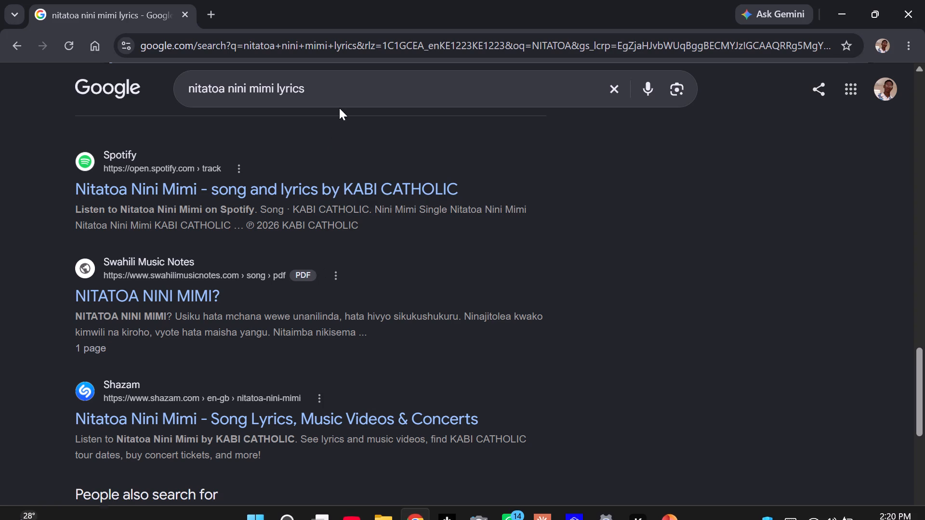
click(369, 36)
text(NIA)
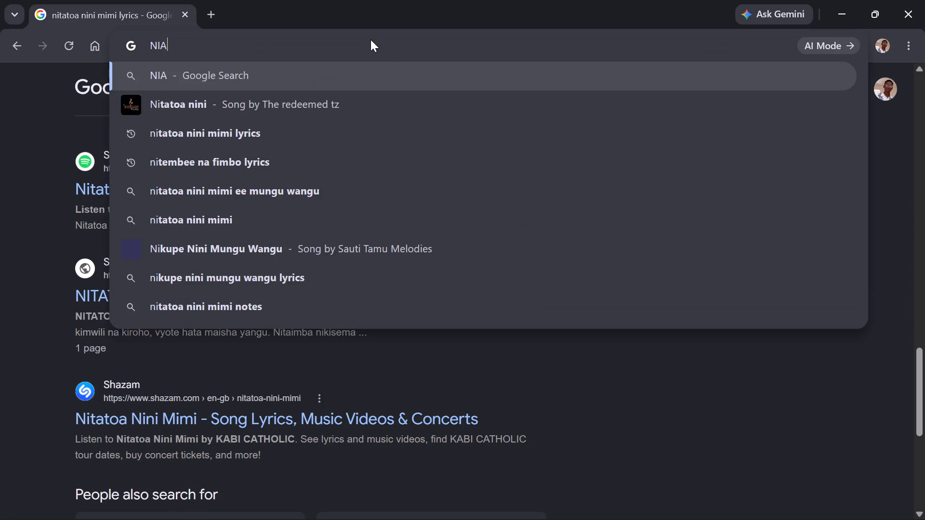
text(KWE)
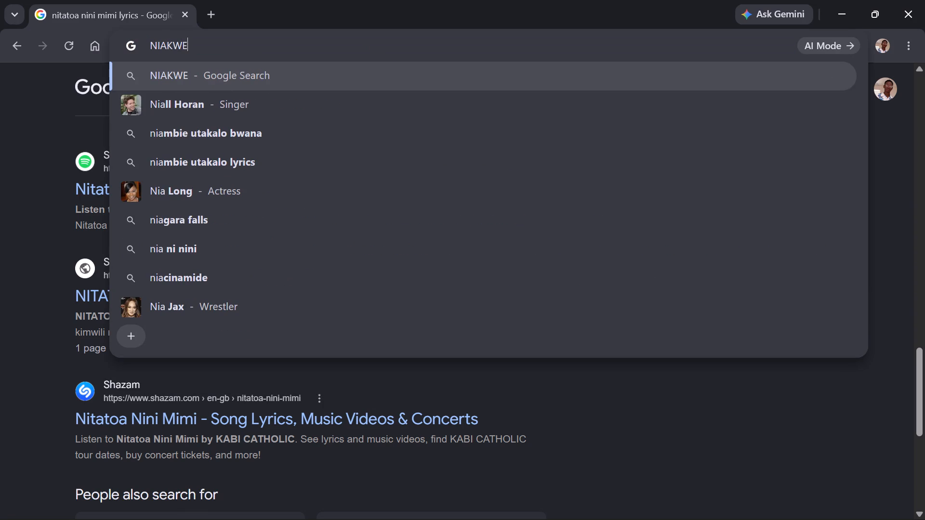
key(Left)
key(Left)
key(Left)
key(Left)
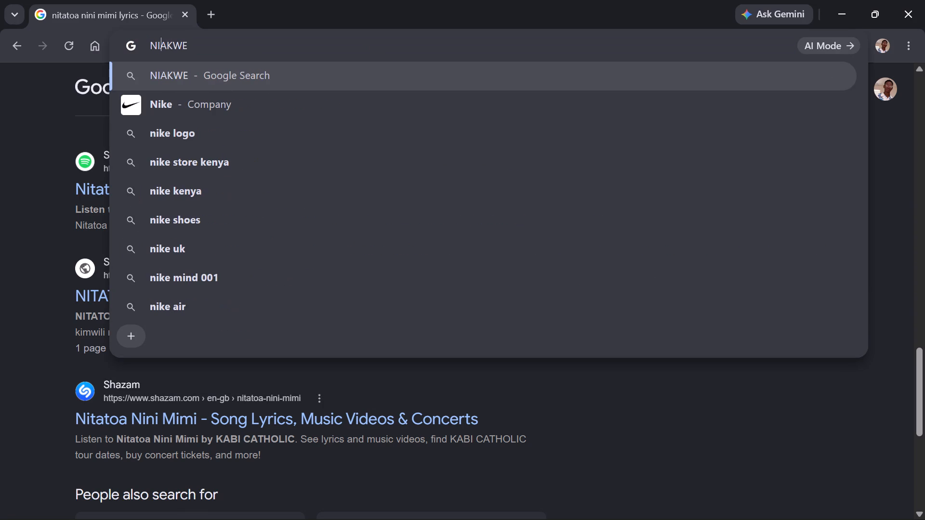
key(t)
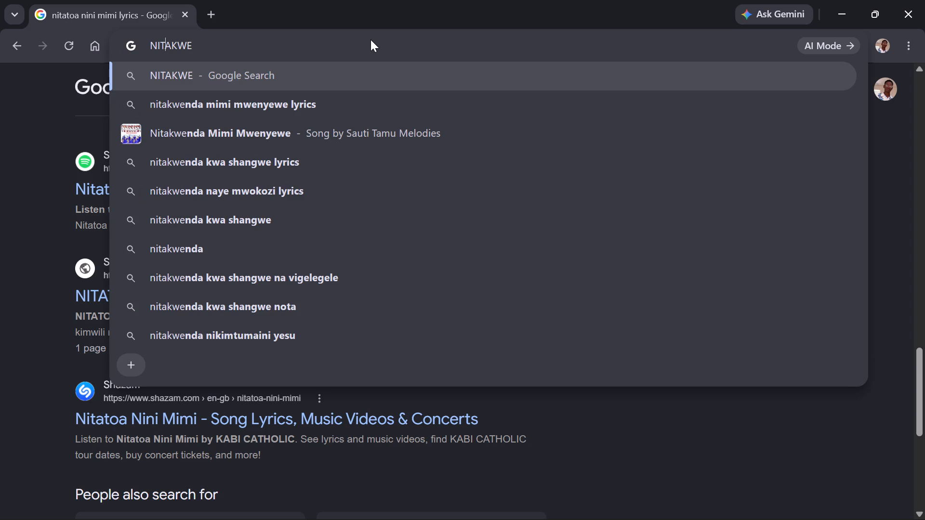
click(435, 115)
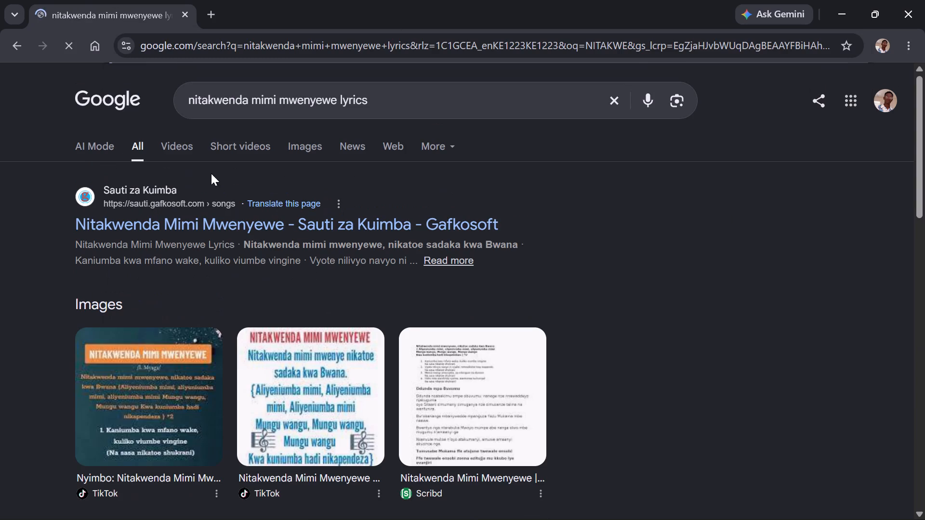
click(202, 217)
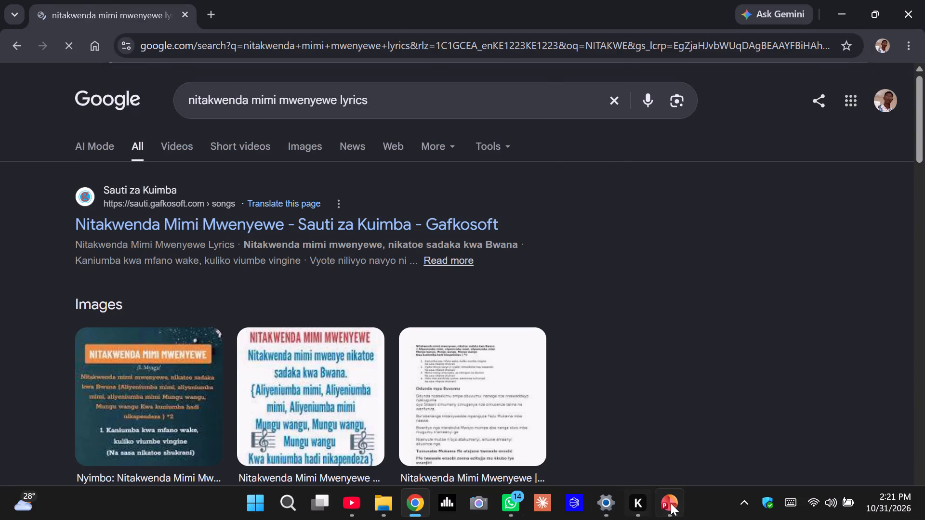
Back in PowerPoint, enter the song title NITAKWENDA MIMI MWENYEWE on the empty slide 40.
click(672, 503)
click(80, 454)
drag(520, 127, 520, 134)
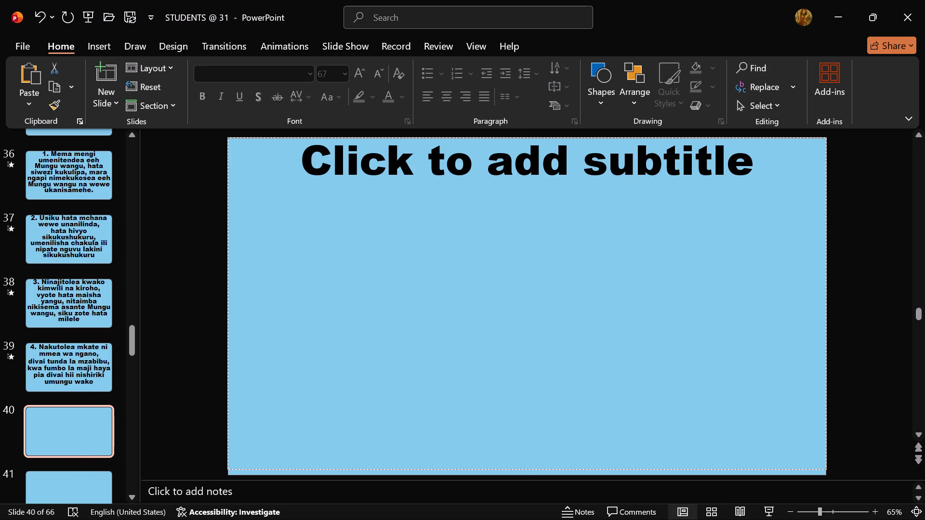
click(519, 160)
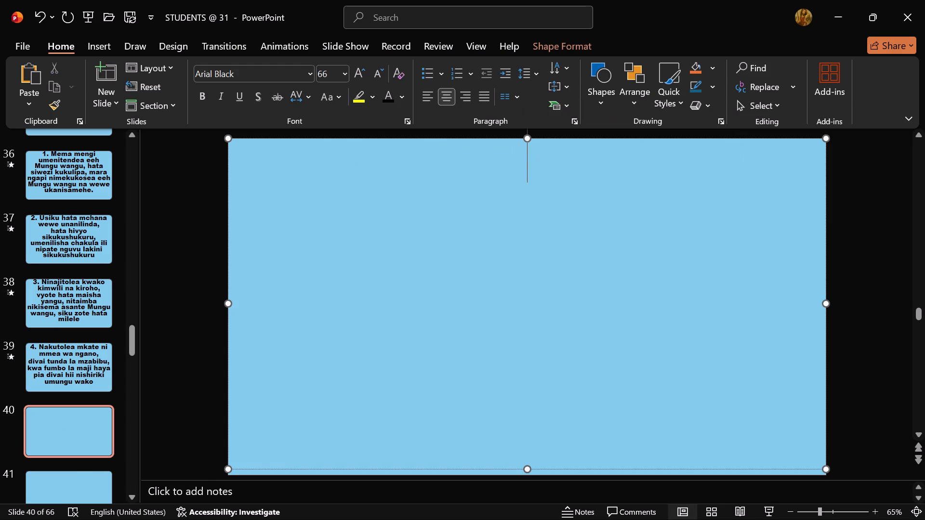
text(NITAKWRNDA)
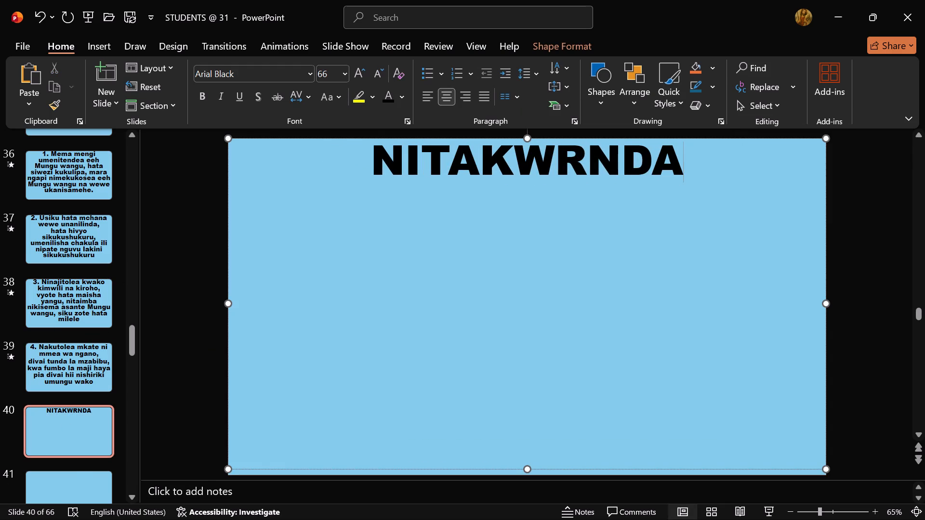
key(Left)
key(Left)
key(Left)
key(Left)
key(Right)
key(BackSpace)
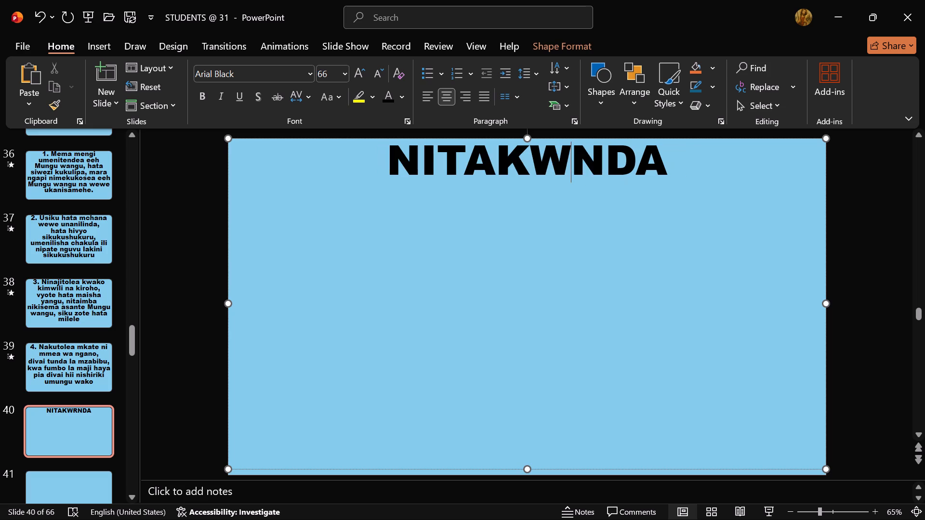
key(e)
key(Right)
key(Right)
key(Right)
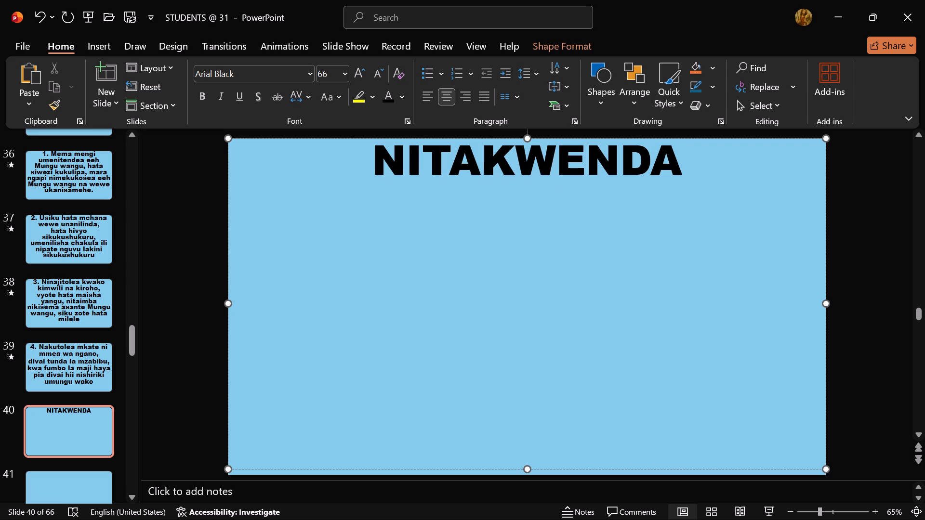
key(Right)
key(space)
text(MI)
text(M)
key(space)
key(BackSpace)
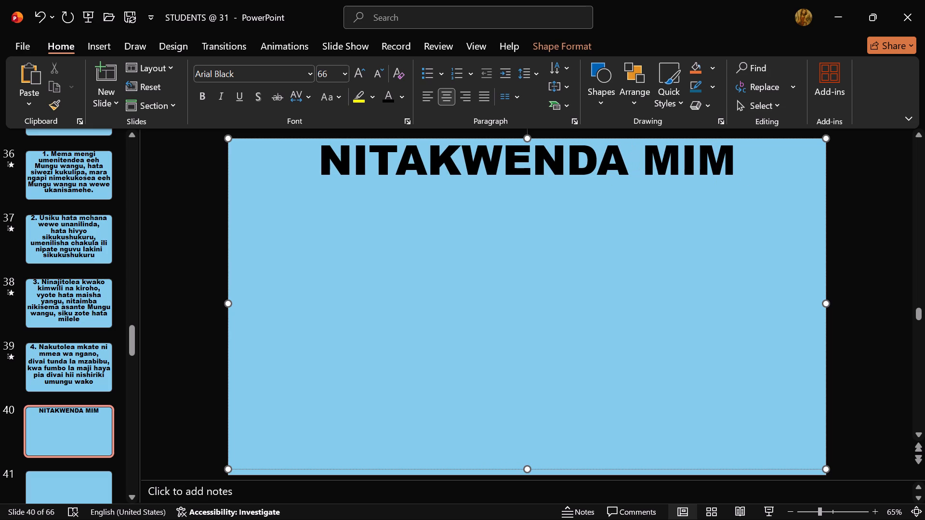
text(I MWENYEWE)
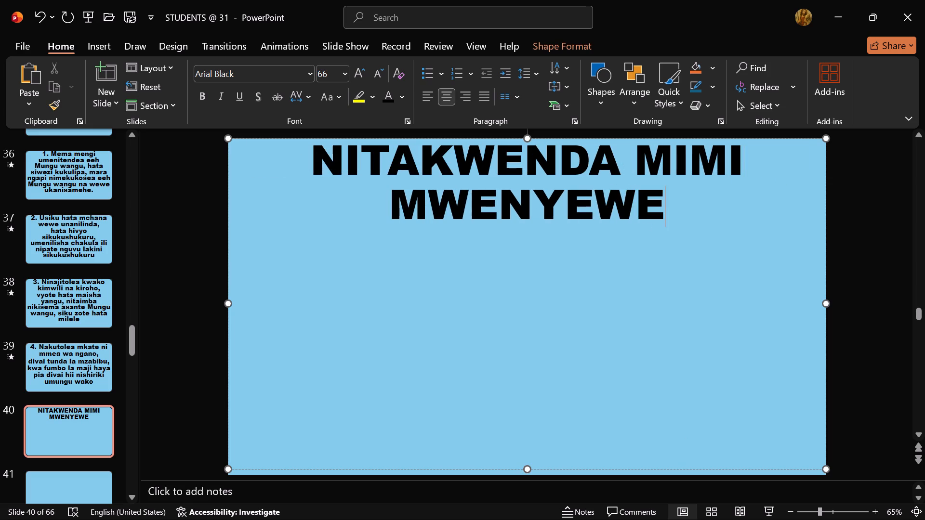
Colour the NITAKWENDA MIMI MWENYEWE title on slide 40 dark green and move it down with two empty lines above it.
click(326, 157)
key(Return)
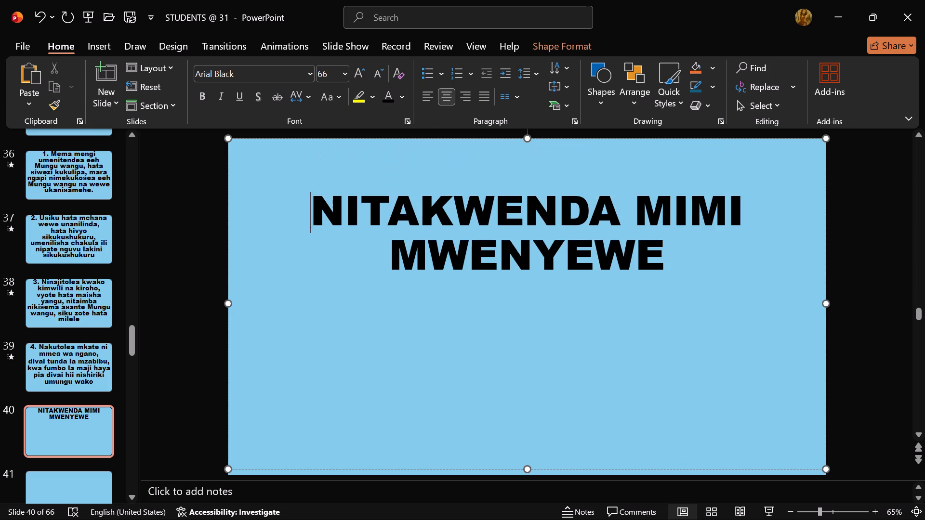
drag(693, 265, 238, 237)
drag(371, 306, 379, 306)
drag(420, 306, 450, 306)
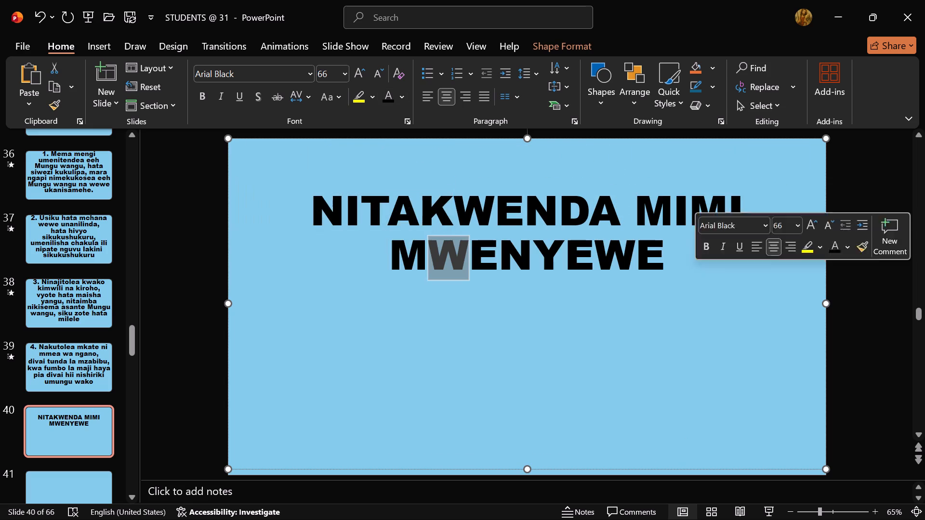
drag(708, 266, 188, 212)
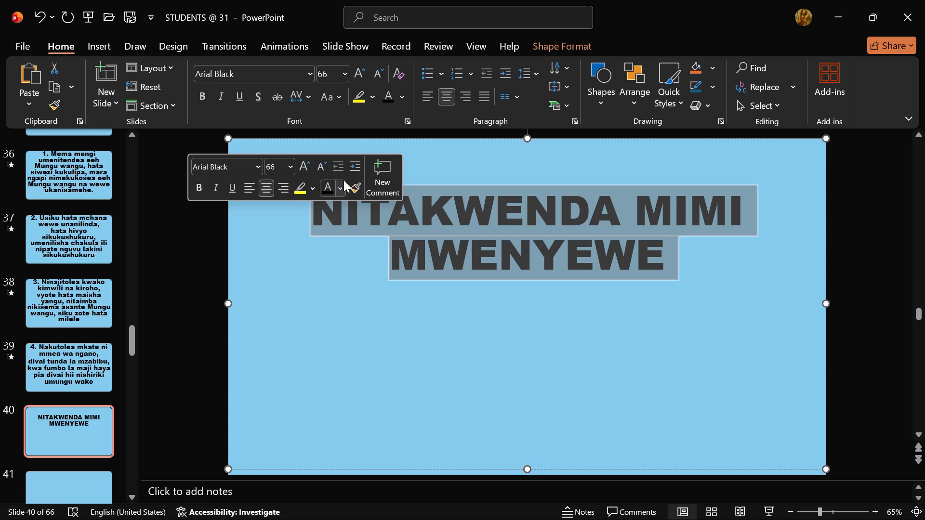
click(341, 183)
click(460, 260)
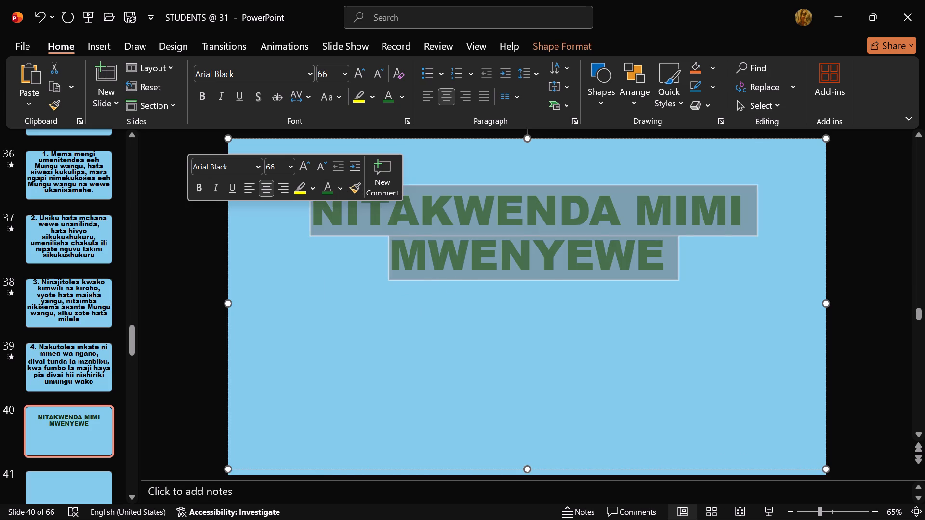
click(272, 234)
key(Return)
Ready the empty slide 41 for text, then switch to Chrome and copy the four-line Nitakwenda Mimi Mwenyewe chorus.
scroll(95, 395, down, 2)
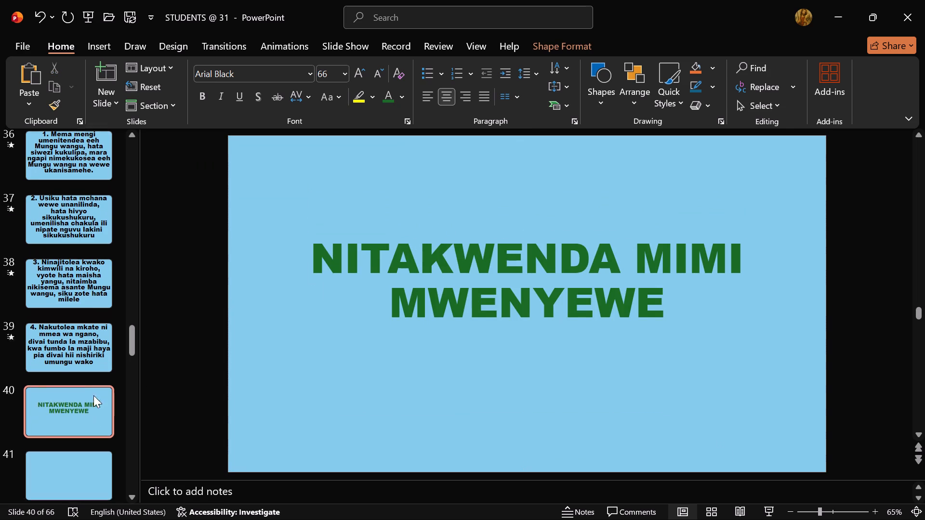
scroll(93, 395, down, 2)
click(86, 372)
click(410, 183)
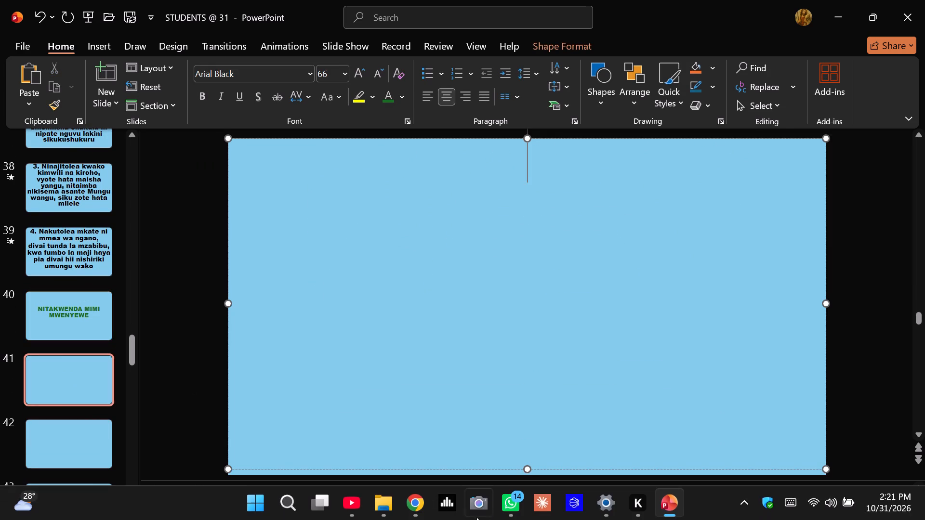
click(410, 506)
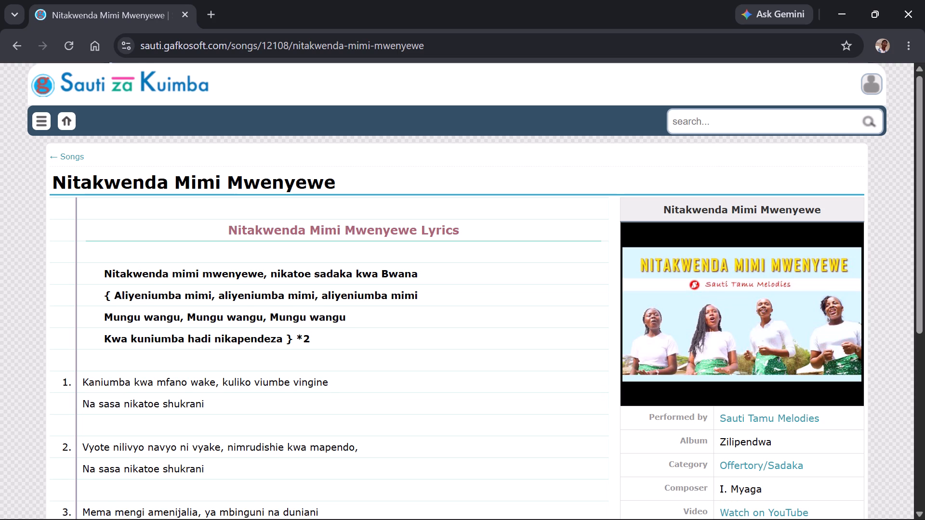
drag(103, 268, 361, 345)
right_click(248, 306)
click(375, 320)
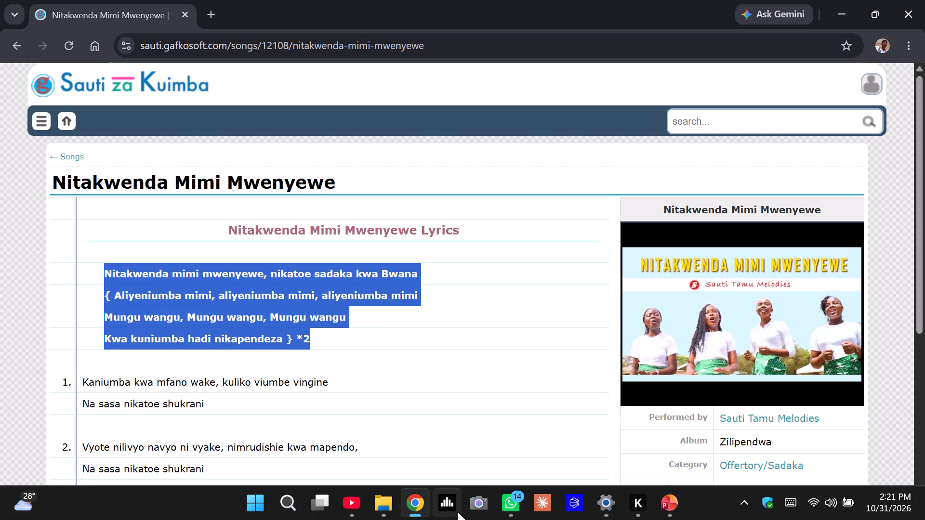
Arrange the PowerPoint and Chrome windows side by side, with the song's lyrics in view beside the slides.
click(671, 508)
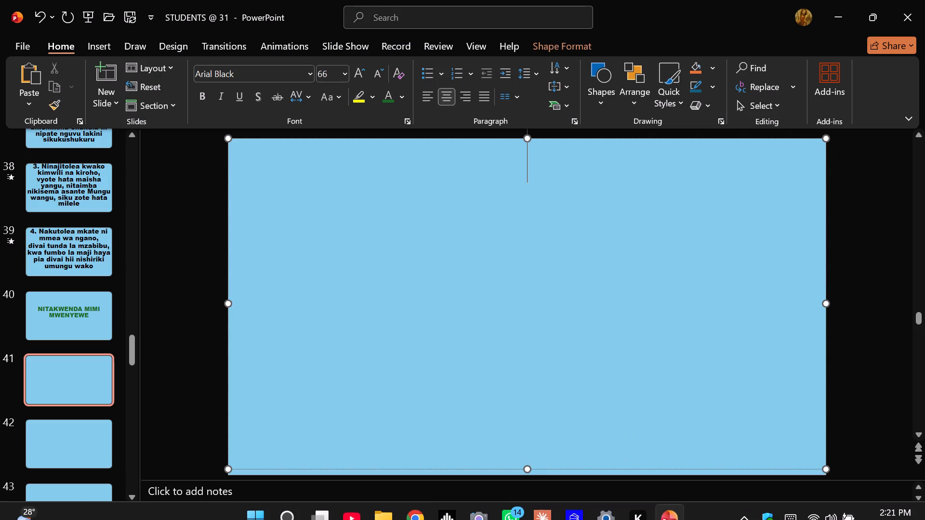
drag(624, 15, 579, 0)
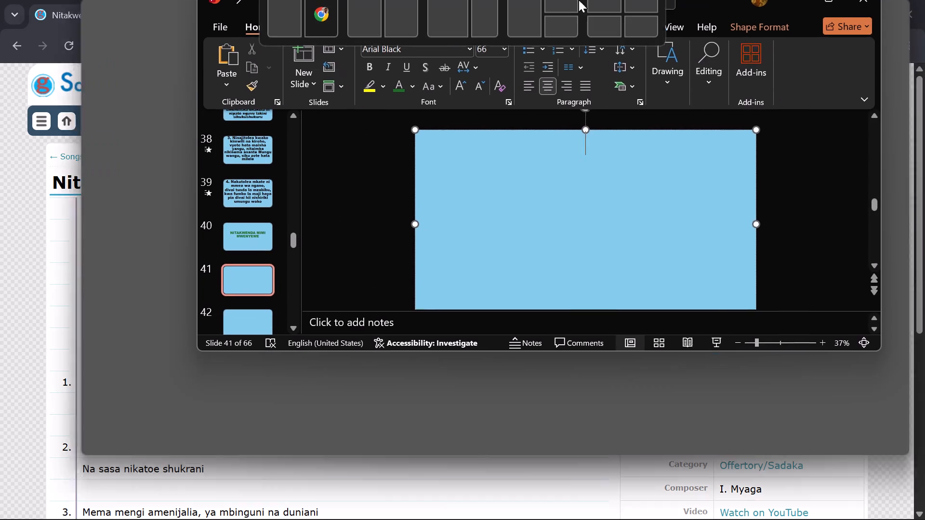
drag(579, 0, 432, 48)
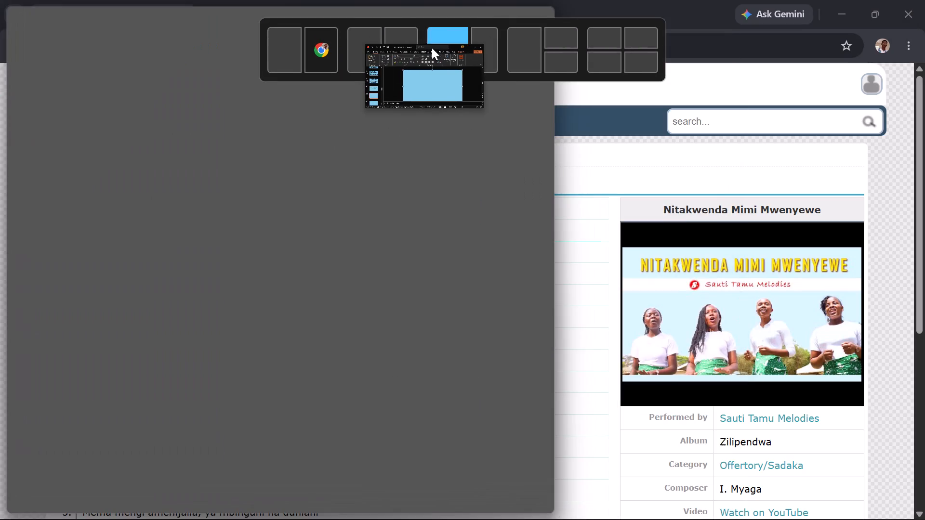
drag(432, 48, 370, 48)
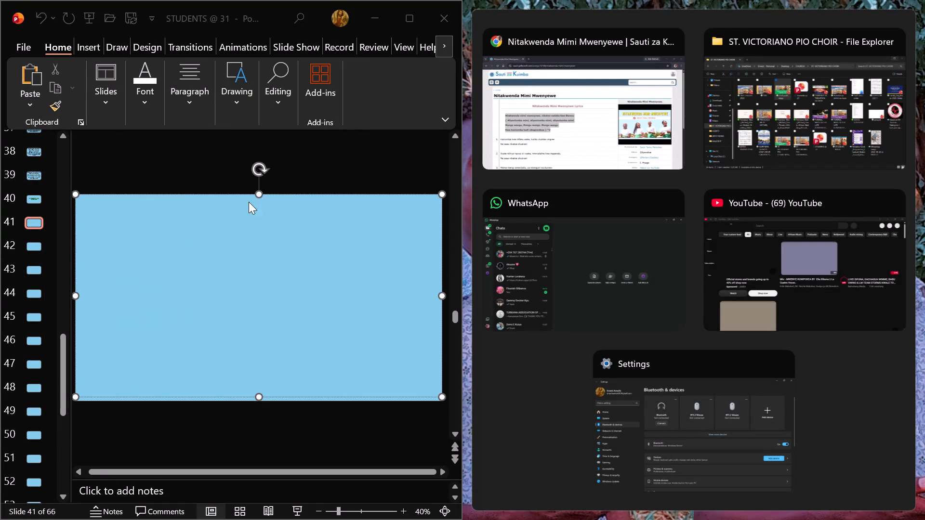
click(549, 104)
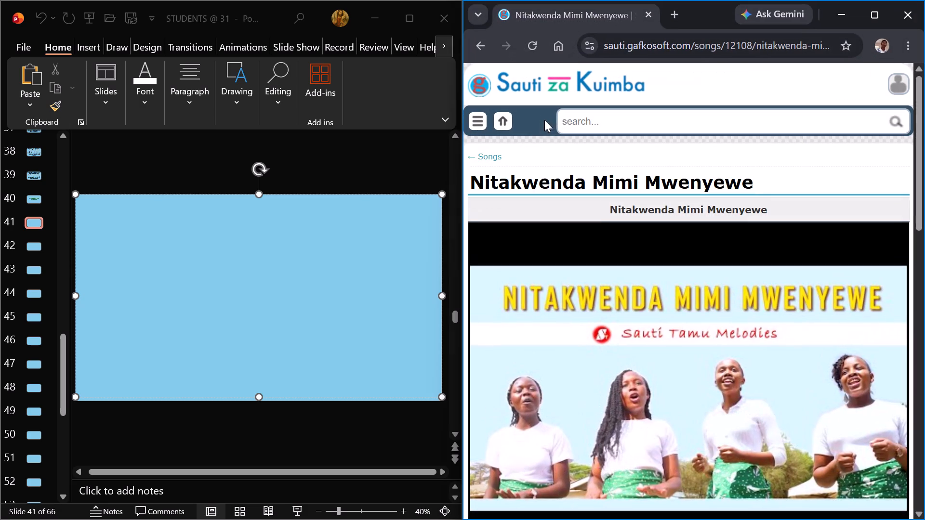
scroll(591, 271, down, 8)
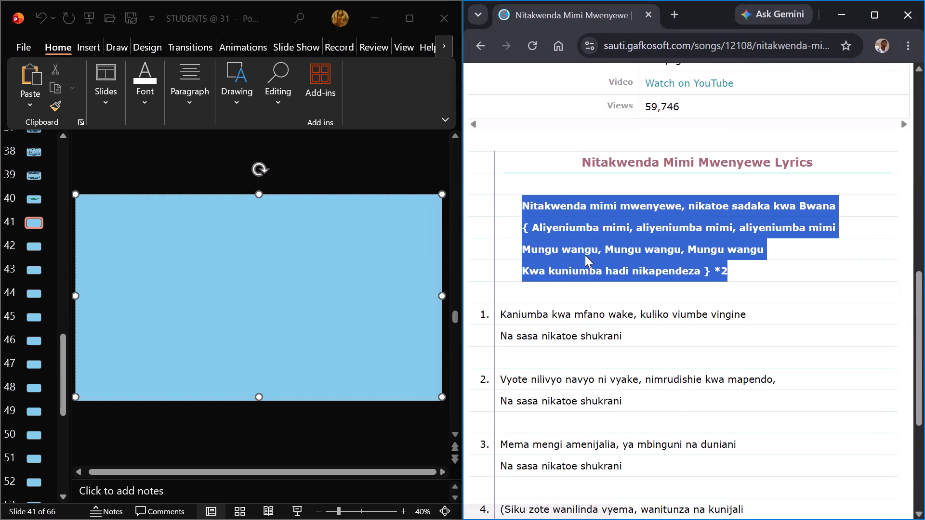
Paste the copied chorus onto slide 41 in PowerPoint as plain text that takes the slide's own Arial Black formatting.
click(164, 216)
click(129, 219)
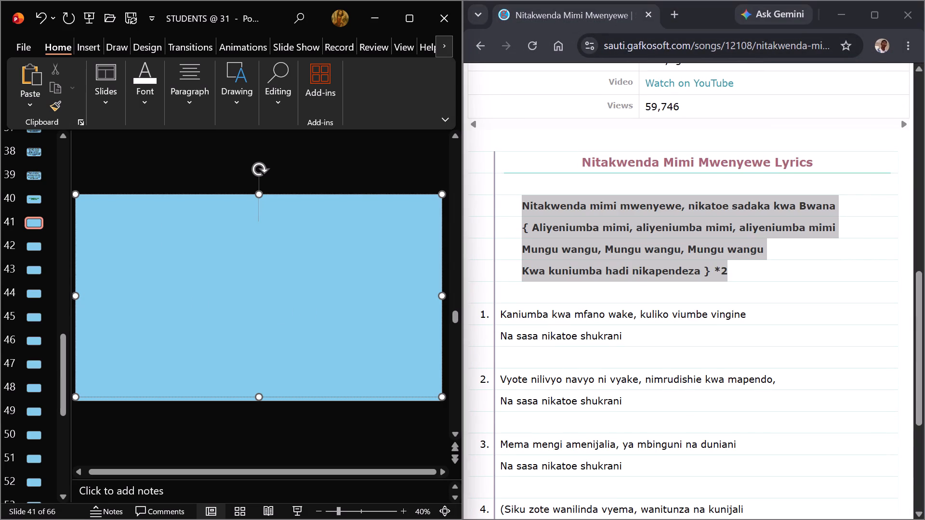
key(ctrl+v)
click(312, 282)
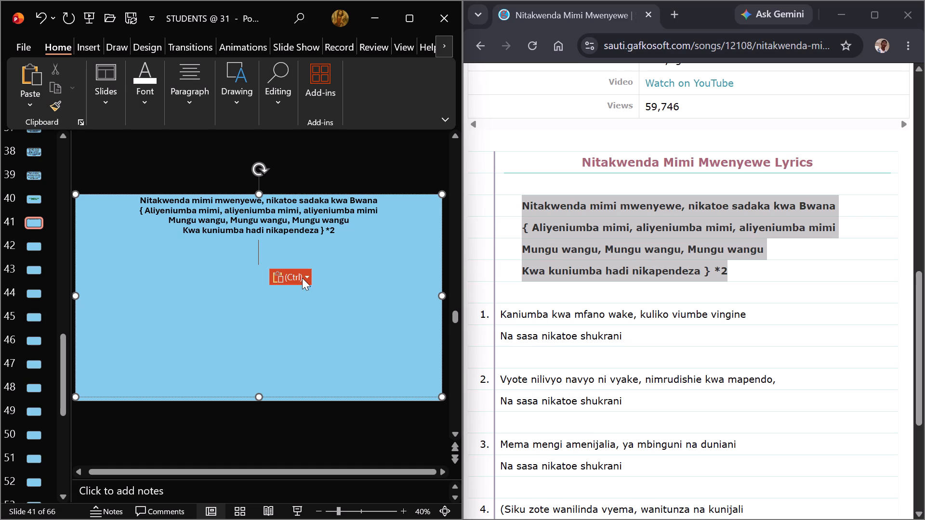
click(302, 278)
click(339, 333)
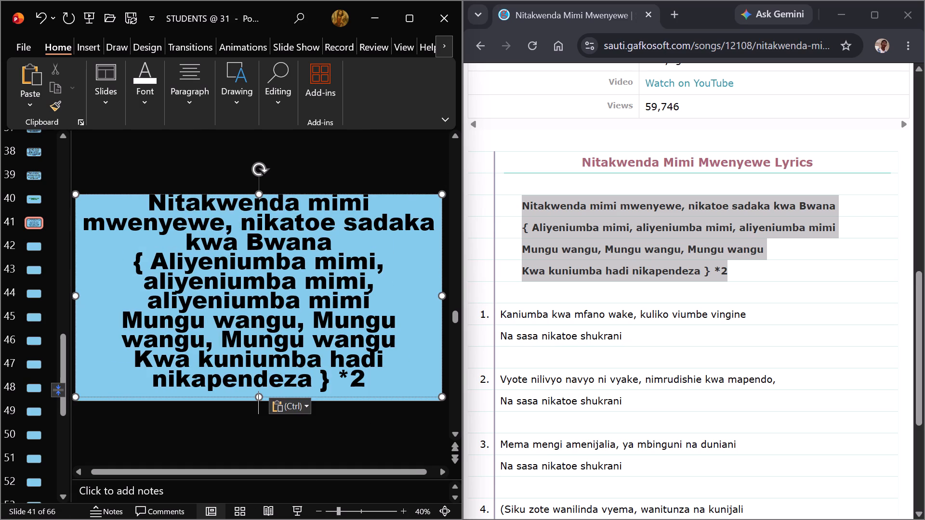
key(Down)
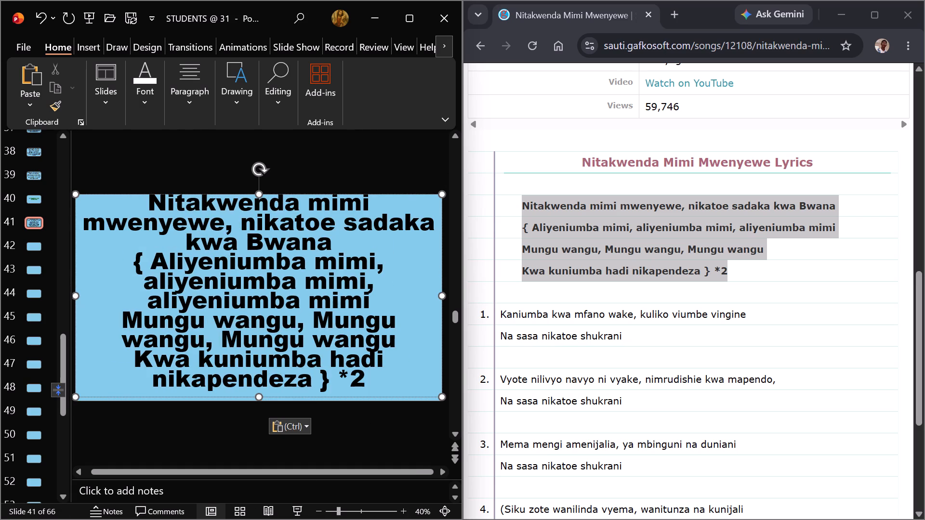
Copy verse 1, Kaniumba kwa mfano wake, from the Chrome lyrics page onto PowerPoint slide 42 as text only, numbered 1., with an empty line above.
click(39, 250)
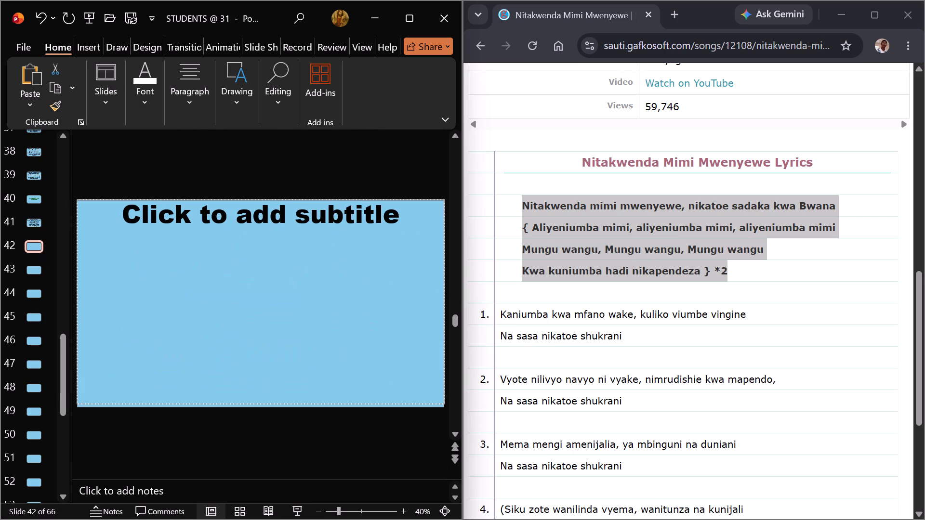
click(319, 231)
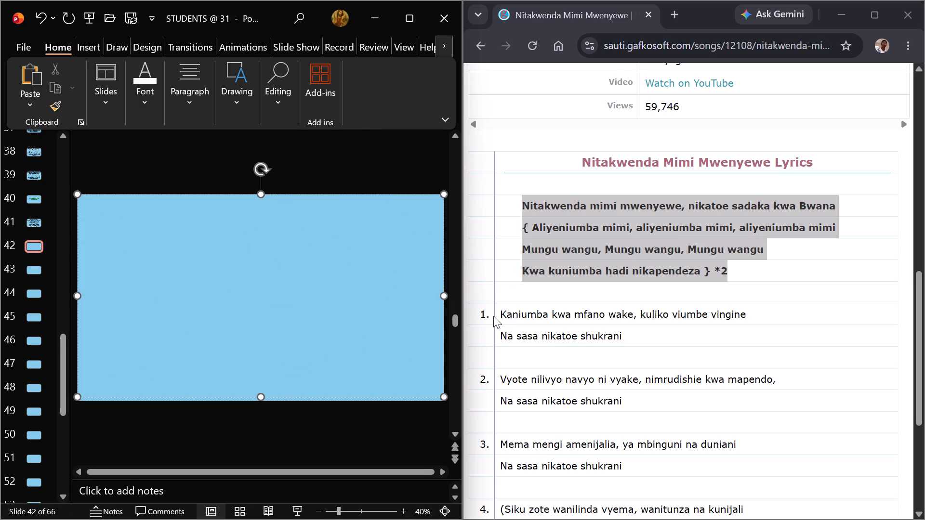
drag(500, 313, 642, 349)
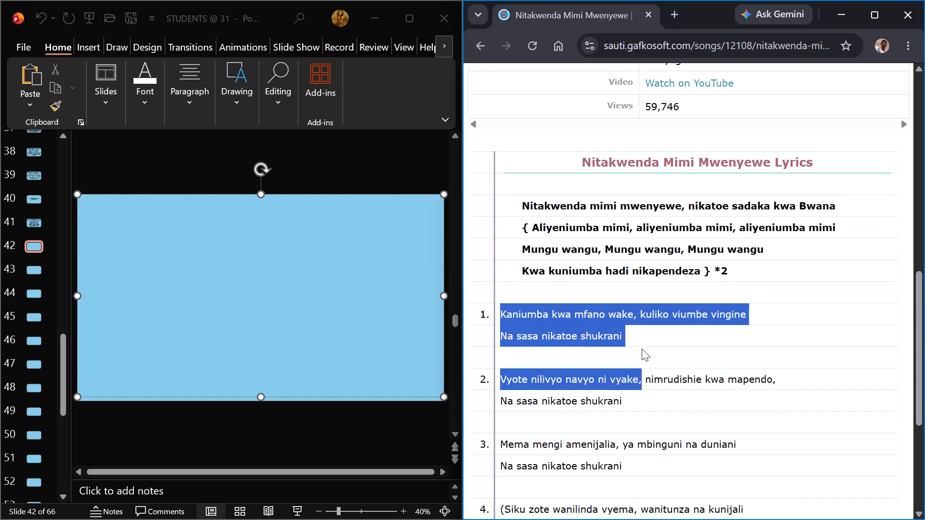
drag(642, 349, 629, 333)
right_click(554, 319)
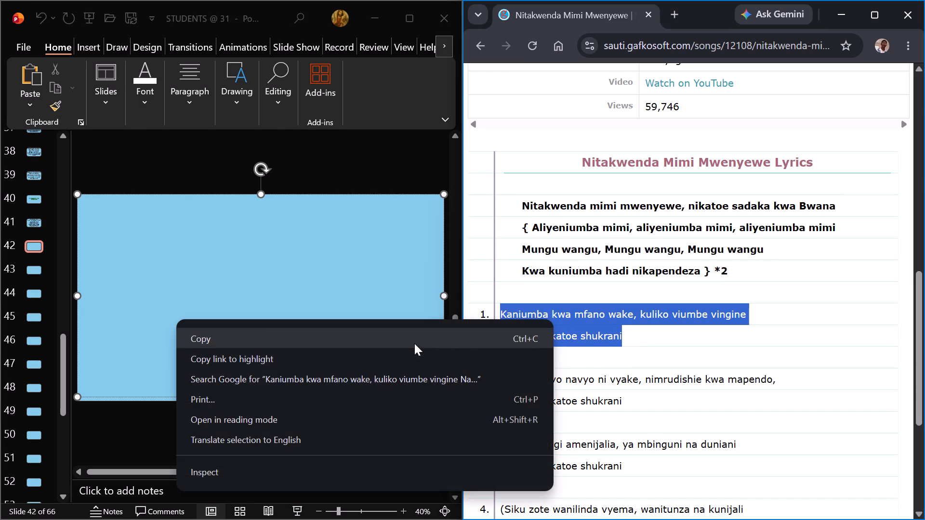
click(414, 343)
click(286, 208)
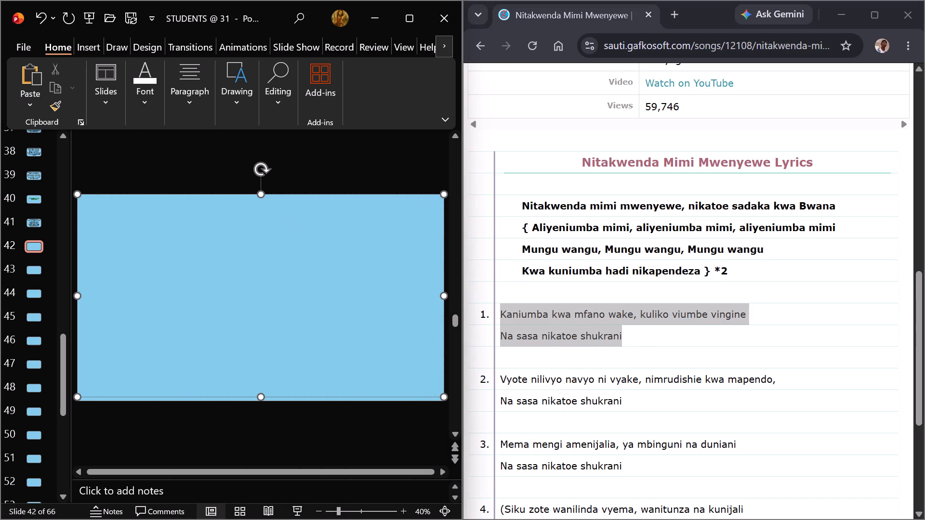
key(period)
key(BackSpace)
key(2)
key(BackSpace)
key(1)
key(period)
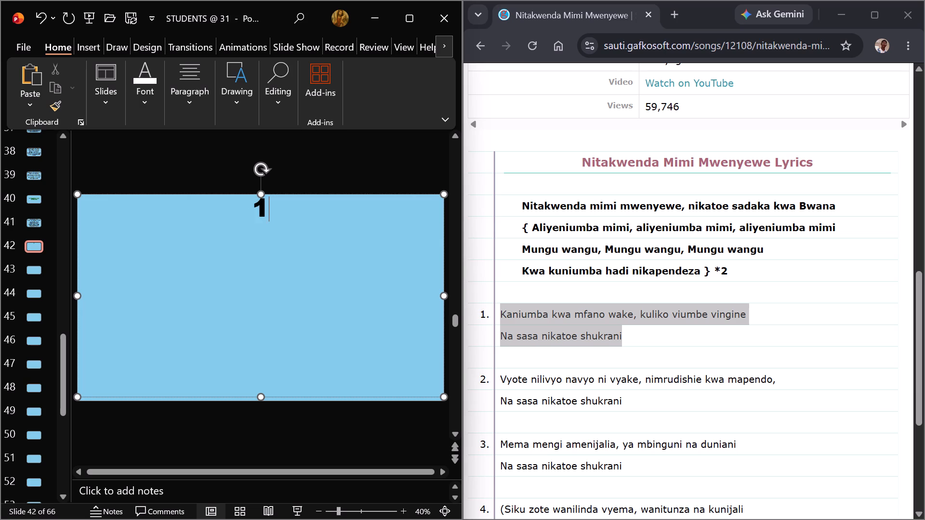
key(space)
key(ctrl+v)
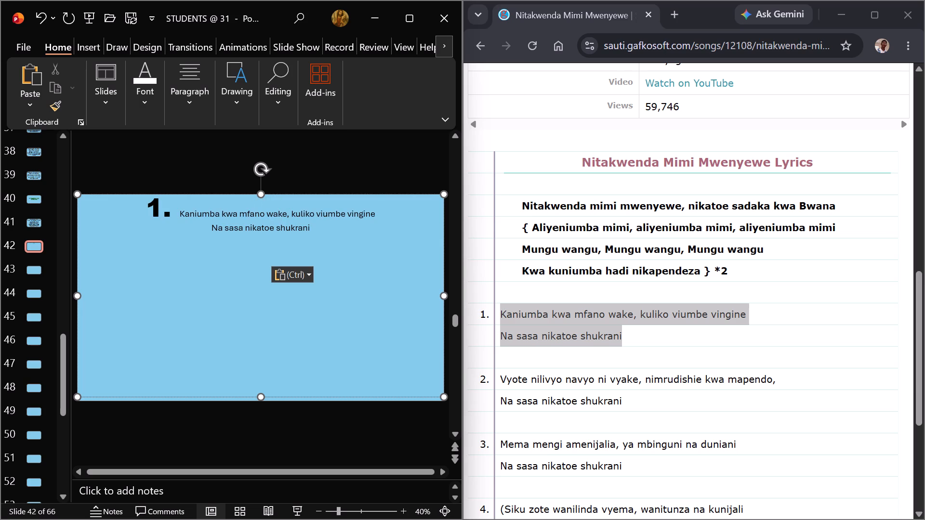
click(312, 274)
click(353, 345)
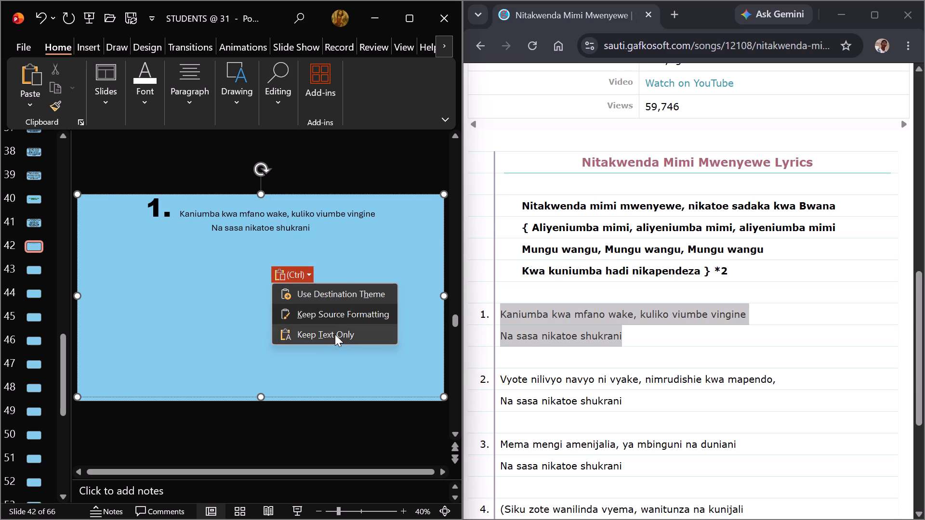
click(335, 332)
click(79, 206)
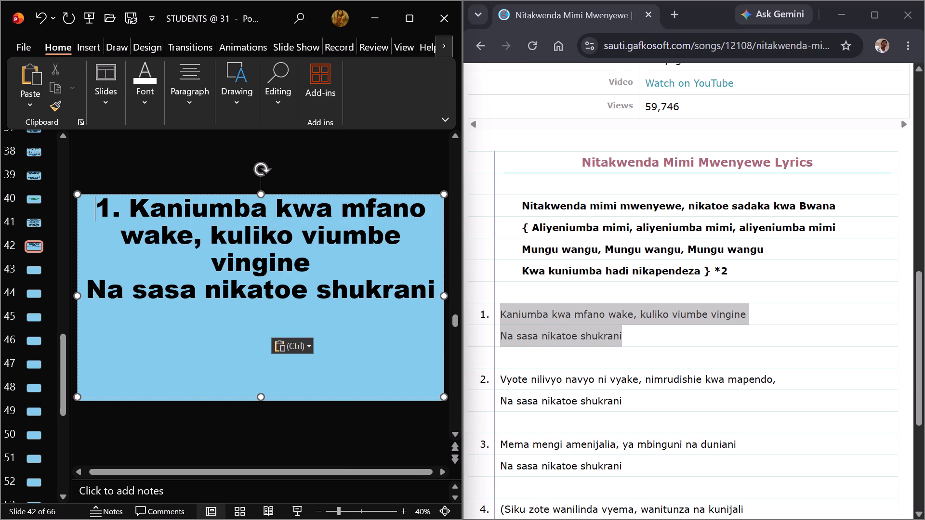
key(Return)
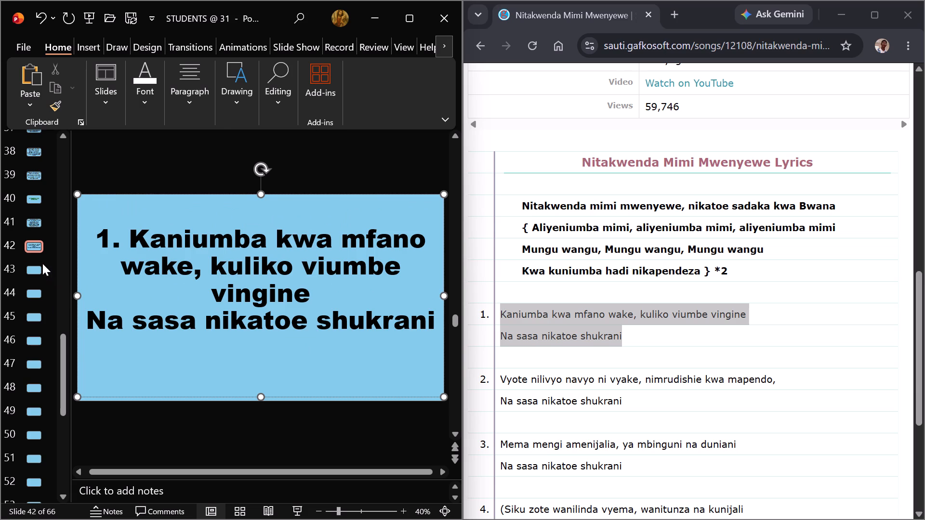
Copy verse 2, Vyote nilivyo navyo, from the Chrome lyrics page onto PowerPoint slide 43 as text only, numbered 2., with an empty line above.
click(42, 263)
click(29, 279)
click(187, 244)
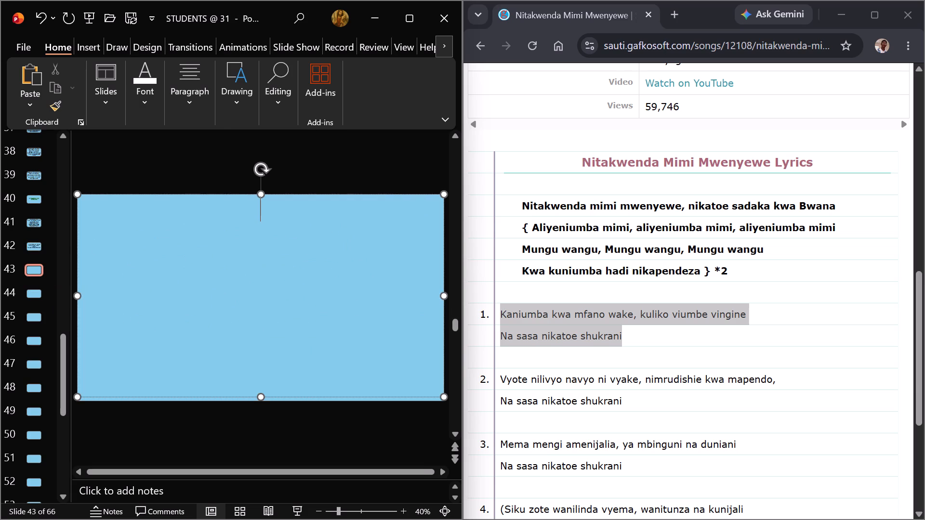
click(495, 379)
drag(502, 382, 546, 414)
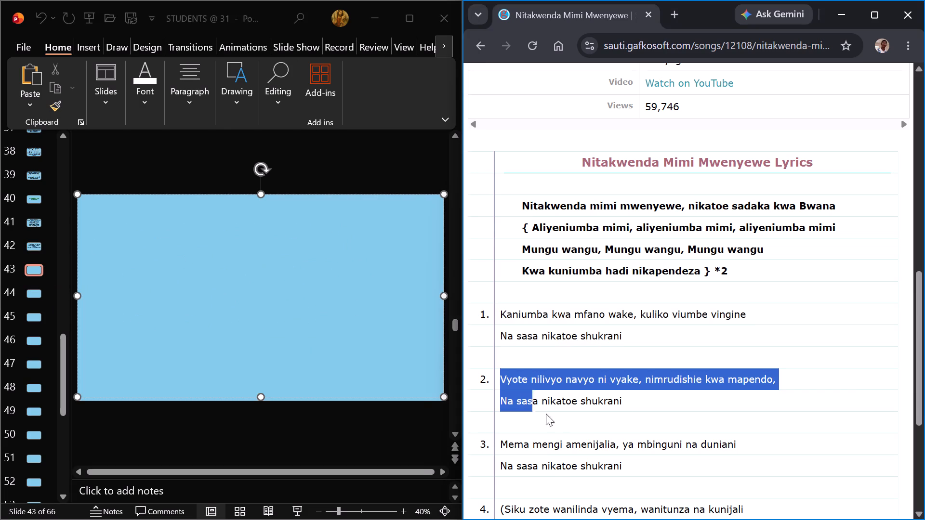
drag(546, 414, 630, 401)
right_click(608, 401)
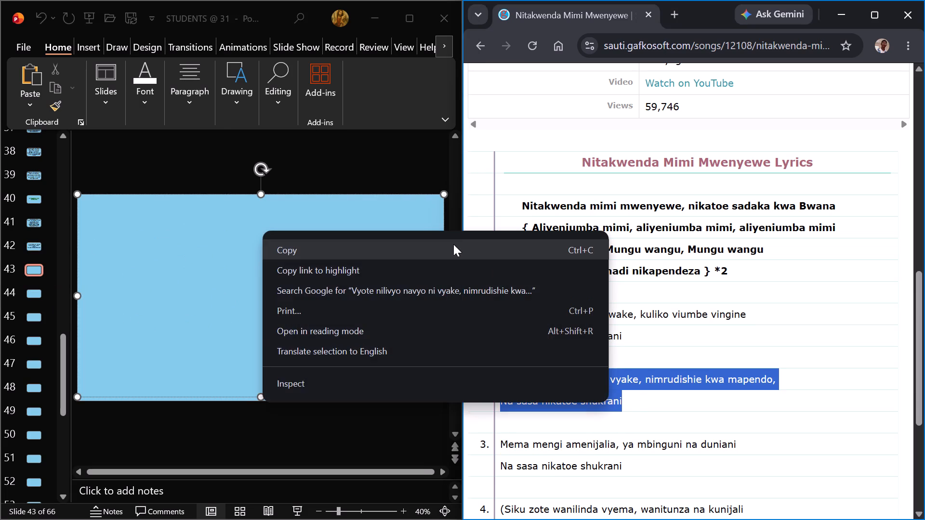
click(453, 248)
click(211, 208)
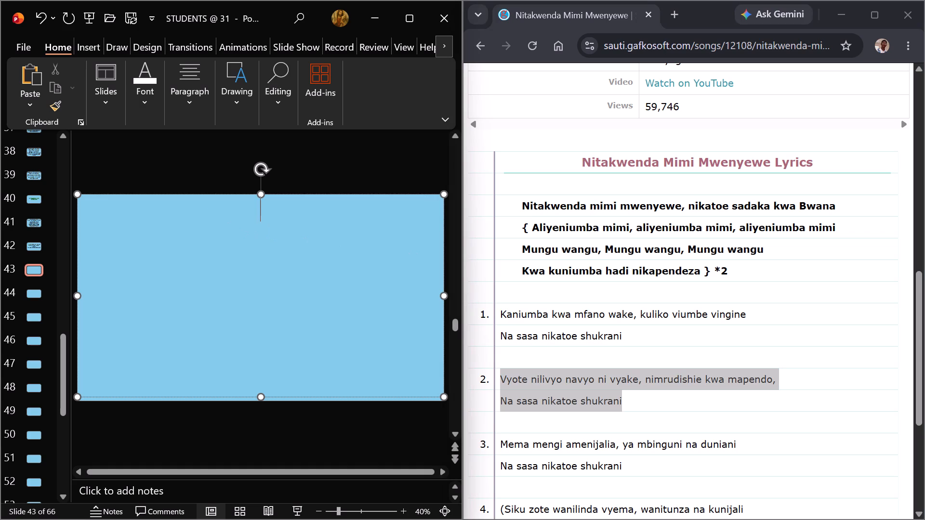
key(ctrl+v)
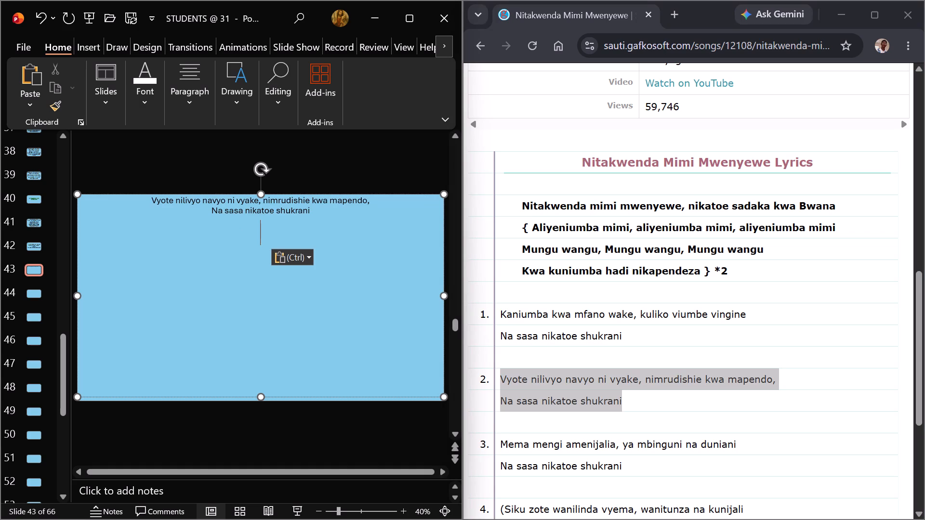
click(313, 259)
click(359, 318)
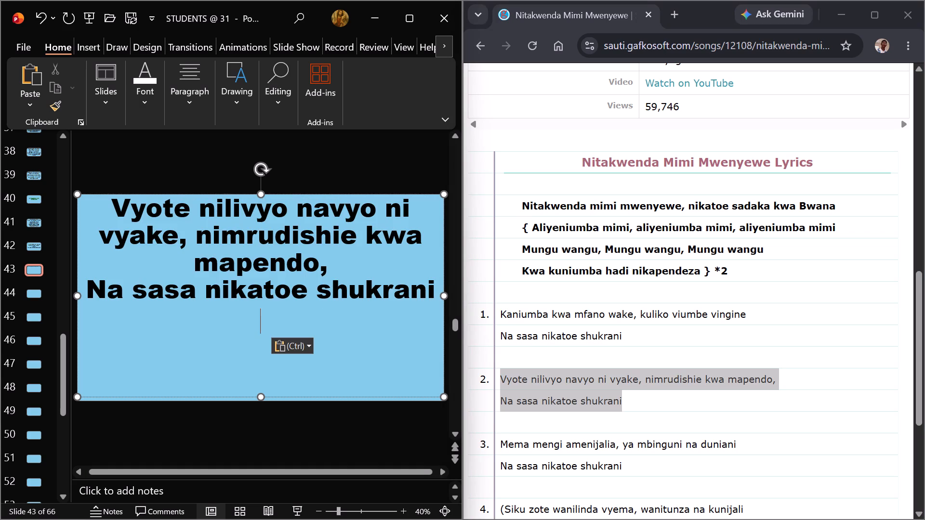
click(117, 208)
key(2)
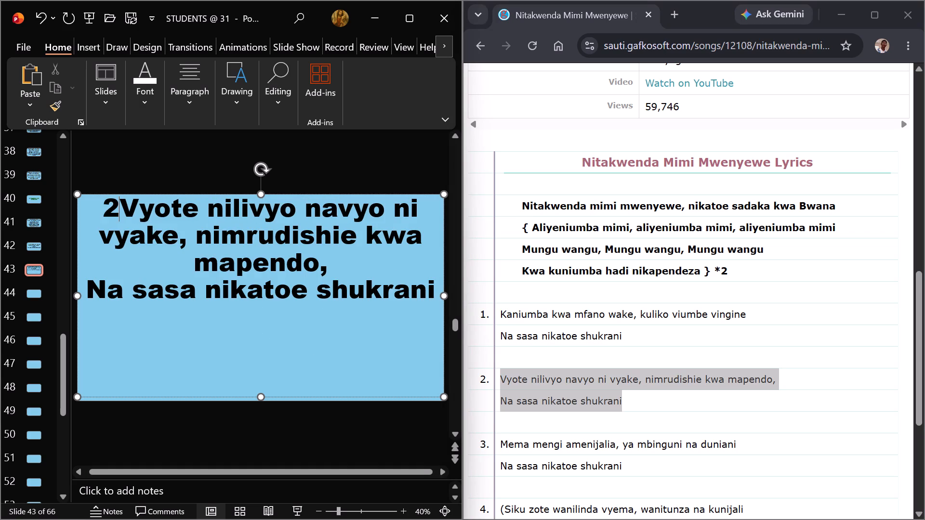
key(period)
key(space)
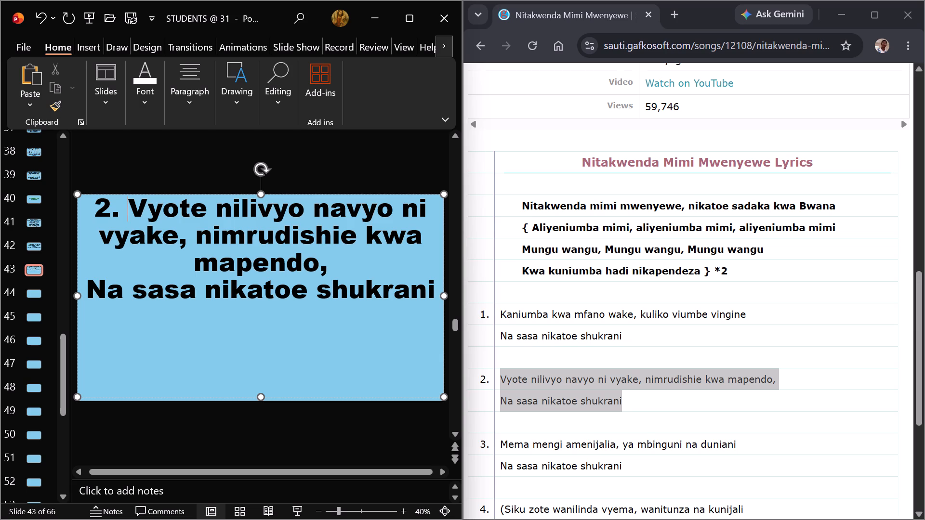
click(85, 207)
key(Return)
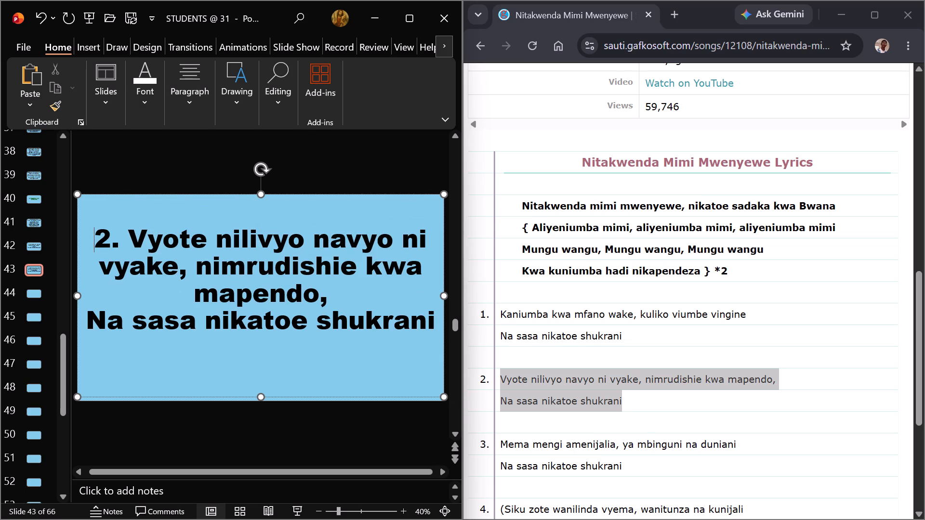
Copy verse 3, Mema mengi amenijalia, from the Chrome lyrics page onto PowerPoint slide 44 as text only, numbered 3., with an empty line above.
click(36, 292)
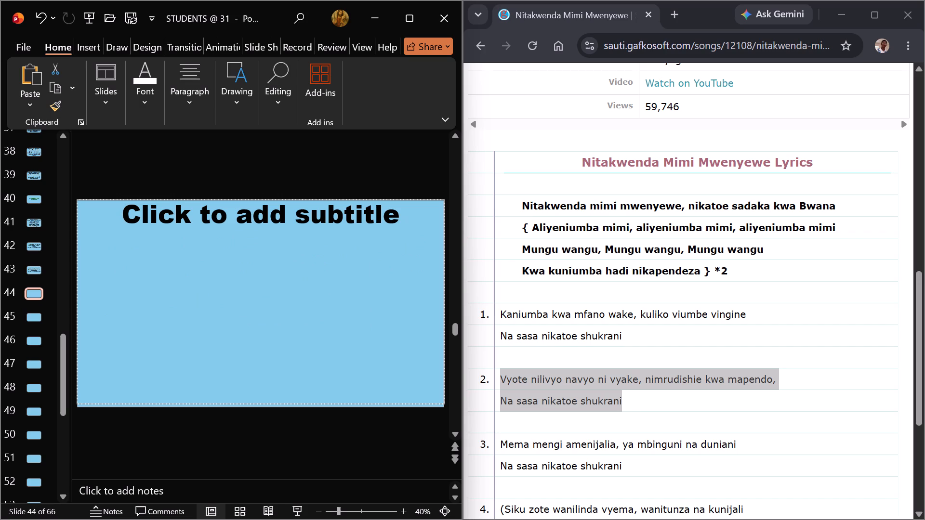
click(183, 230)
text(3.)
key(space)
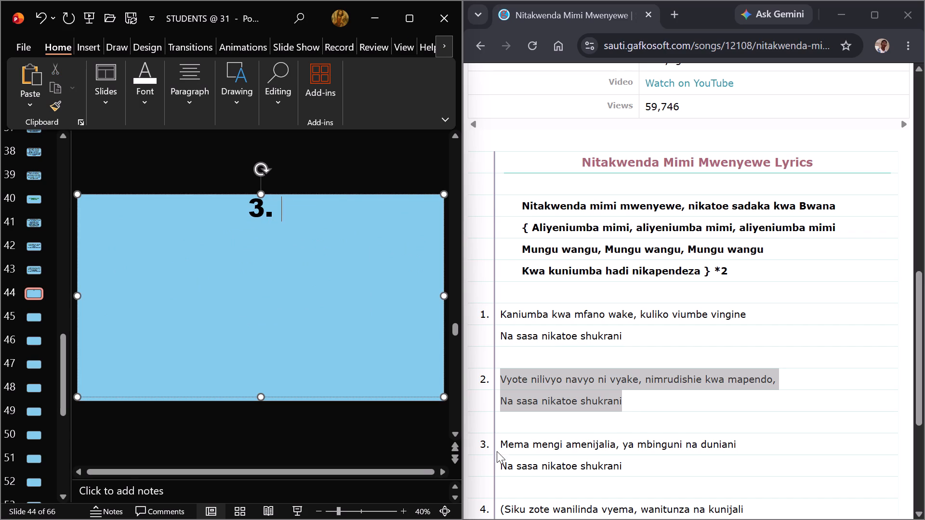
drag(502, 443, 667, 465)
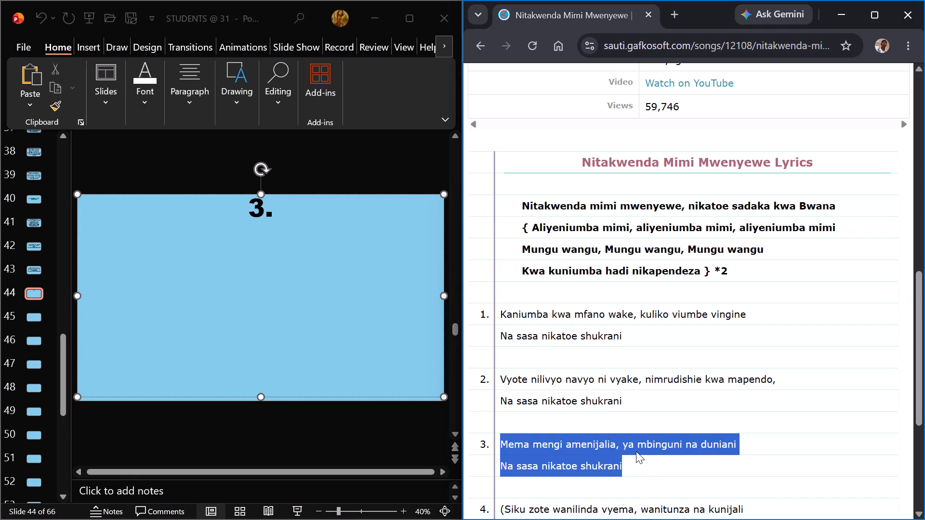
right_click(582, 451)
click(435, 308)
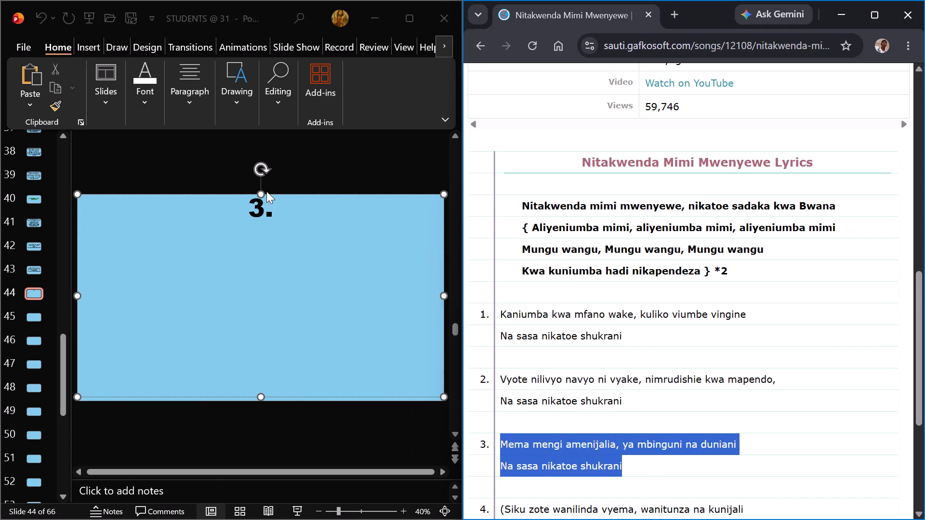
click(266, 189)
key(ctrl+v)
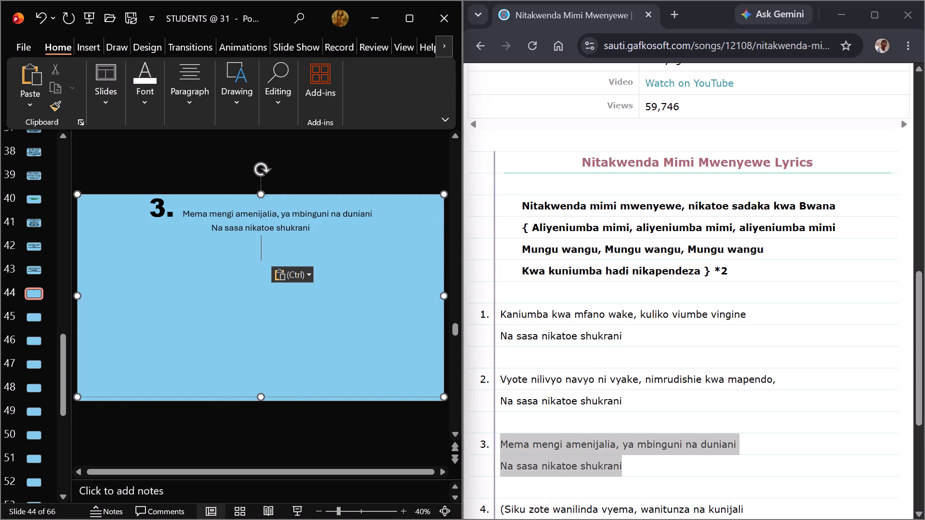
click(293, 282)
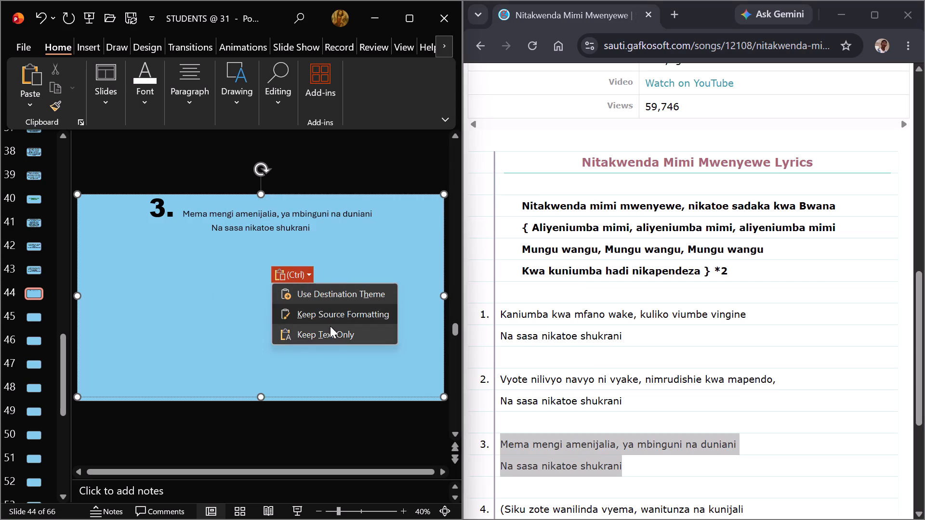
click(336, 330)
click(158, 224)
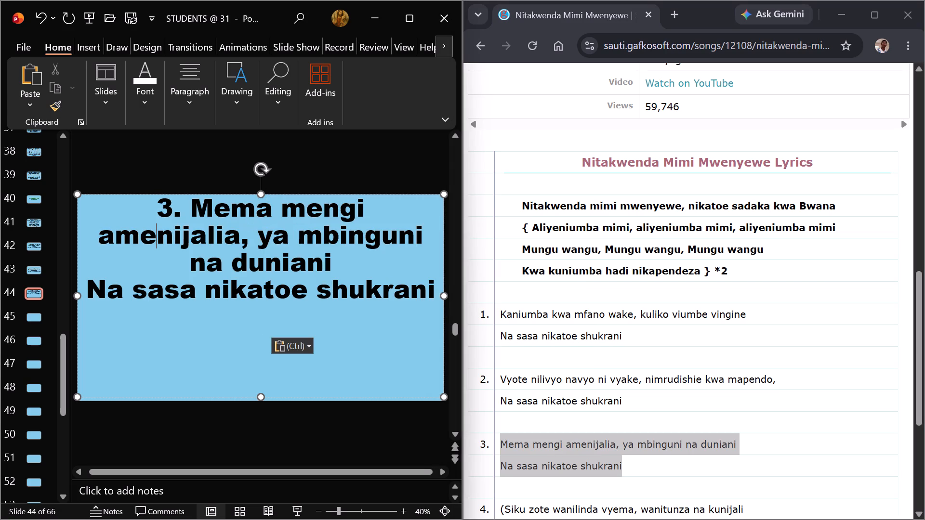
key(Return)
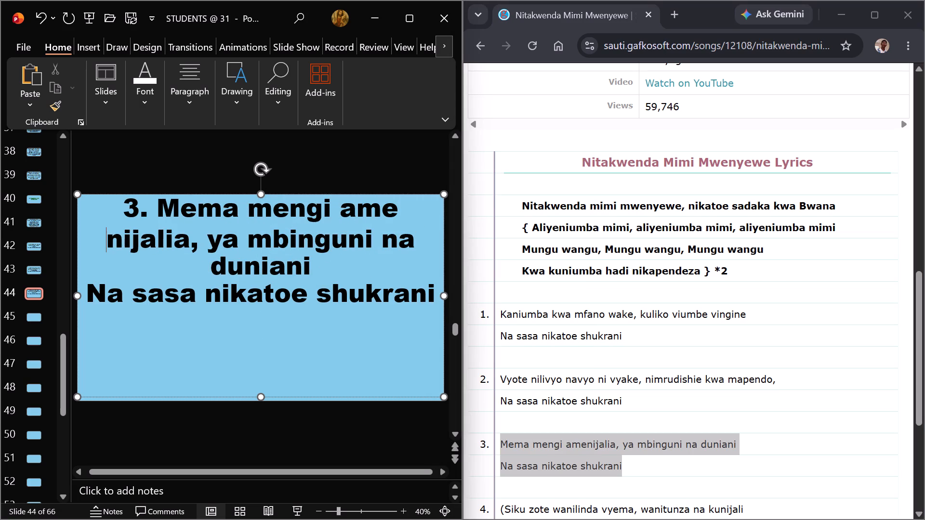
click(43, 23)
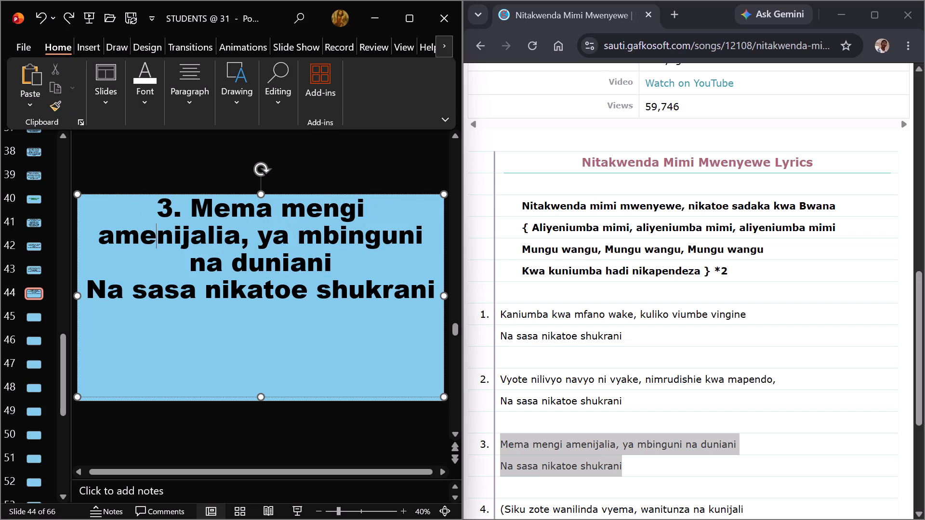
click(146, 197)
key(Return)
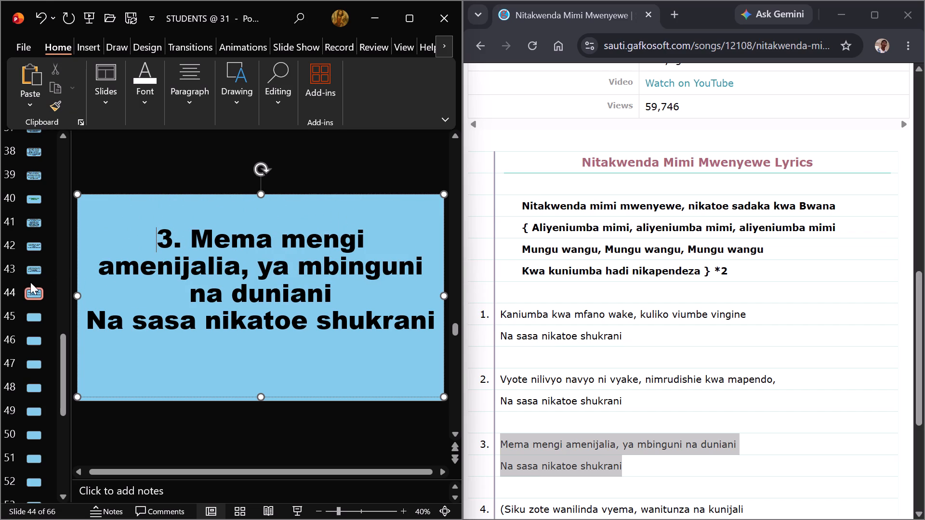
Look over slides 43 to 45 and check the remaining verse on the Chrome lyrics page.
click(30, 271)
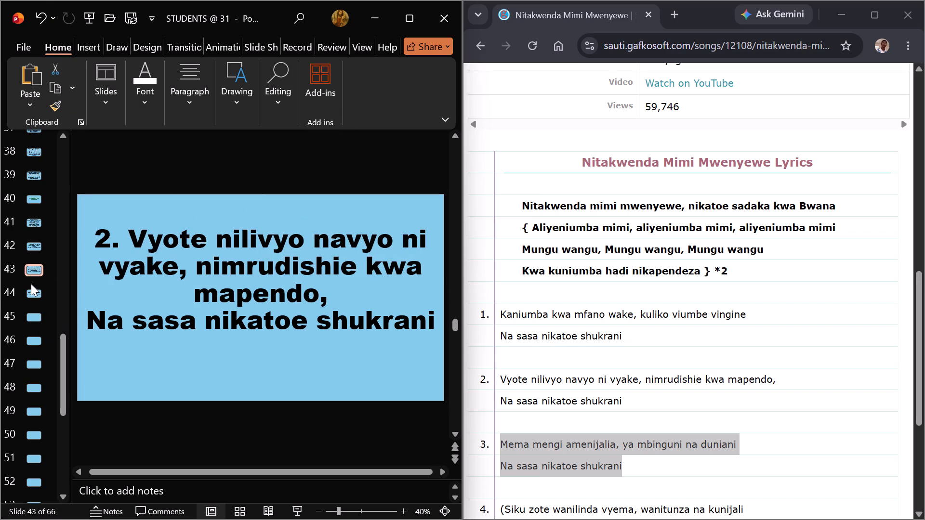
click(31, 284)
click(33, 290)
click(38, 314)
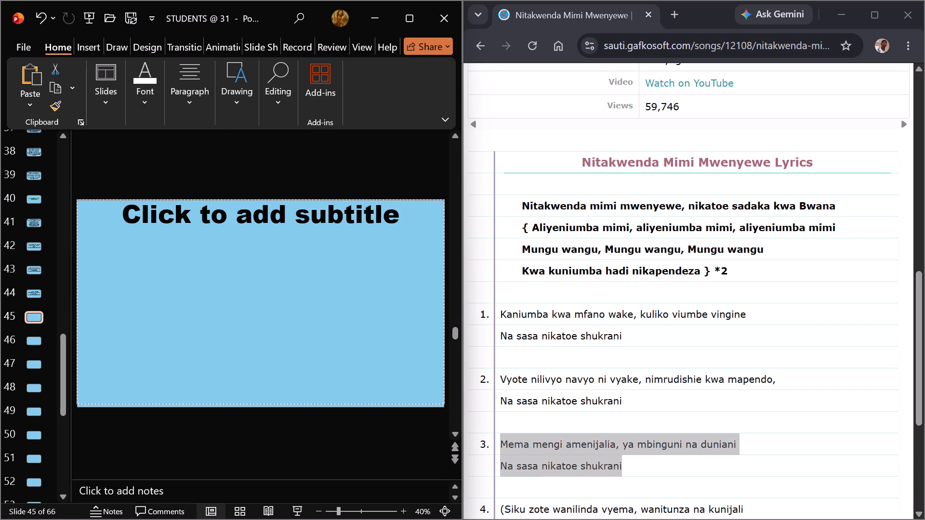
click(29, 297)
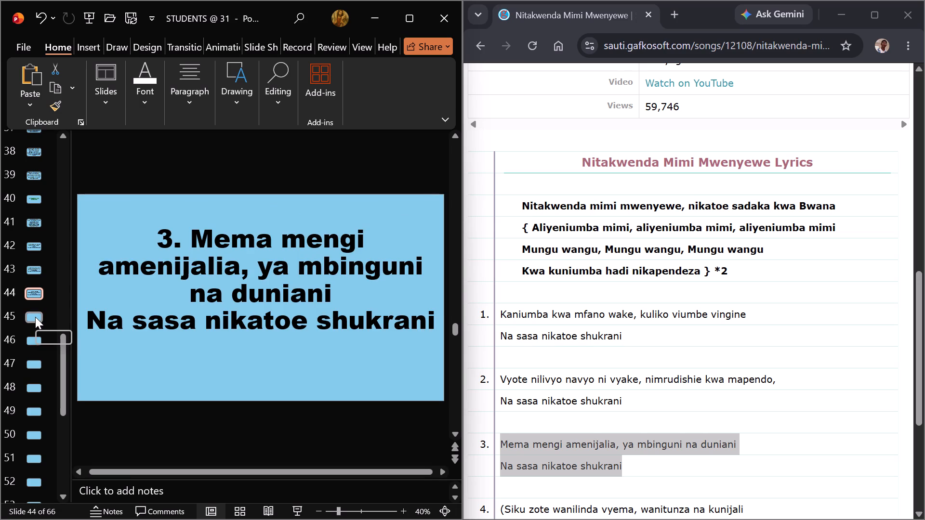
click(35, 315)
scroll(490, 435, down, 2)
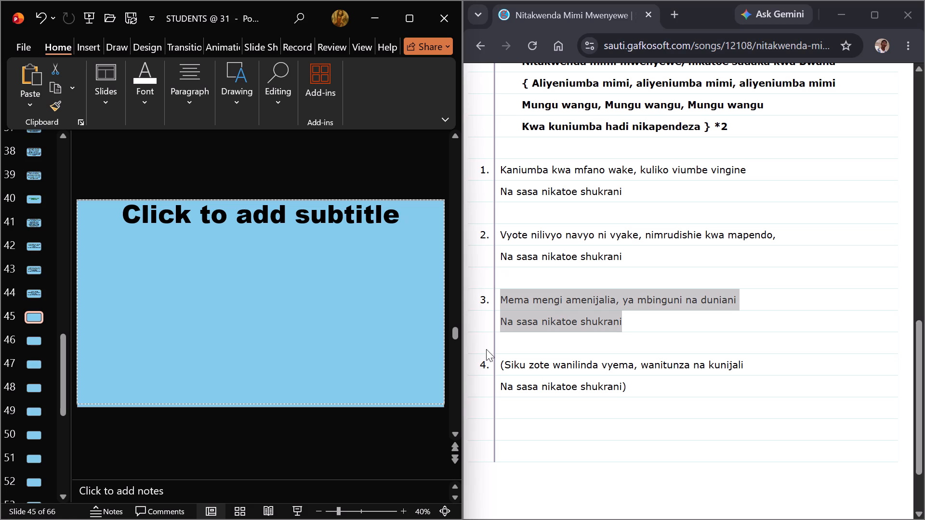
Save the STUDENTS @ 31 presentation in PowerPoint.
click(125, 18)
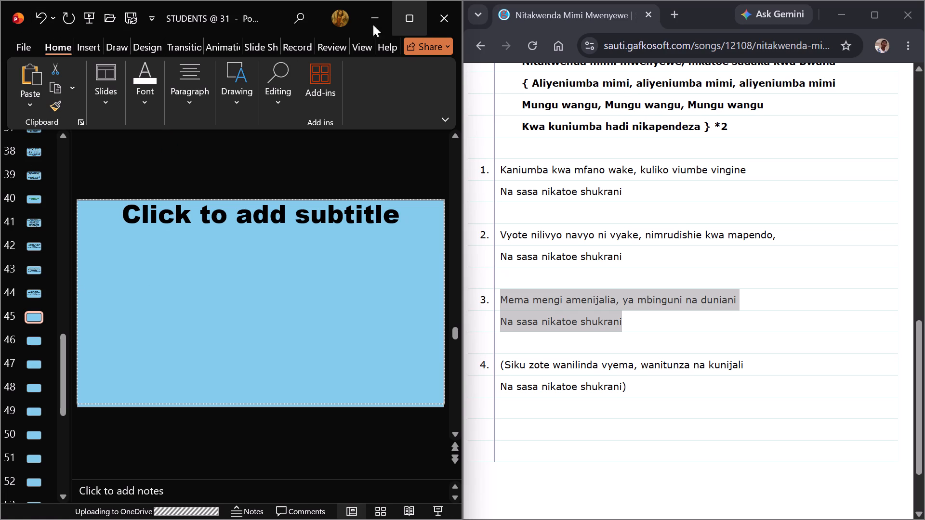
Maximize the PowerPoint window and select the empty slide 45 following the third verse of Nitakwenda Mimi Mwenyewe.
drag(257, 9, 261, 18)
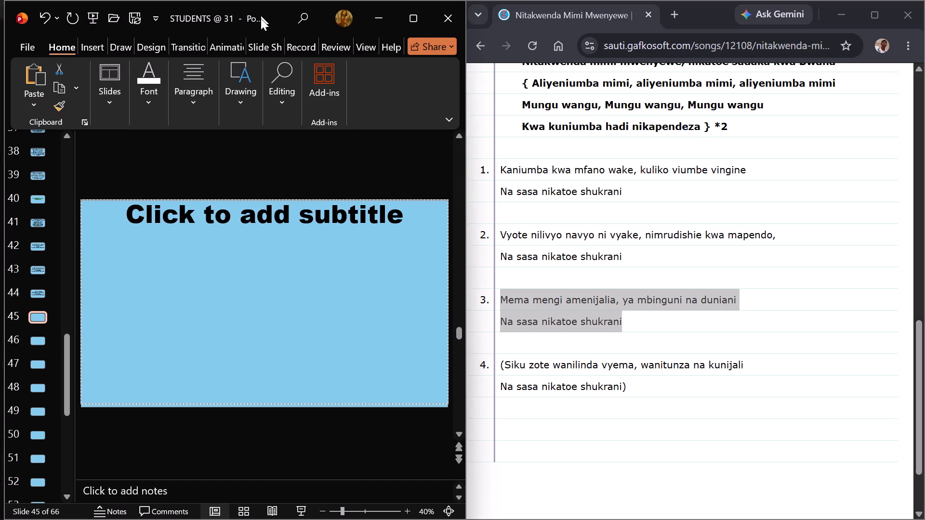
drag(261, 18, 264, 24)
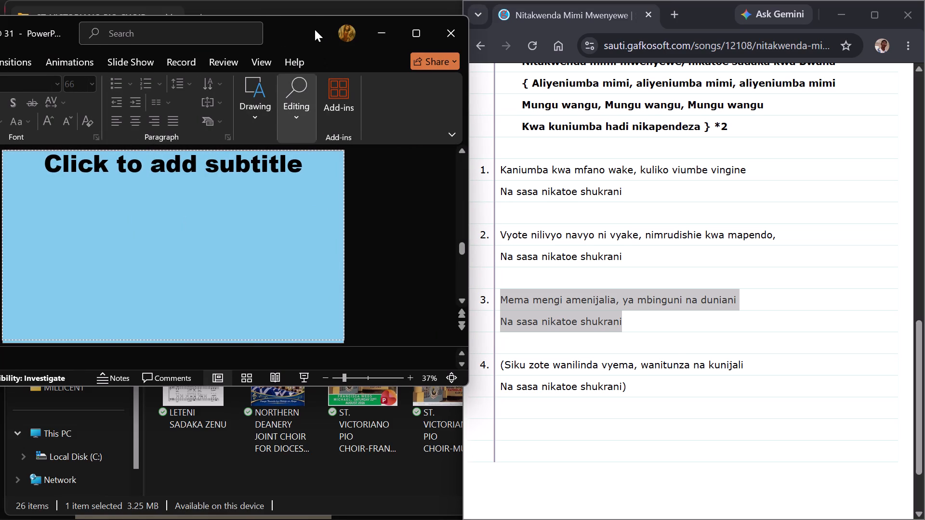
drag(315, 29, 297, 0)
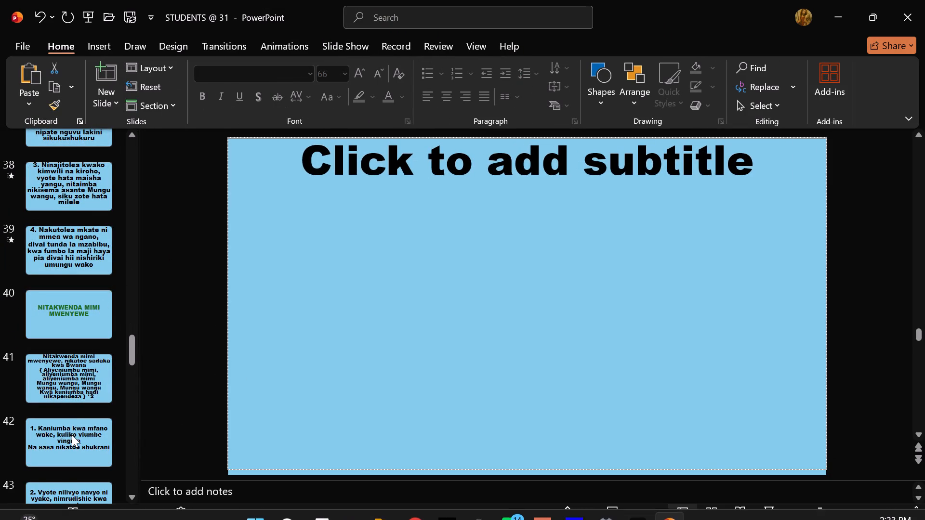
scroll(61, 428, down, 9)
click(72, 338)
click(76, 358)
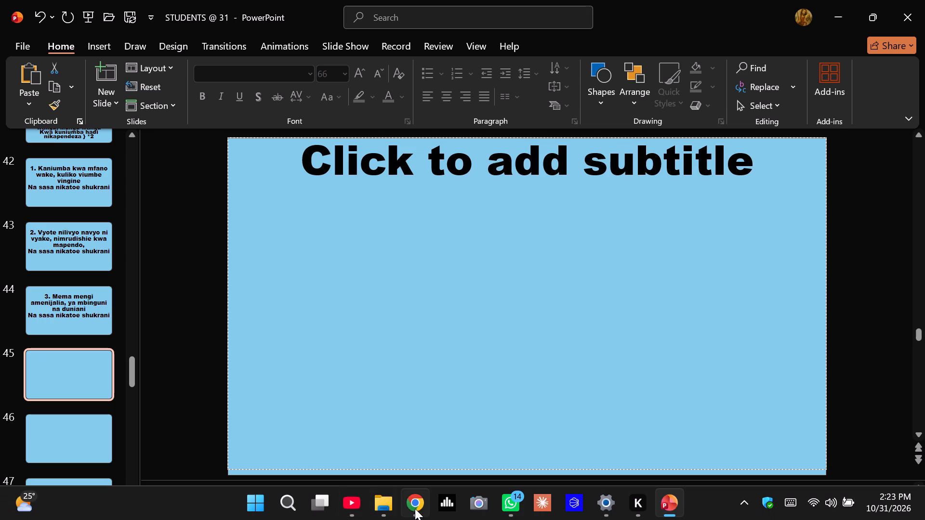
Switch to Chrome, maximize its window and search Google for SADAKA KWA BWANA.
click(415, 508)
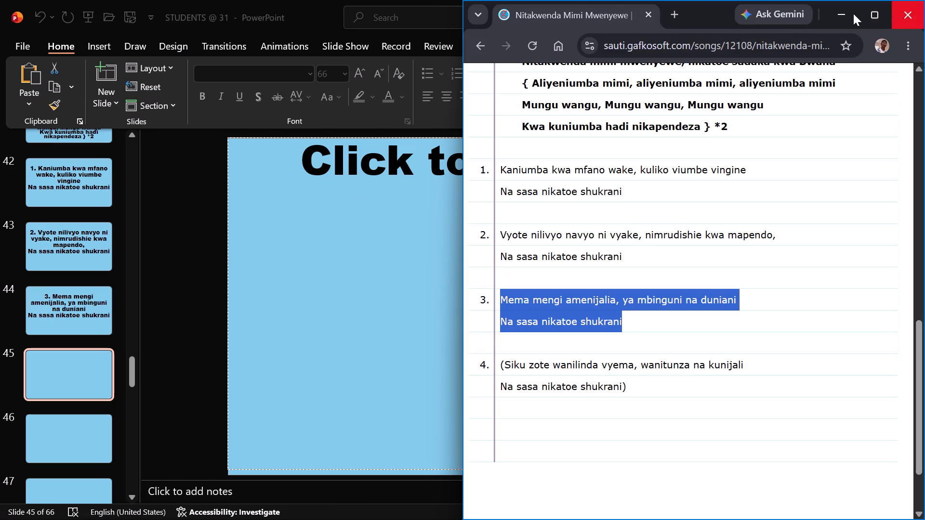
drag(723, 14, 575, 13)
drag(574, 22, 553, 0)
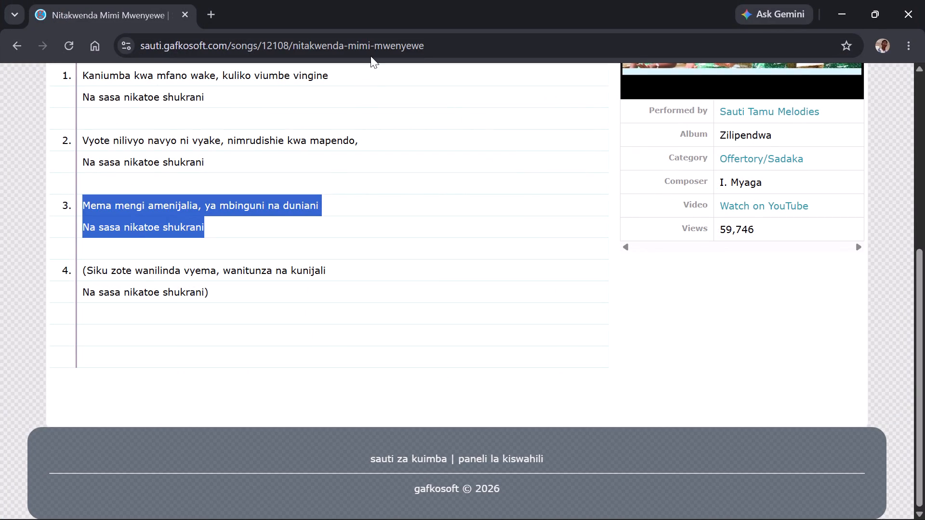
click(375, 42)
text(SA)
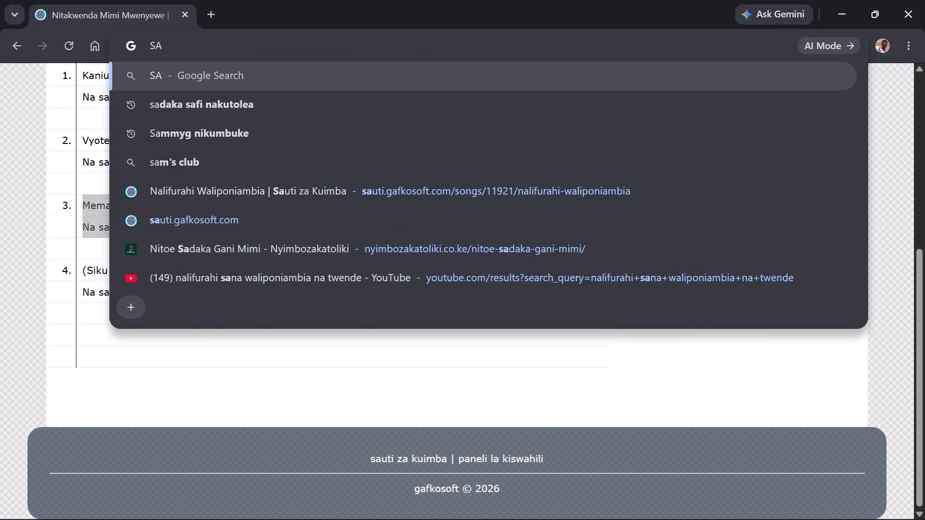
text(DAKA K)
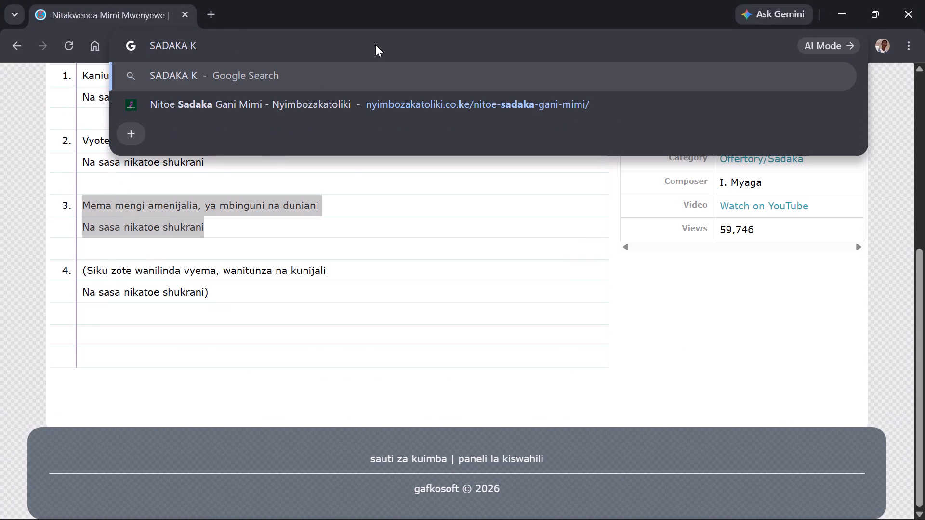
text(WA BWANA)
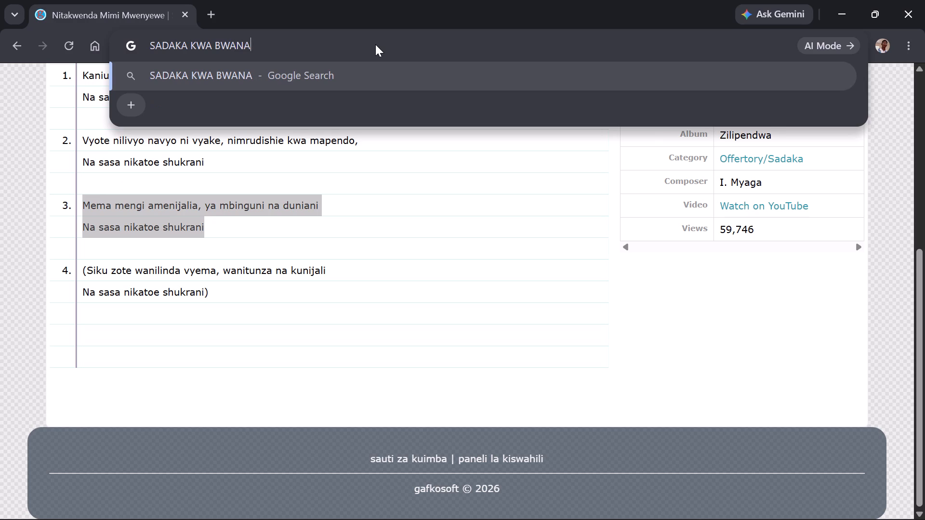
key(Return)
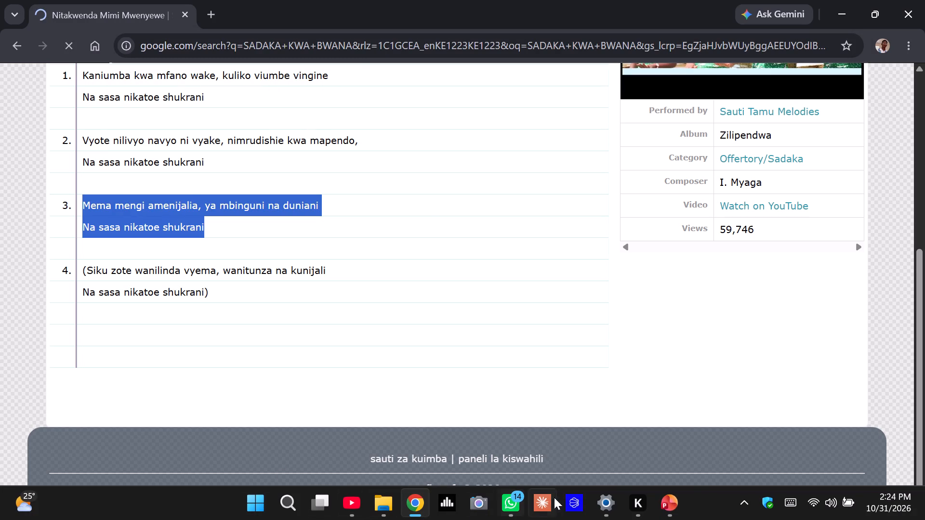
click(672, 519)
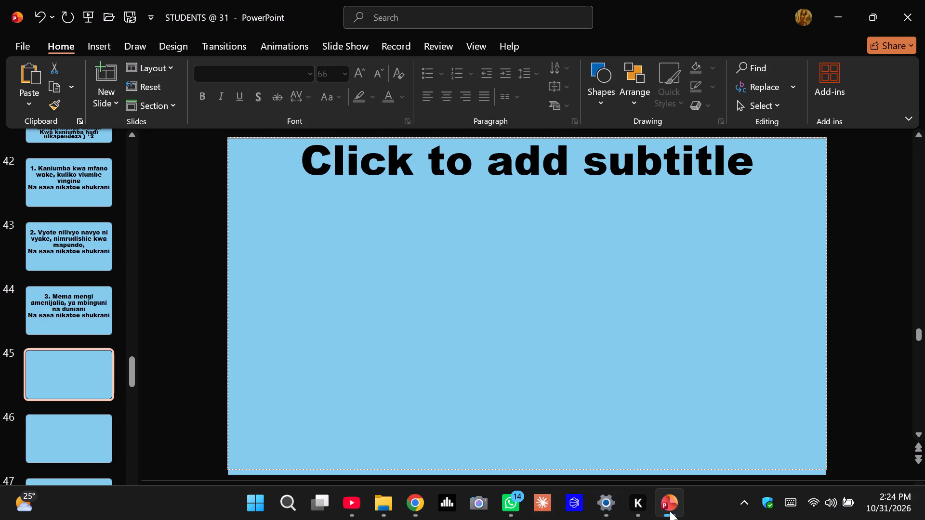
click(670, 511)
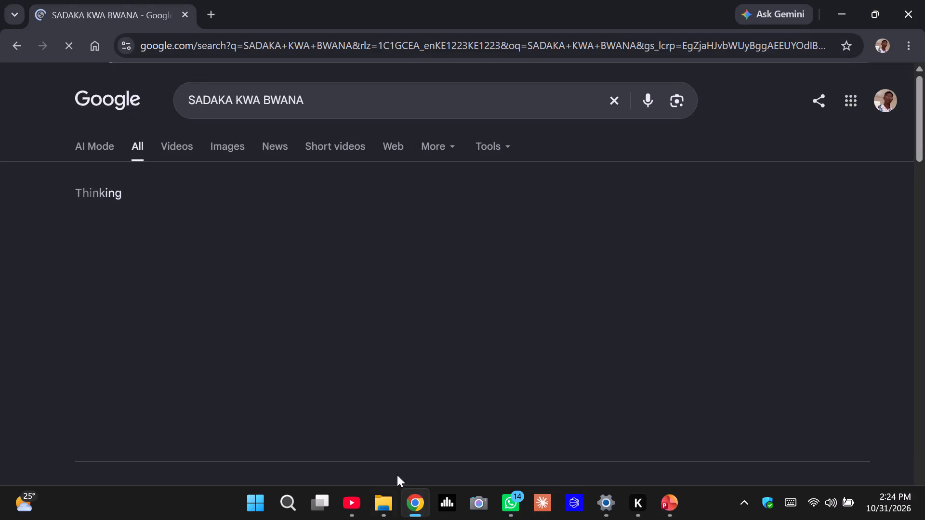
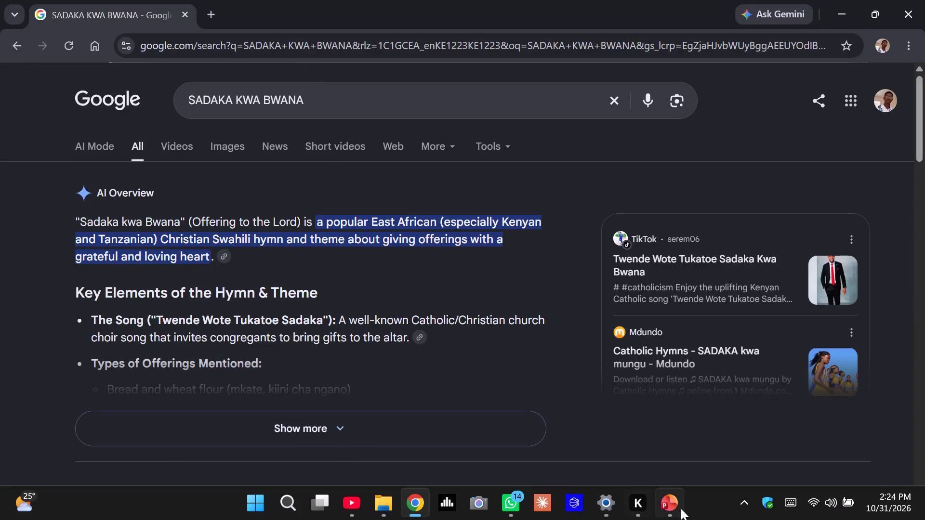
Switch to PowerPoint and enter VIPAJI and HIKI KIDOGO on slide 45, with a blank line above each.
click(681, 508)
click(352, 174)
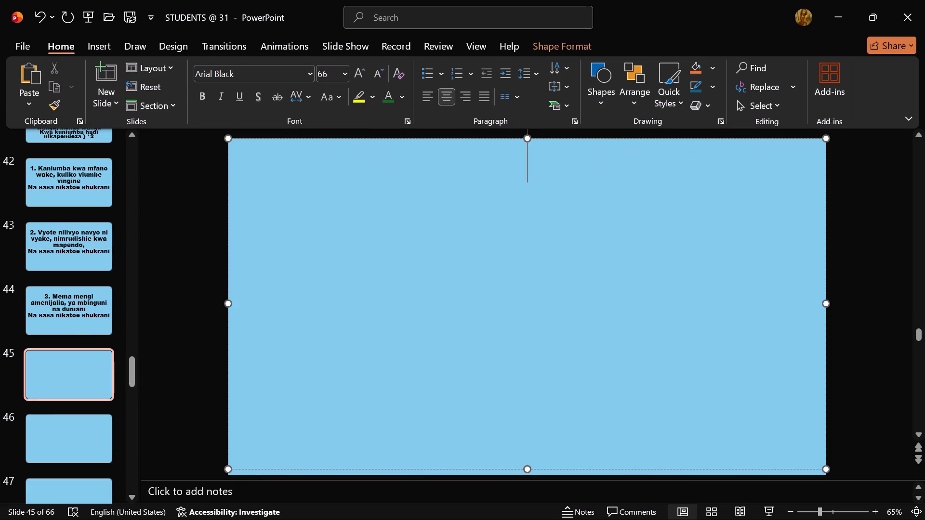
text(VIPAJI)
key(Return)
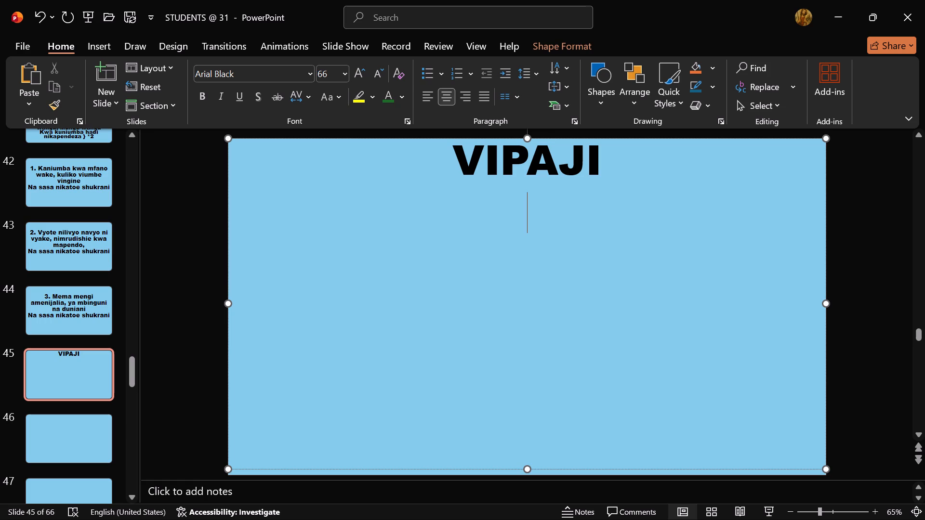
key(space)
text(HIKI KIDOGO)
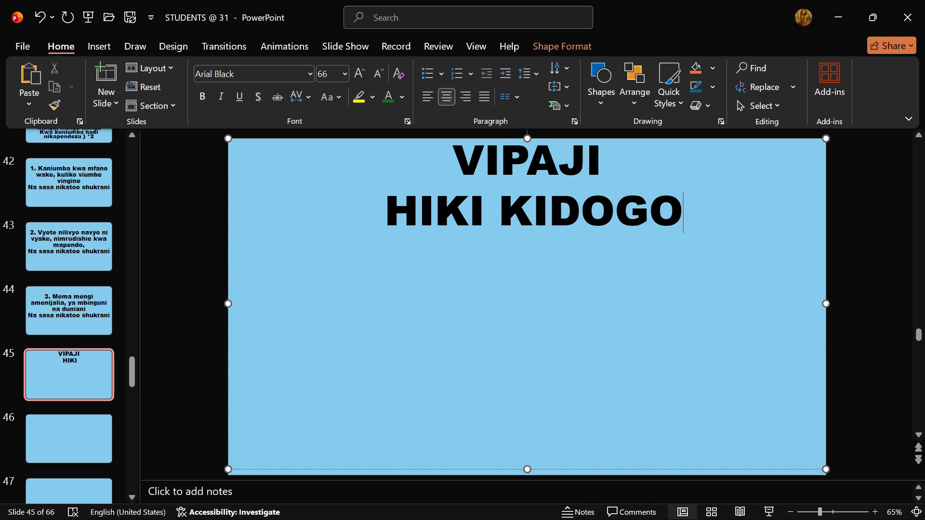
click(398, 219)
key(Return)
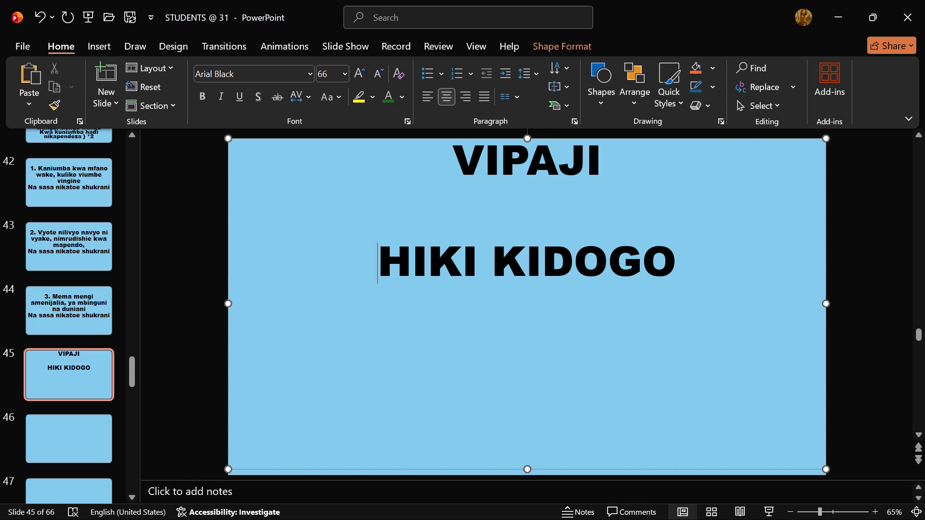
click(438, 169)
key(Return)
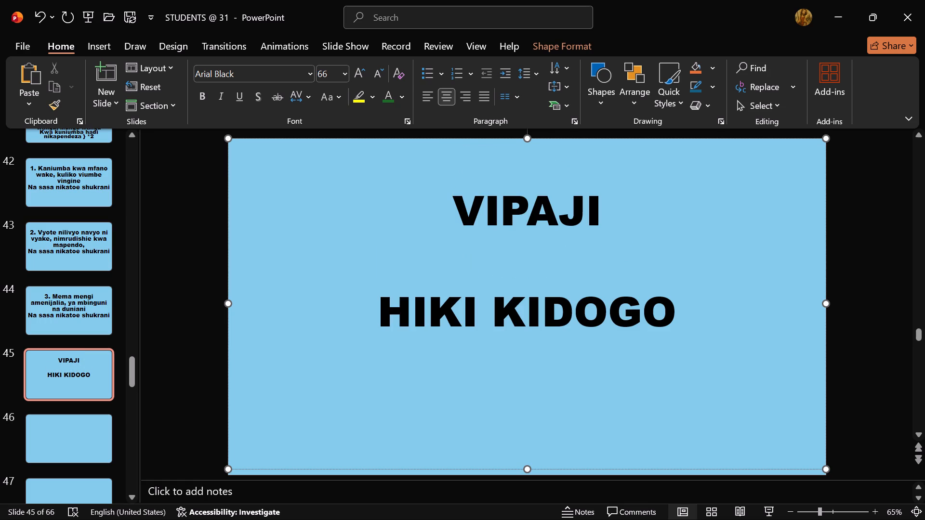
Colour the HIKI KIDOGO text green and the VIPAJI heading red on slide 45.
drag(730, 296, 334, 344)
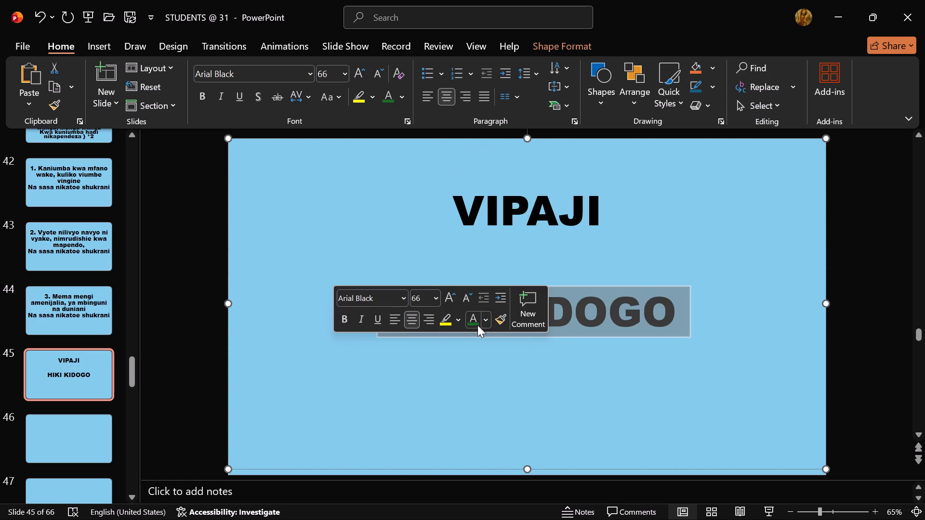
click(477, 325)
click(613, 238)
drag(613, 236, 409, 234)
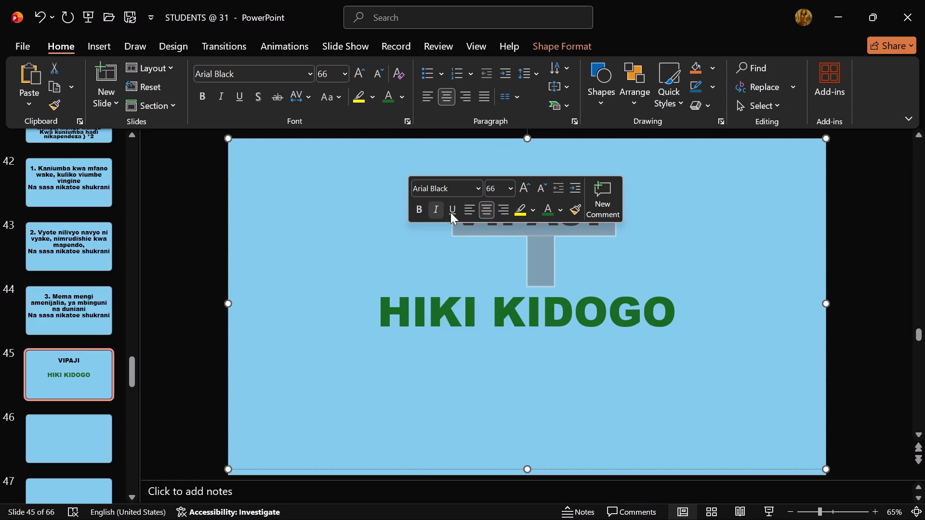
click(563, 208)
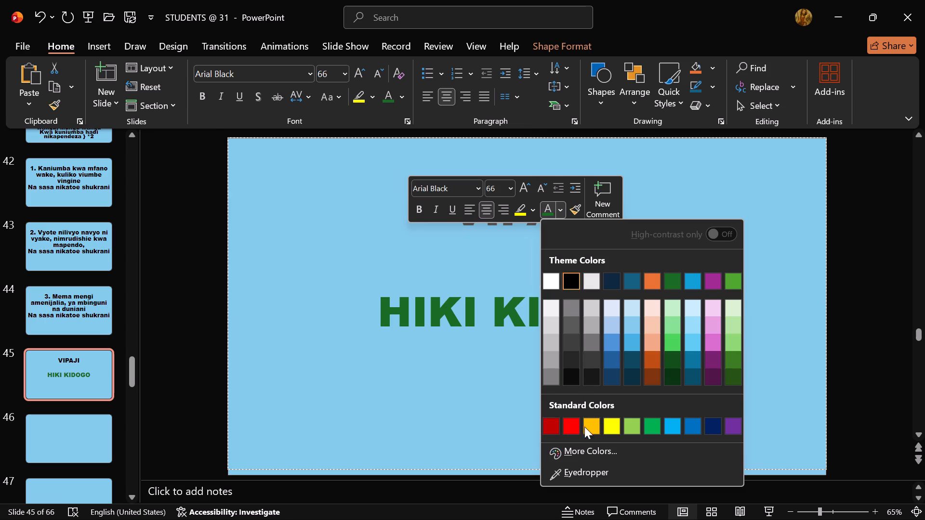
click(574, 428)
click(504, 308)
Select slide 46, switch to Chrome, search for hiki kidogo lyrics and open the Sauti za Kuimba page Matoleo ya Wana wako.
click(92, 437)
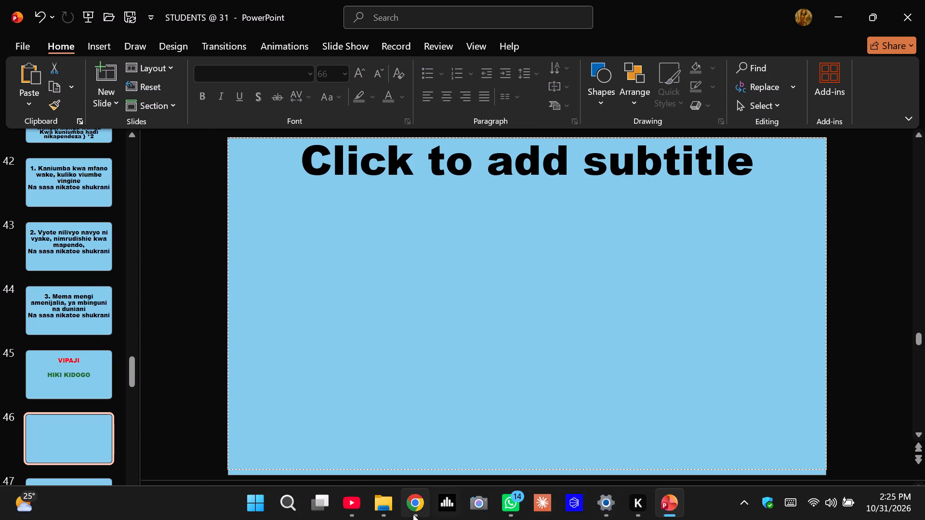
click(413, 514)
click(333, 102)
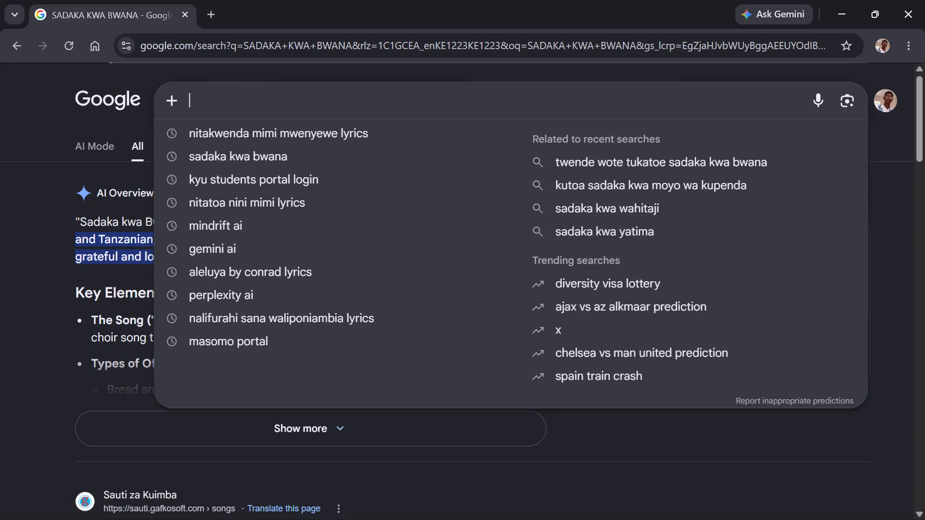
text(hiki)
key(space)
text(kidgo)
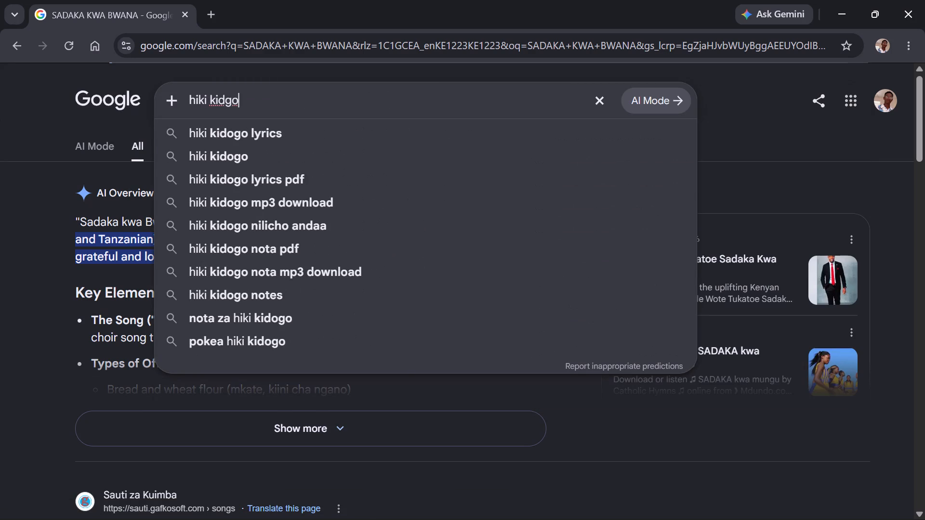
click(360, 143)
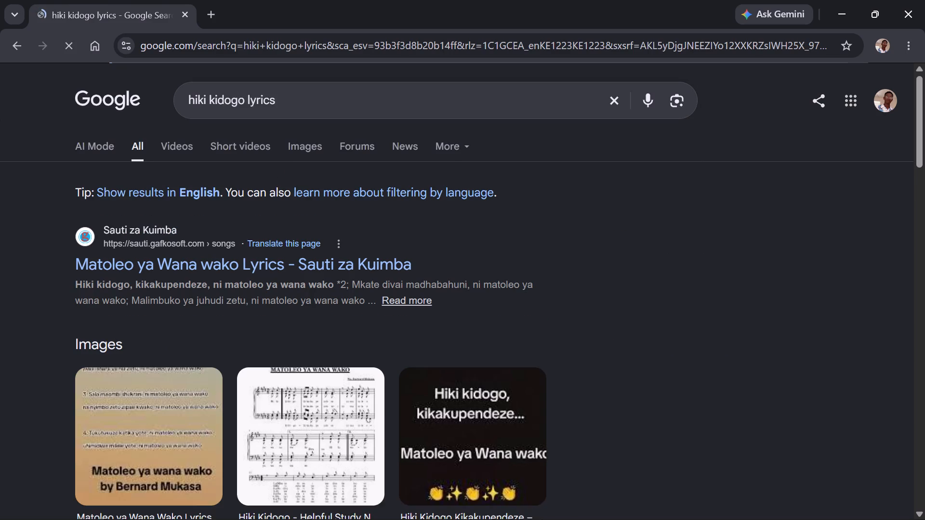
click(205, 258)
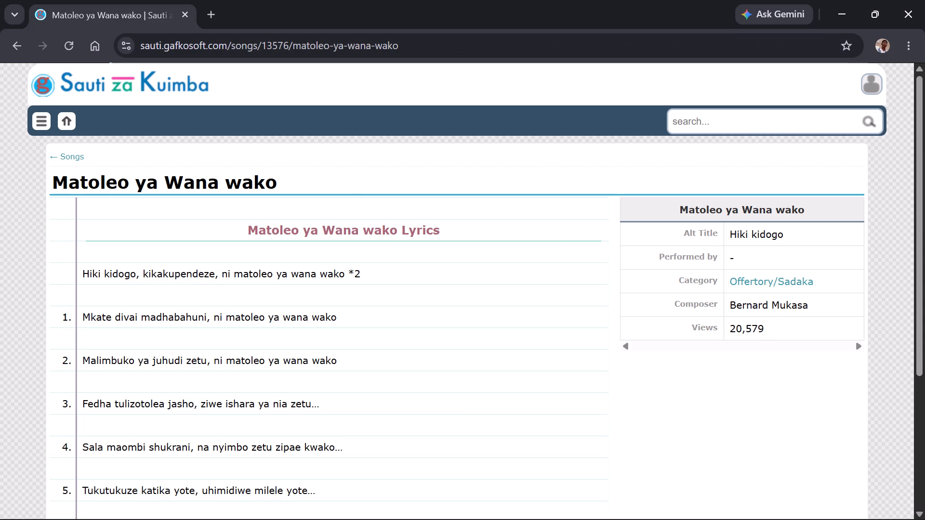
Copy the chorus line "Hiki kidogo, kikakupendeze, ni matoleo ya wana wako *2" and switch back to PowerPoint.
drag(82, 271, 443, 278)
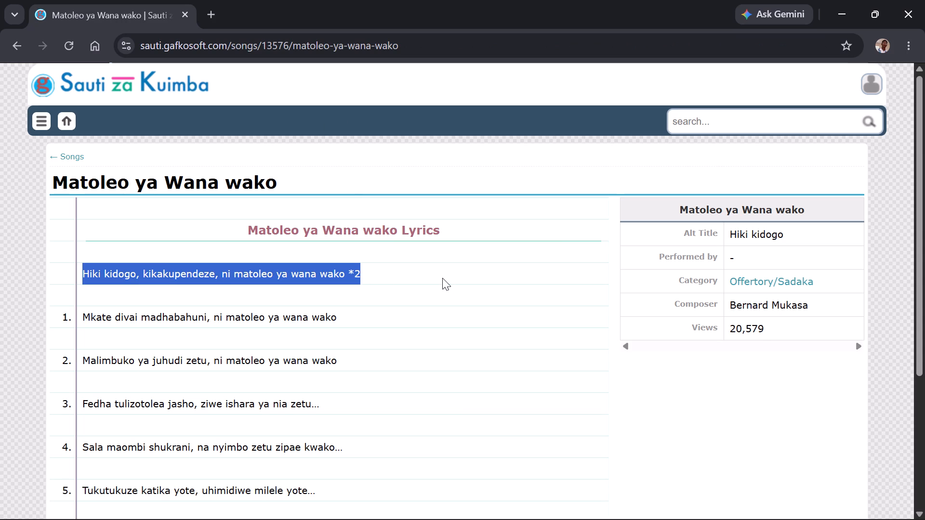
right_click(300, 273)
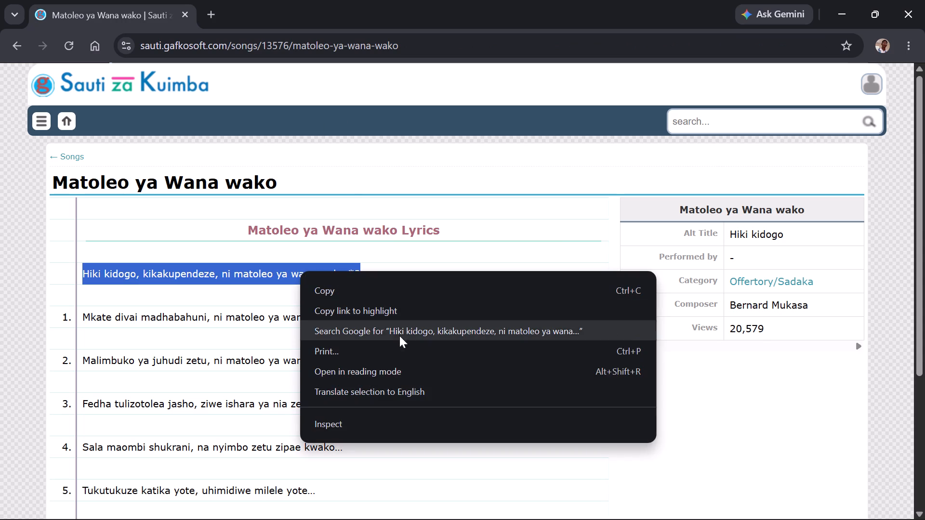
click(377, 289)
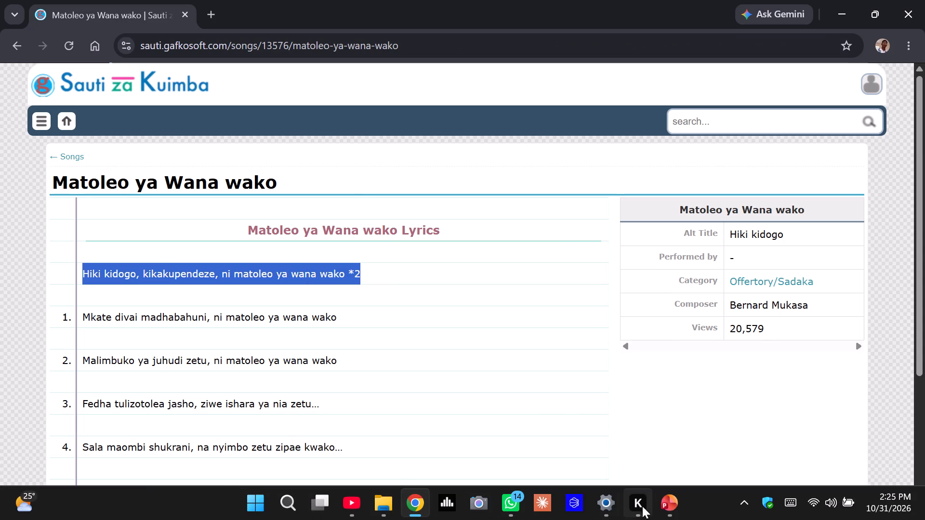
click(668, 498)
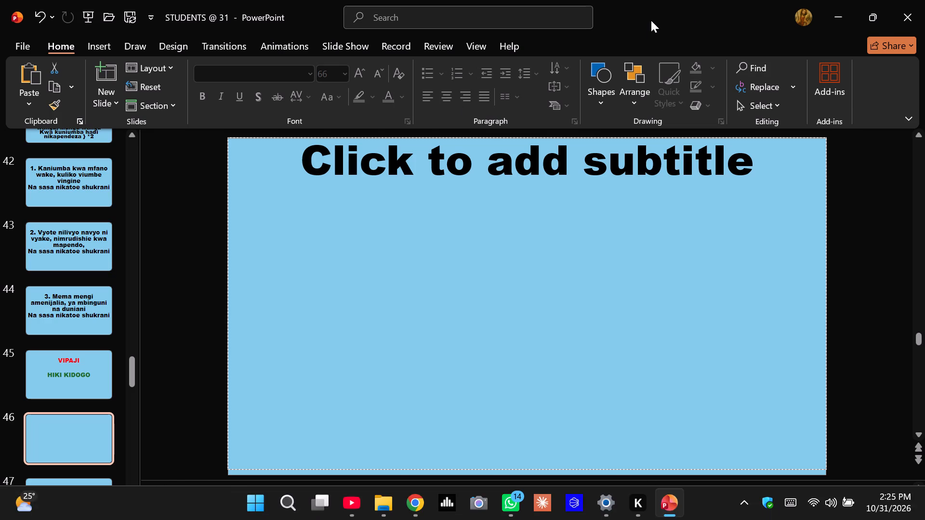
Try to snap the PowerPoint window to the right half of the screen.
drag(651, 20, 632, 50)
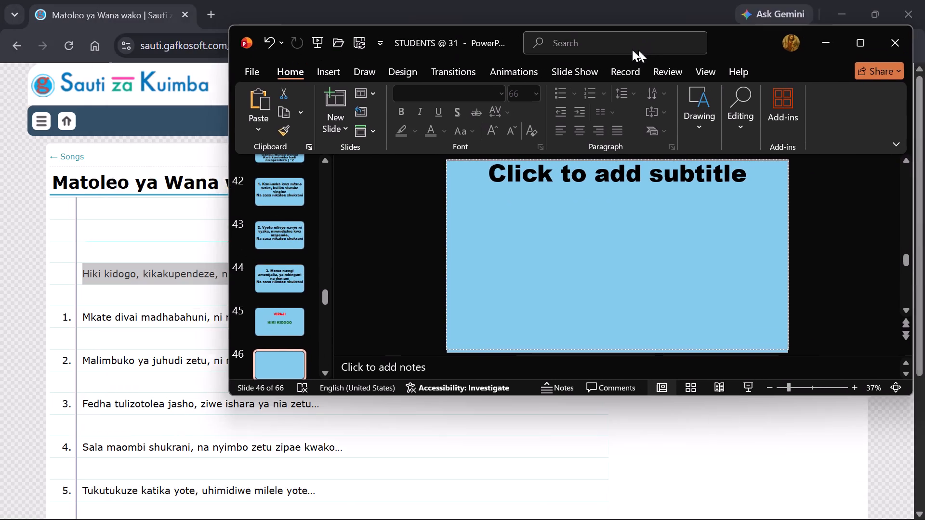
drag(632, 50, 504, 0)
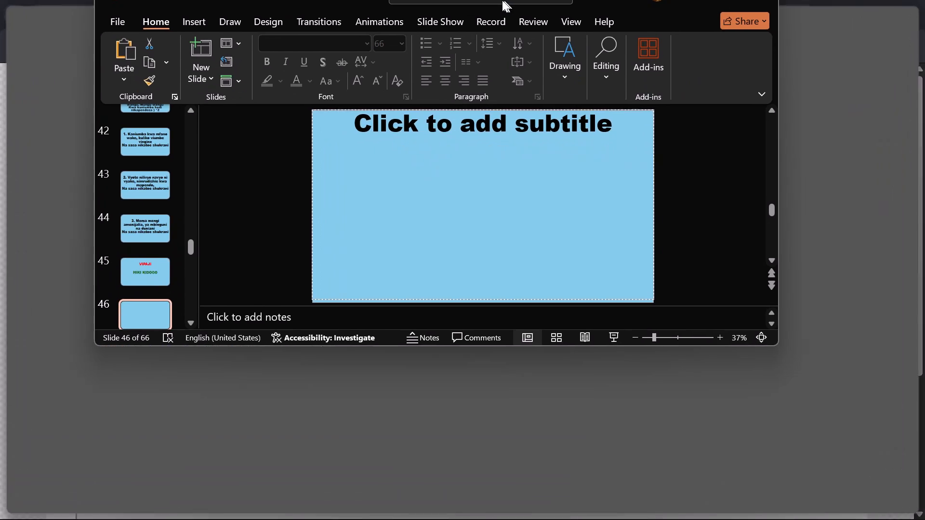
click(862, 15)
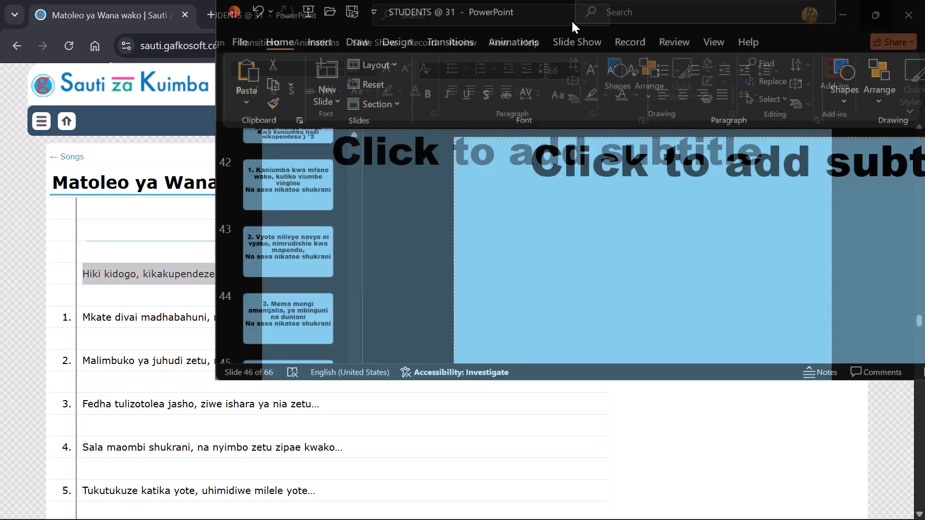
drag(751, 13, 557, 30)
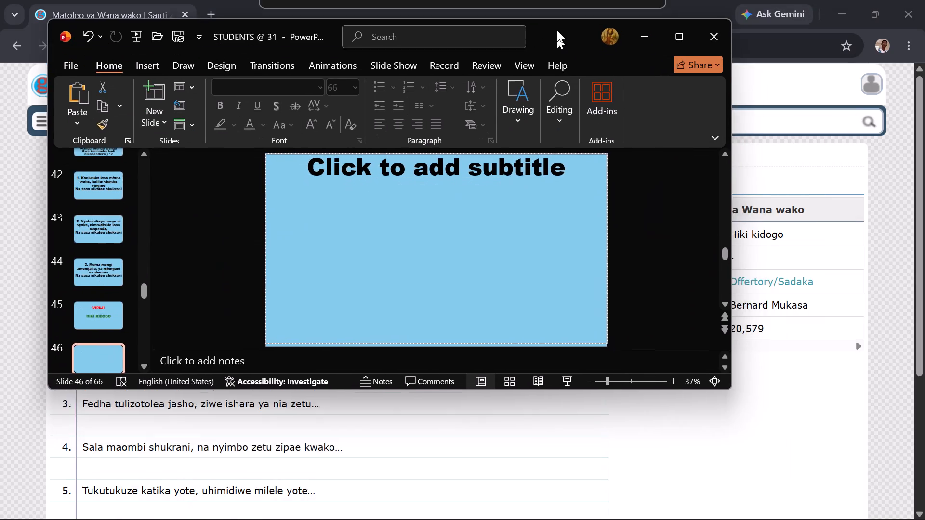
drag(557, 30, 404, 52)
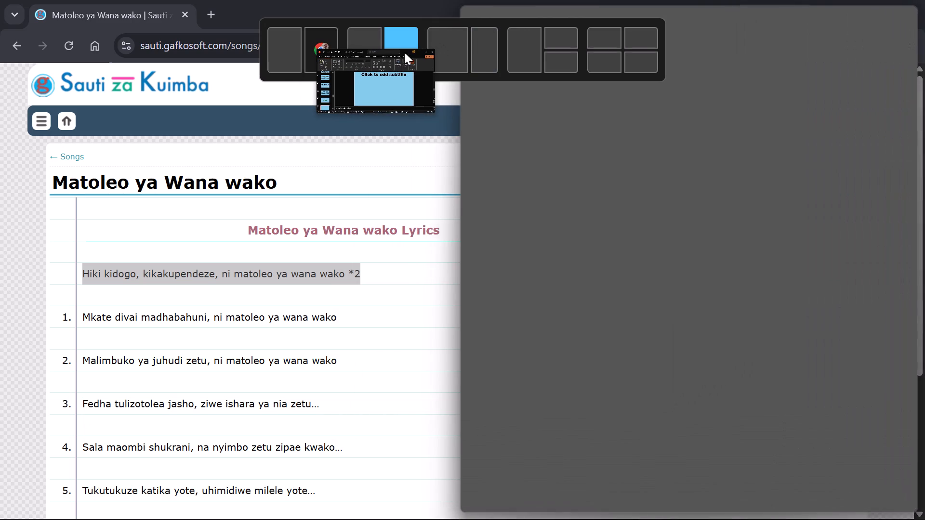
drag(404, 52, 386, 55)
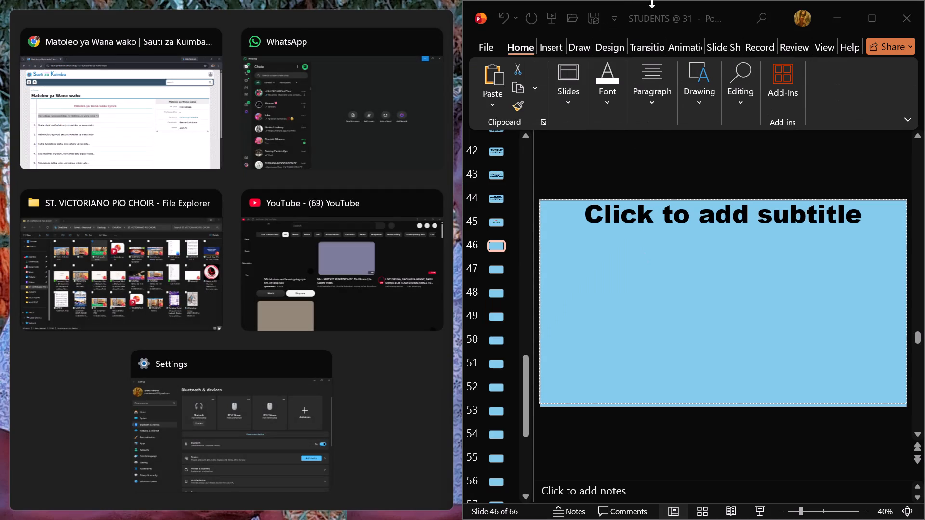
Arrange the windows side by side, with PowerPoint on the left half and the Chrome lyrics page on the right half.
drag(742, 7, 148, 41)
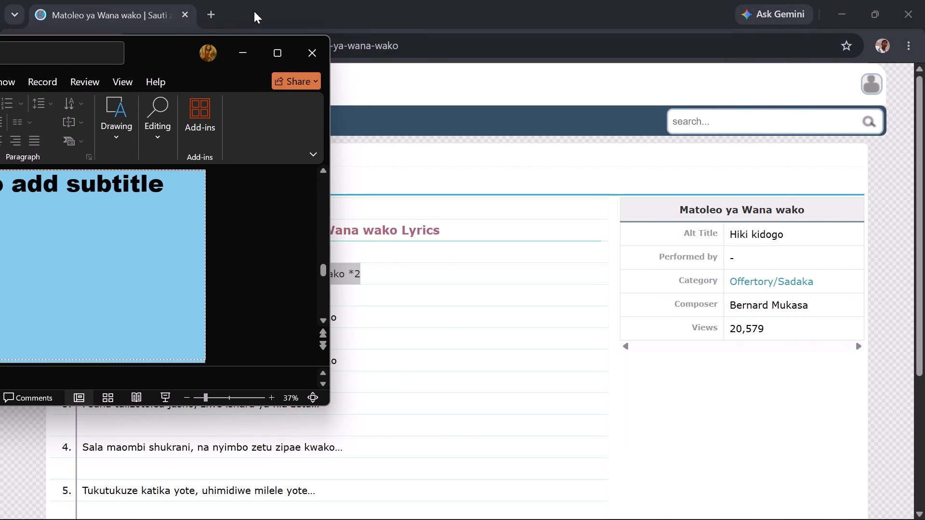
drag(147, 47, 346, 11)
click(476, 18)
drag(653, 4, 608, 0)
drag(626, 25, 608, 0)
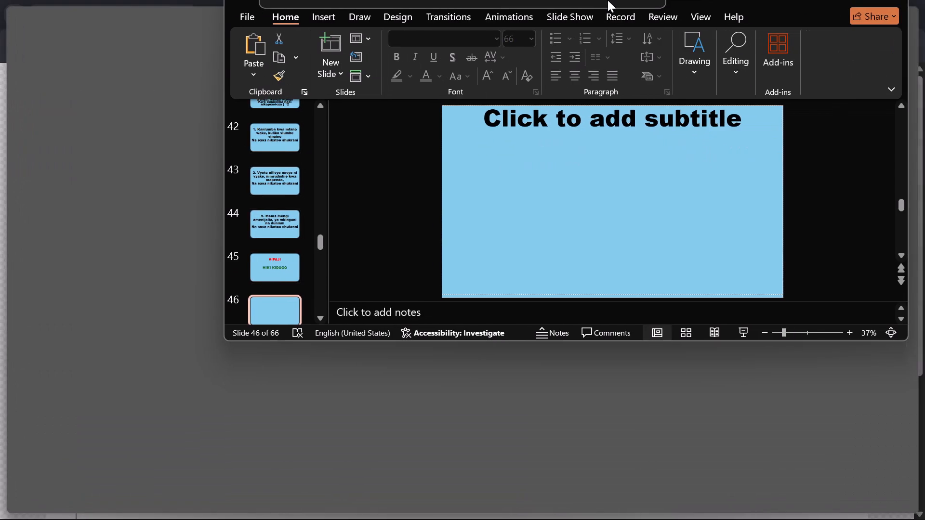
drag(608, 0, 357, 11)
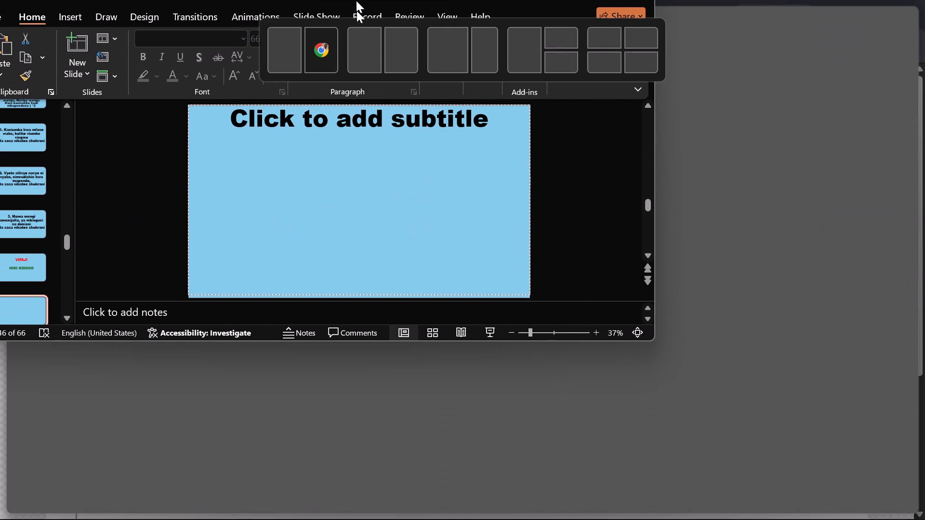
drag(357, 11, 361, 46)
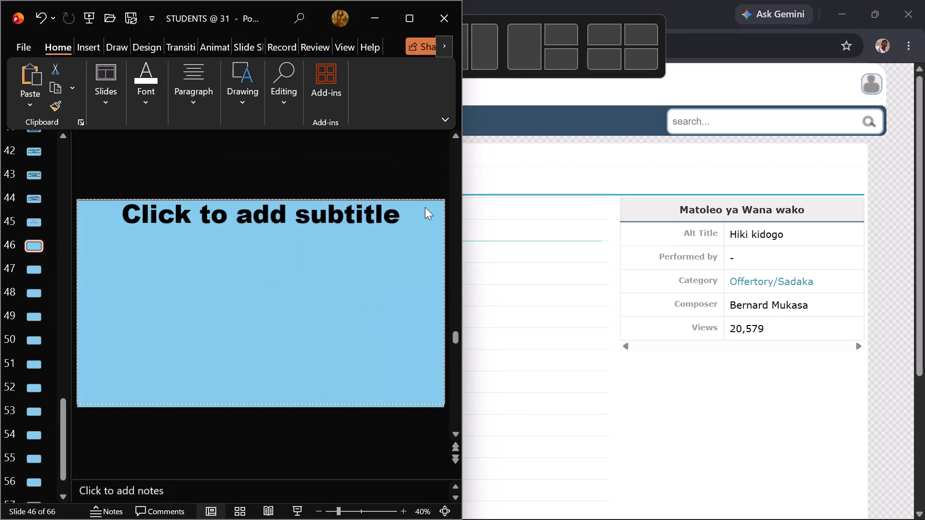
click(593, 70)
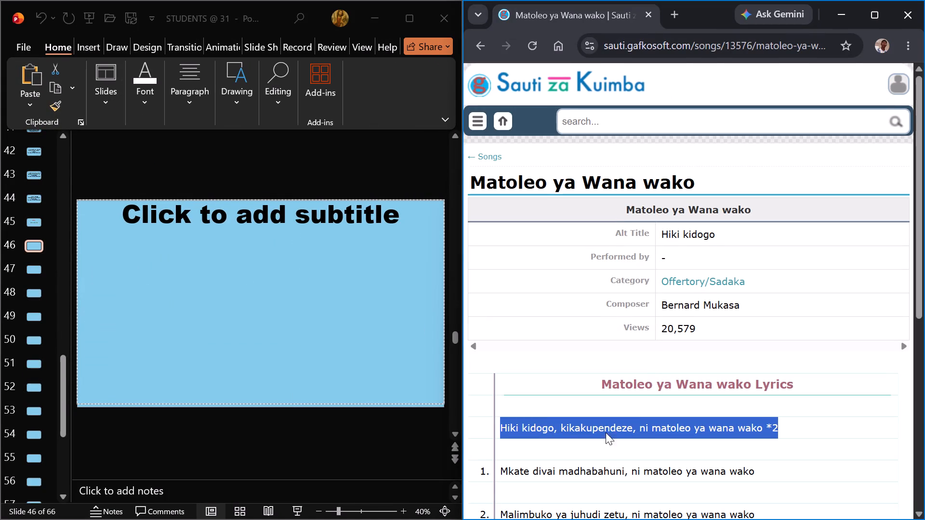
Copy the "Hiki kidogo, kikakupendeze" chorus line again, paste it as text only on slide 46, and add a blank line above it.
right_click(624, 425)
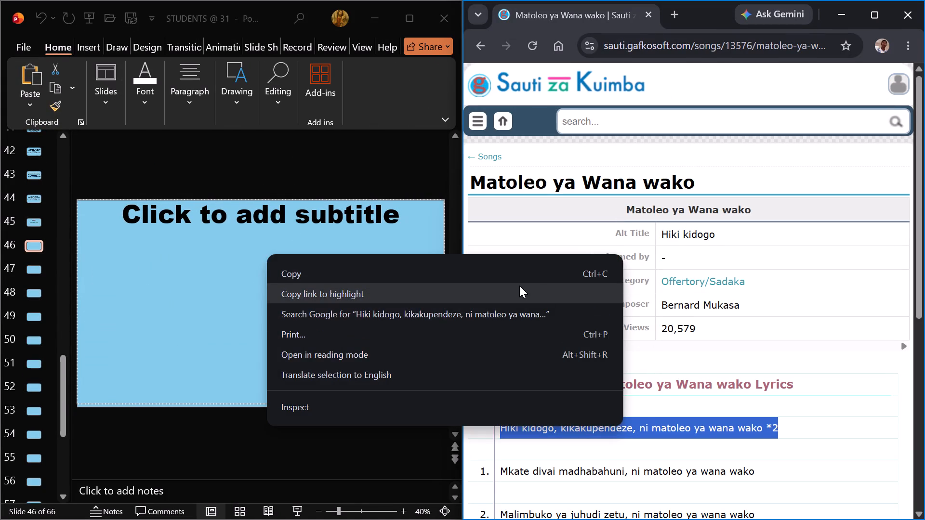
click(509, 277)
click(232, 227)
click(232, 227)
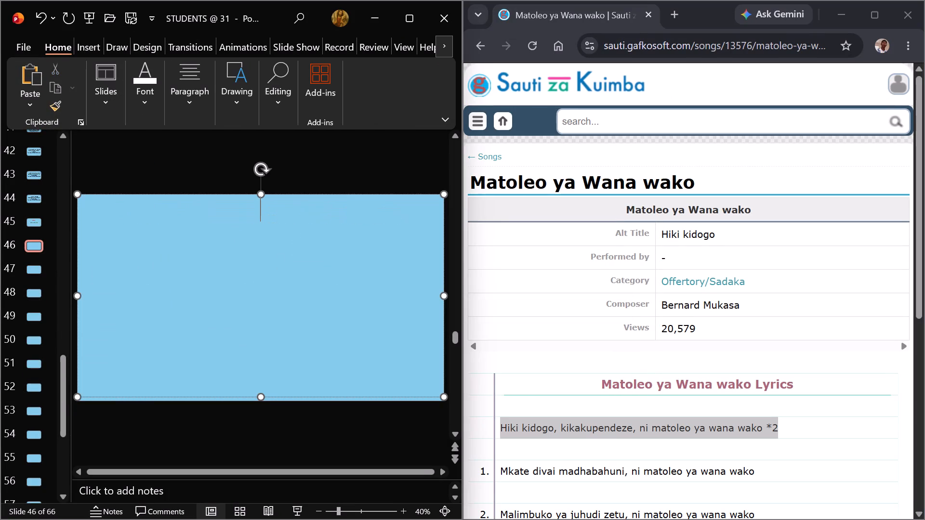
key(ctrl+v)
click(302, 252)
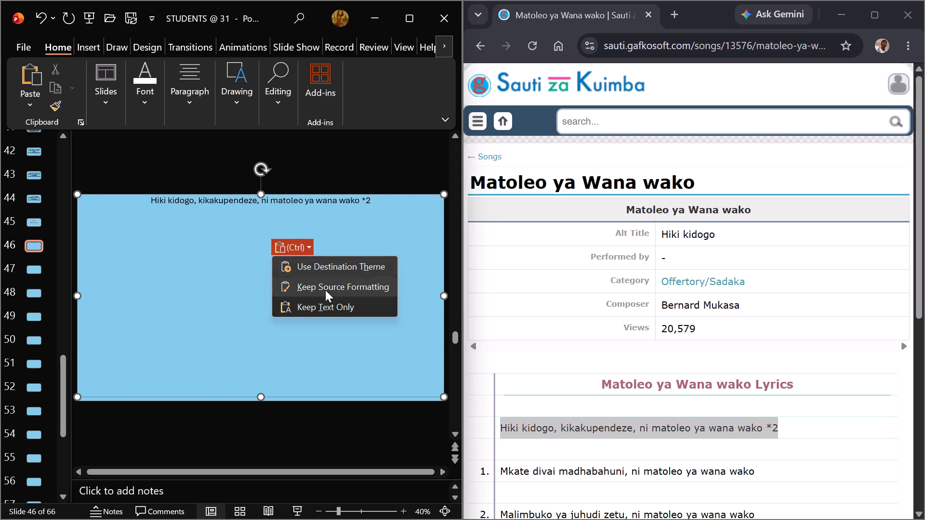
click(339, 305)
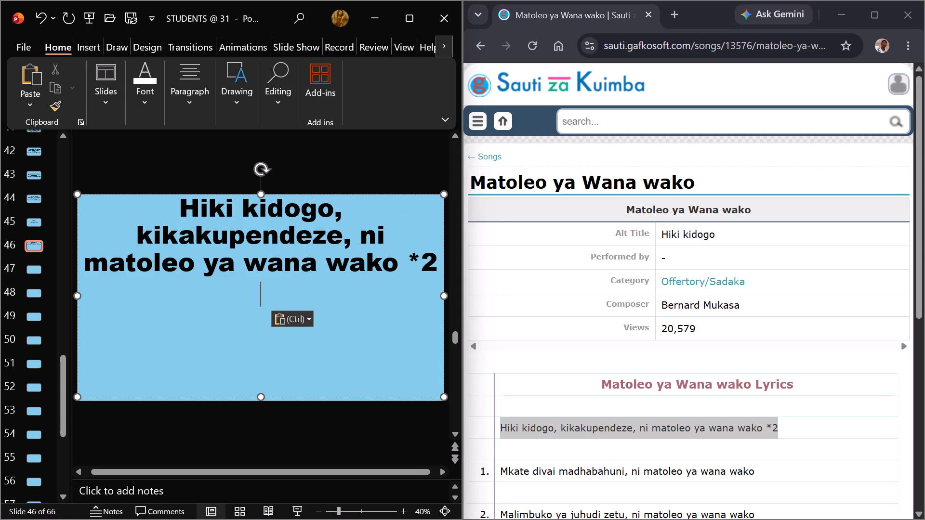
click(180, 216)
key(Return)
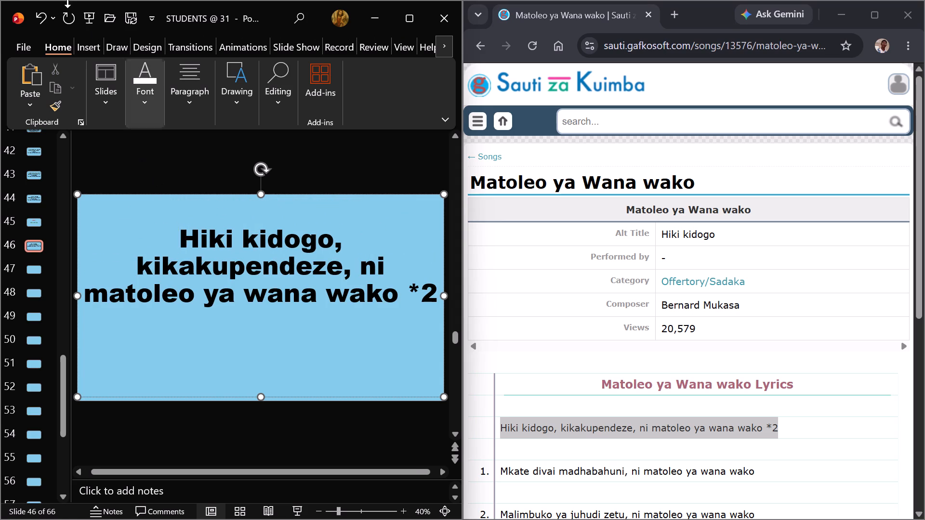
Save the presentation.
click(134, 20)
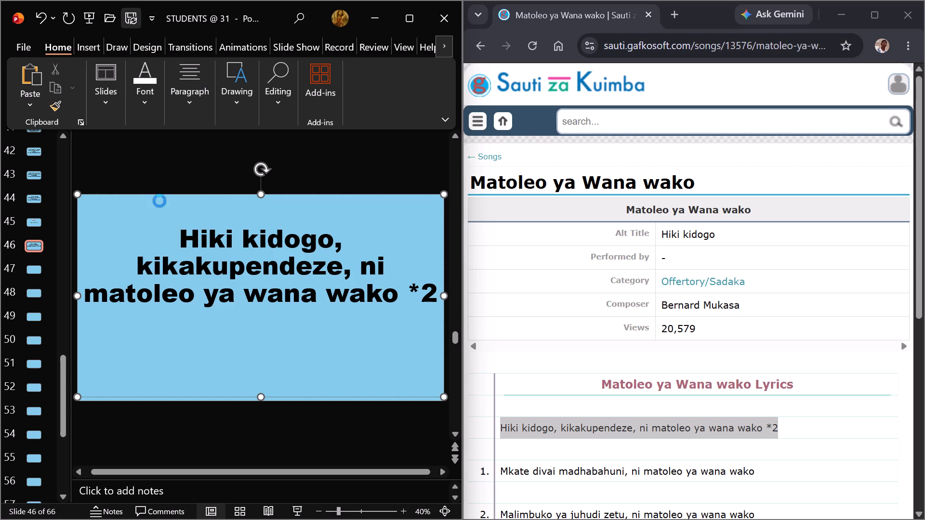
Copy the "Mkate divai madhabahuni" and "Malimbuko ya juhudi zetu" lines from the lyrics page and paste them as text only on slide 47.
click(34, 268)
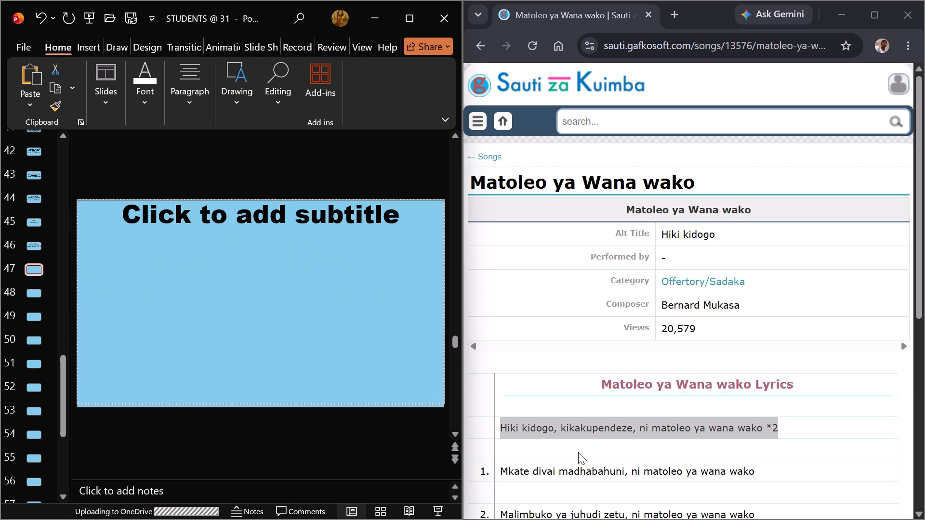
scroll(577, 452, down, 2)
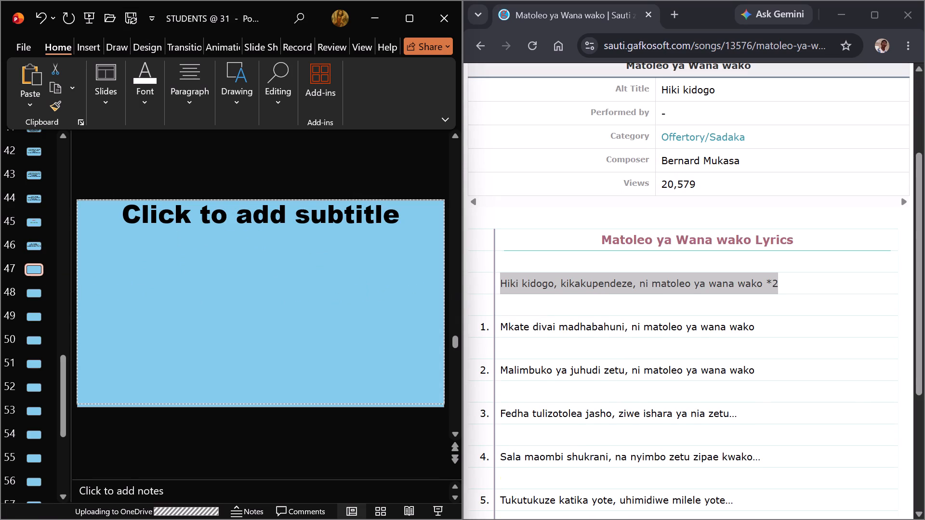
drag(502, 327, 785, 364)
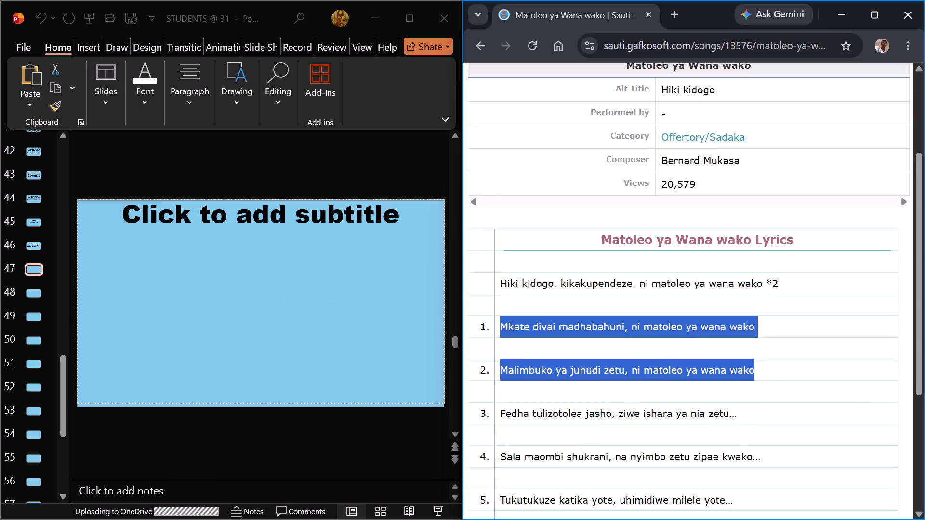
right_click(722, 370)
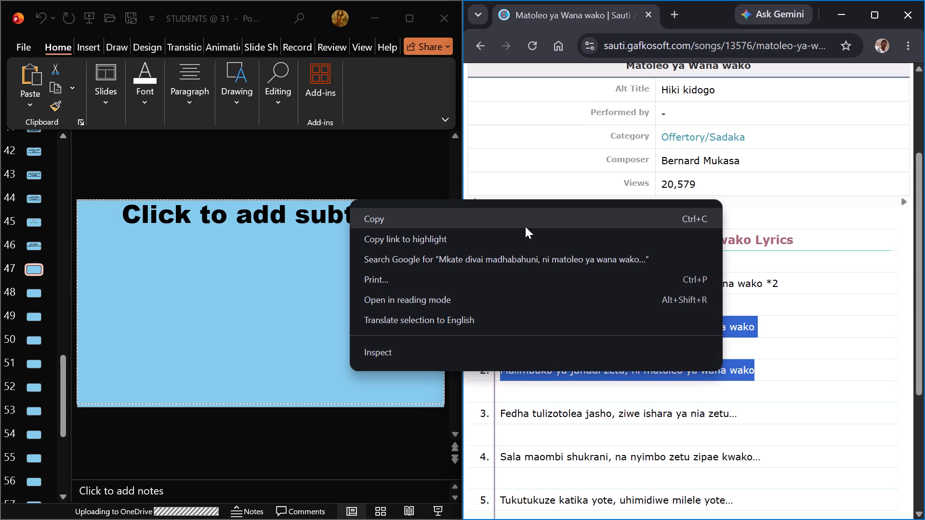
click(525, 226)
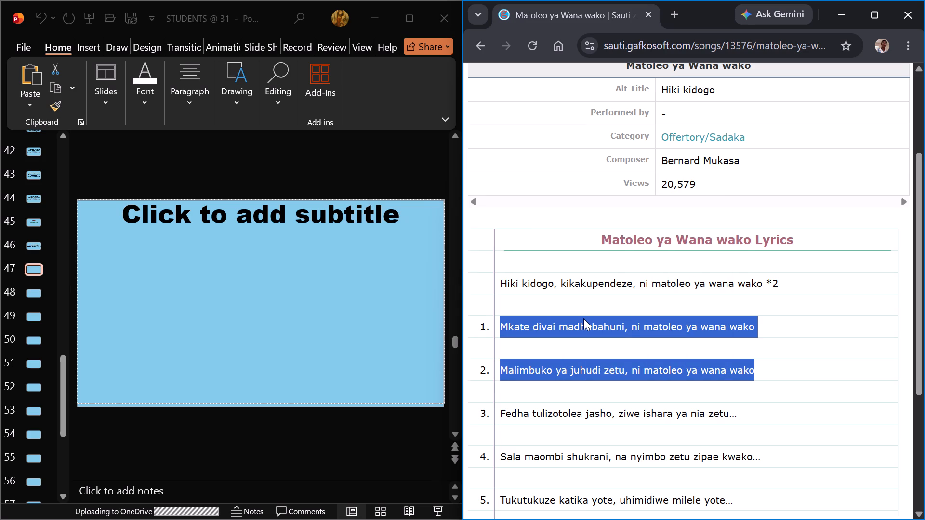
right_click(625, 317)
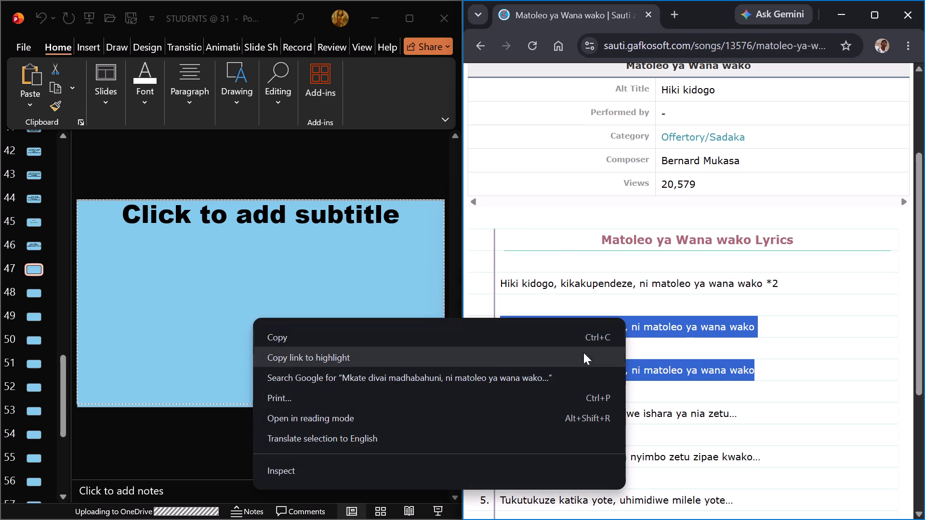
click(474, 341)
click(244, 245)
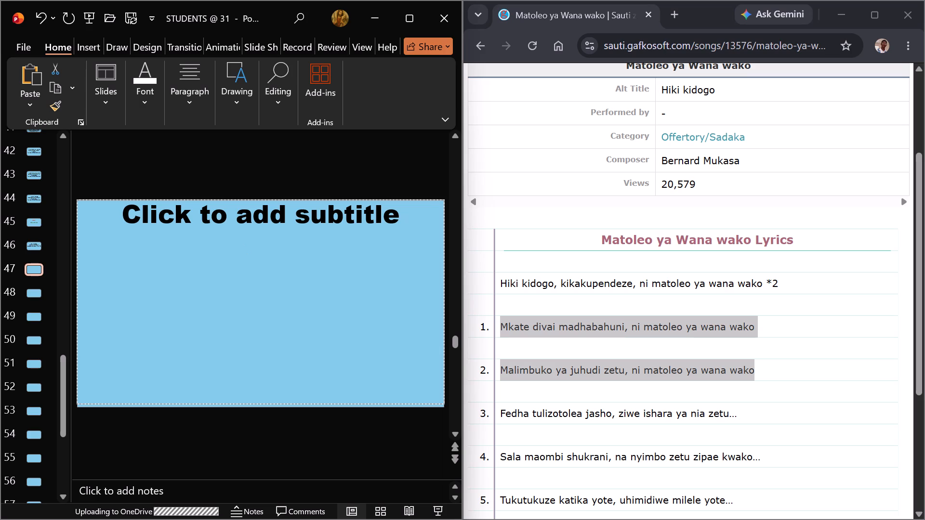
click(246, 227)
key(ctrl+v)
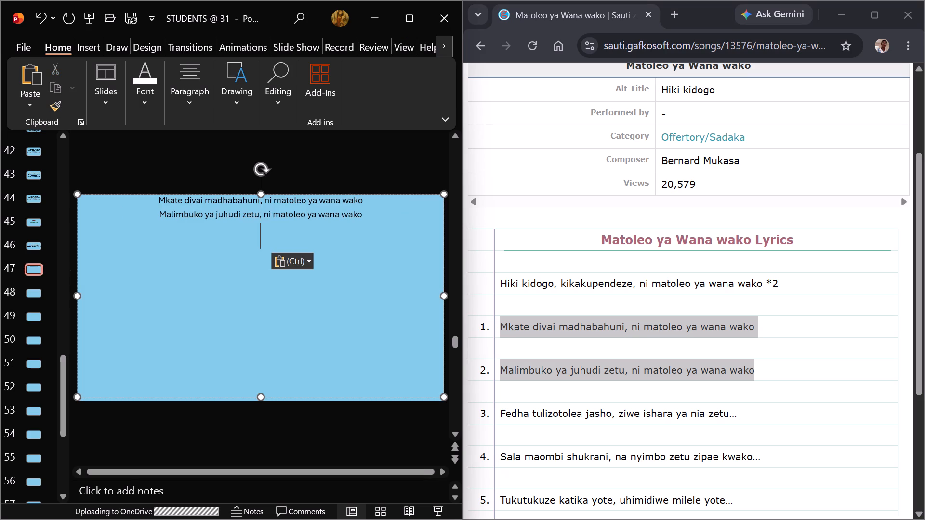
click(311, 259)
click(351, 322)
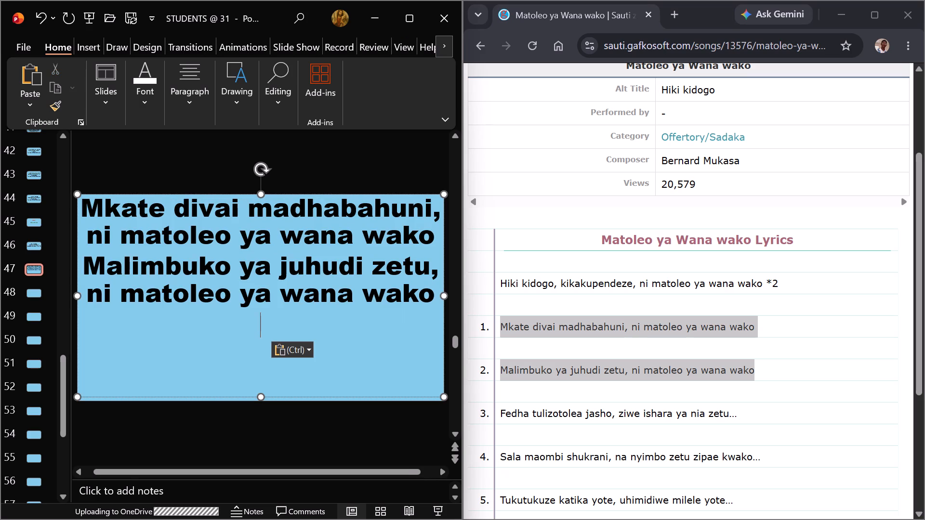
Insert a blank line between the two lyric lines on slide 47 and prefix the first one with "1. ".
click(89, 262)
key(Return)
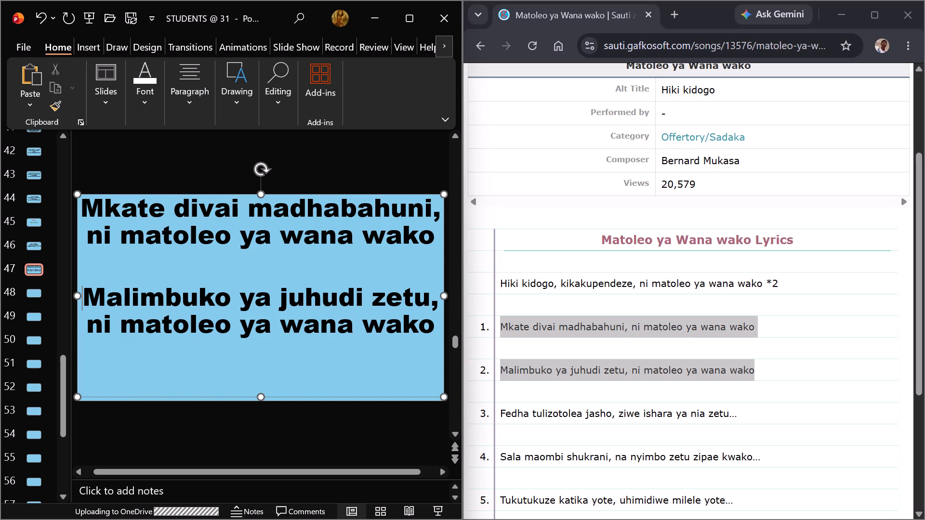
click(82, 214)
key(1)
text(.)
key(space)
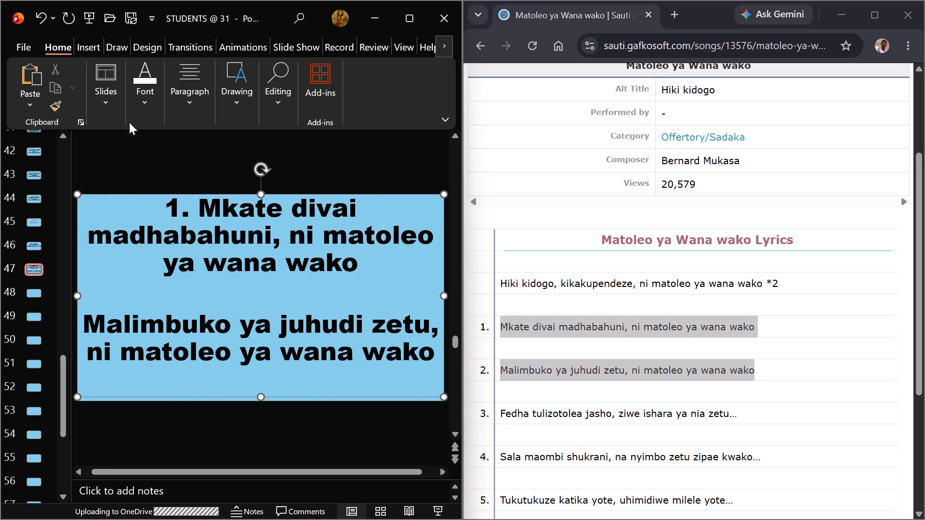
Save the presentation.
click(127, 22)
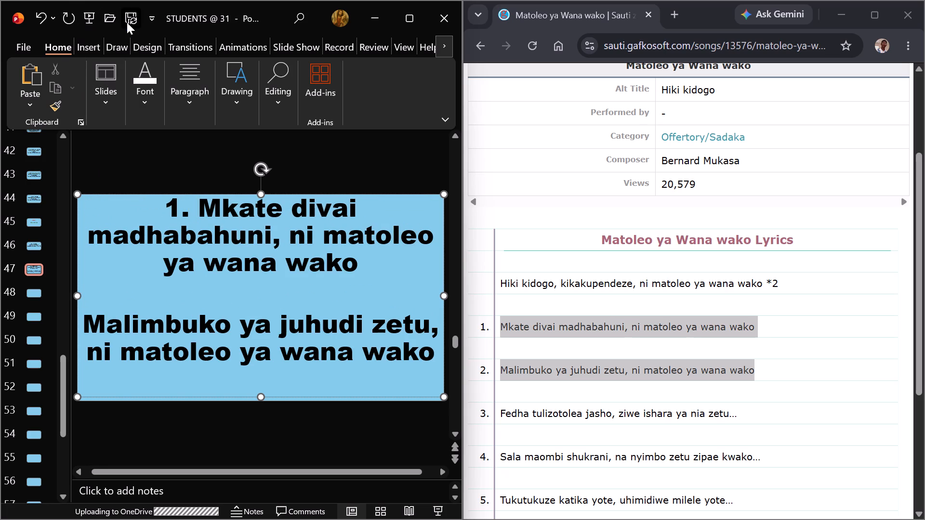
Copy the "Fedha tulizotolea jasho" and "Sala maombi shukrani" lines from the lyrics page and paste them as text only on slide 48.
click(36, 294)
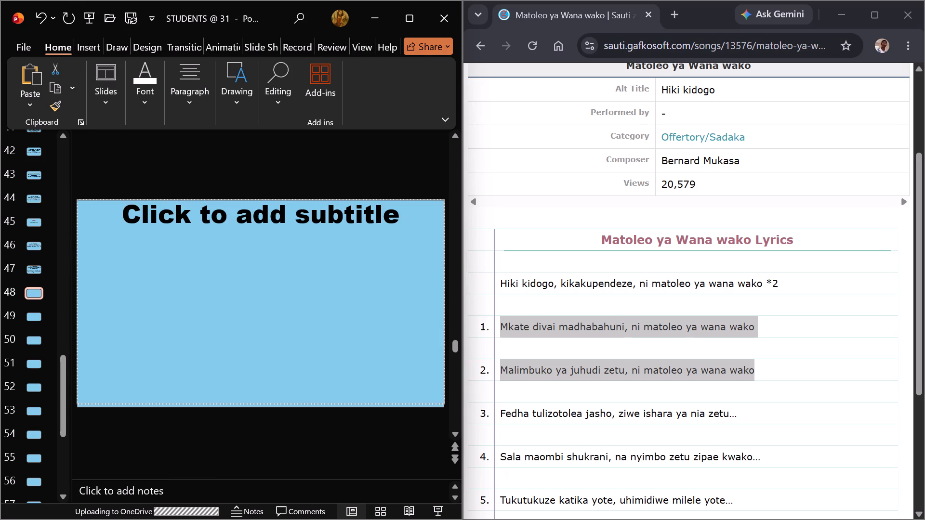
click(204, 256)
drag(500, 411, 509, 421)
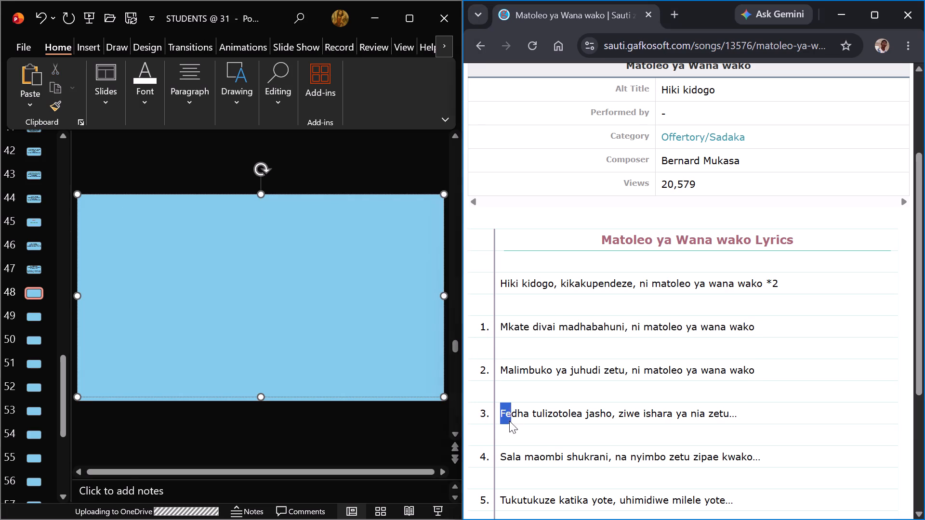
drag(509, 421, 771, 454)
right_click(702, 455)
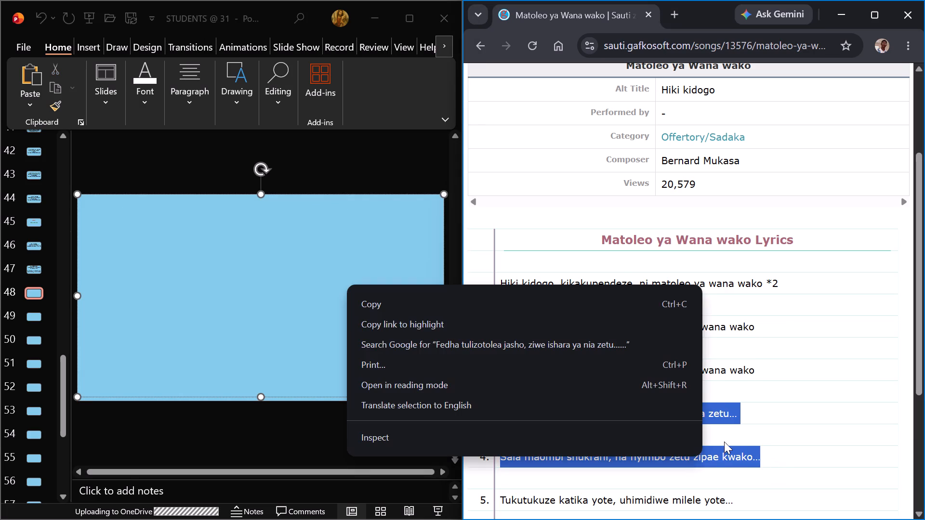
click(594, 308)
click(231, 218)
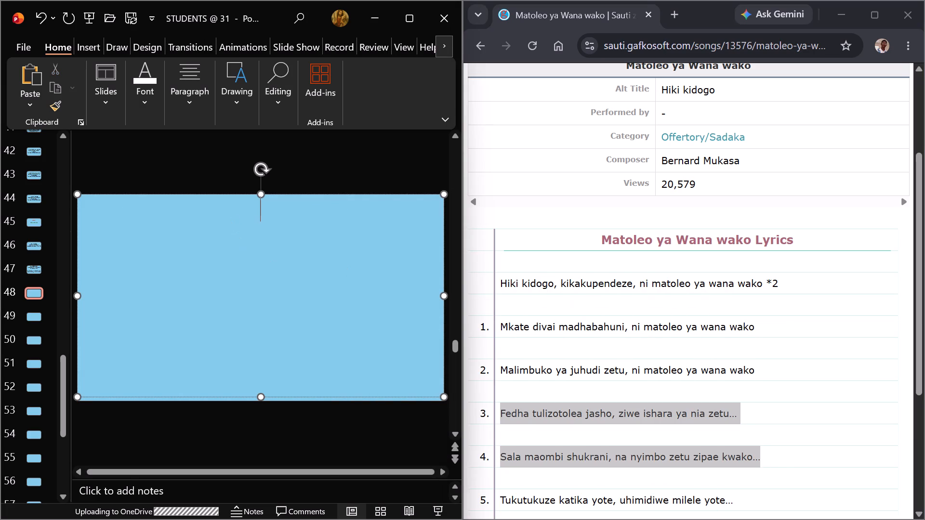
key(ctrl+v)
click(306, 257)
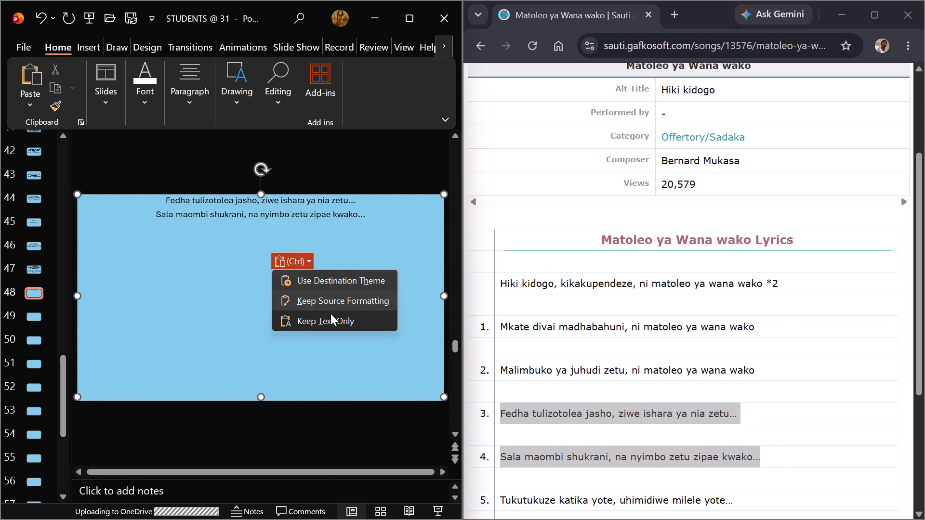
click(330, 314)
Prefix the "Fedha tulizotolea jasho" line on slide 48 with "2. ".
click(94, 215)
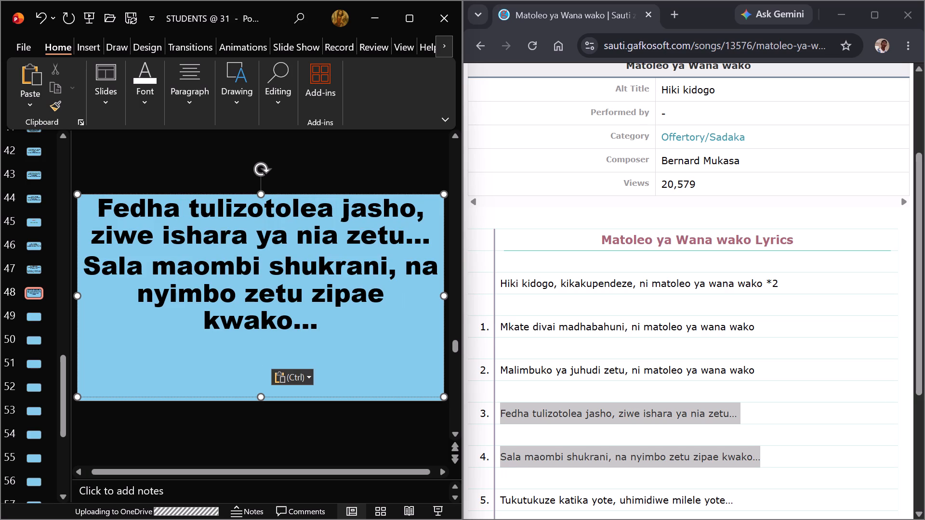
key(2)
text(.)
key(space)
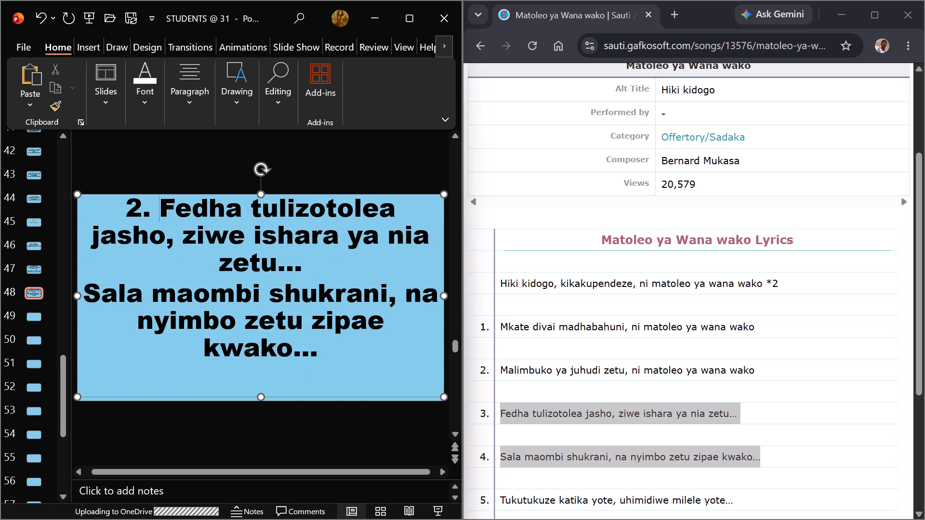
Copy the "Tukutukuze katika yote, uhimidiwe milele yote..." line and paste it as text only on slide 49, preceded by "3. ".
click(26, 314)
scroll(512, 425, down, 2)
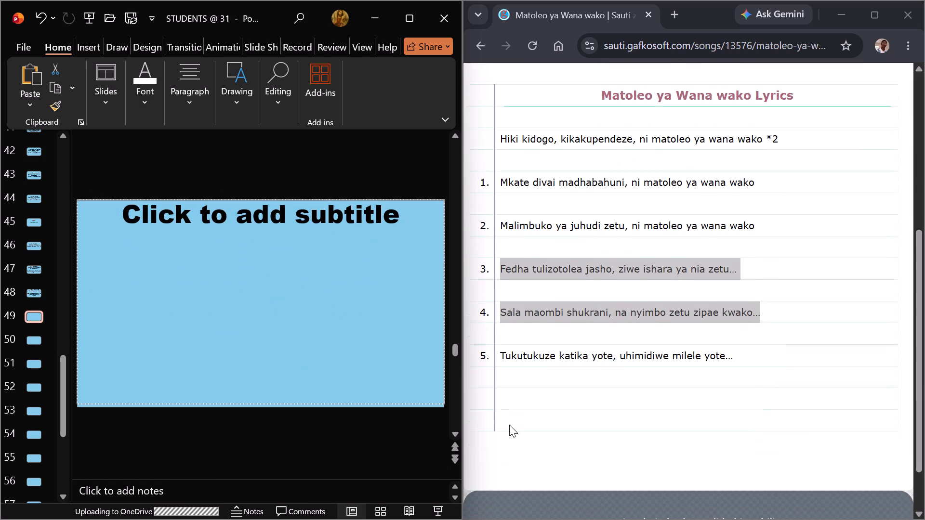
drag(501, 354, 716, 344)
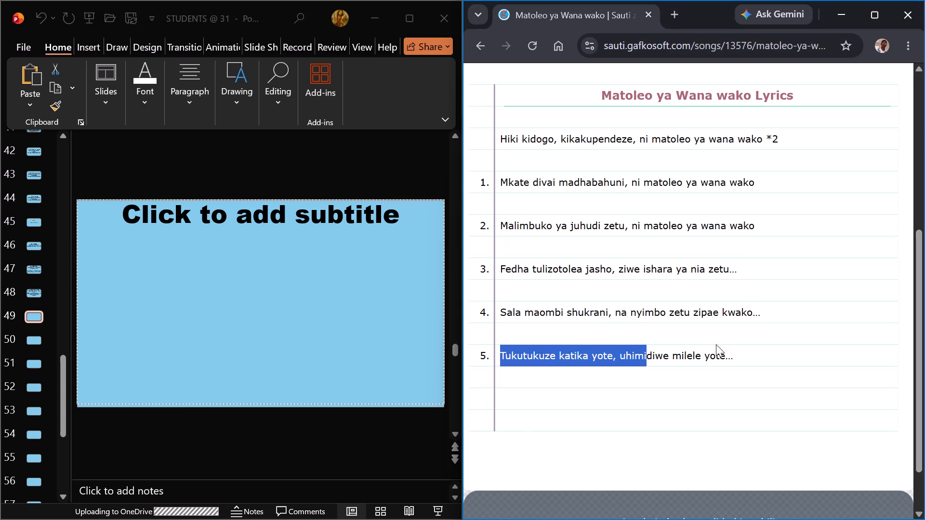
drag(716, 344, 760, 343)
right_click(681, 362)
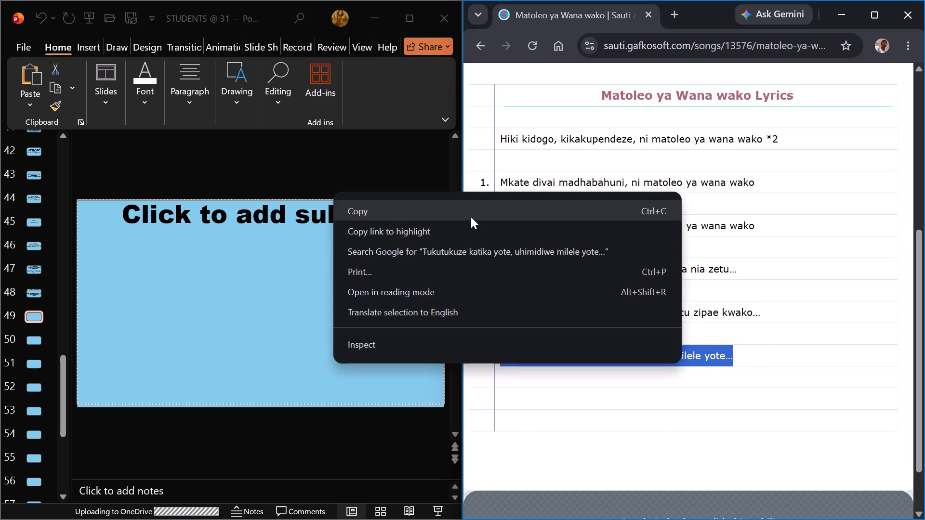
click(471, 217)
click(209, 232)
key(3)
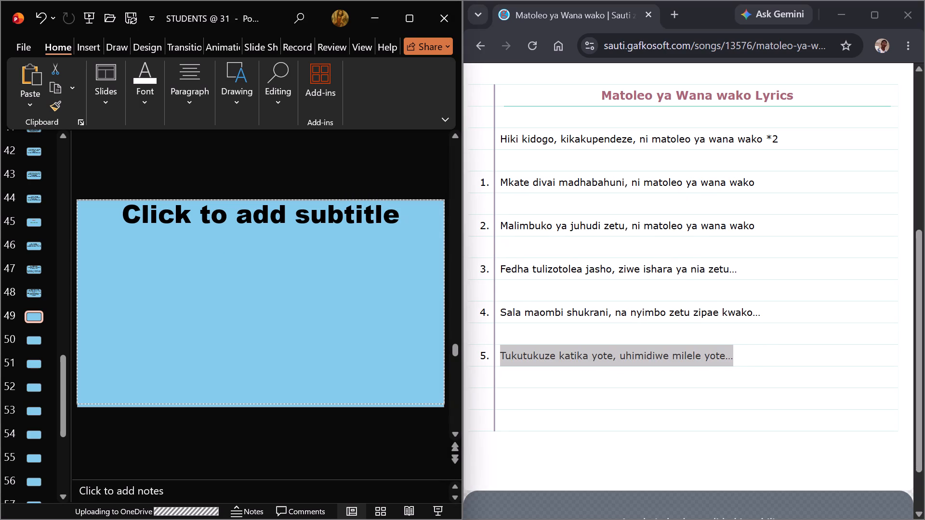
click(216, 224)
text(3.)
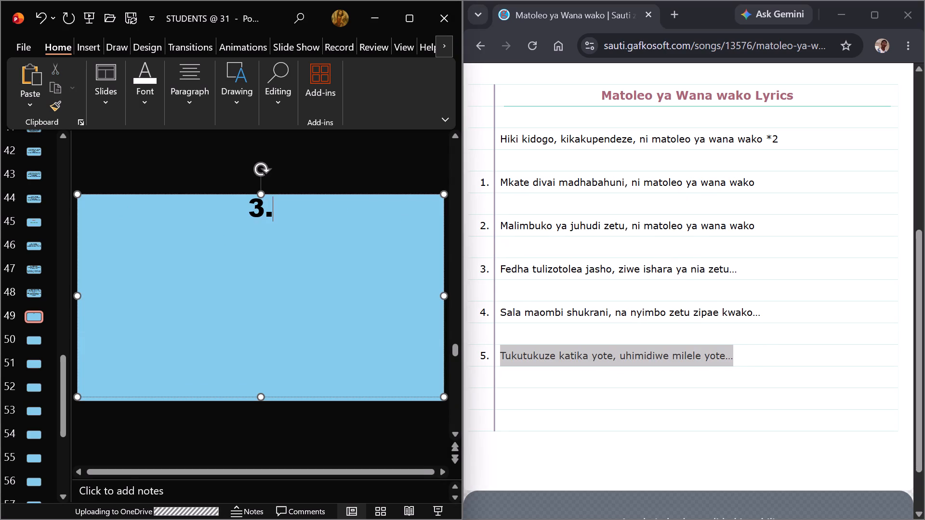
key(space)
key(ctrl+v)
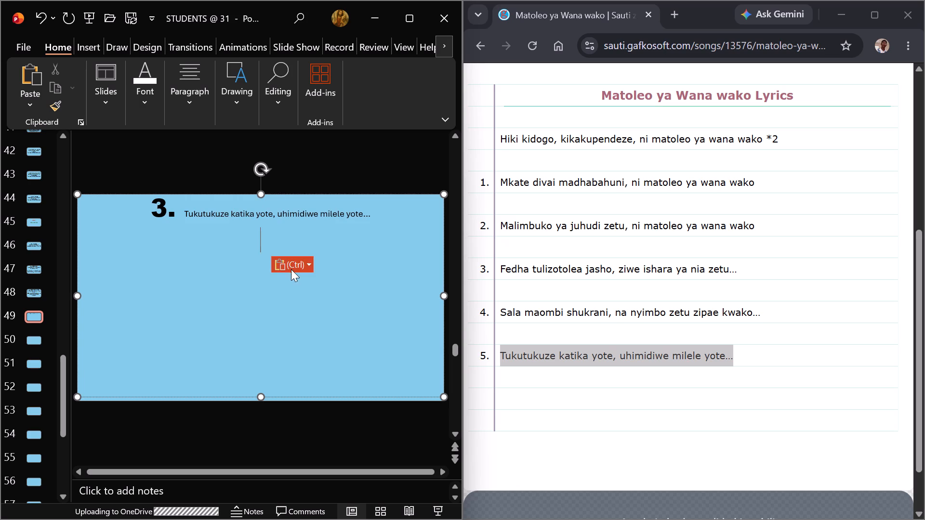
click(291, 269)
click(324, 319)
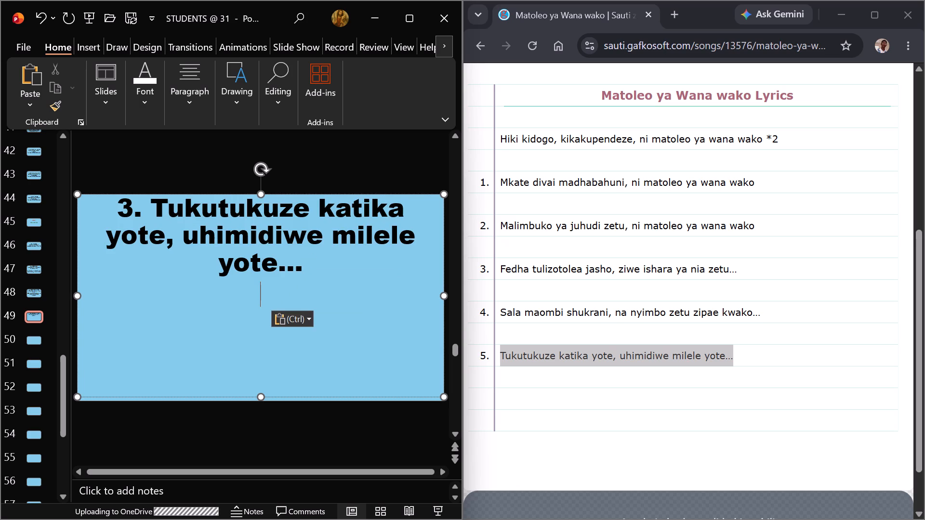
Add a blank line above the verse on slide 49 and append "*2" to its end.
click(107, 203)
key(Return)
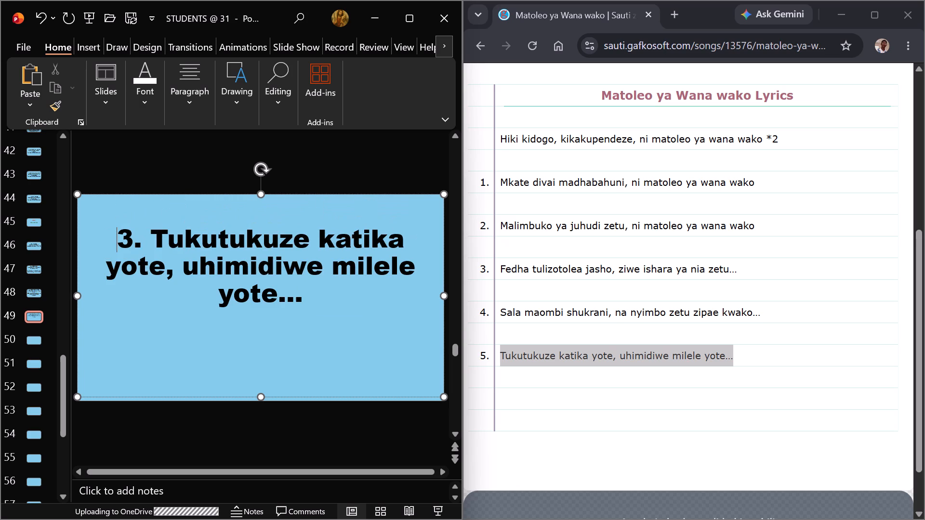
click(337, 305)
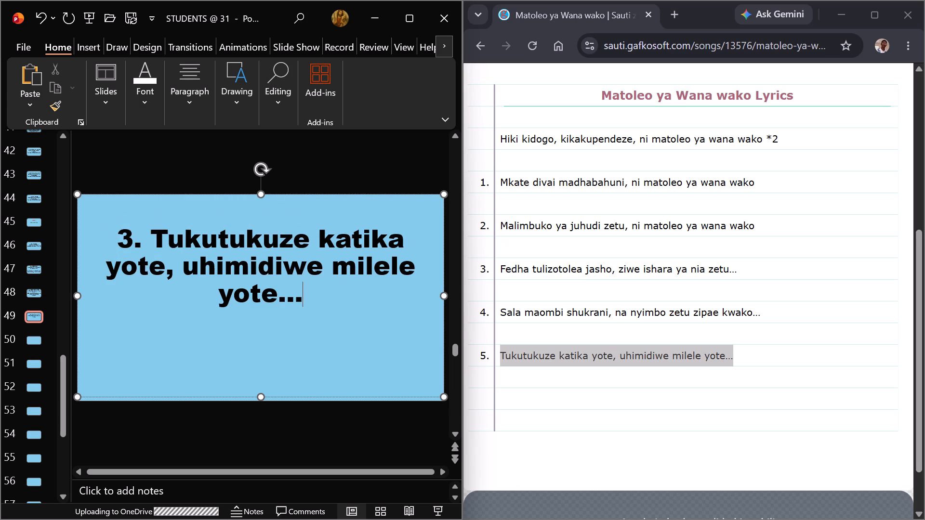
key(shift+asterisk)
key(2)
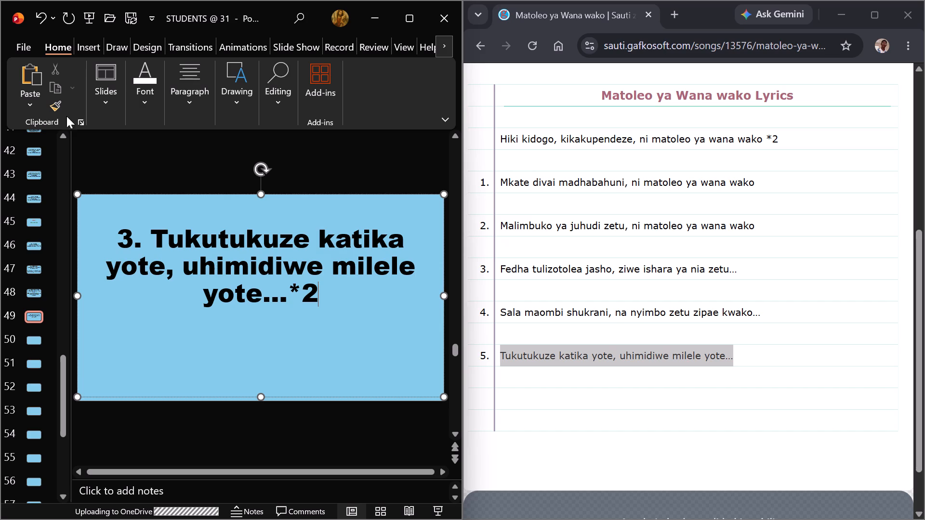
Save the presentation.
click(137, 16)
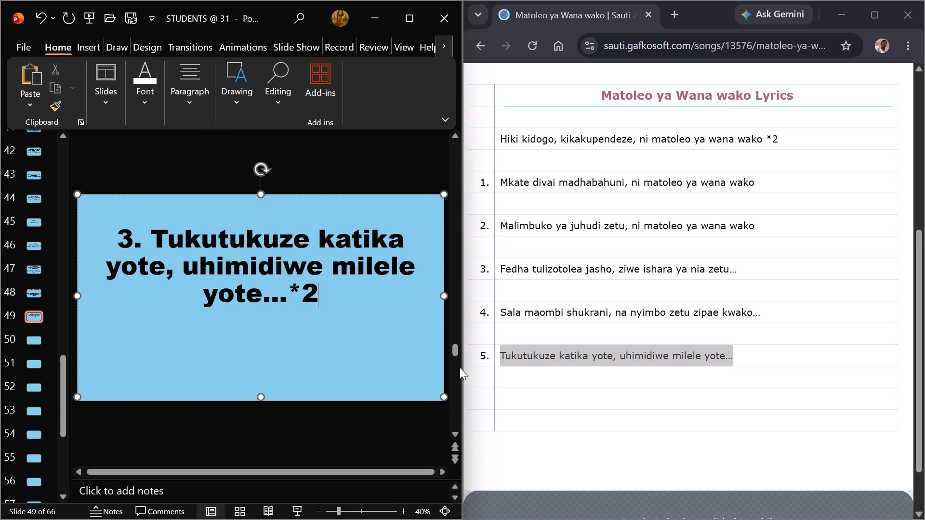
Return to the Google search results for "hiki kidogo lyrics" in Chrome.
click(474, 46)
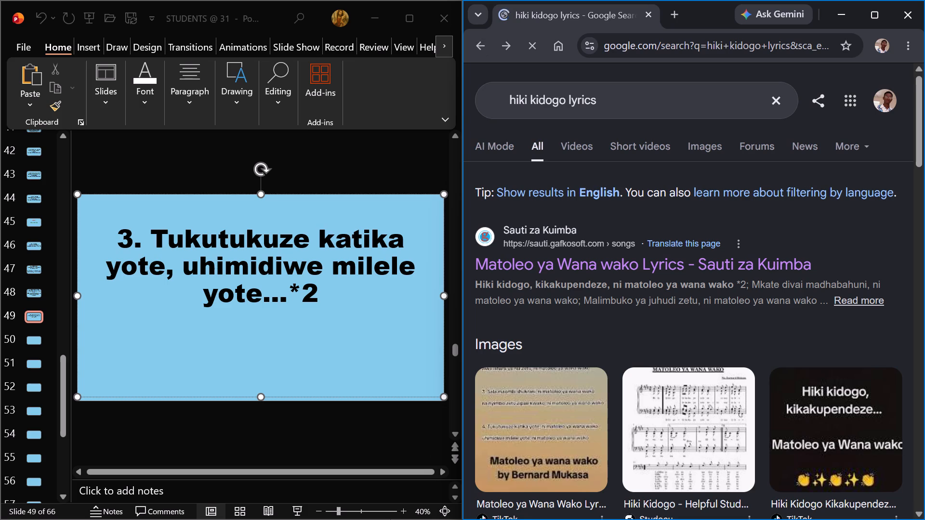